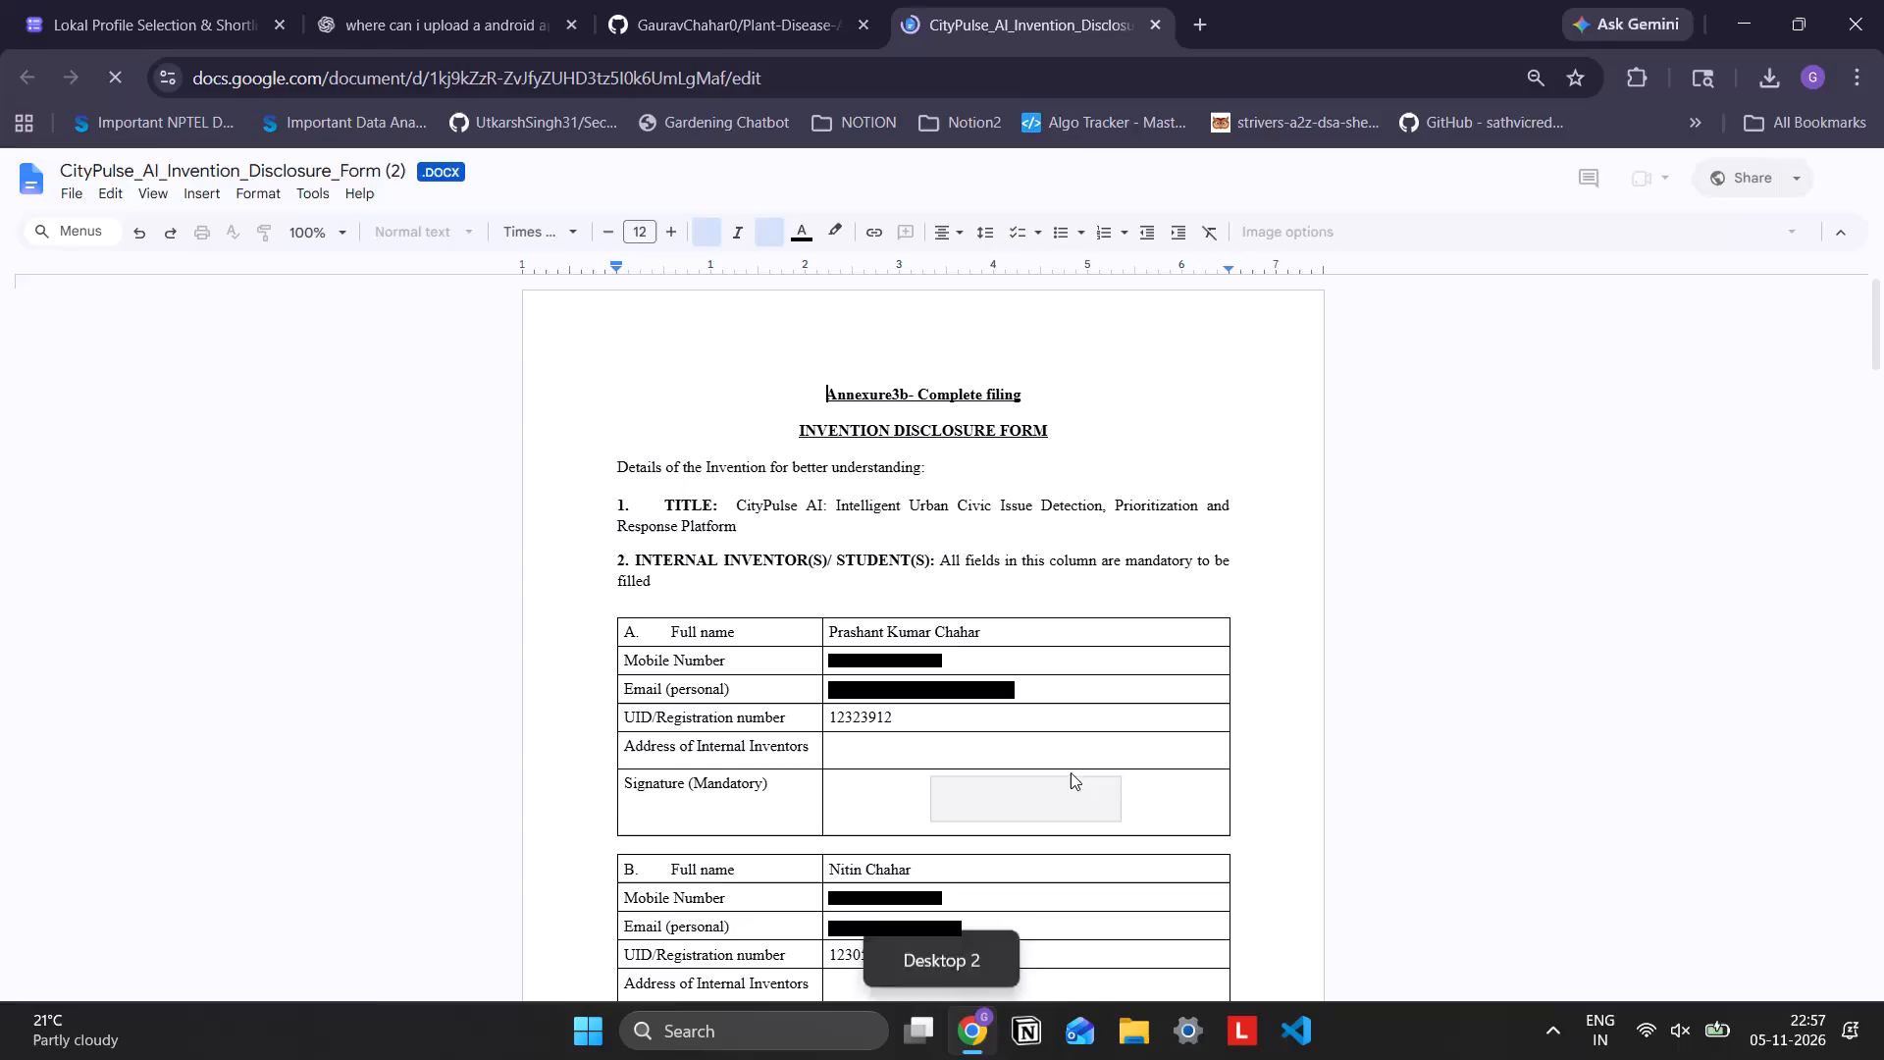
Examine the internal inventor tables A to E in the CityPulse AI invention disclosure form for filled and missing details.
{"action": "scroll", "coordinate": [1071, 772], "scroll_direction": "down", "scroll_amount": 4}
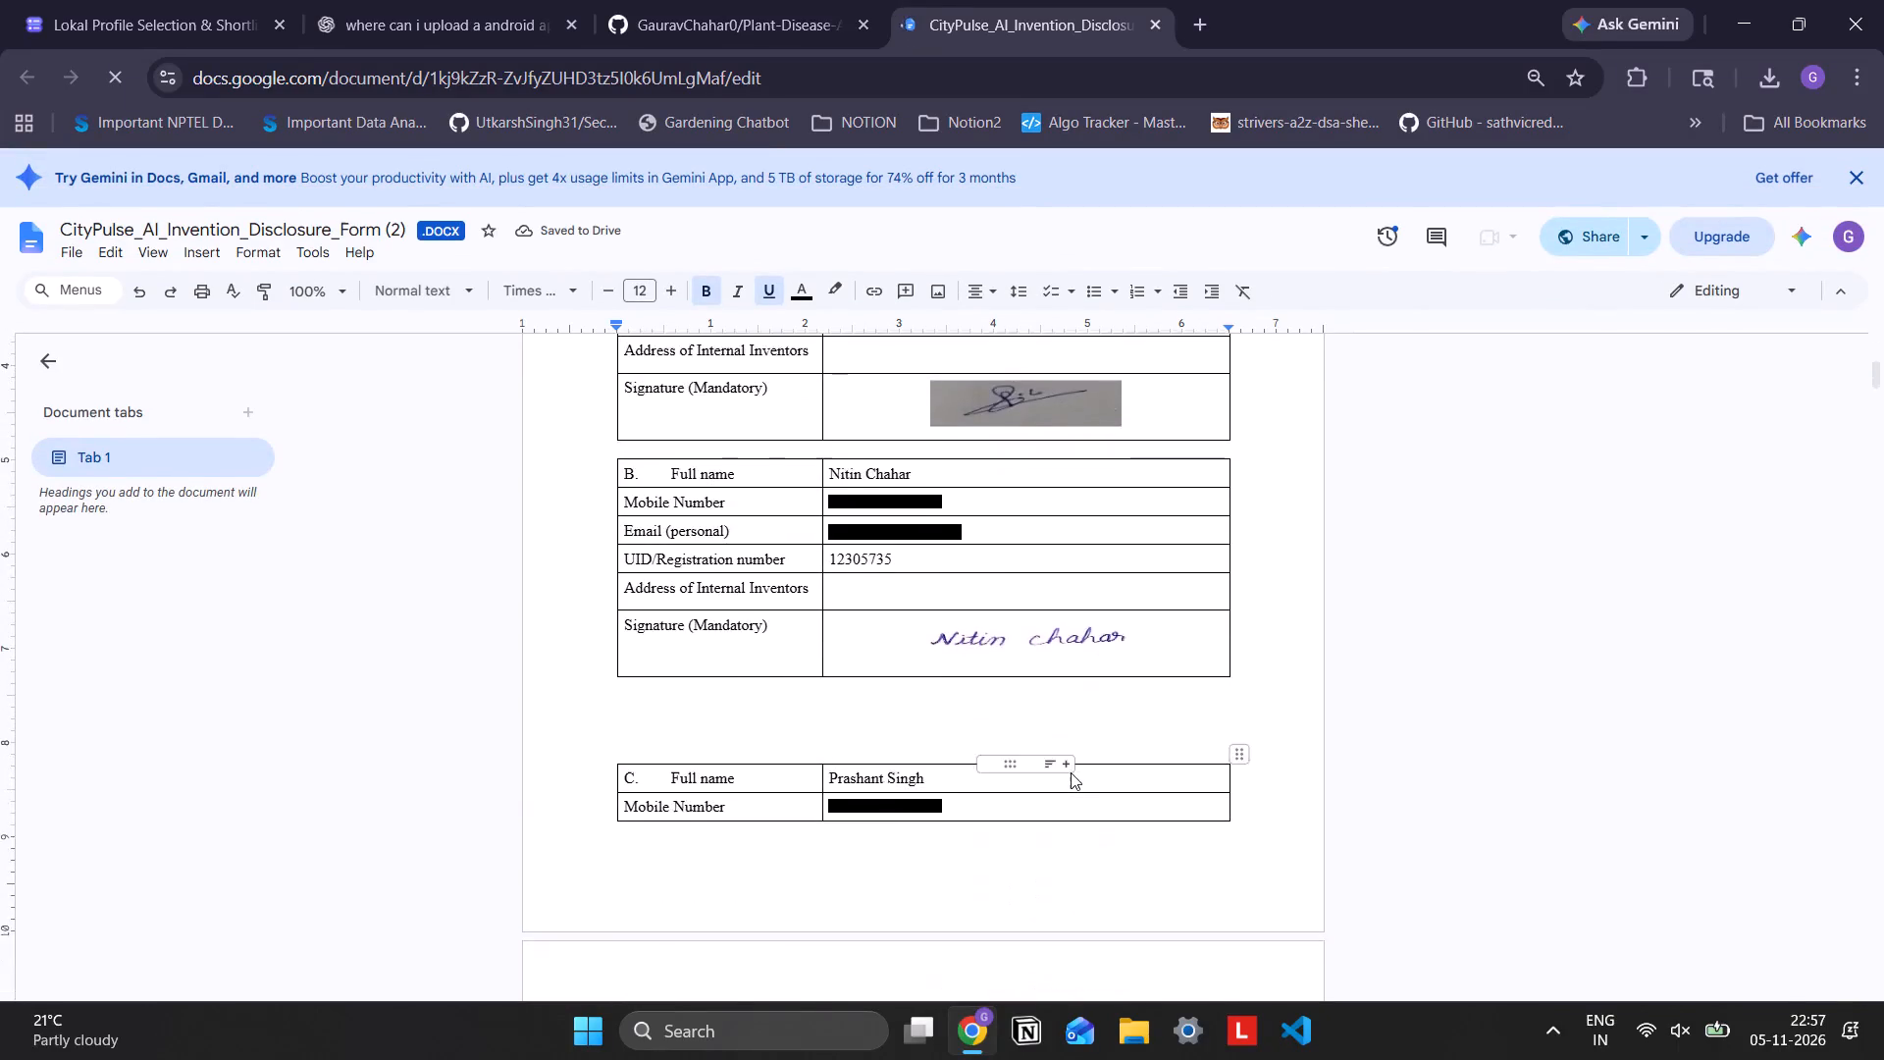
{"action": "scroll", "coordinate": [1071, 772], "scroll_direction": "down", "scroll_amount": 2}
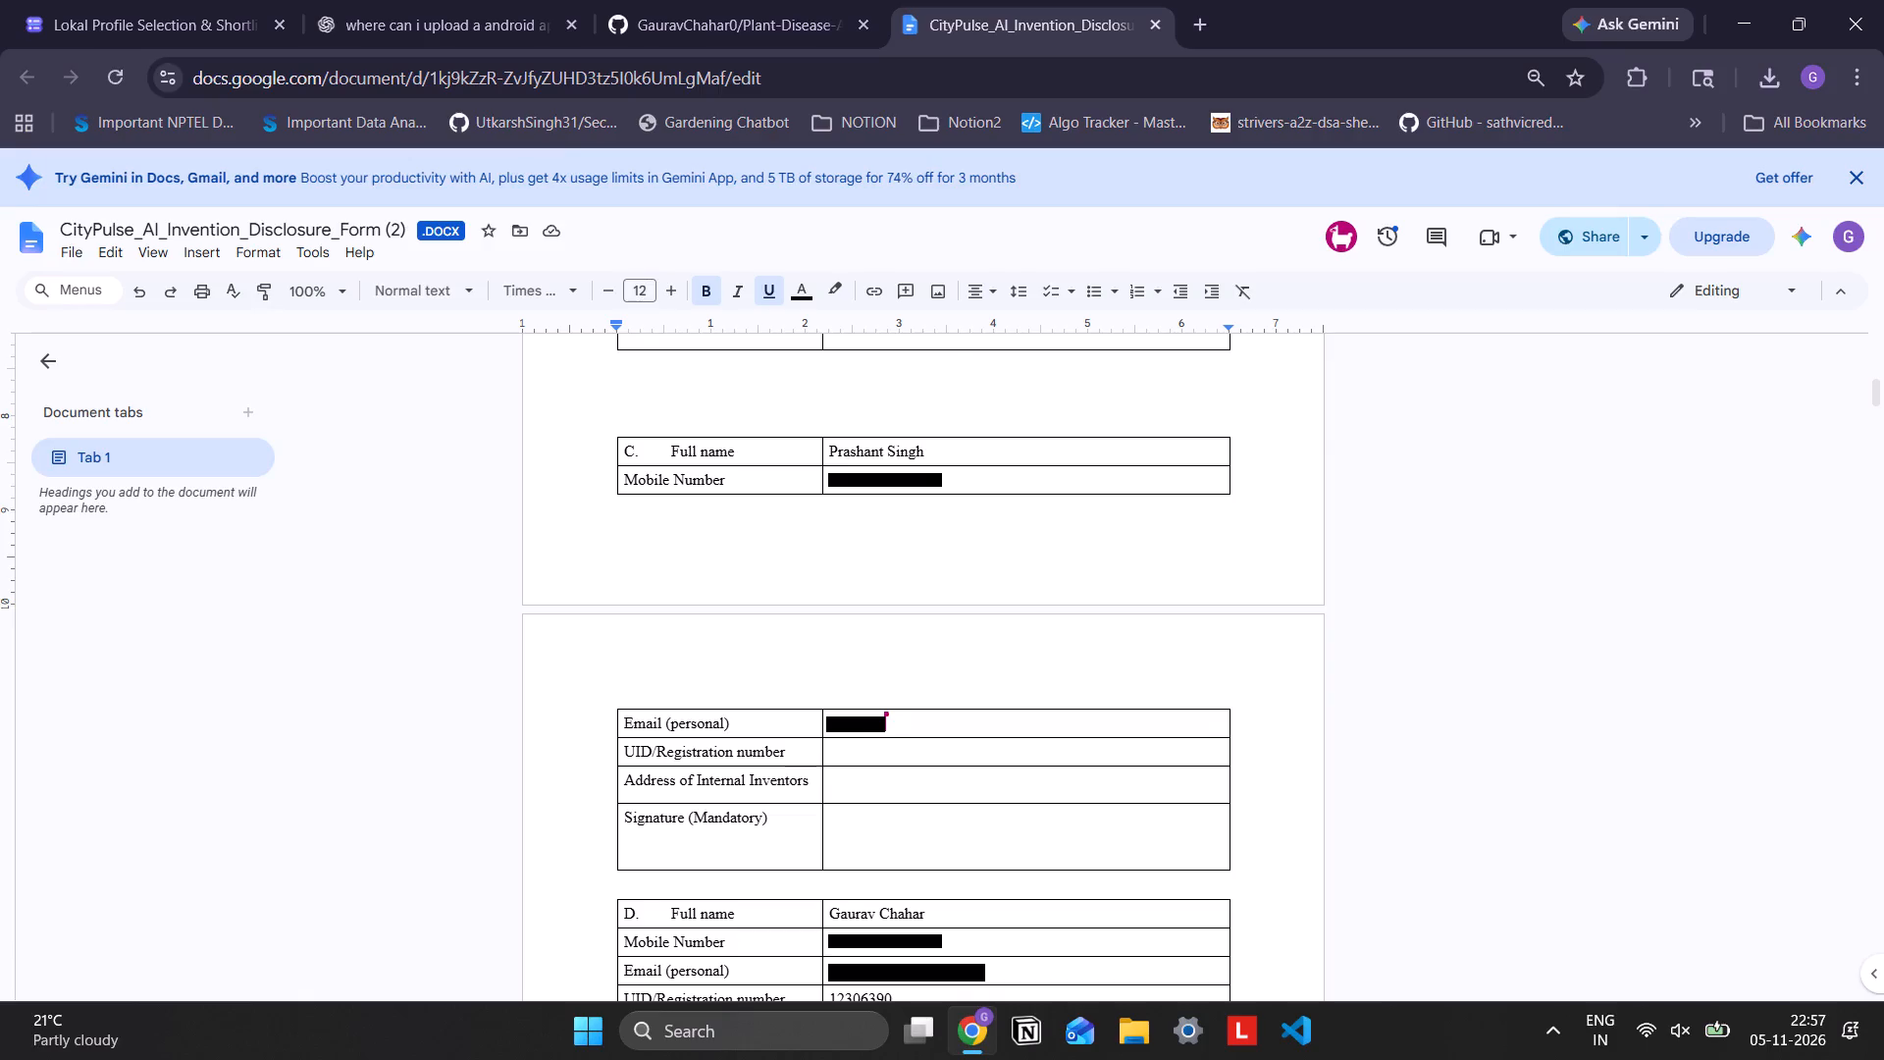
{"action": "scroll", "coordinate": [1129, 676], "scroll_direction": "down", "scroll_amount": 2}
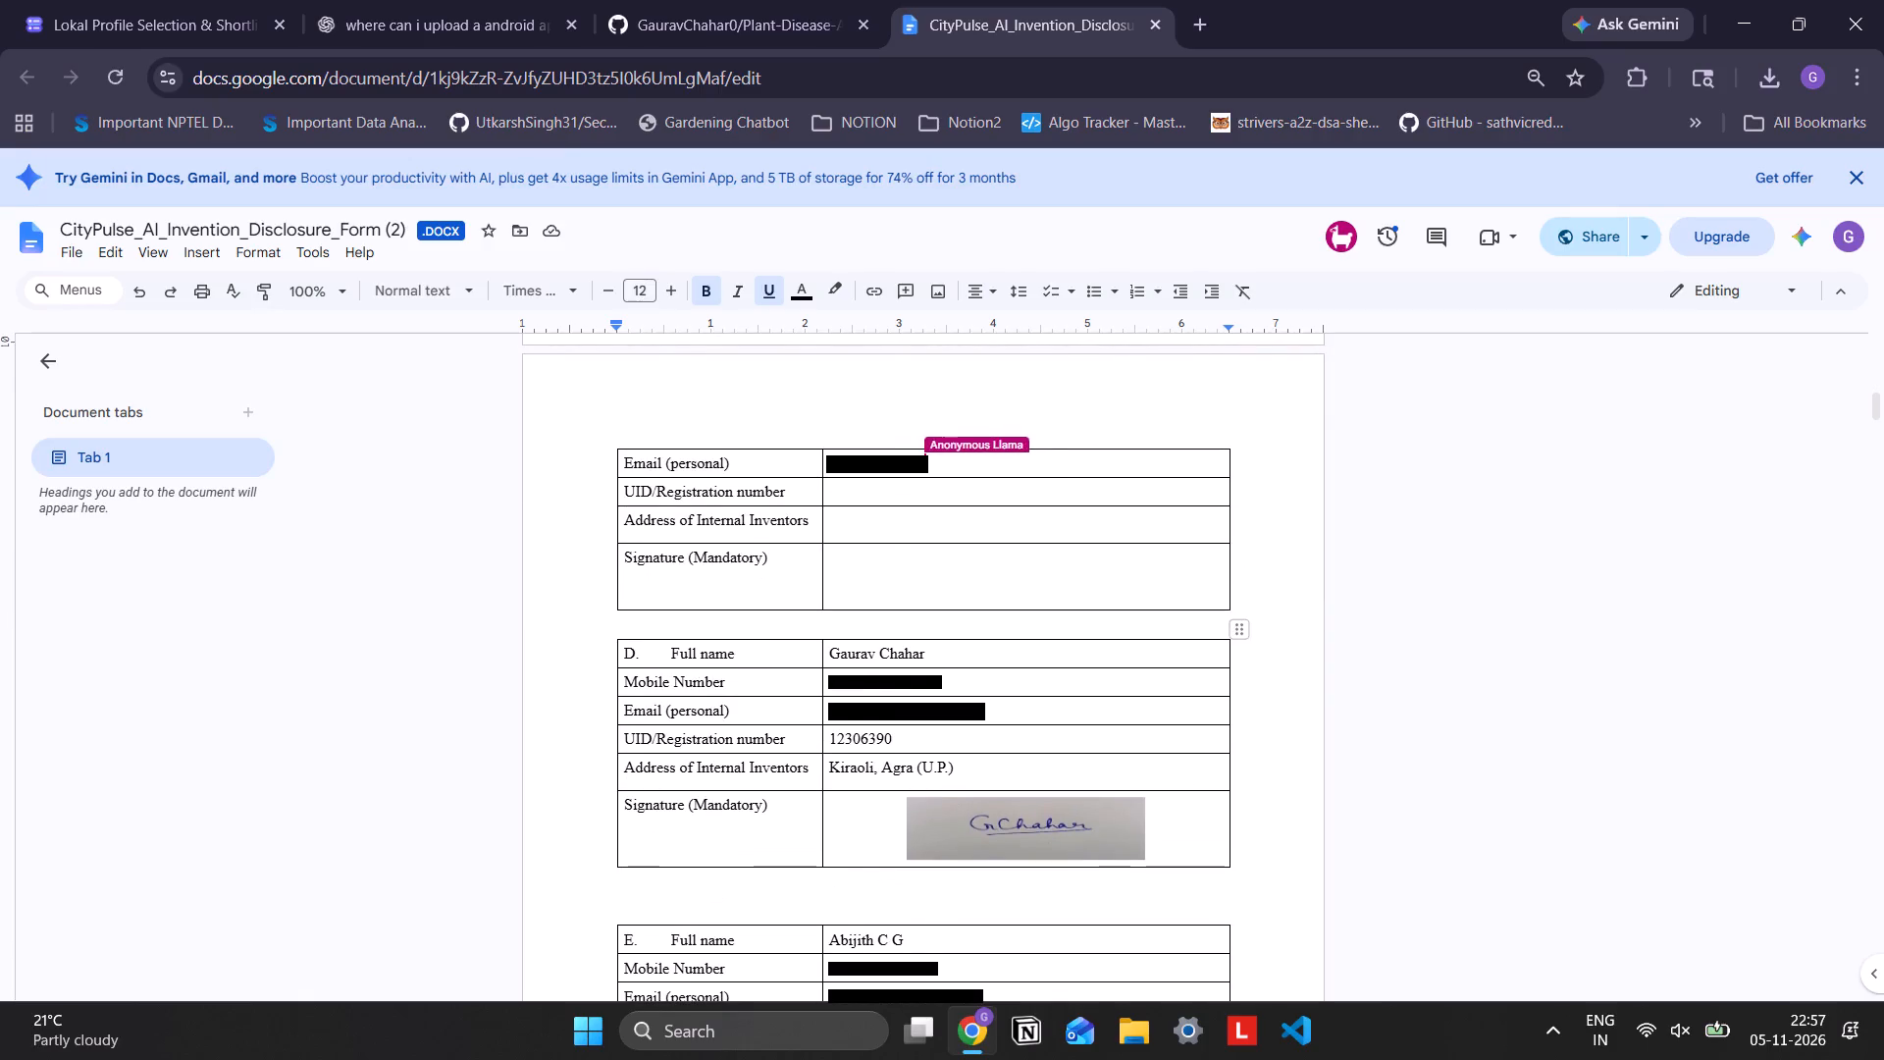
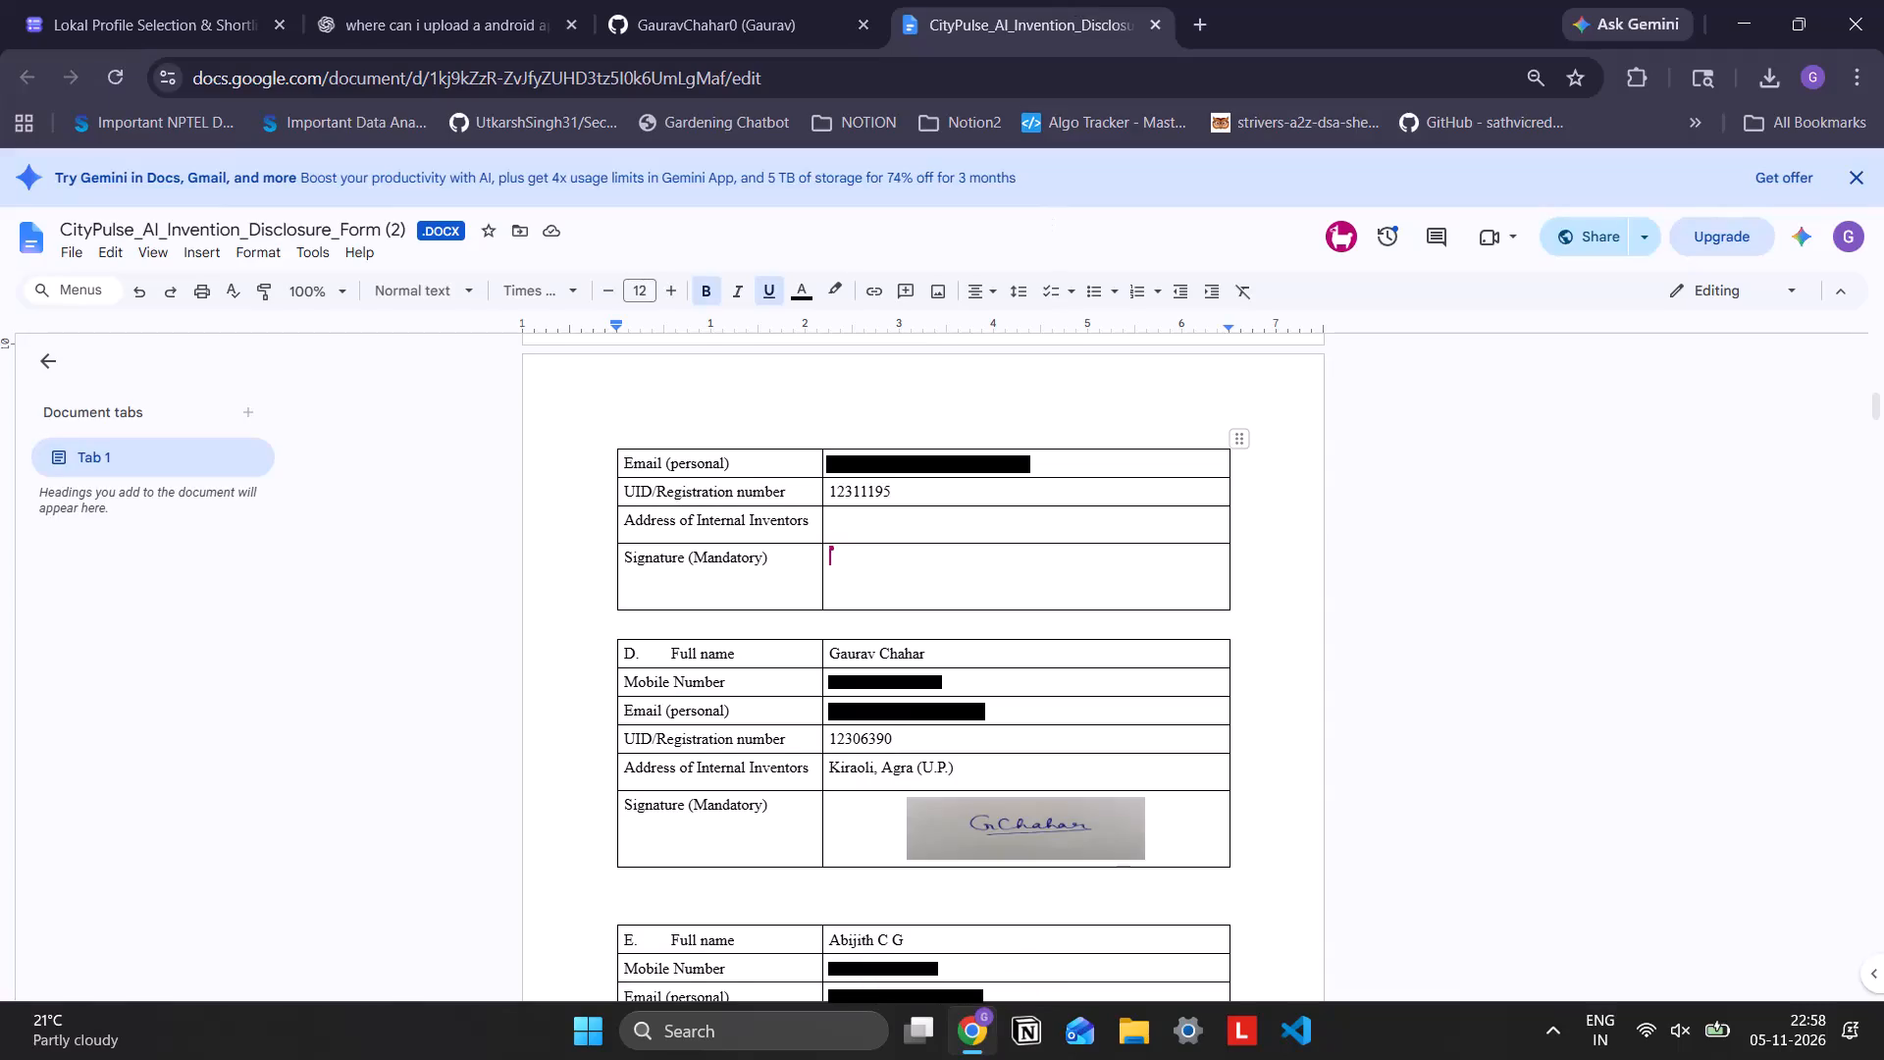
Place the text cursor in the empty Address of Internal Inventors cell of inventor C's table.
{"action": "left_click", "coordinate": [931, 535]}
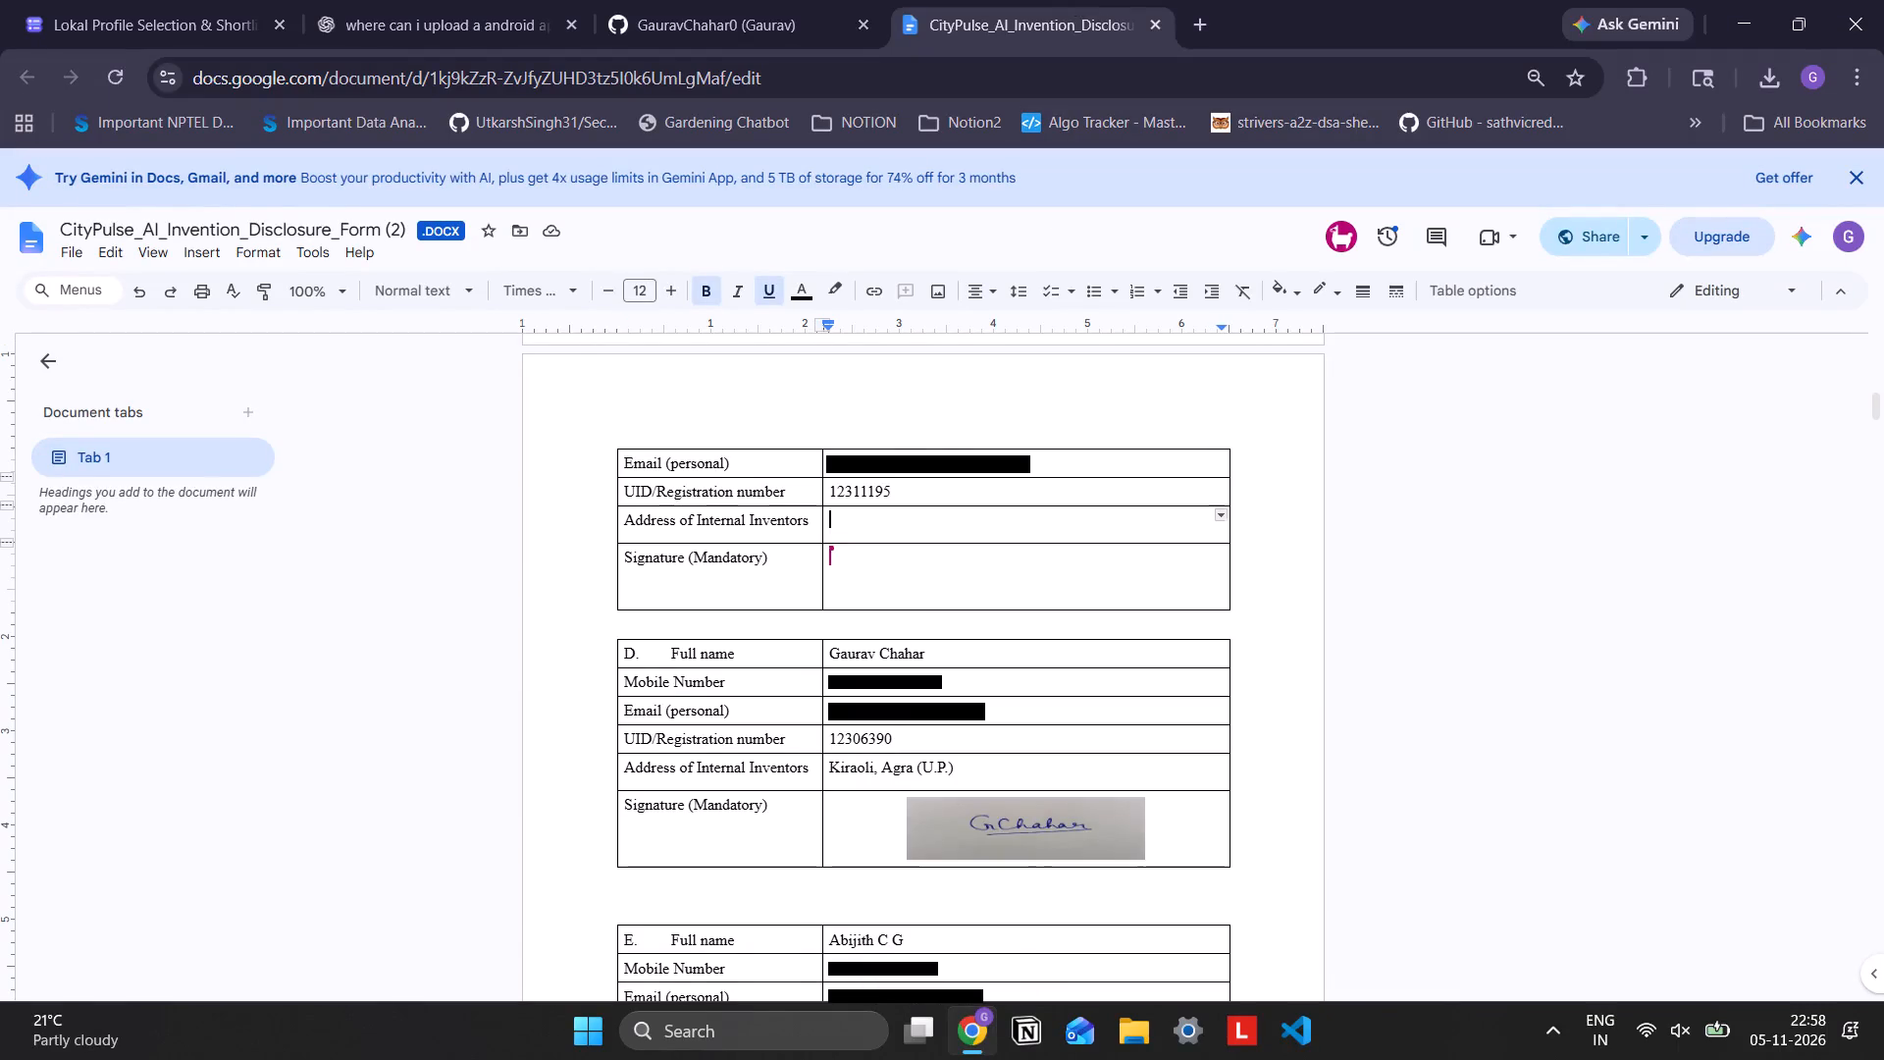
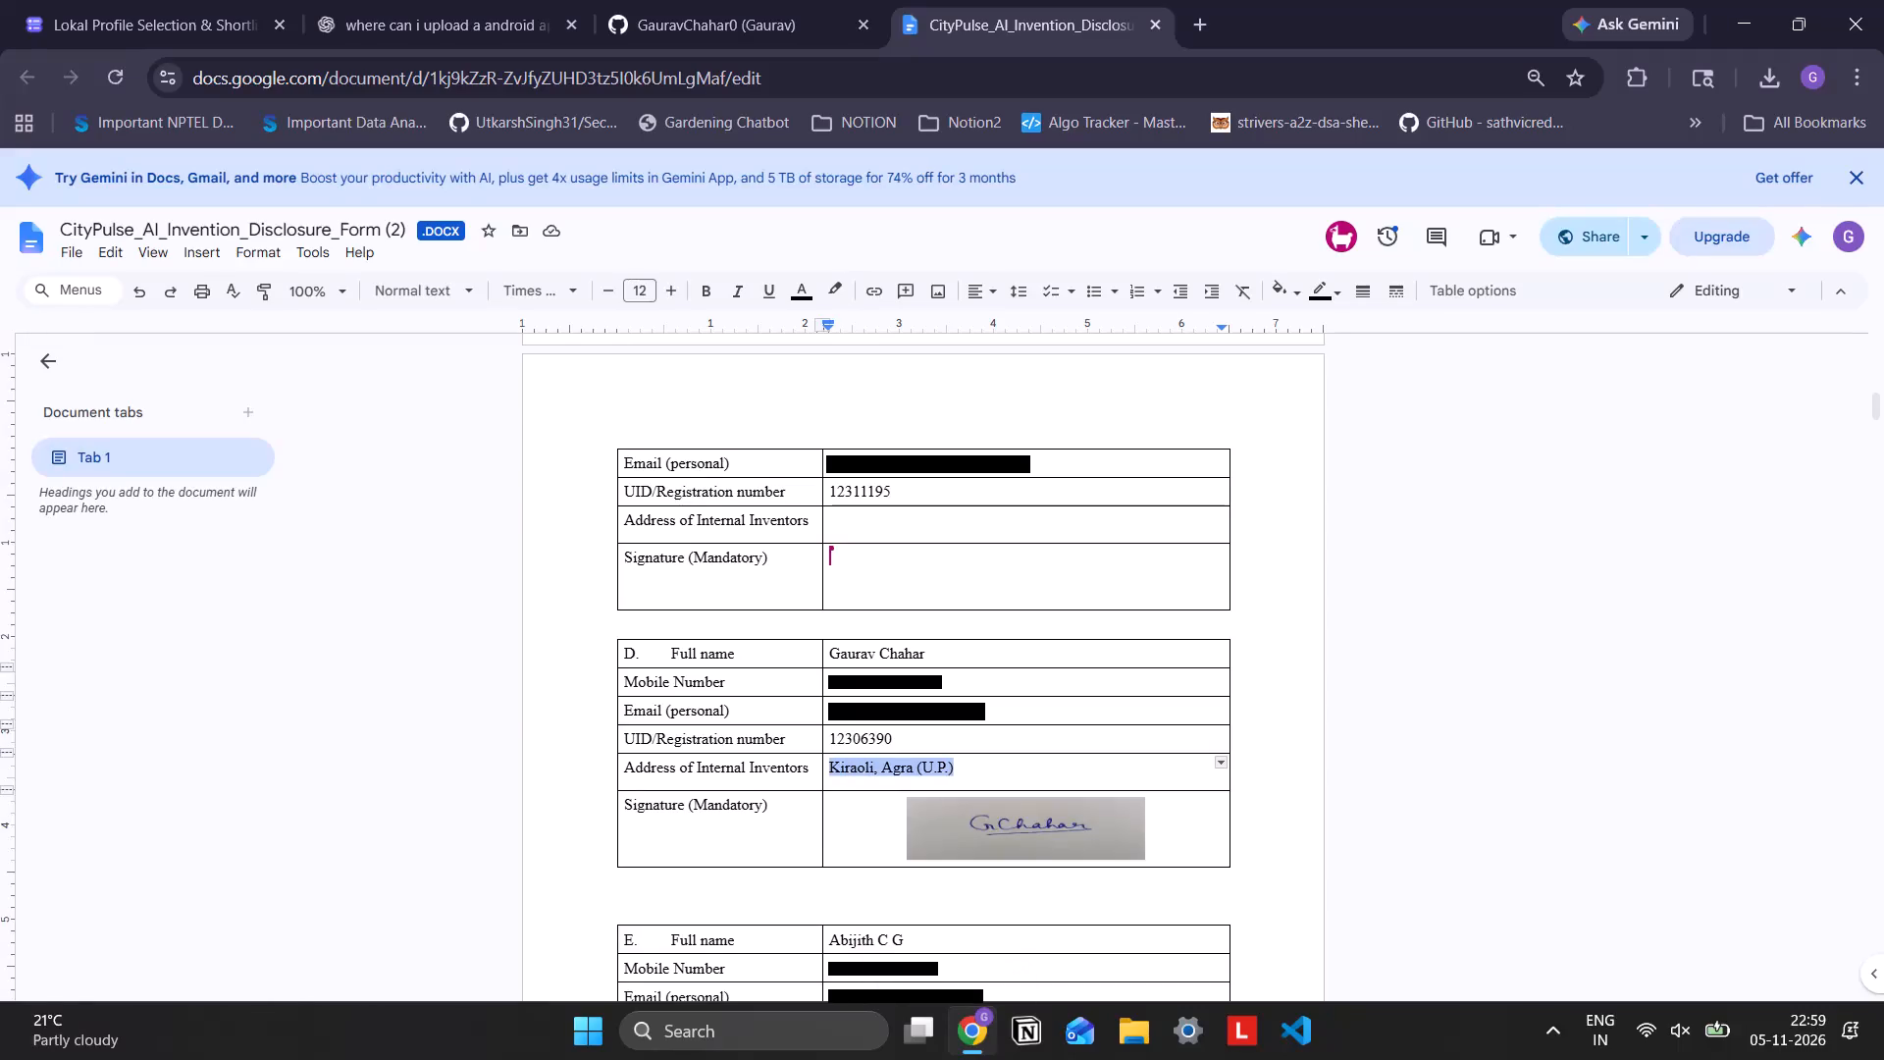
Replace the selected address in inventor D's Address of Internal Inventors cell with text beginning "Lovely Professional University, ".
{"action": "type", "text": "Lovely Professu"}
{"action": "key", "text": "BackSpace"}
{"action": "type", "text": "ional"}
{"action": "key", "text": "space"}
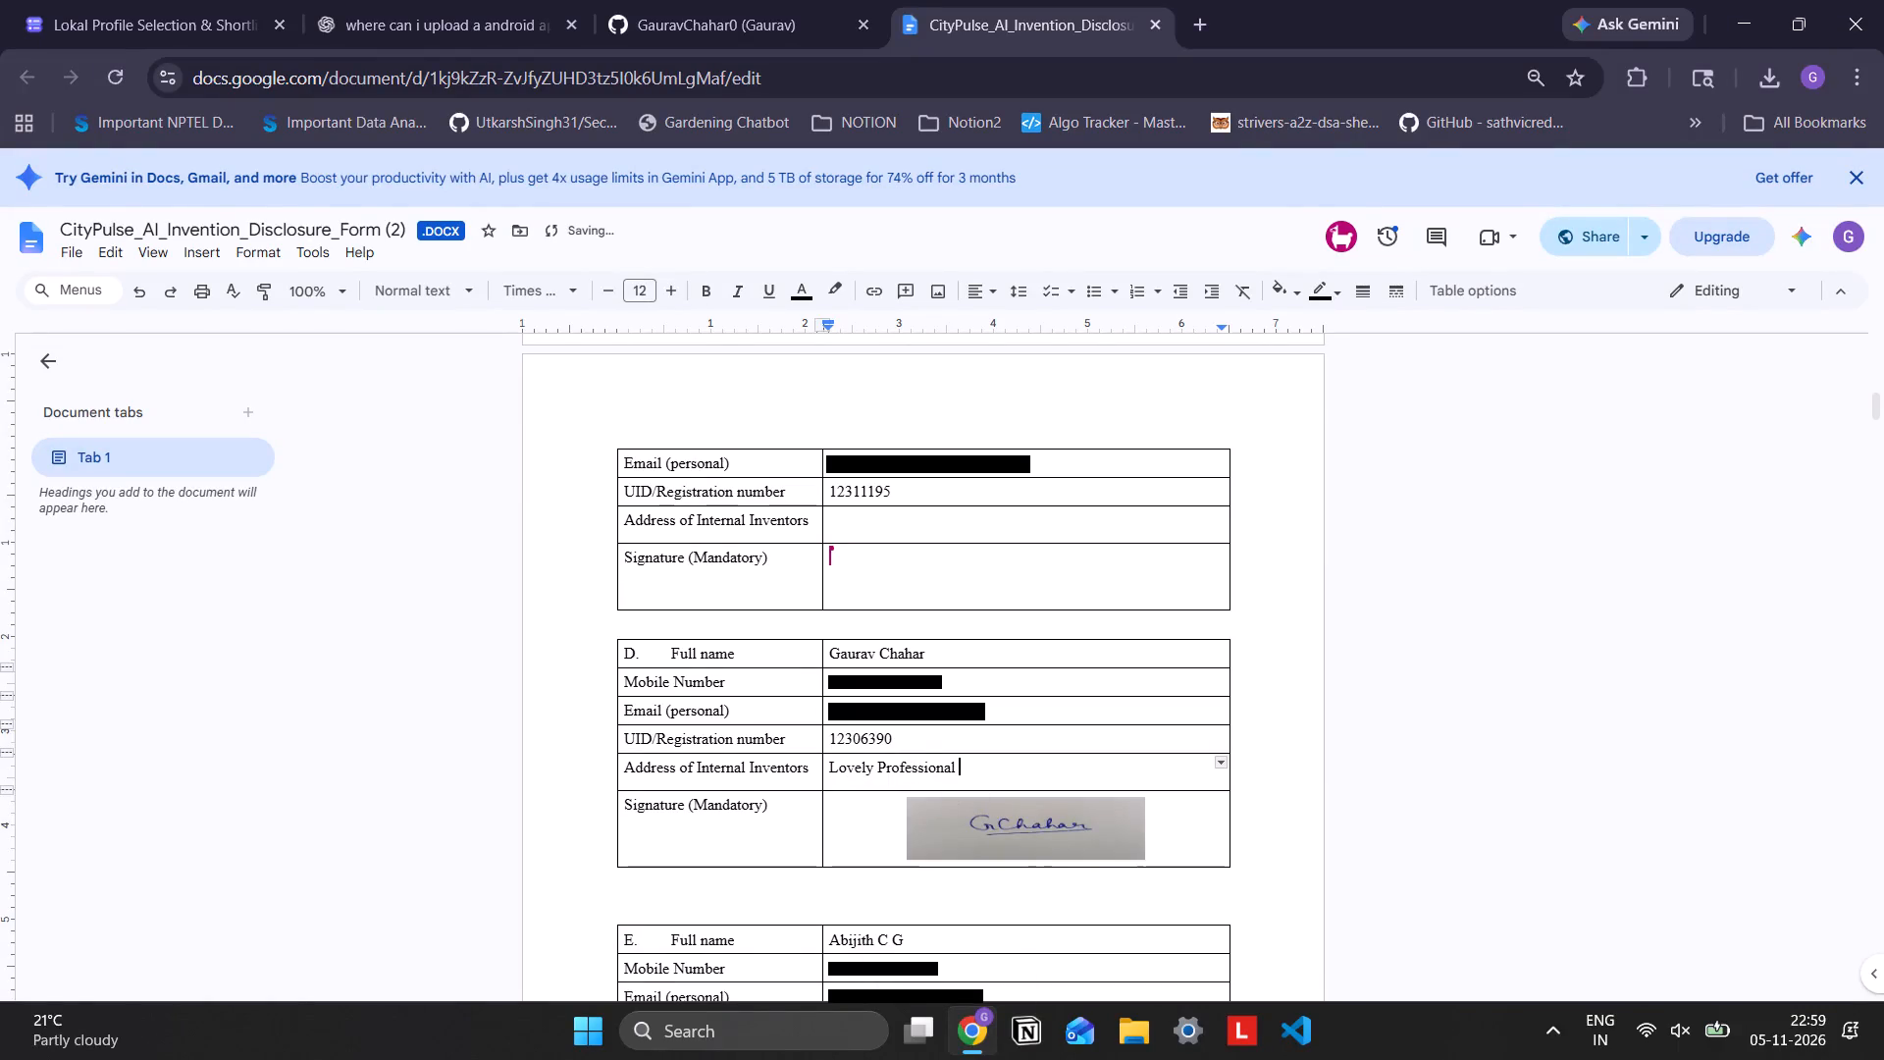
{"action": "type", "text": "University"}
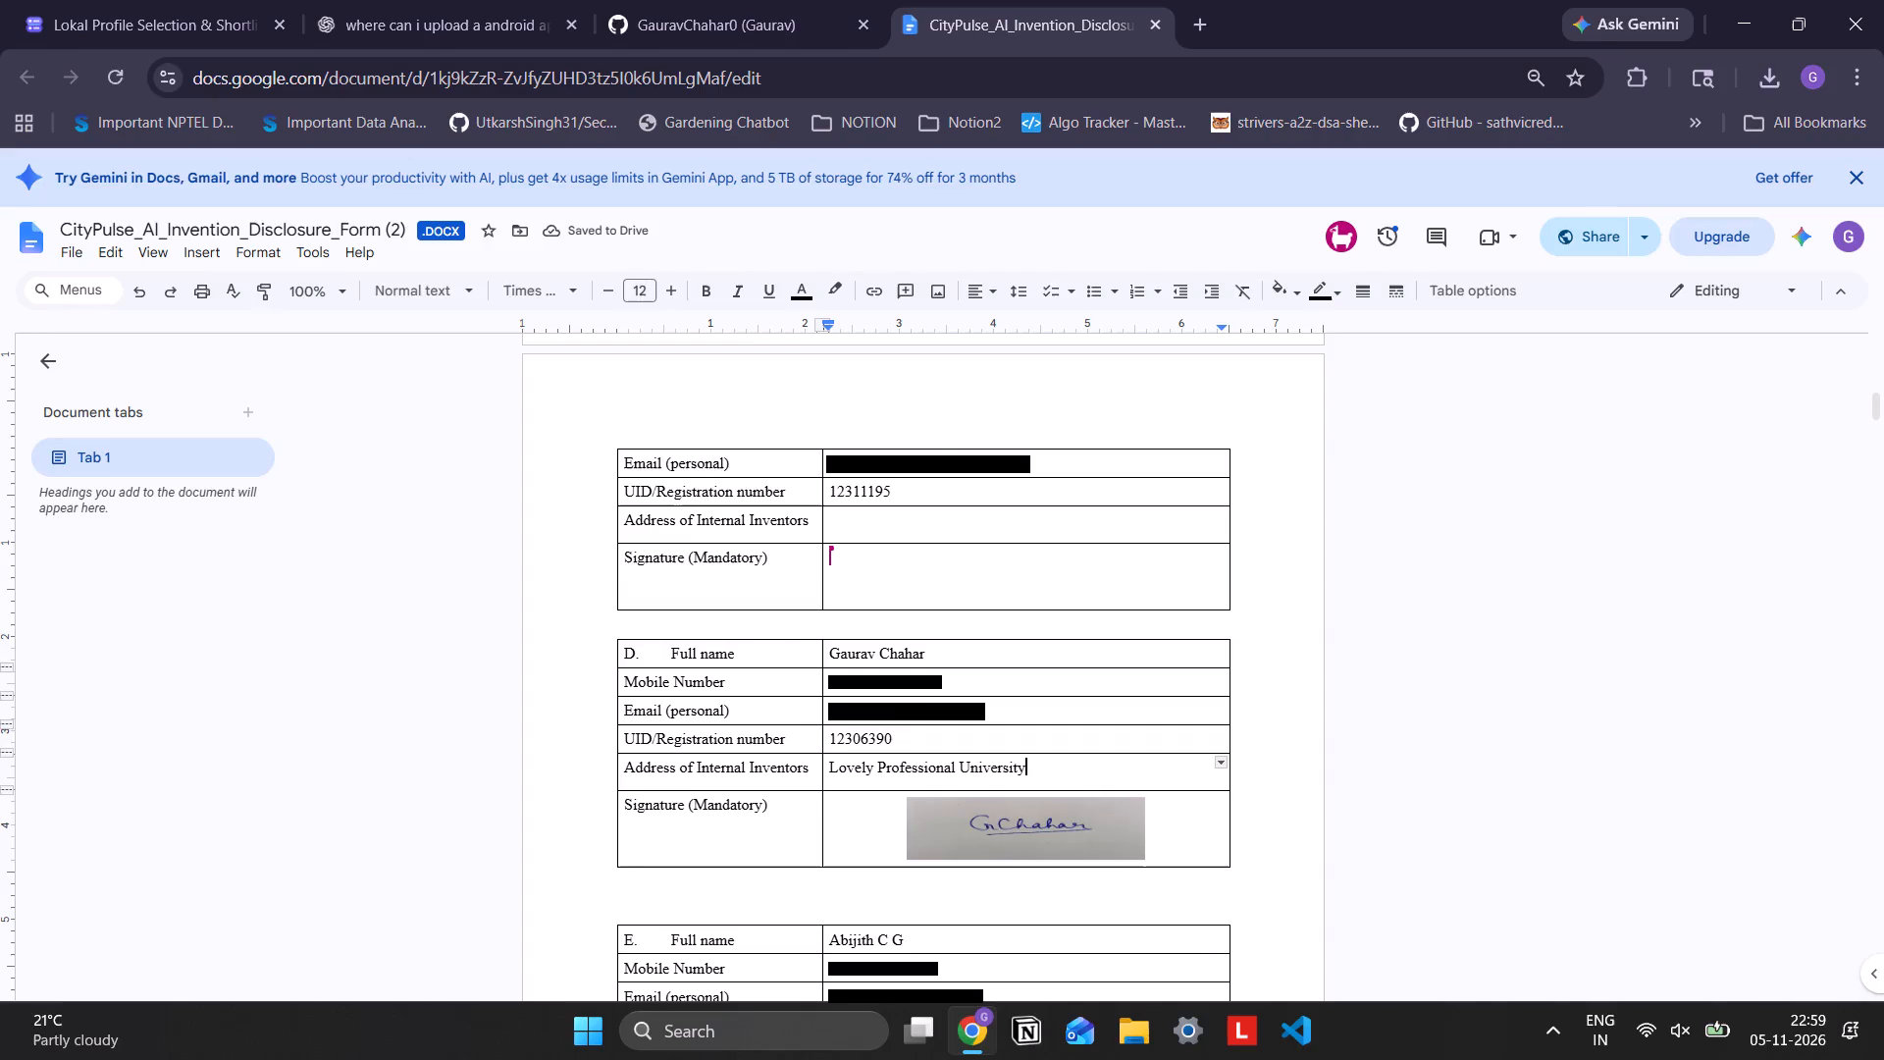
{"action": "key", "text": "shift+parenleft"}
{"action": "key", "text": "BackSpace"}
{"action": "type", "text": ","}
{"action": "key", "text": "space"}
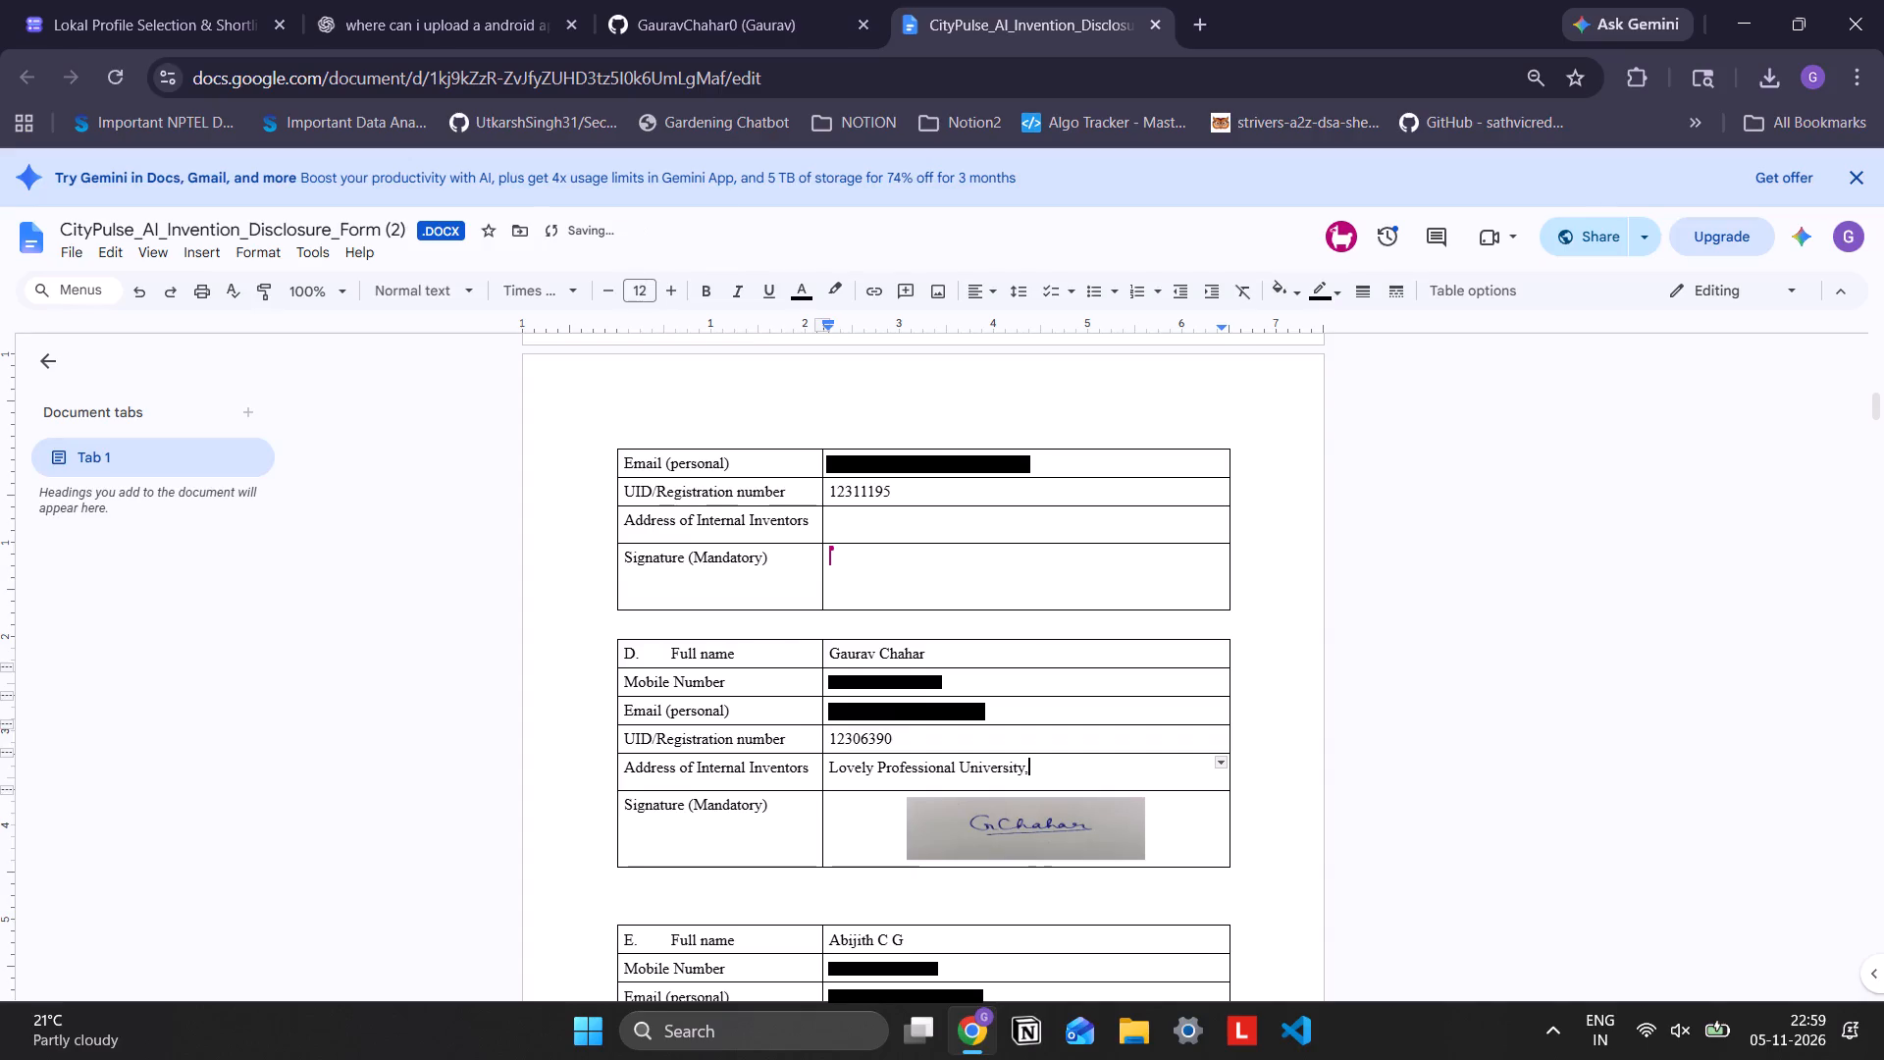
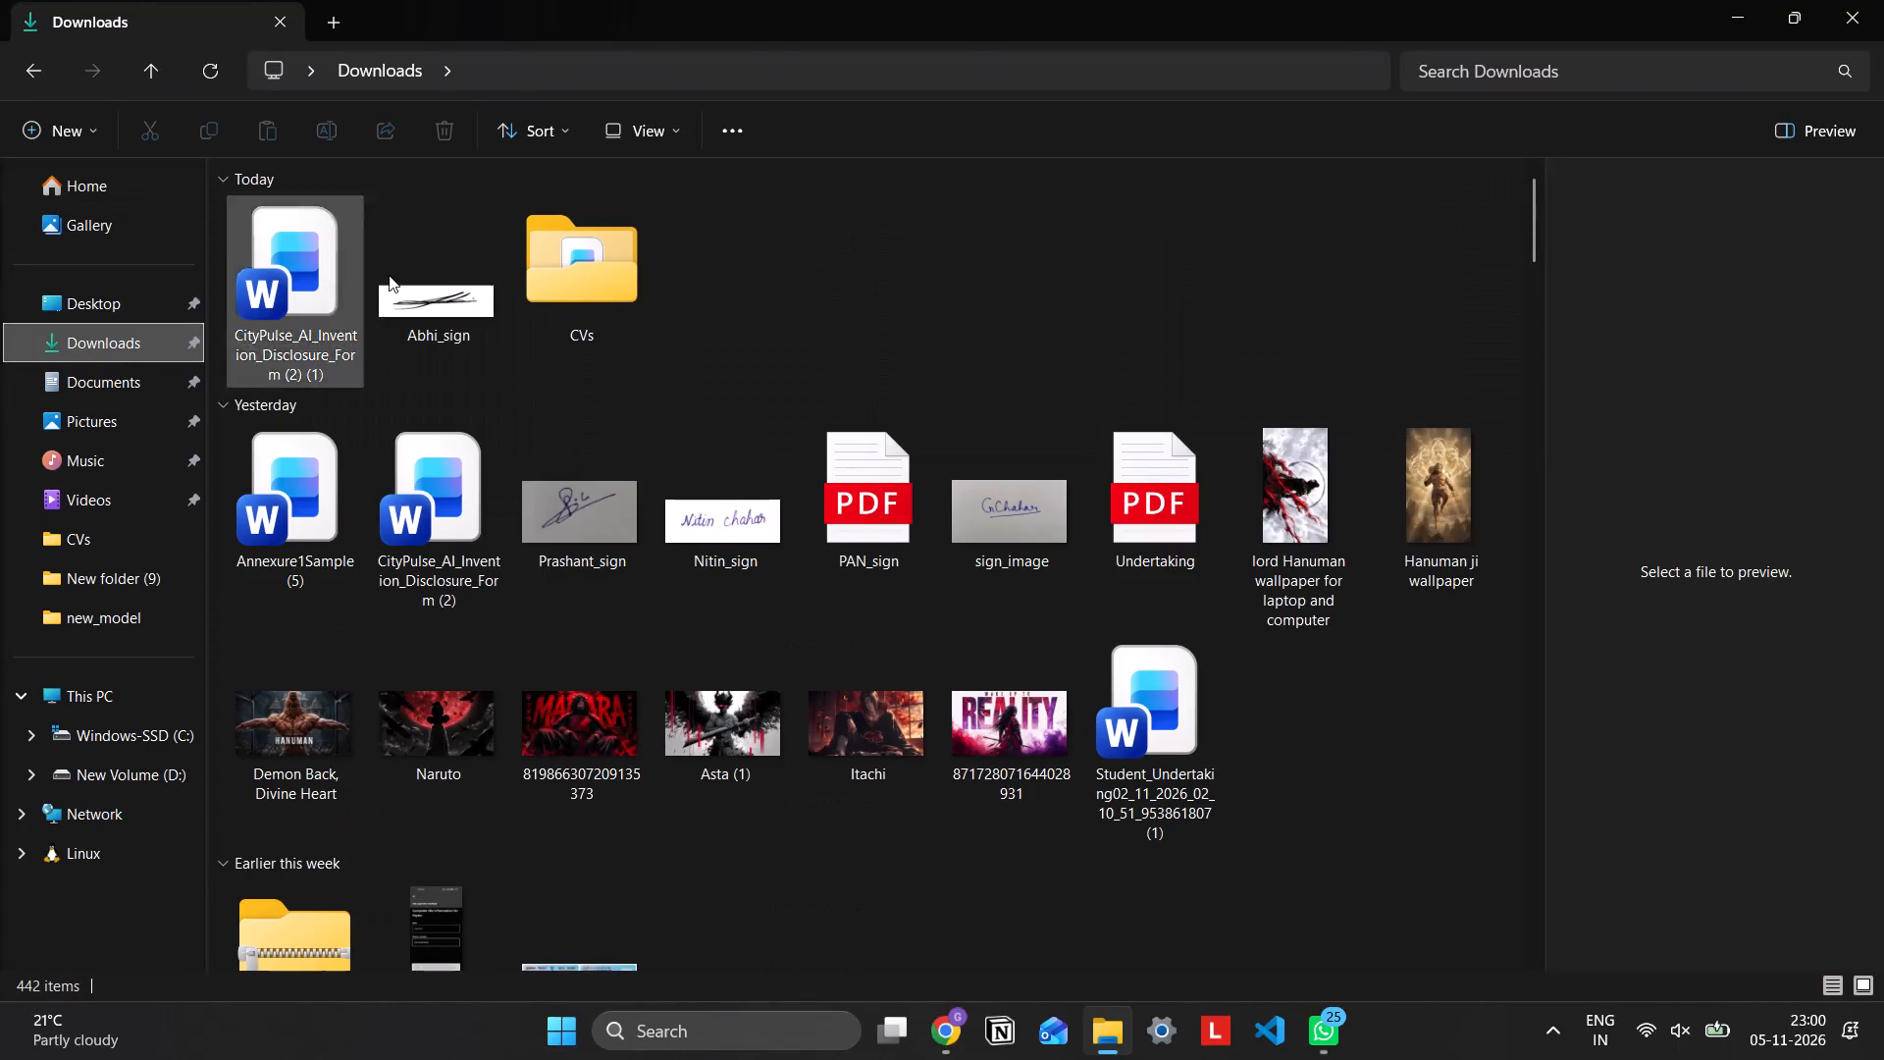
Open the downloaded CityPulse_AI_Invention_Disclosure_Form (2) (1) in Word to view its internal inventor details, and close it.
{"action": "double_click", "coordinate": [313, 299]}
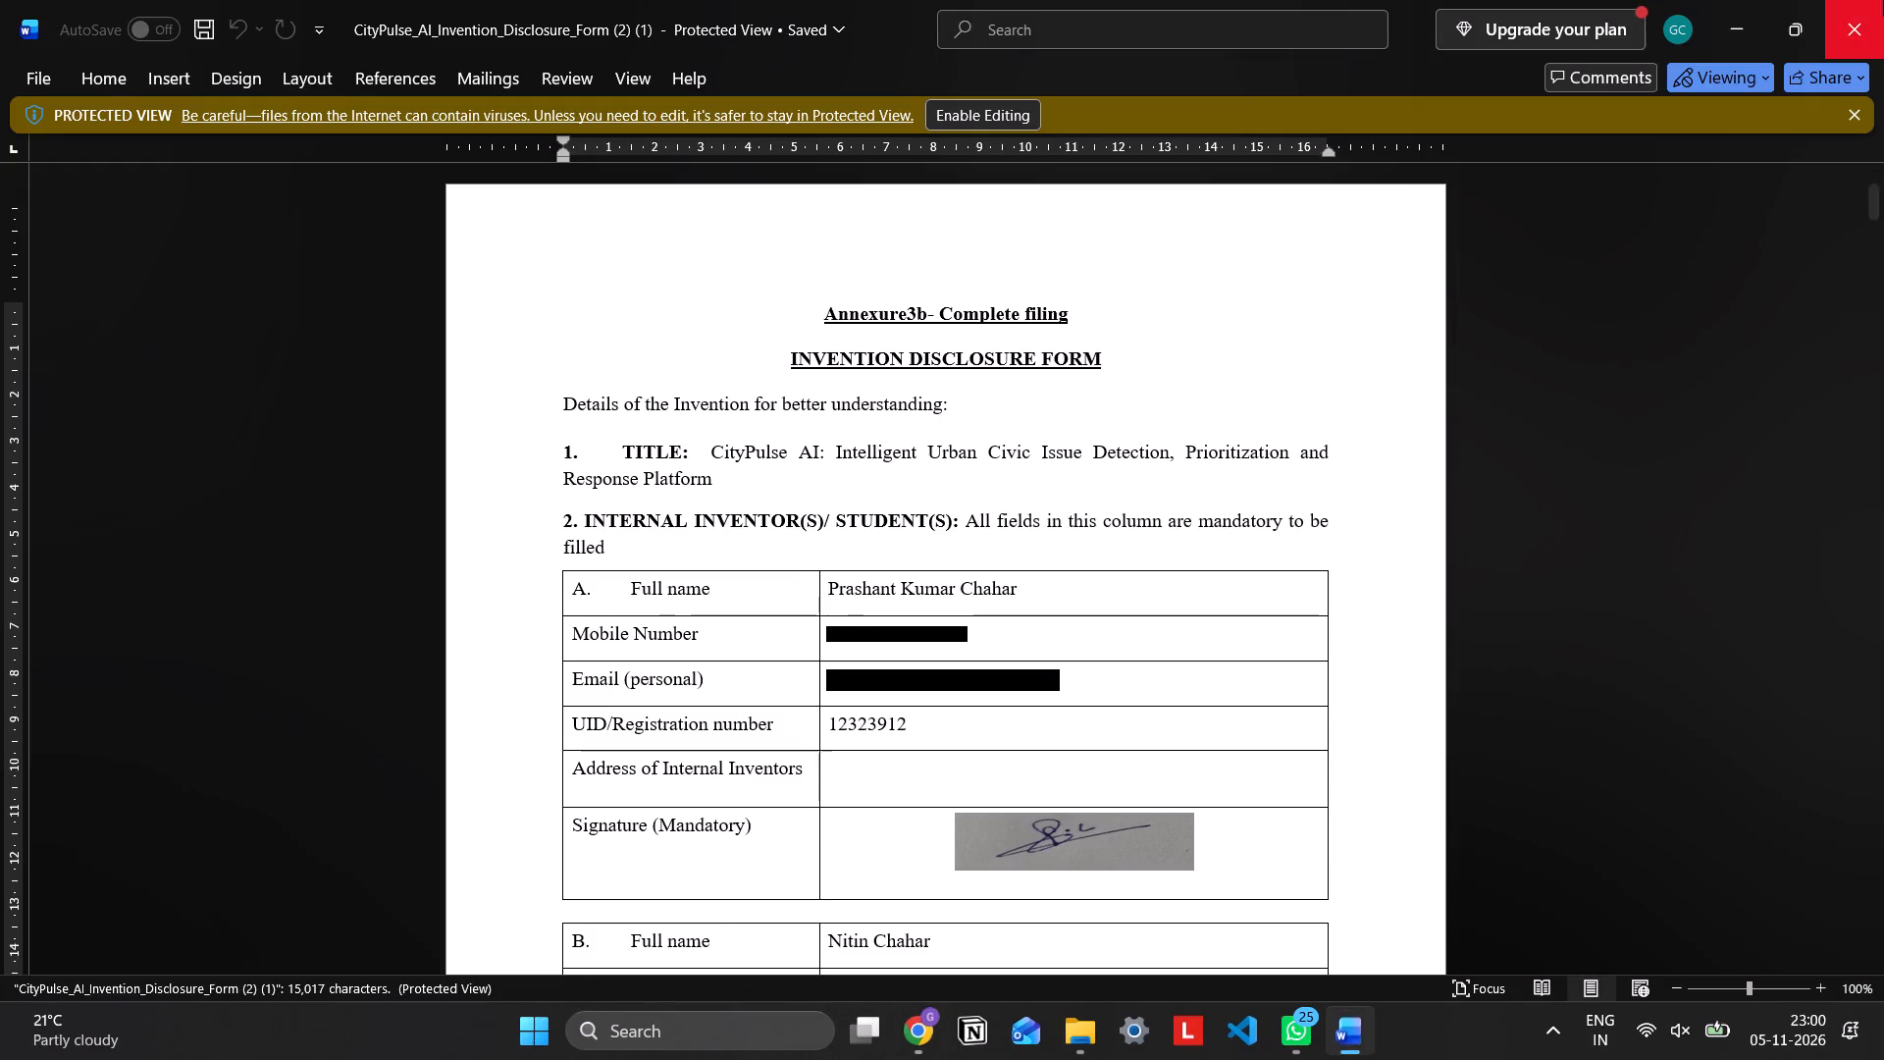
{"action": "left_click", "coordinate": [1883, 0]}
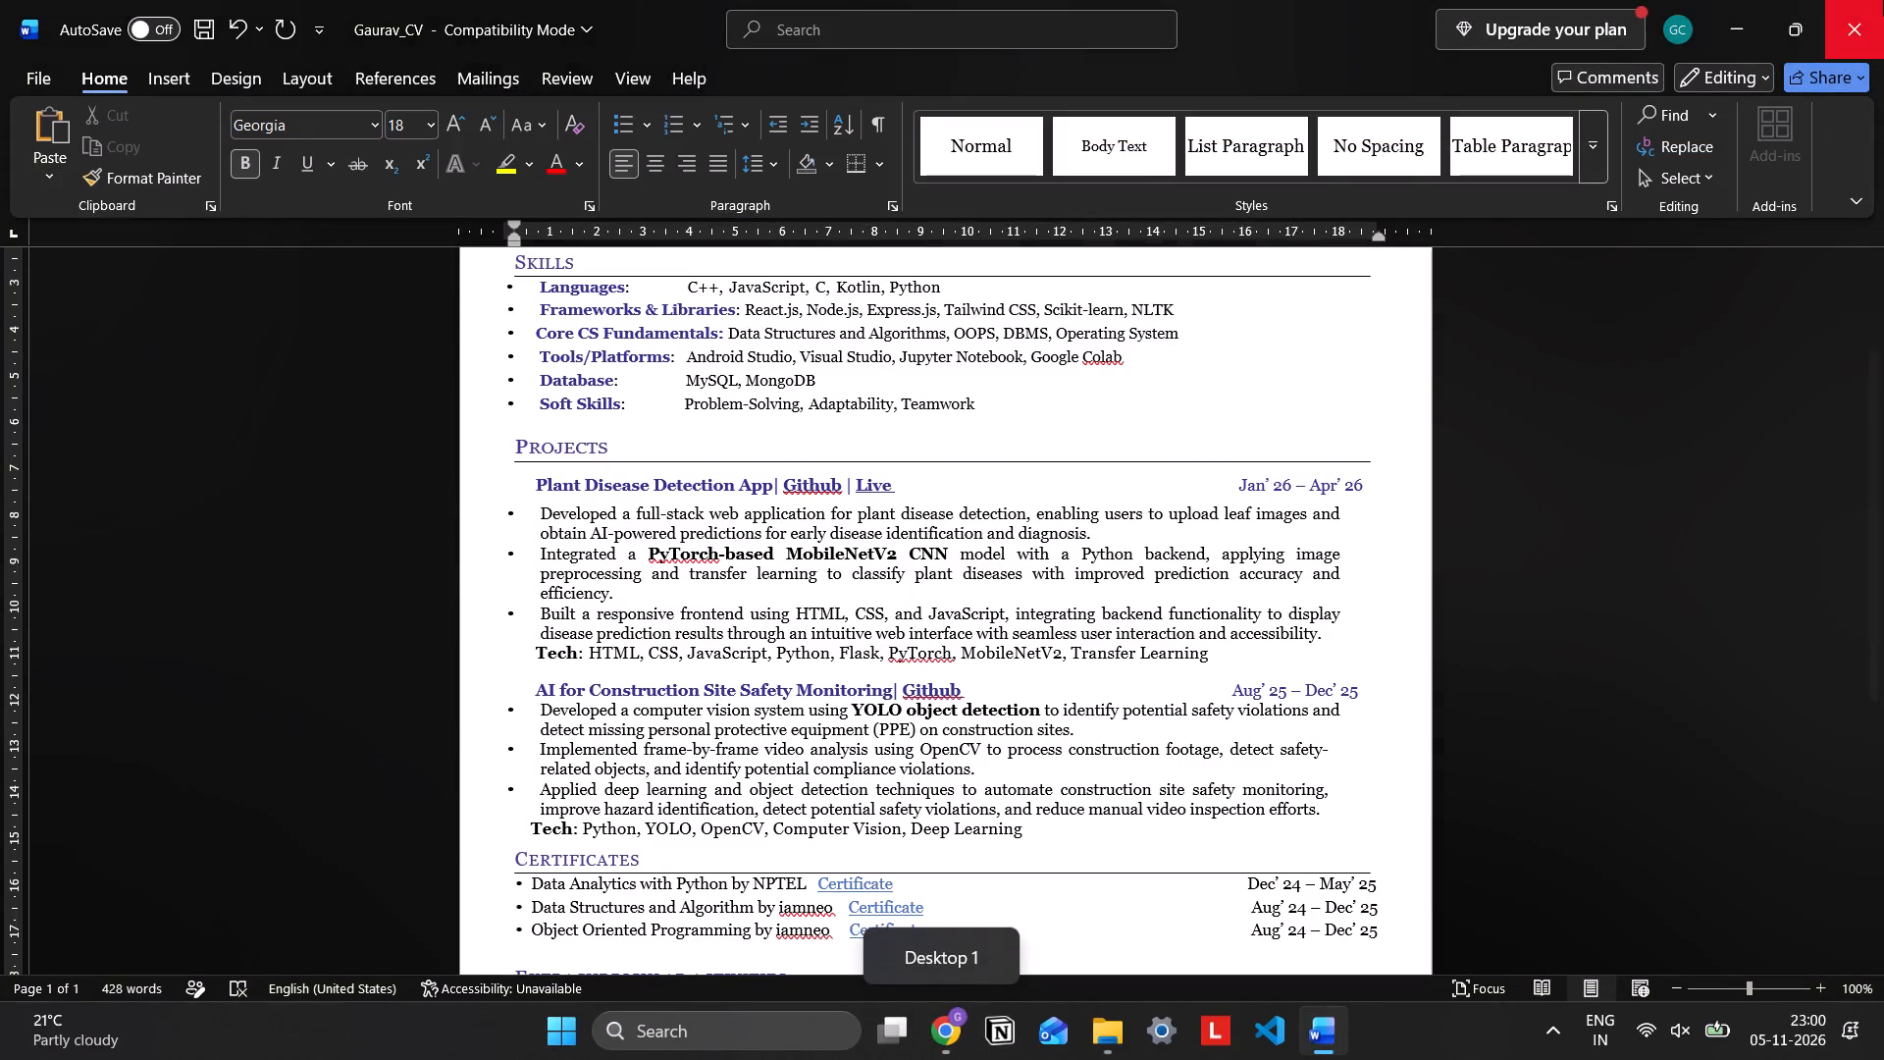
Close the Gaurav_CV document that is still open in Word.
{"action": "left_click", "coordinate": [1883, 0]}
{"action": "left_click", "coordinate": [1053, 692]}
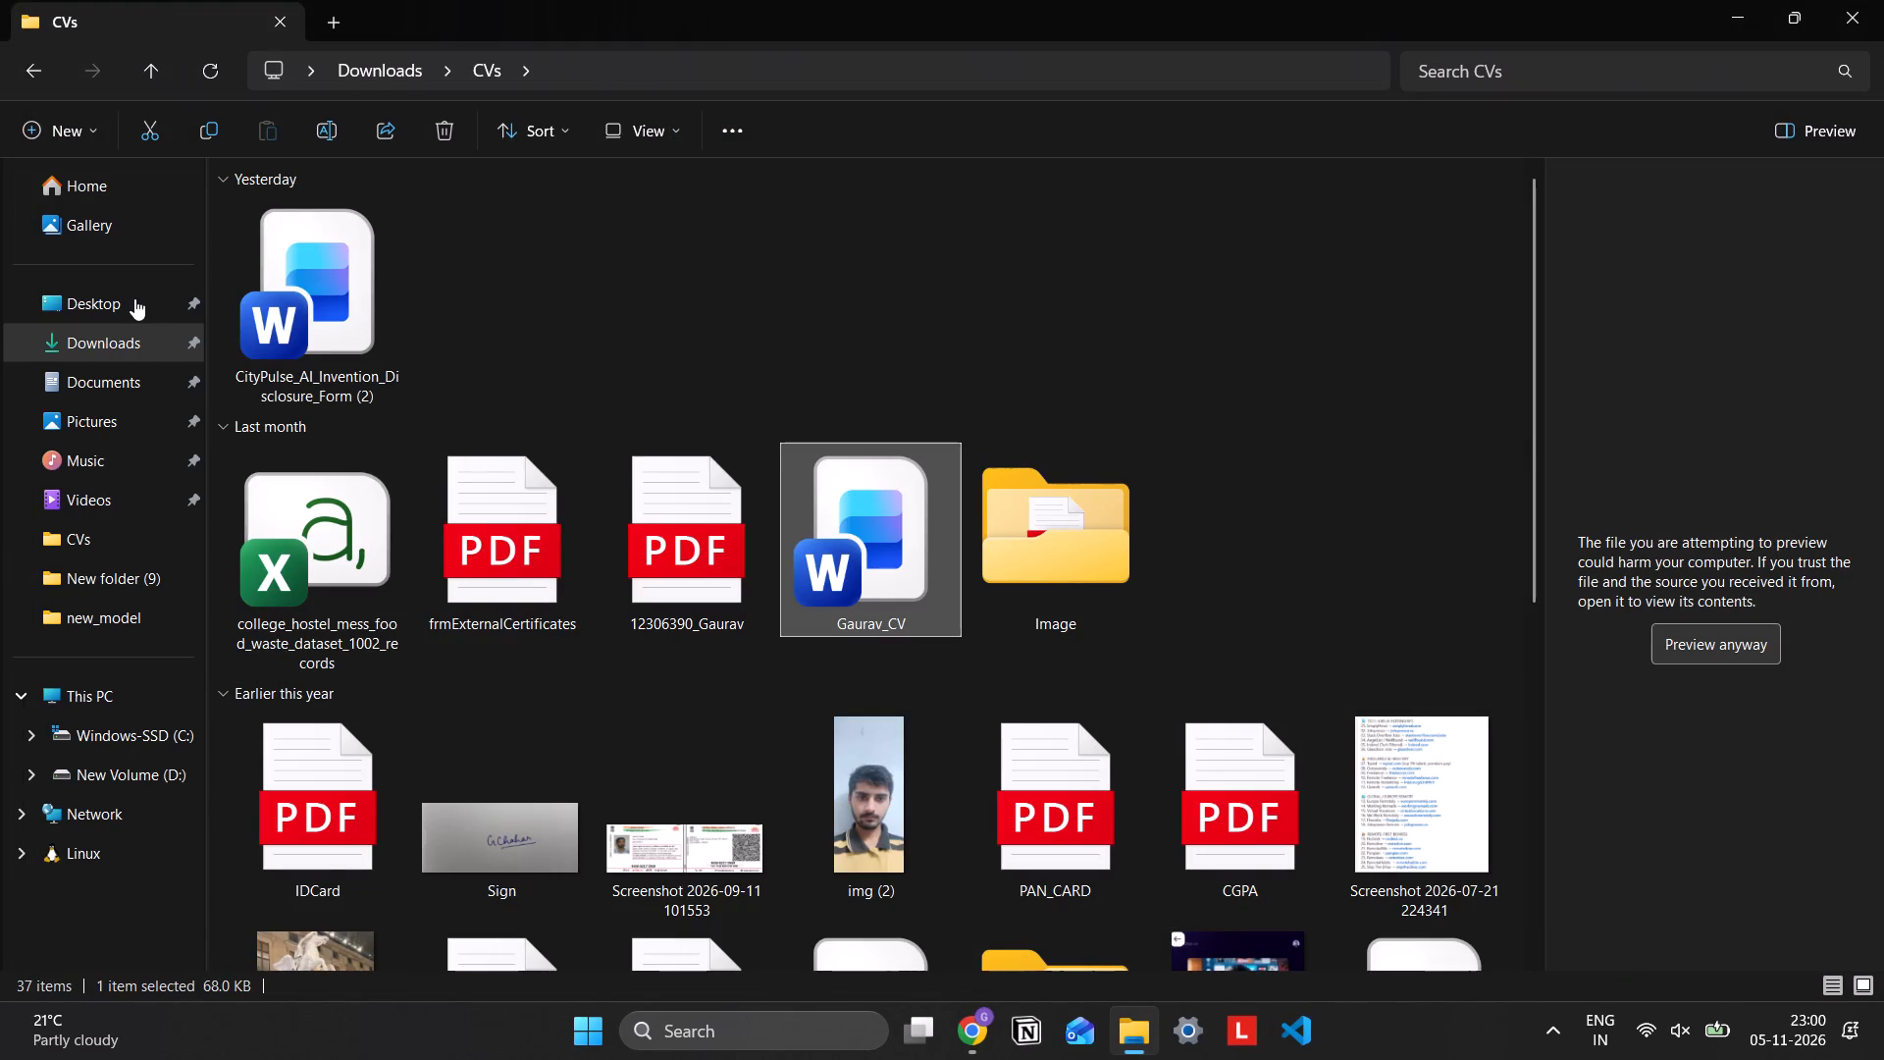
Open Annexure1Sample (5) from the Downloads folder, look through the sample form, and close it to return to the Google Docs form.
{"action": "left_click", "coordinate": [135, 358]}
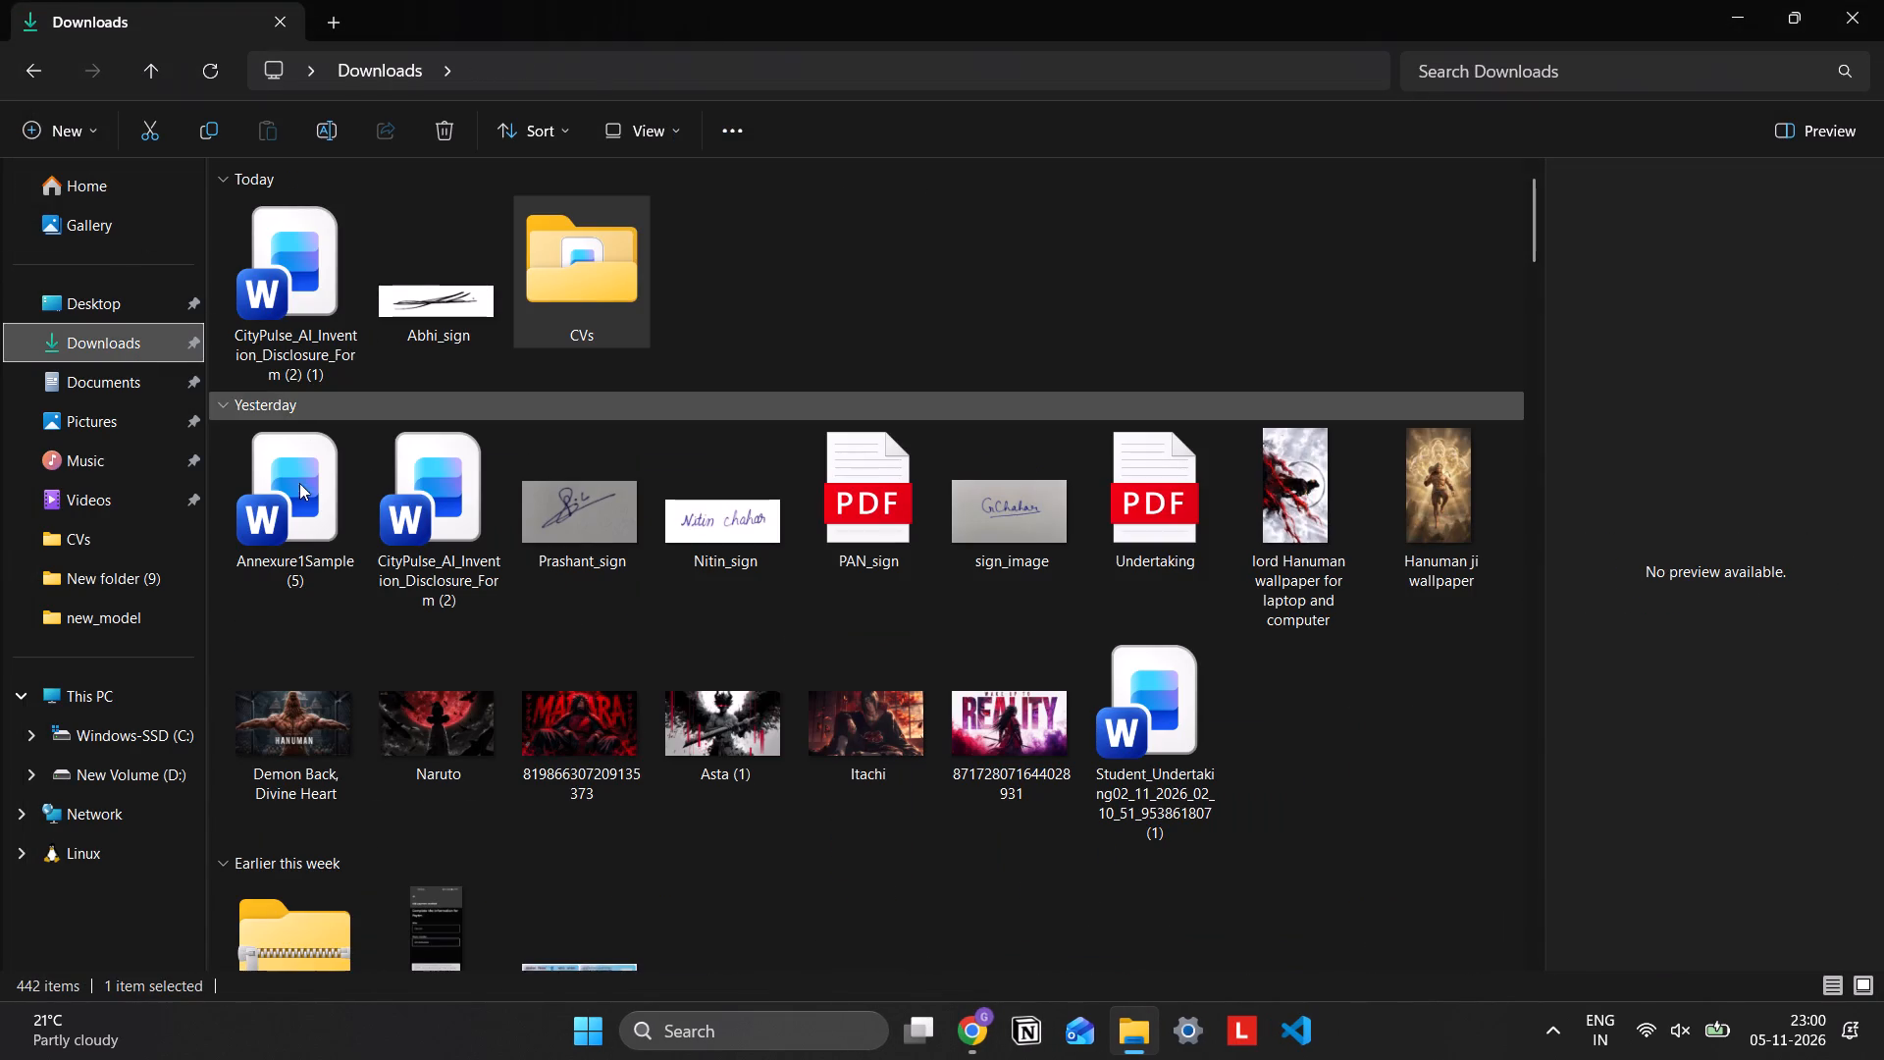
{"action": "double_click", "coordinate": [295, 495]}
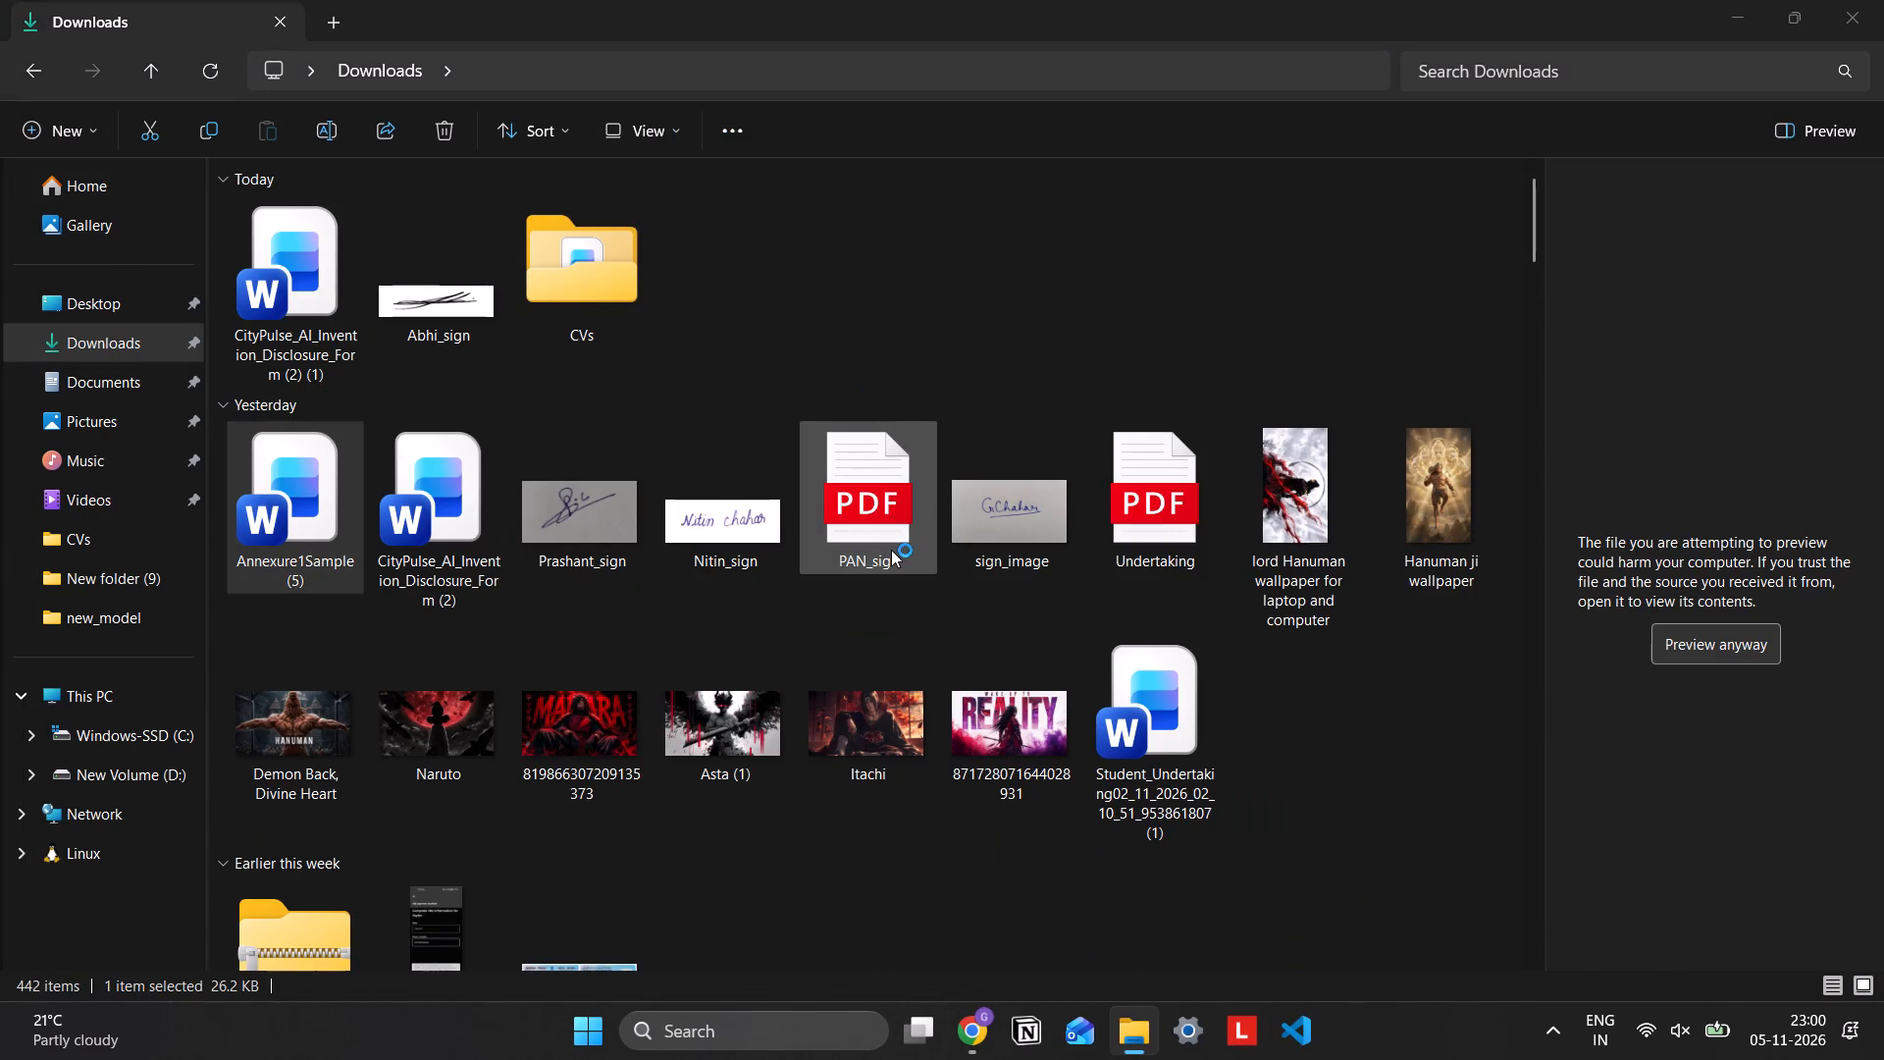
{"action": "scroll", "coordinate": [891, 550], "scroll_direction": "down", "scroll_amount": 4}
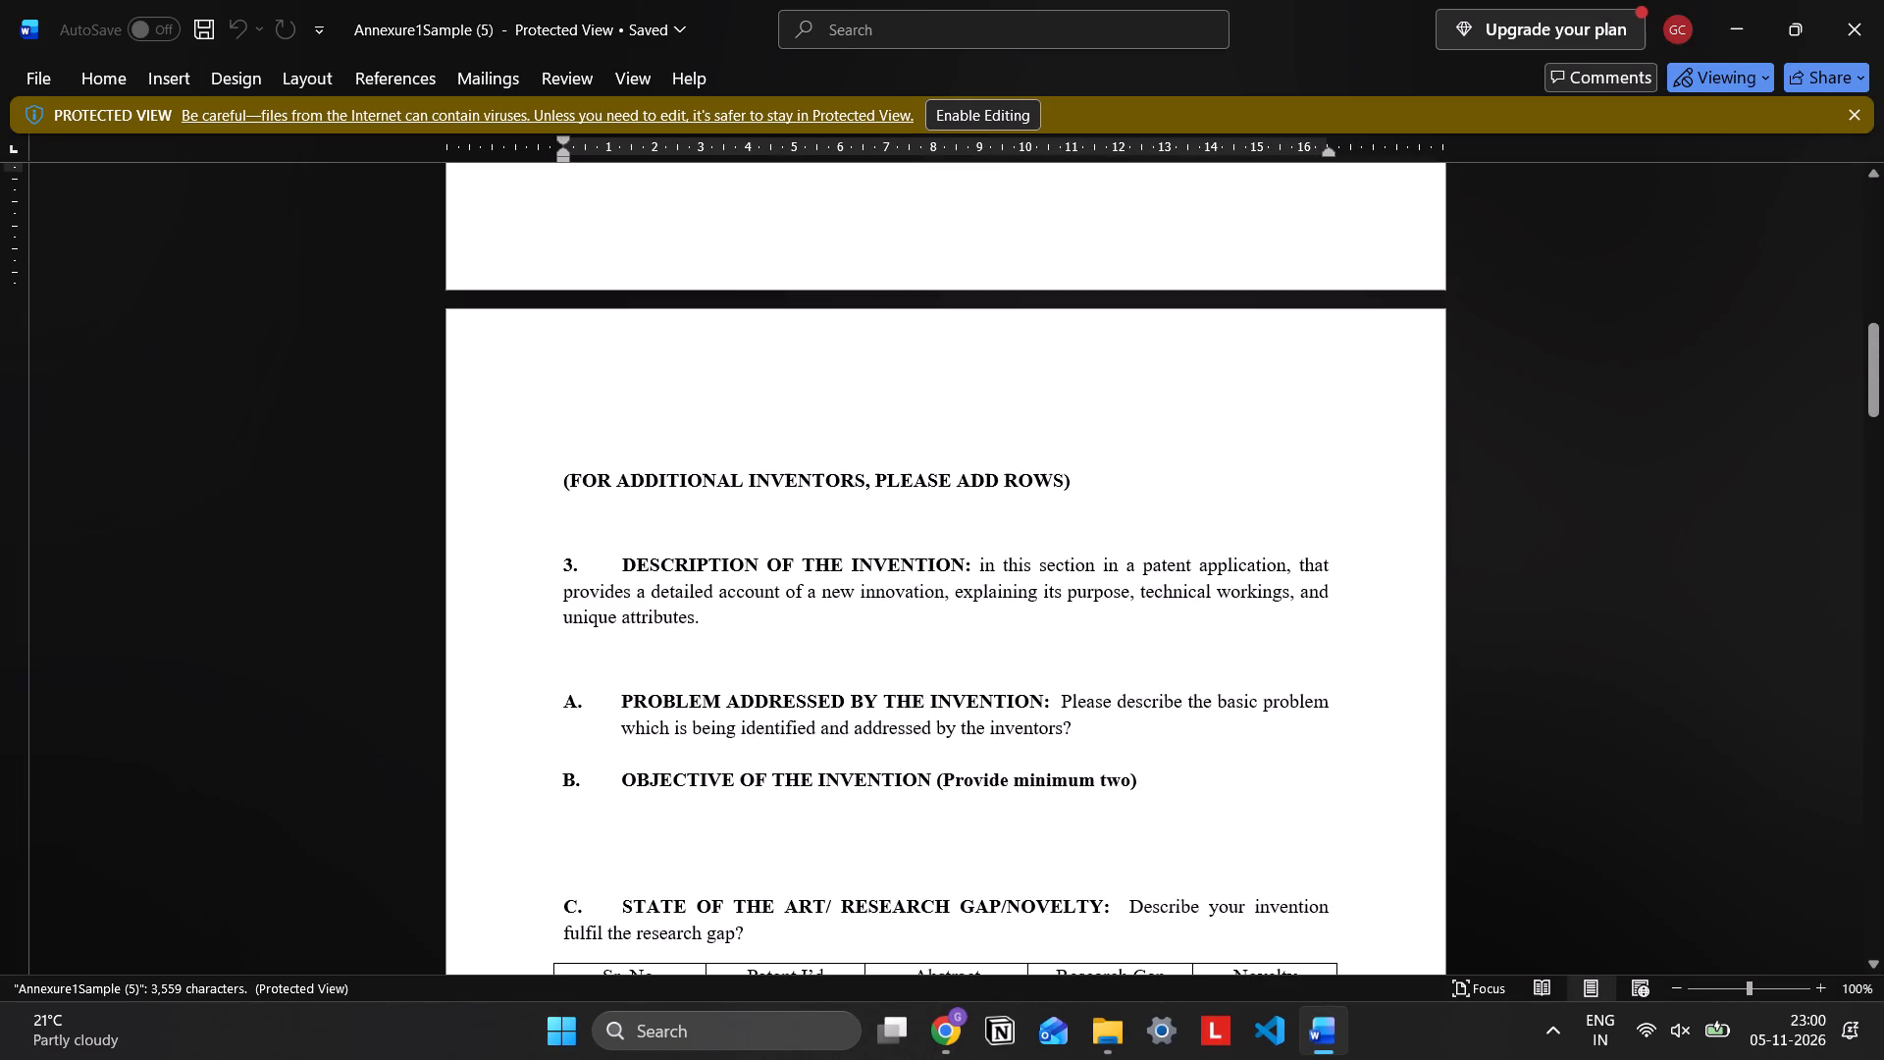
{"action": "left_click", "coordinate": [1883, 0]}
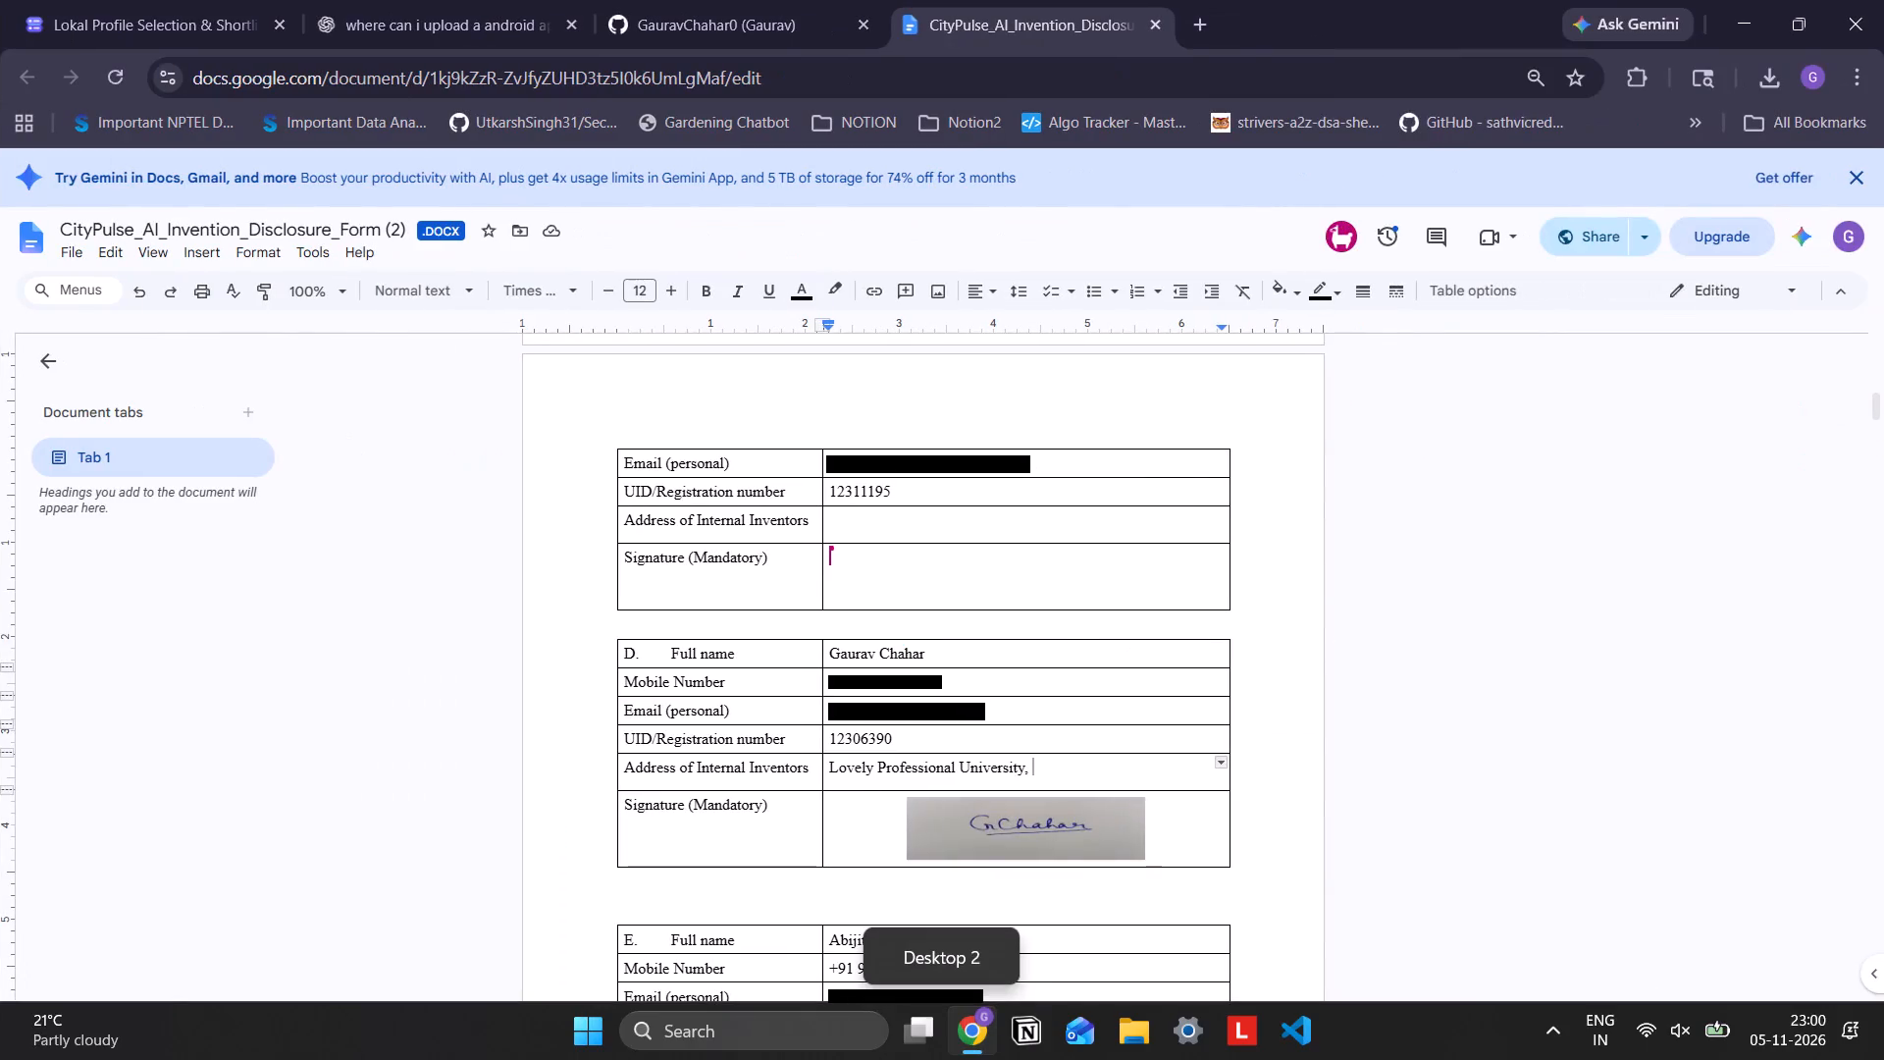
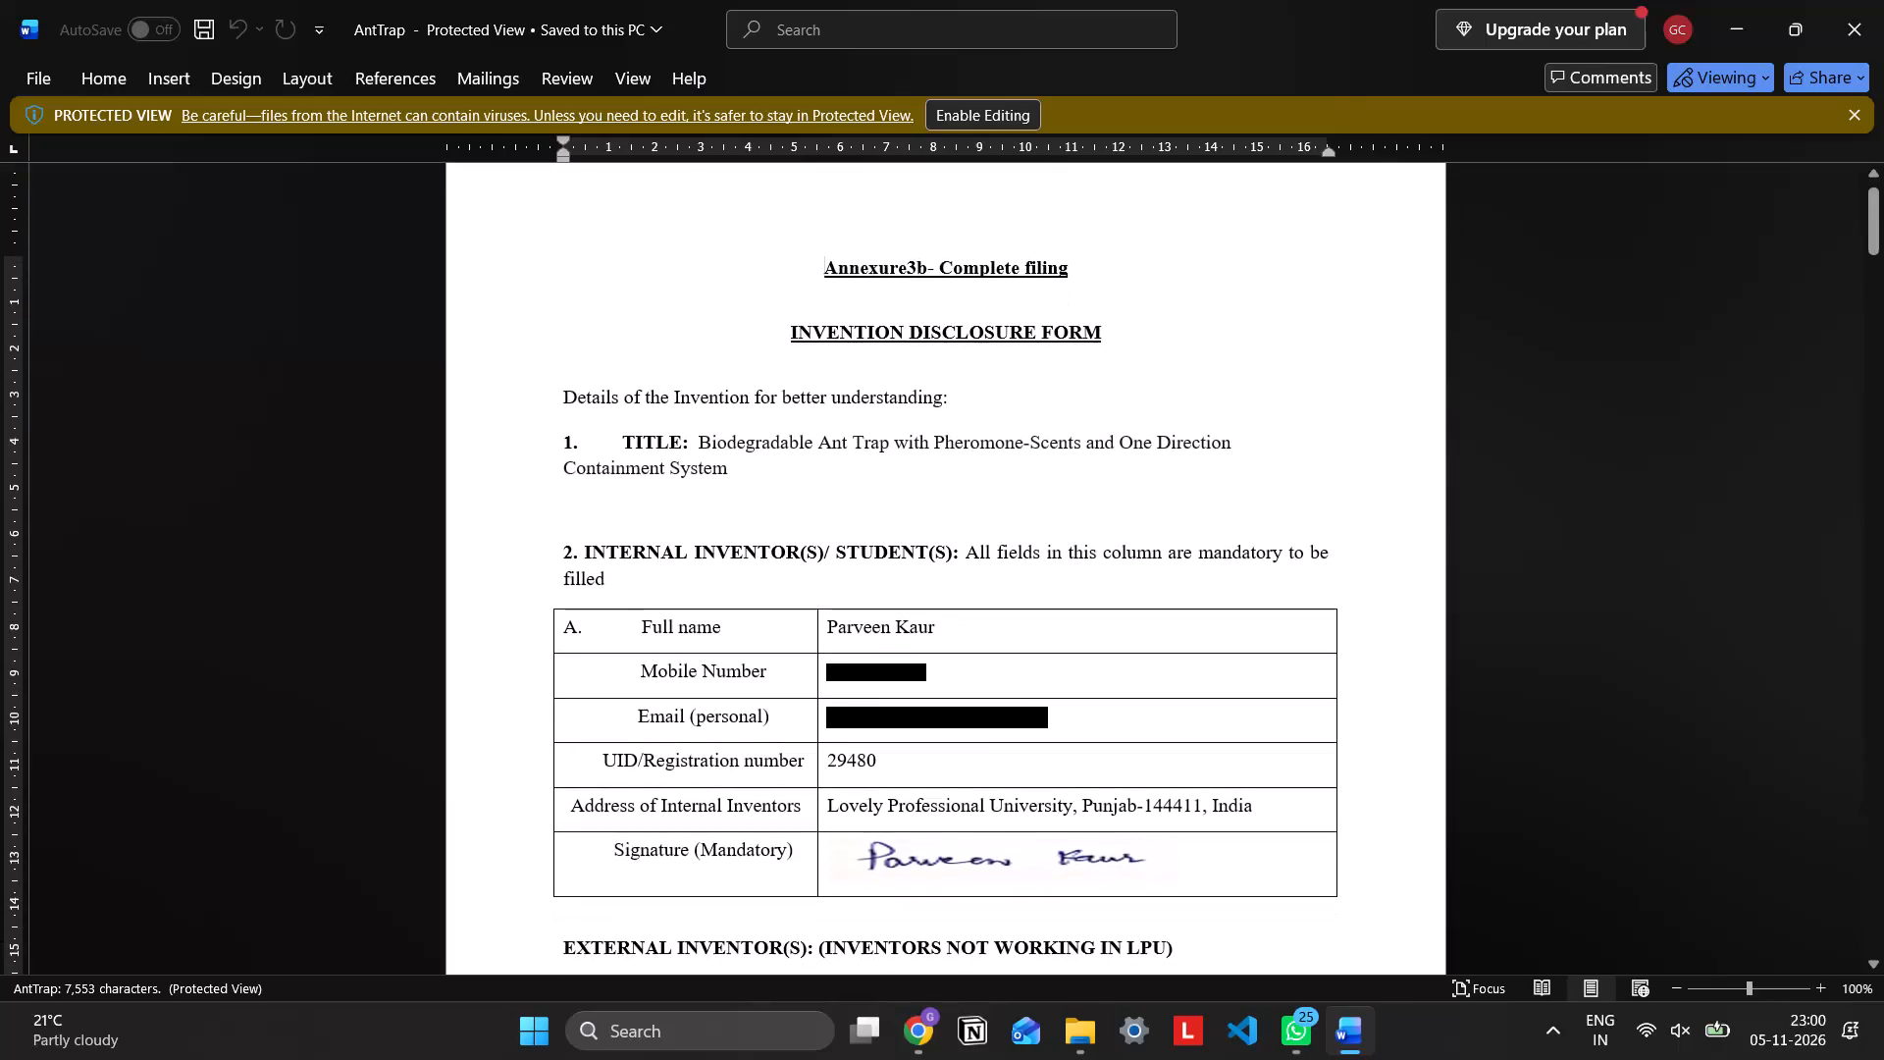
Copy the full Lovely Professional University address from the AntTrap form and replace inventor D's incomplete address with it in the Google Docs form.
{"action": "left_click_drag", "start_coordinate": [1277, 806], "coordinate": [901, 797]}
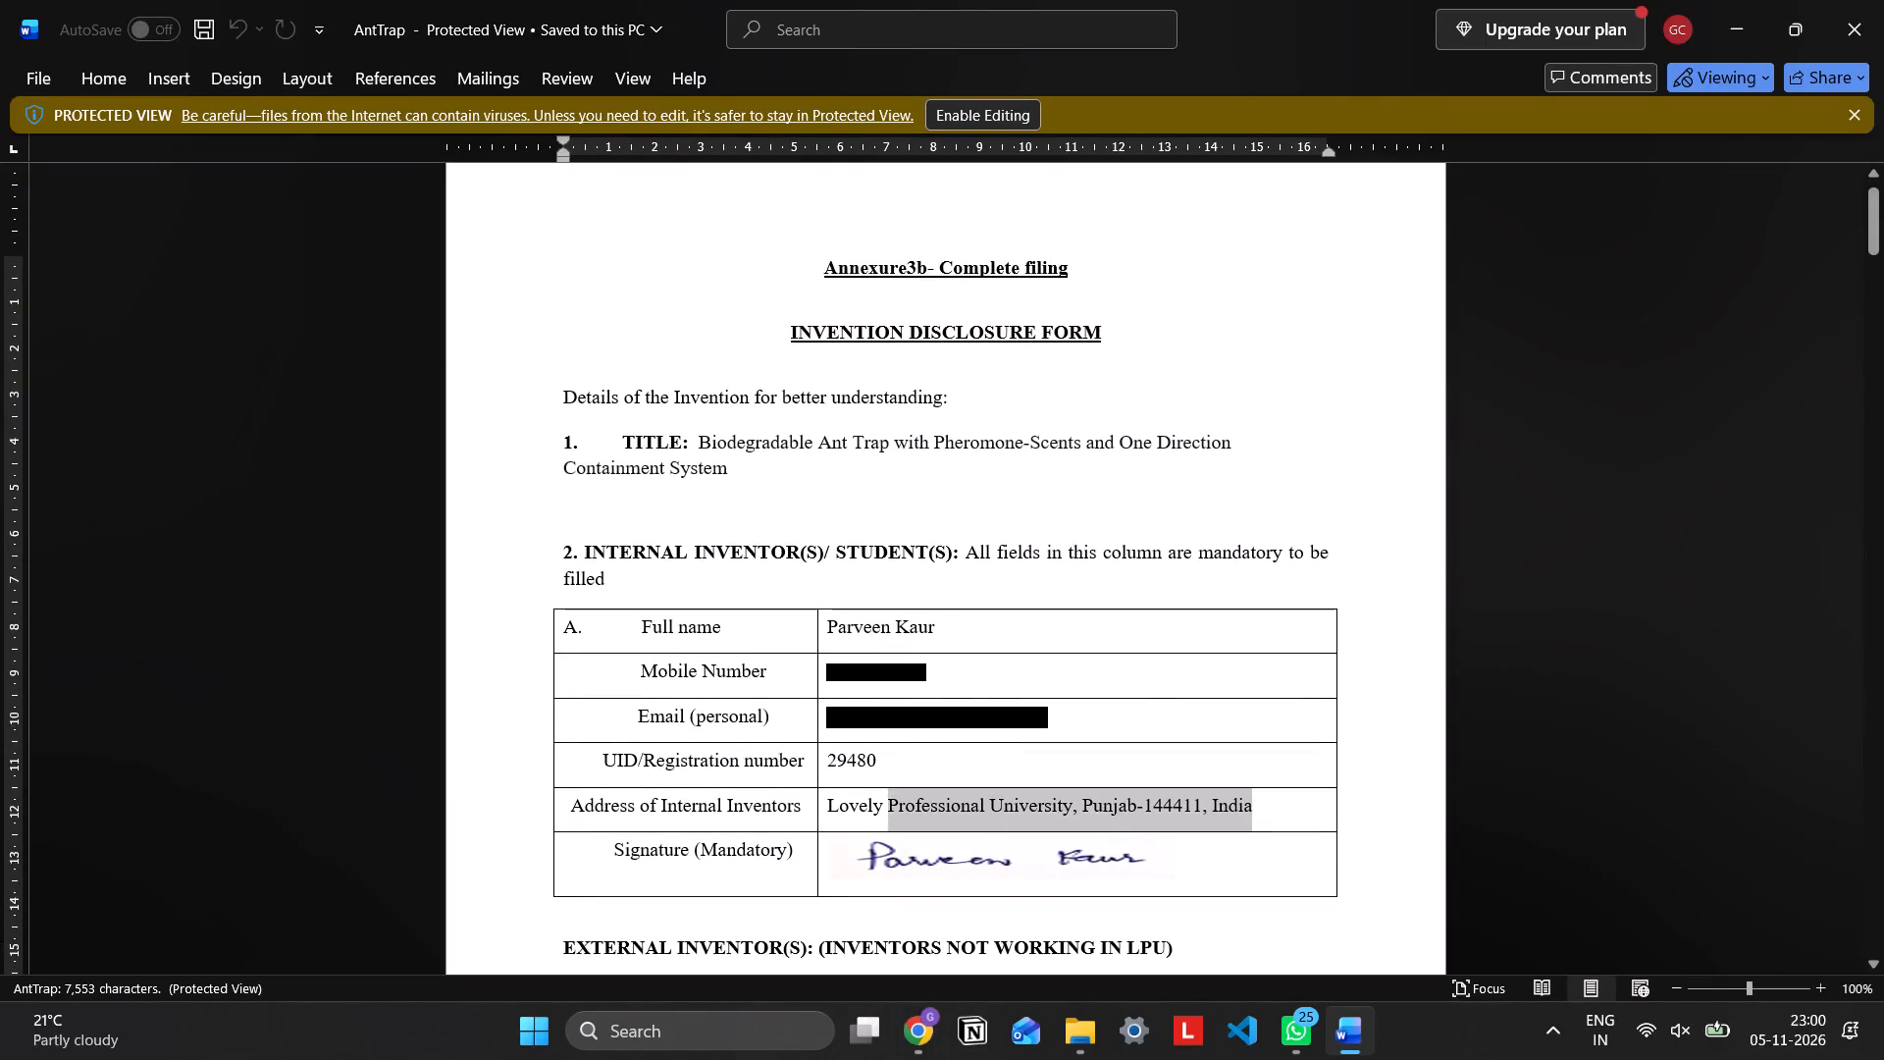
{"action": "left_click_drag", "start_coordinate": [901, 797], "coordinate": [856, 798]}
{"action": "key", "text": "ctrl+c"}
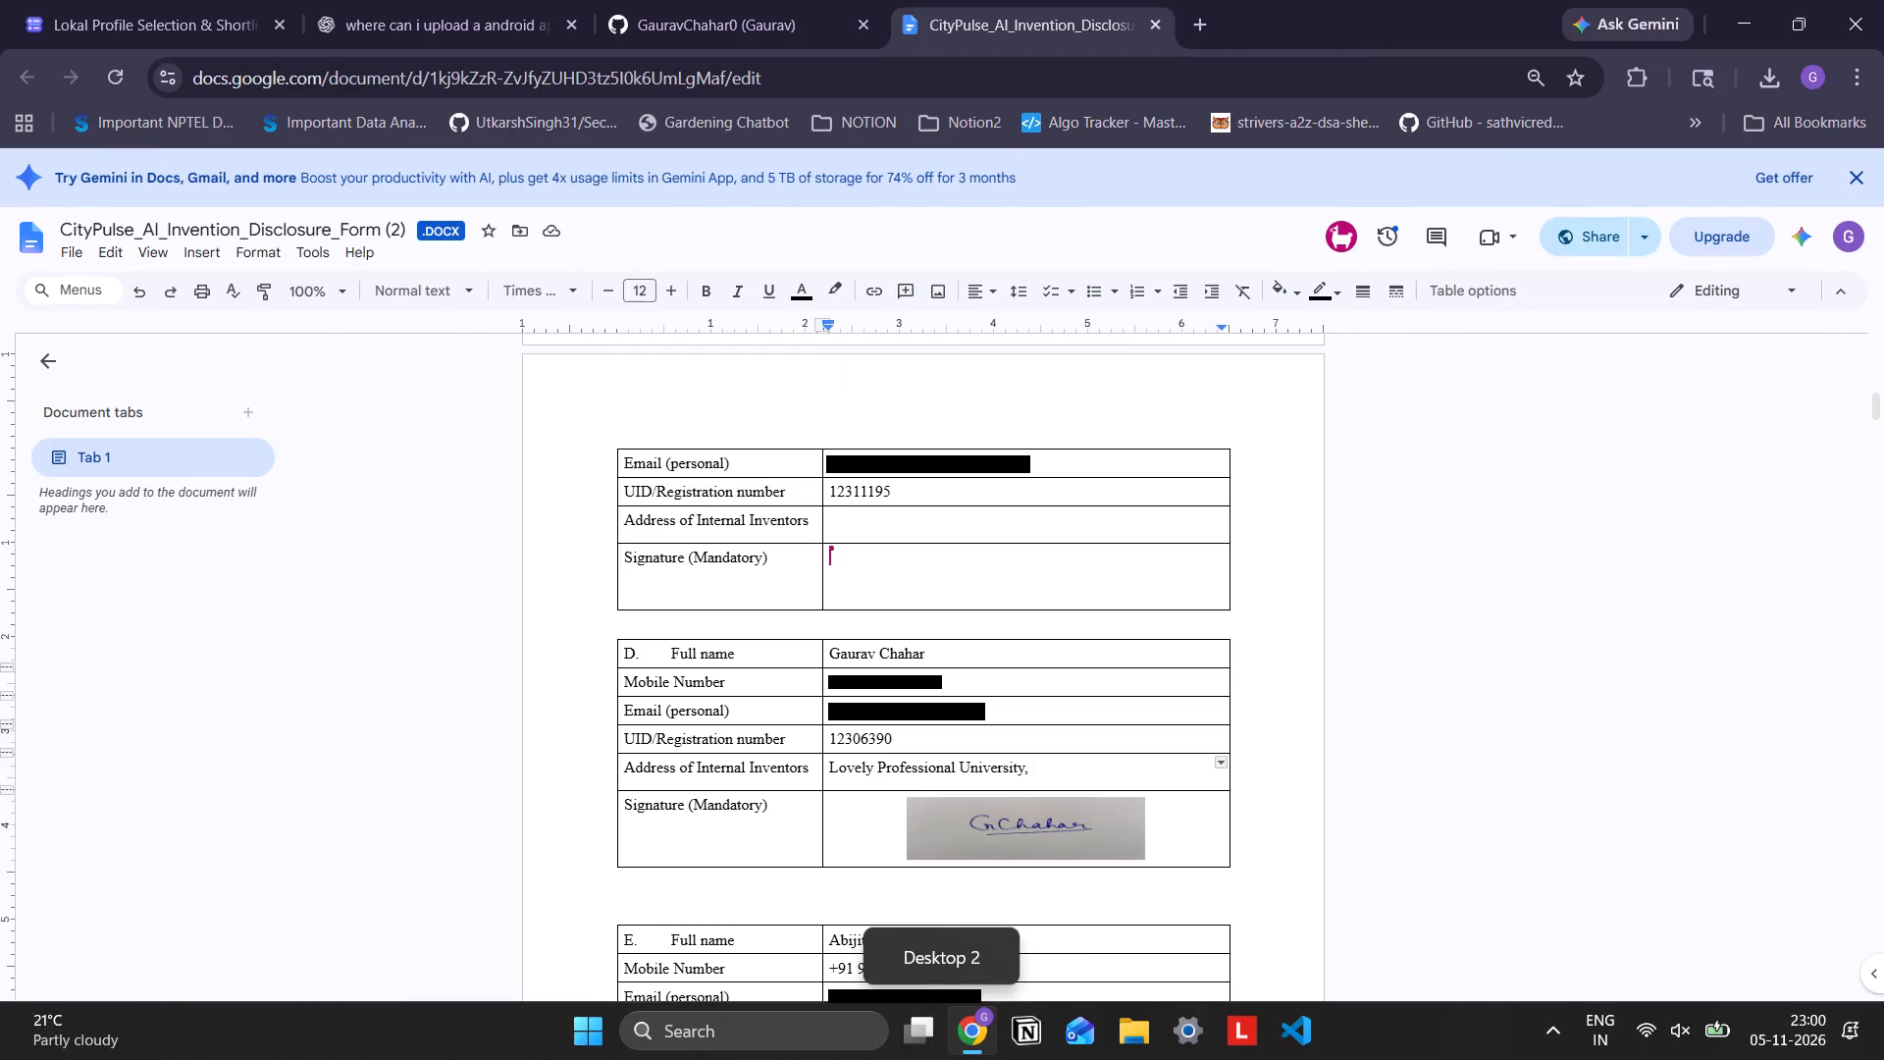
{"action": "left_click_drag", "start_coordinate": [1041, 768], "coordinate": [853, 775]}
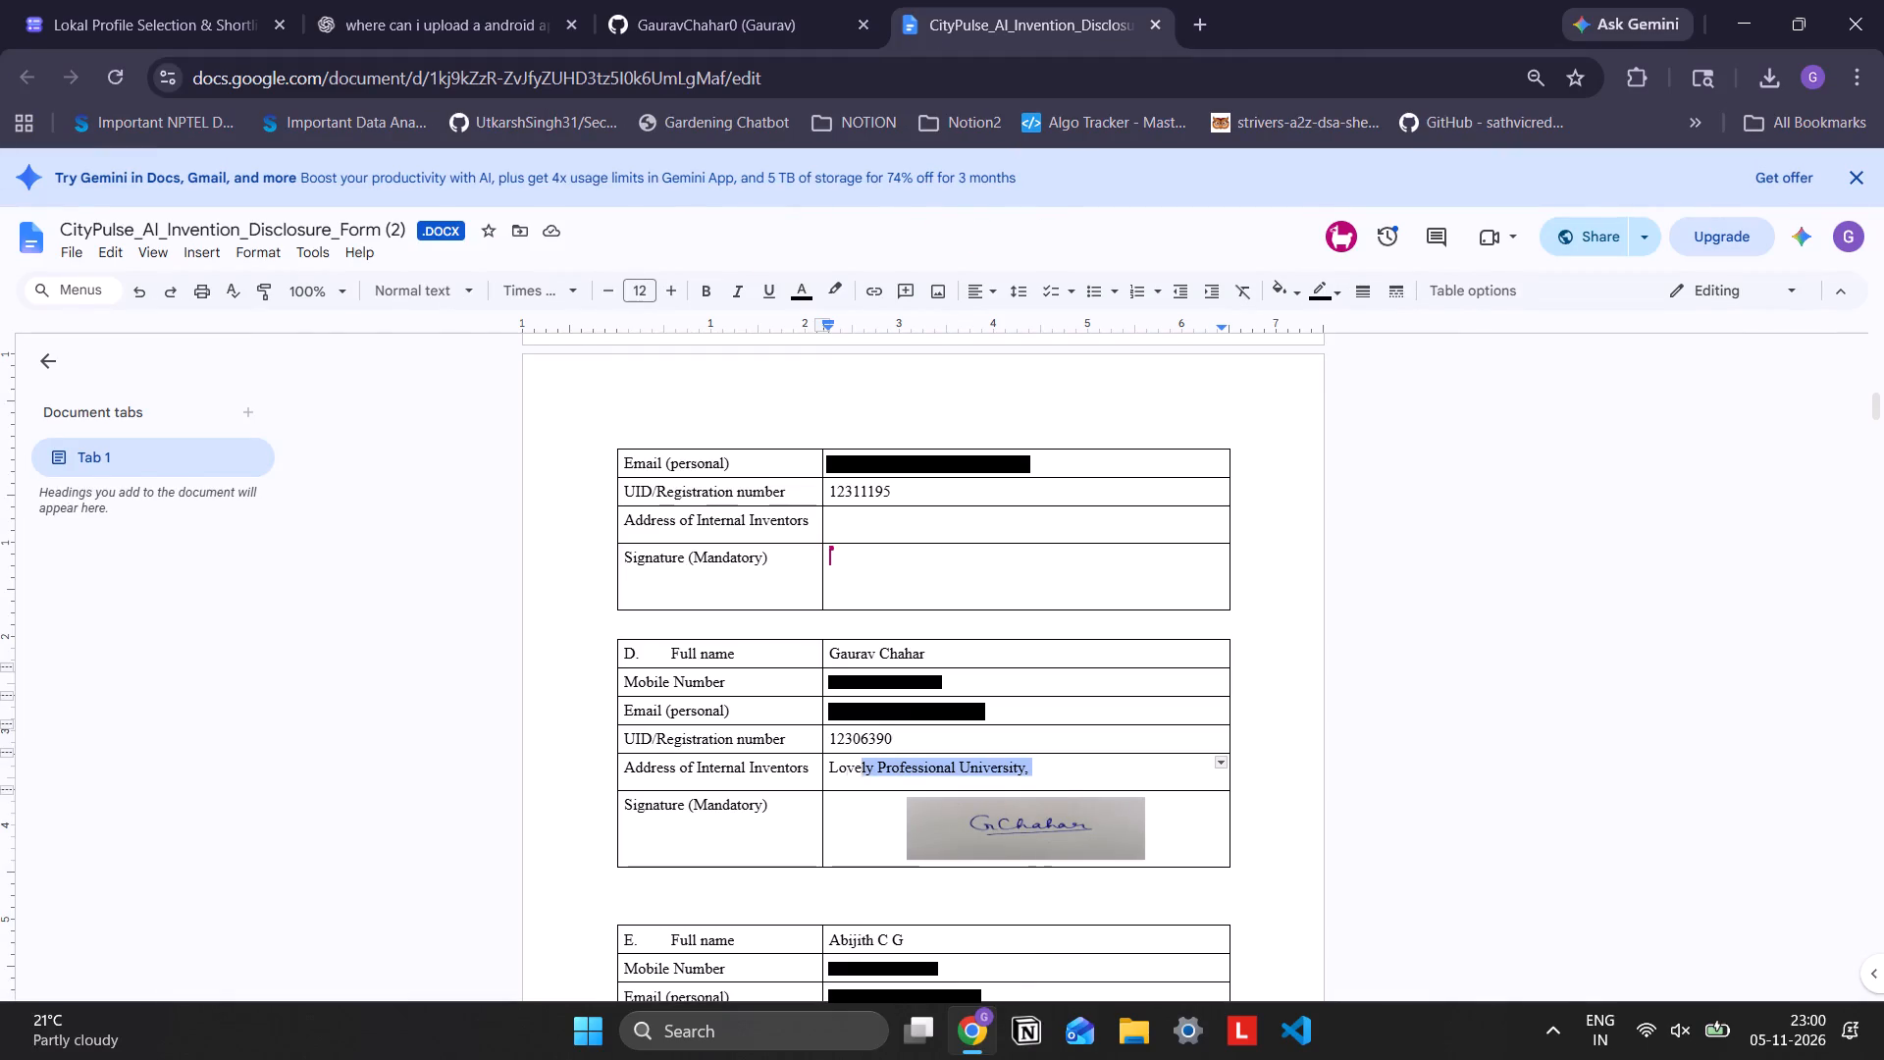
{"action": "left_click_drag", "start_coordinate": [853, 775], "coordinate": [829, 773]}
{"action": "key", "text": "ctrl+v"}
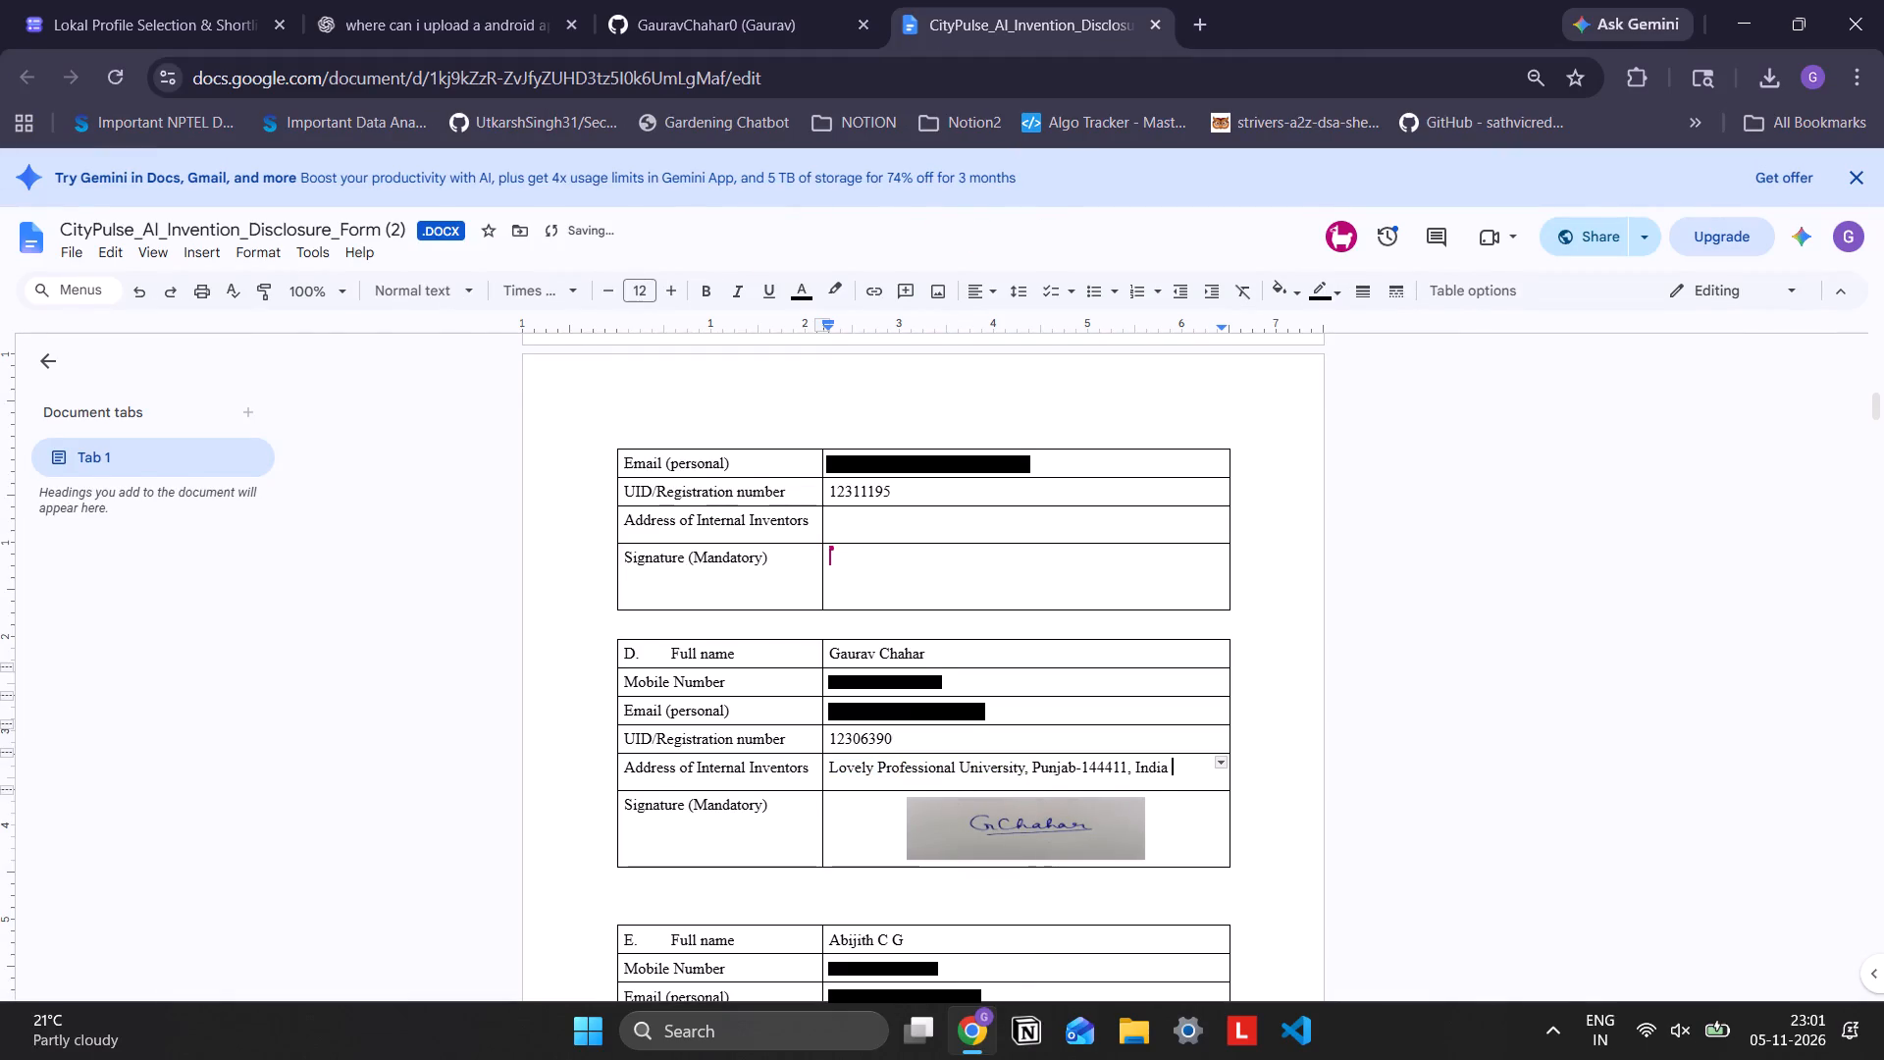
Paste the copied Lovely Professional University address into the empty address cells of inventors C, B and A.
{"action": "scroll", "coordinate": [989, 715], "scroll_direction": "up", "scroll_amount": 1}
{"action": "left_click", "coordinate": [891, 562]}
{"action": "key", "text": "ctrl+v"}
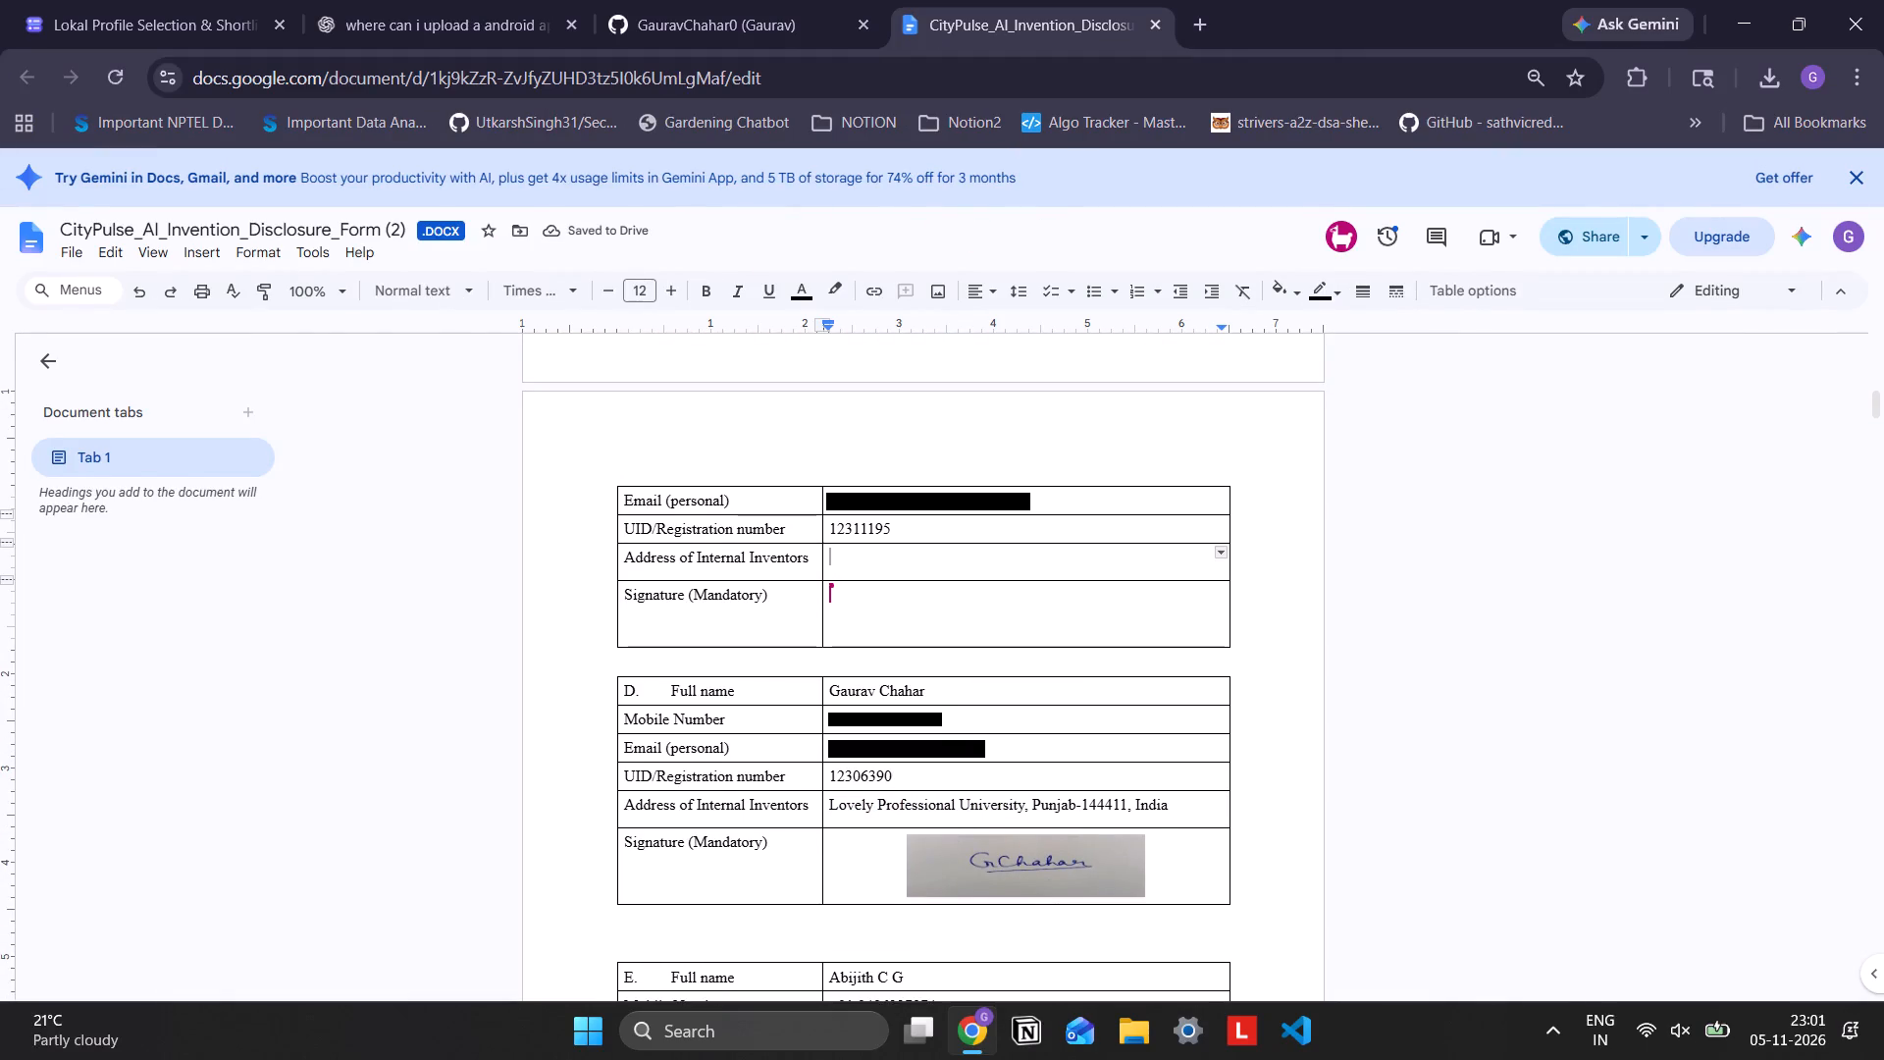
{"action": "scroll", "coordinate": [891, 562], "scroll_direction": "up", "scroll_amount": 4}
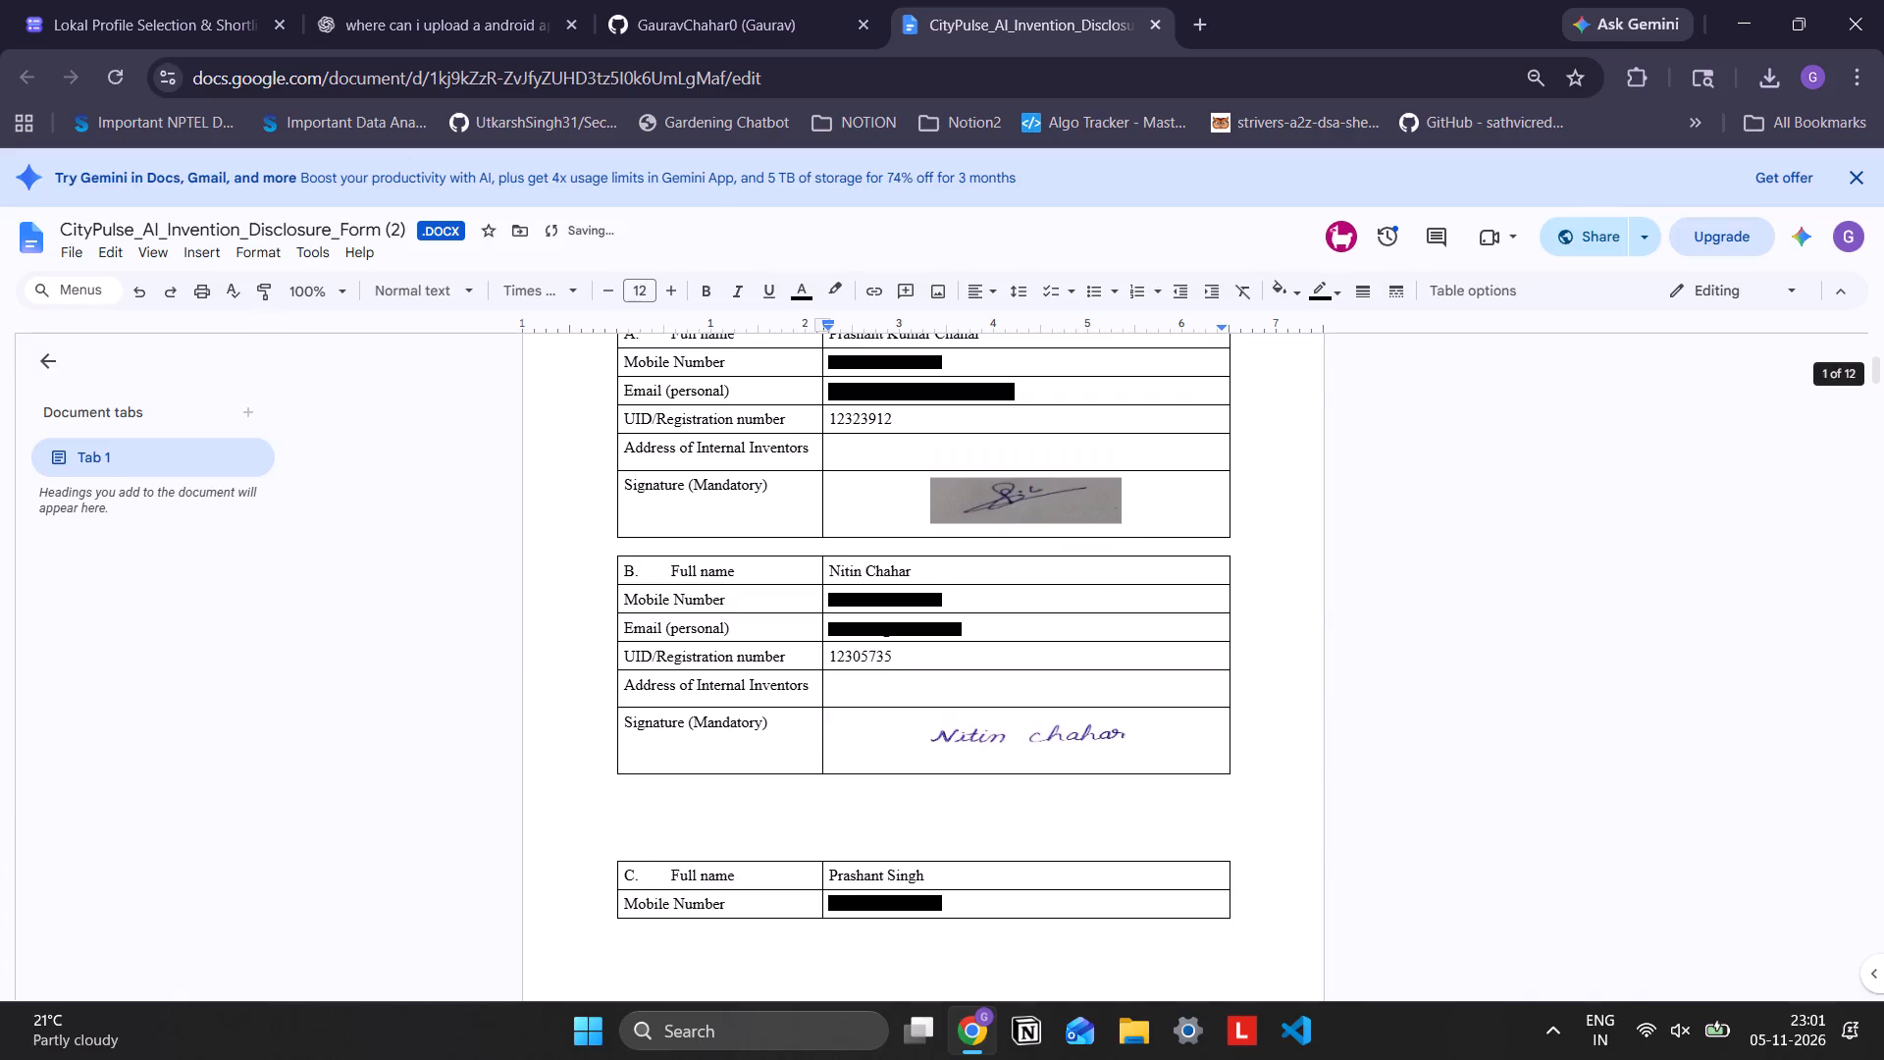
{"action": "left_click", "coordinate": [893, 688]}
{"action": "key", "text": "ctrl+v"}
{"action": "scroll", "coordinate": [893, 688], "scroll_direction": "up", "scroll_amount": 1}
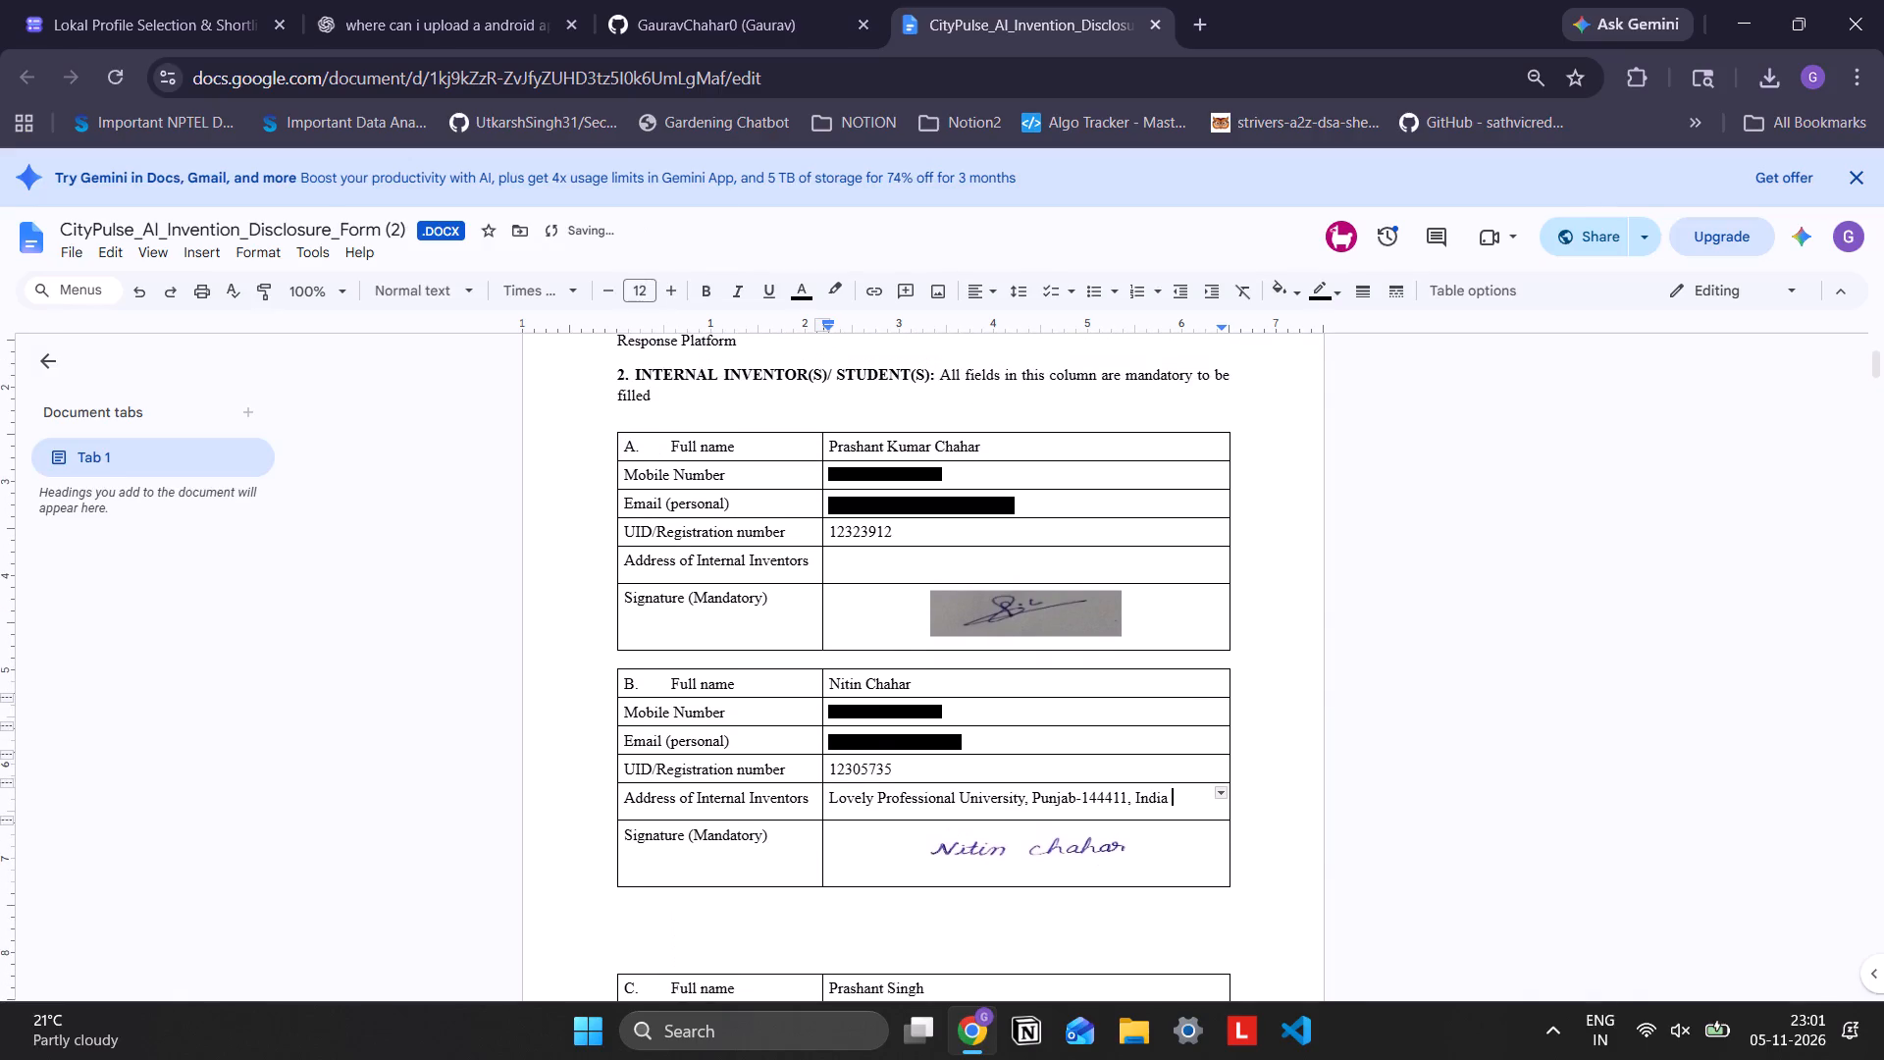
{"action": "left_click", "coordinate": [886, 558]}
{"action": "key", "text": "ctrl+v"}
Paste the same Lovely Professional University address into the empty address cells of inventors E and F.
{"action": "scroll", "coordinate": [886, 558], "scroll_direction": "down", "scroll_amount": 3}
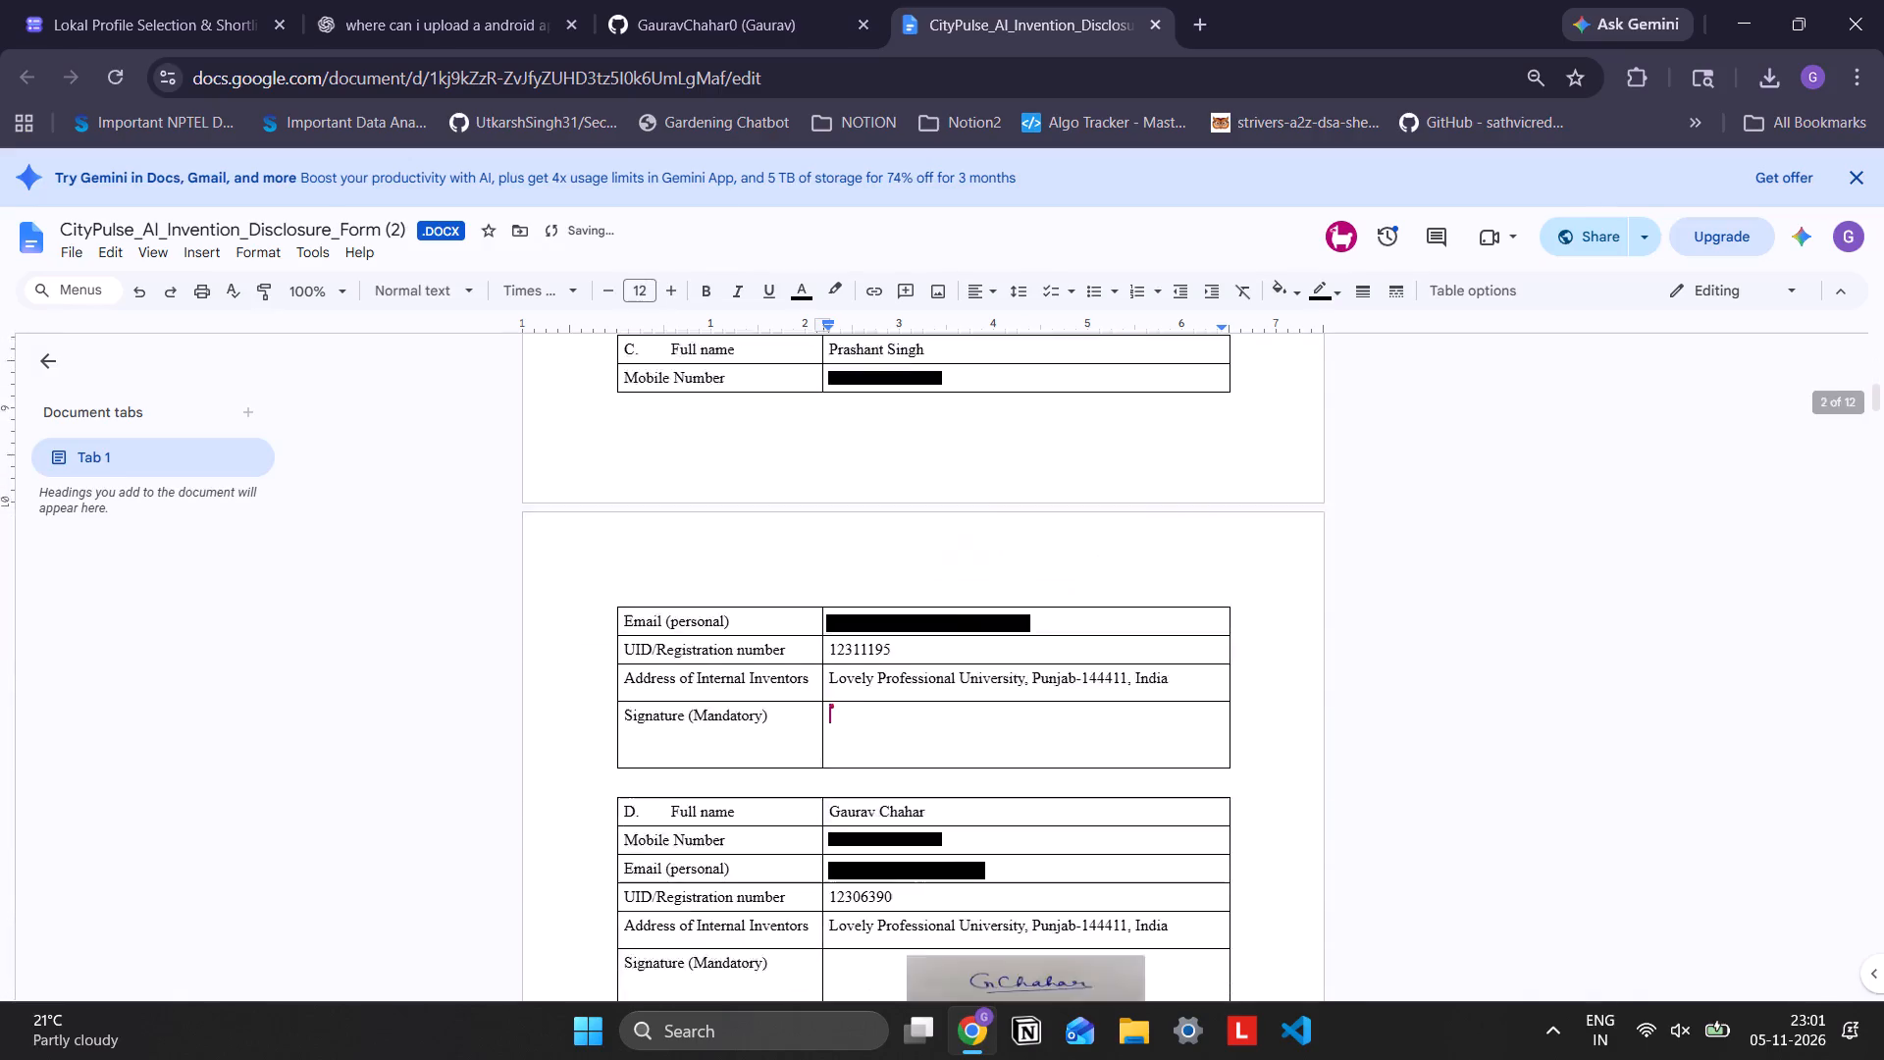
{"action": "scroll", "coordinate": [886, 558], "scroll_direction": "down", "scroll_amount": 3}
{"action": "left_click", "coordinate": [939, 869]}
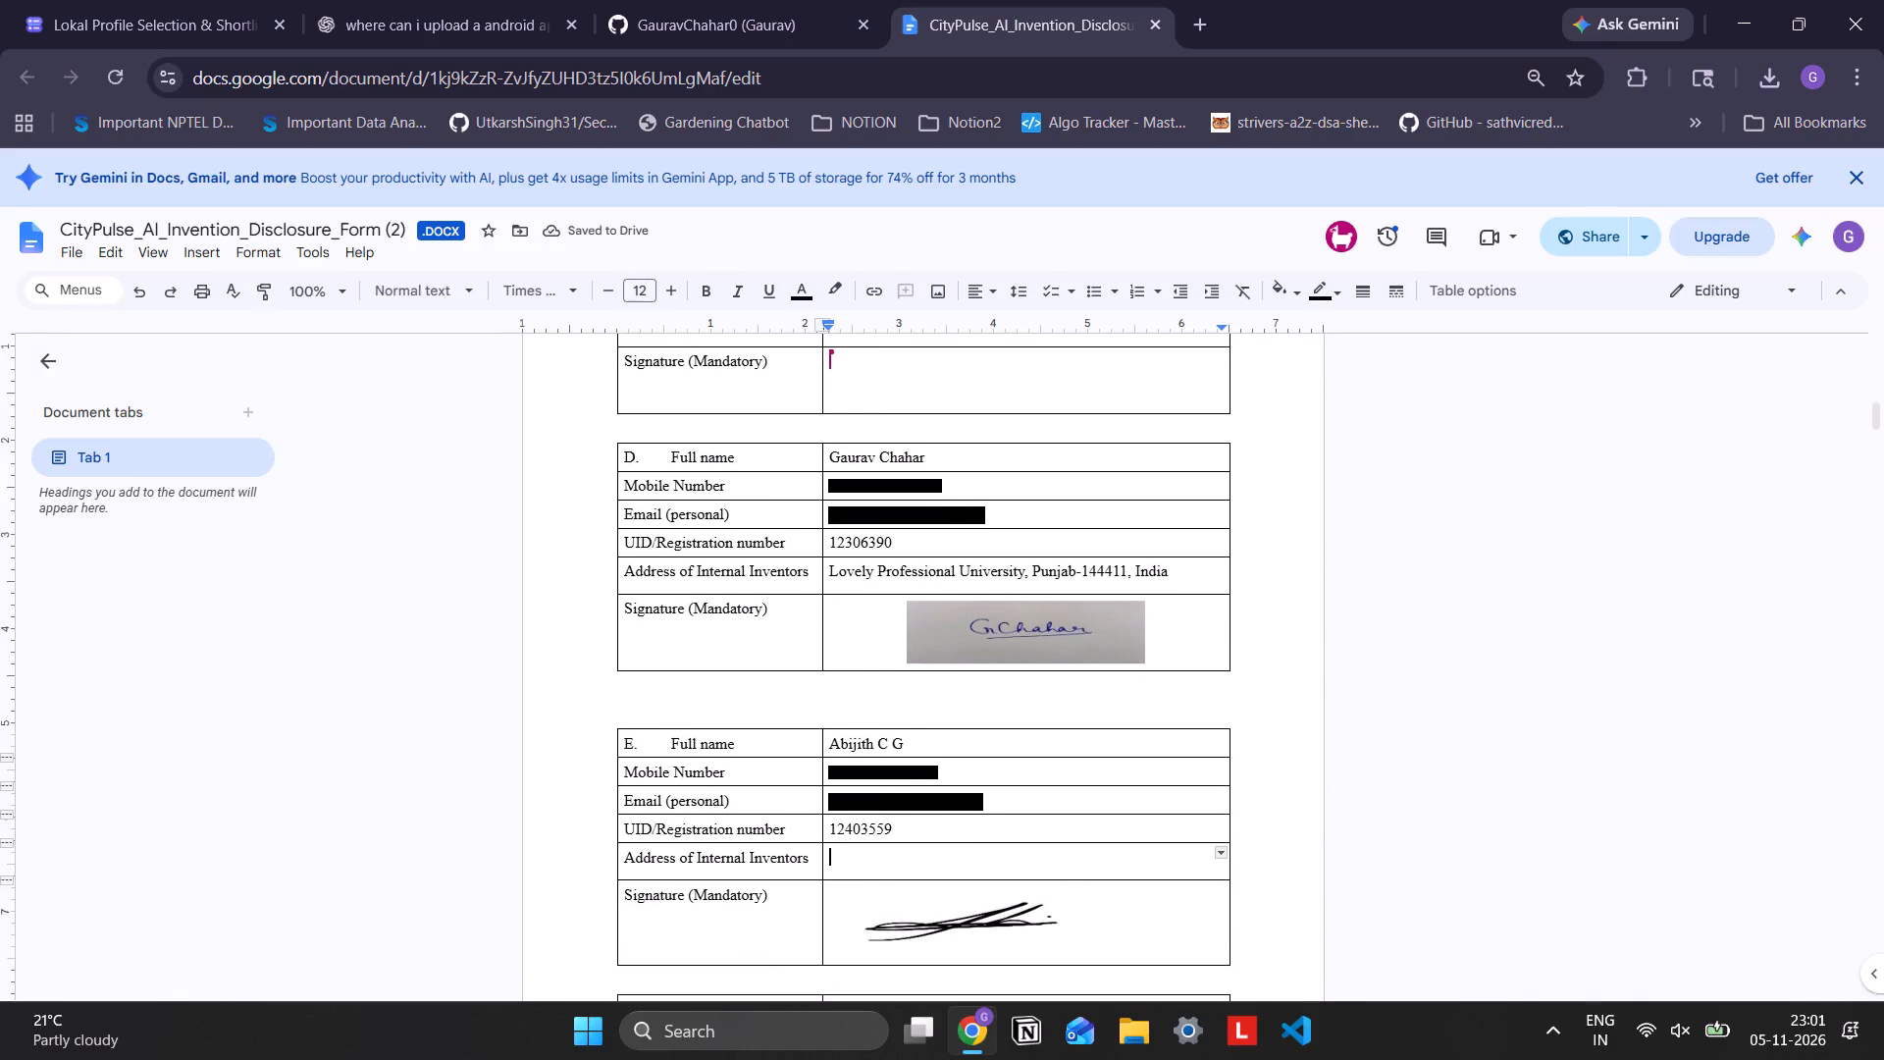
{"action": "key", "text": "ctrl+v"}
{"action": "scroll", "coordinate": [939, 869], "scroll_direction": "down", "scroll_amount": 3}
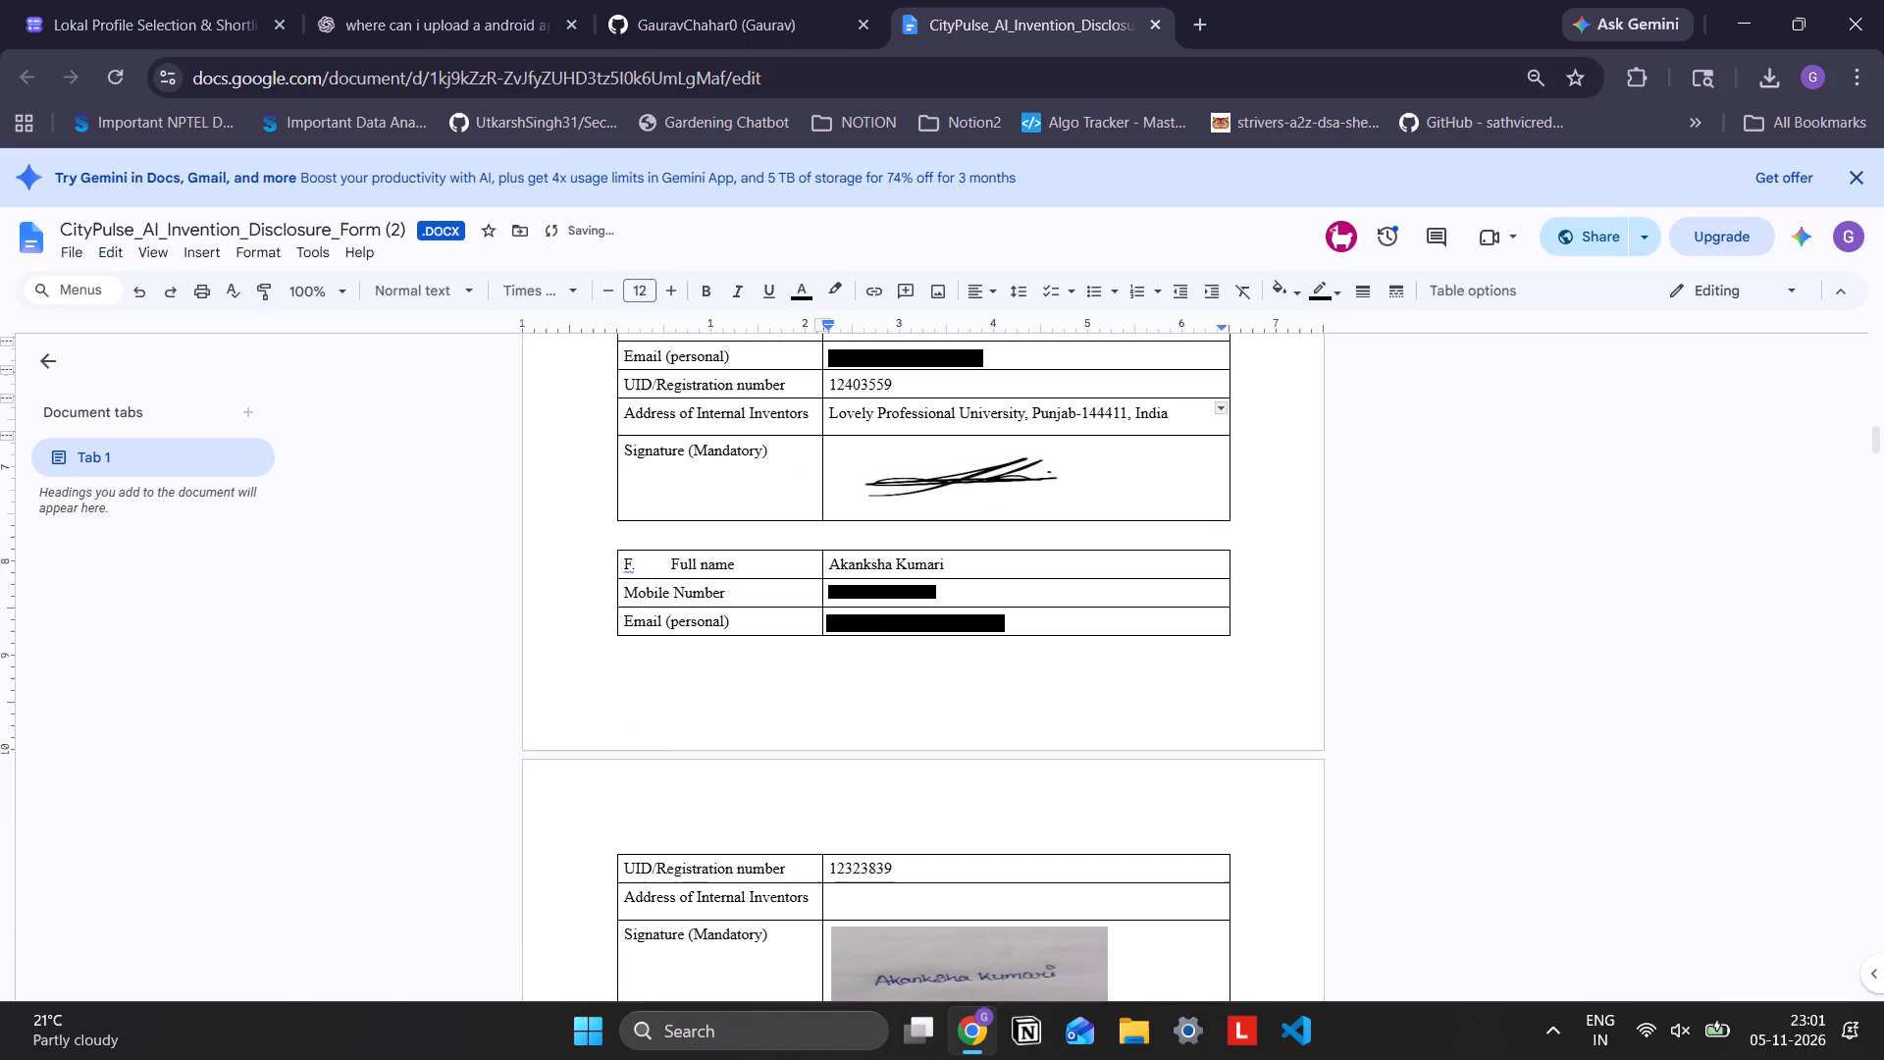
{"action": "left_click", "coordinate": [873, 902]}
{"action": "key", "text": "ctrl+v"}
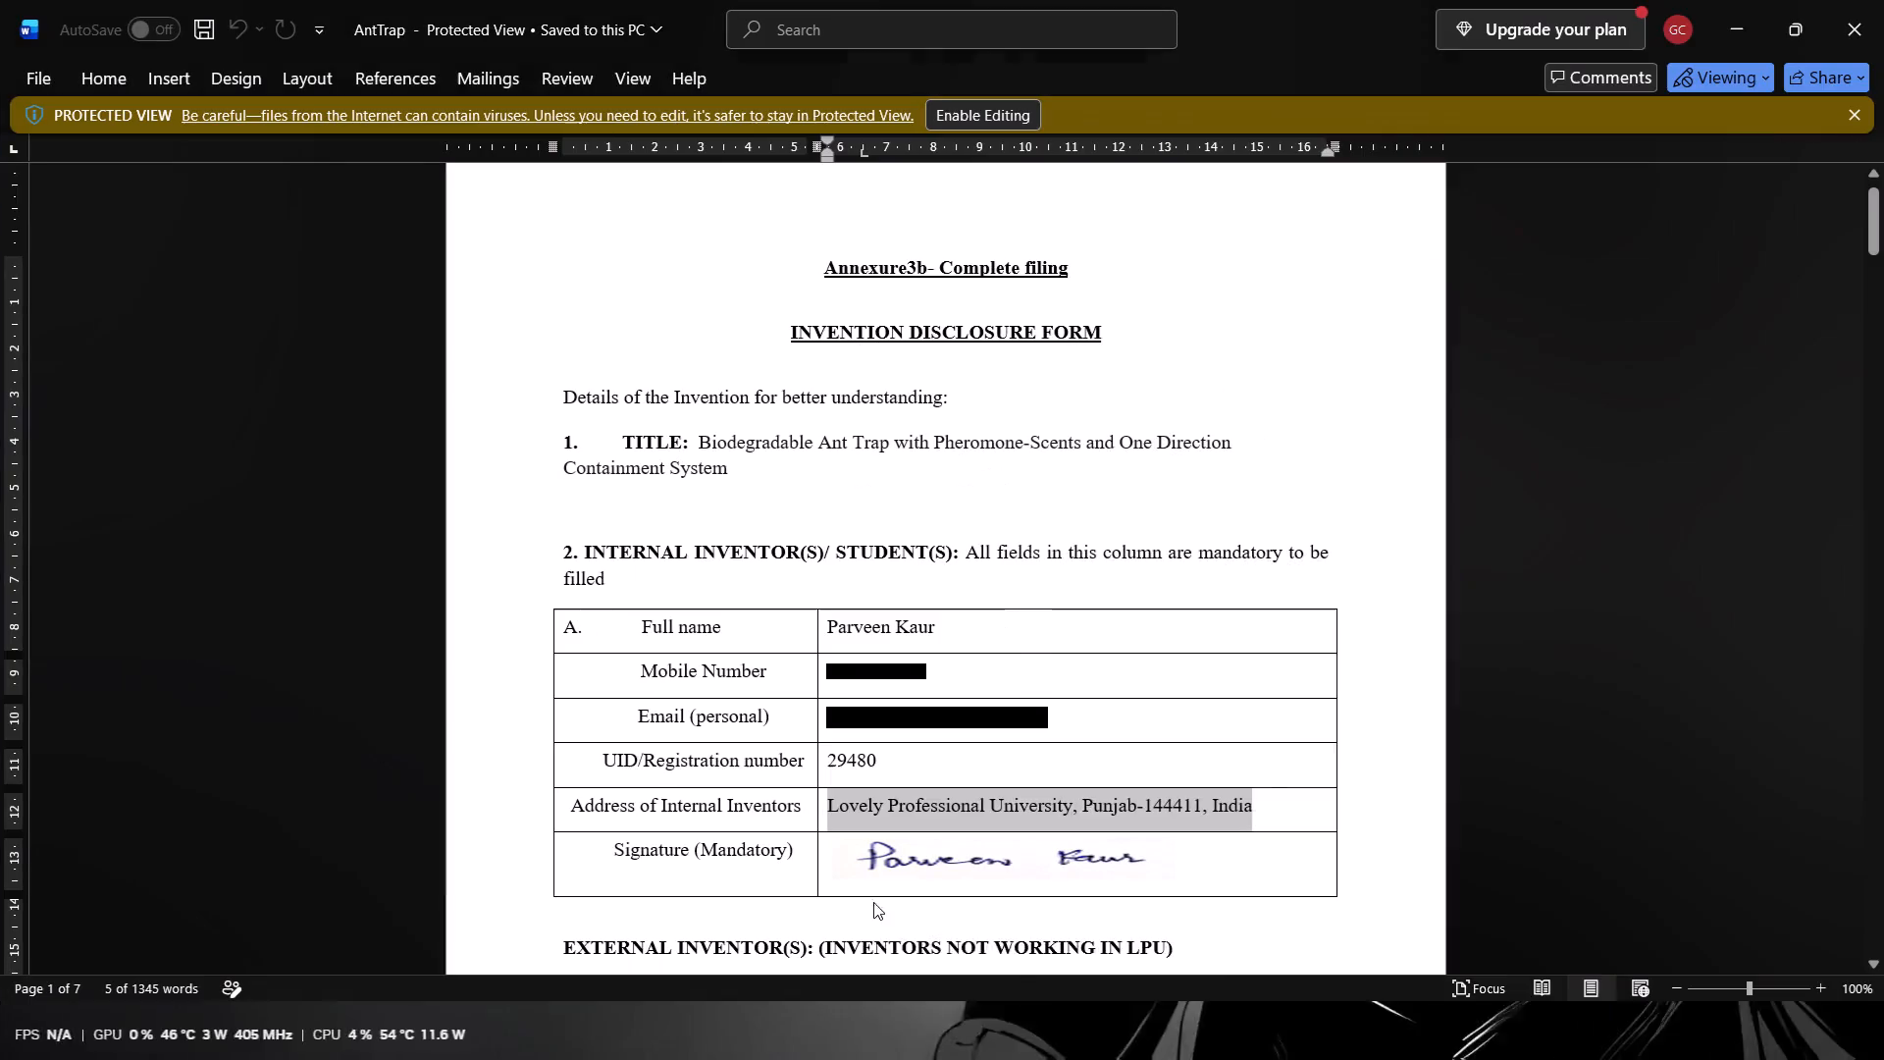
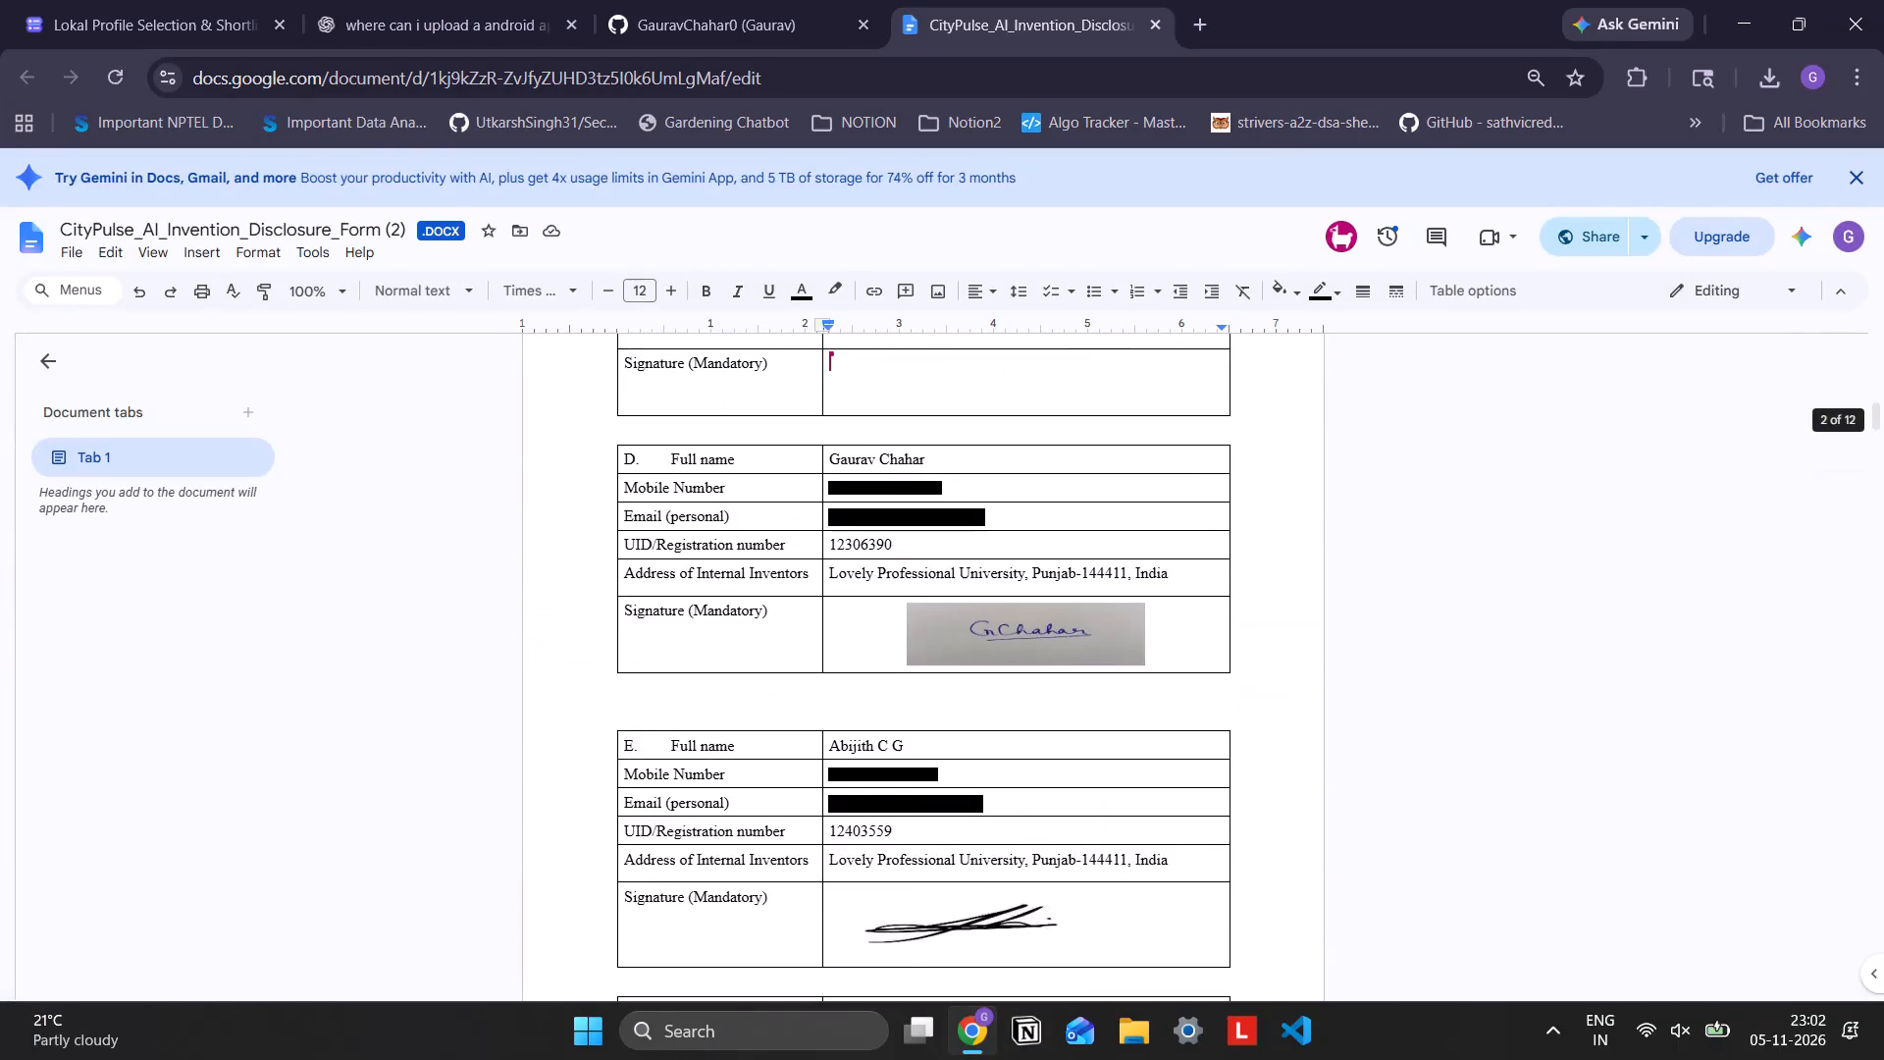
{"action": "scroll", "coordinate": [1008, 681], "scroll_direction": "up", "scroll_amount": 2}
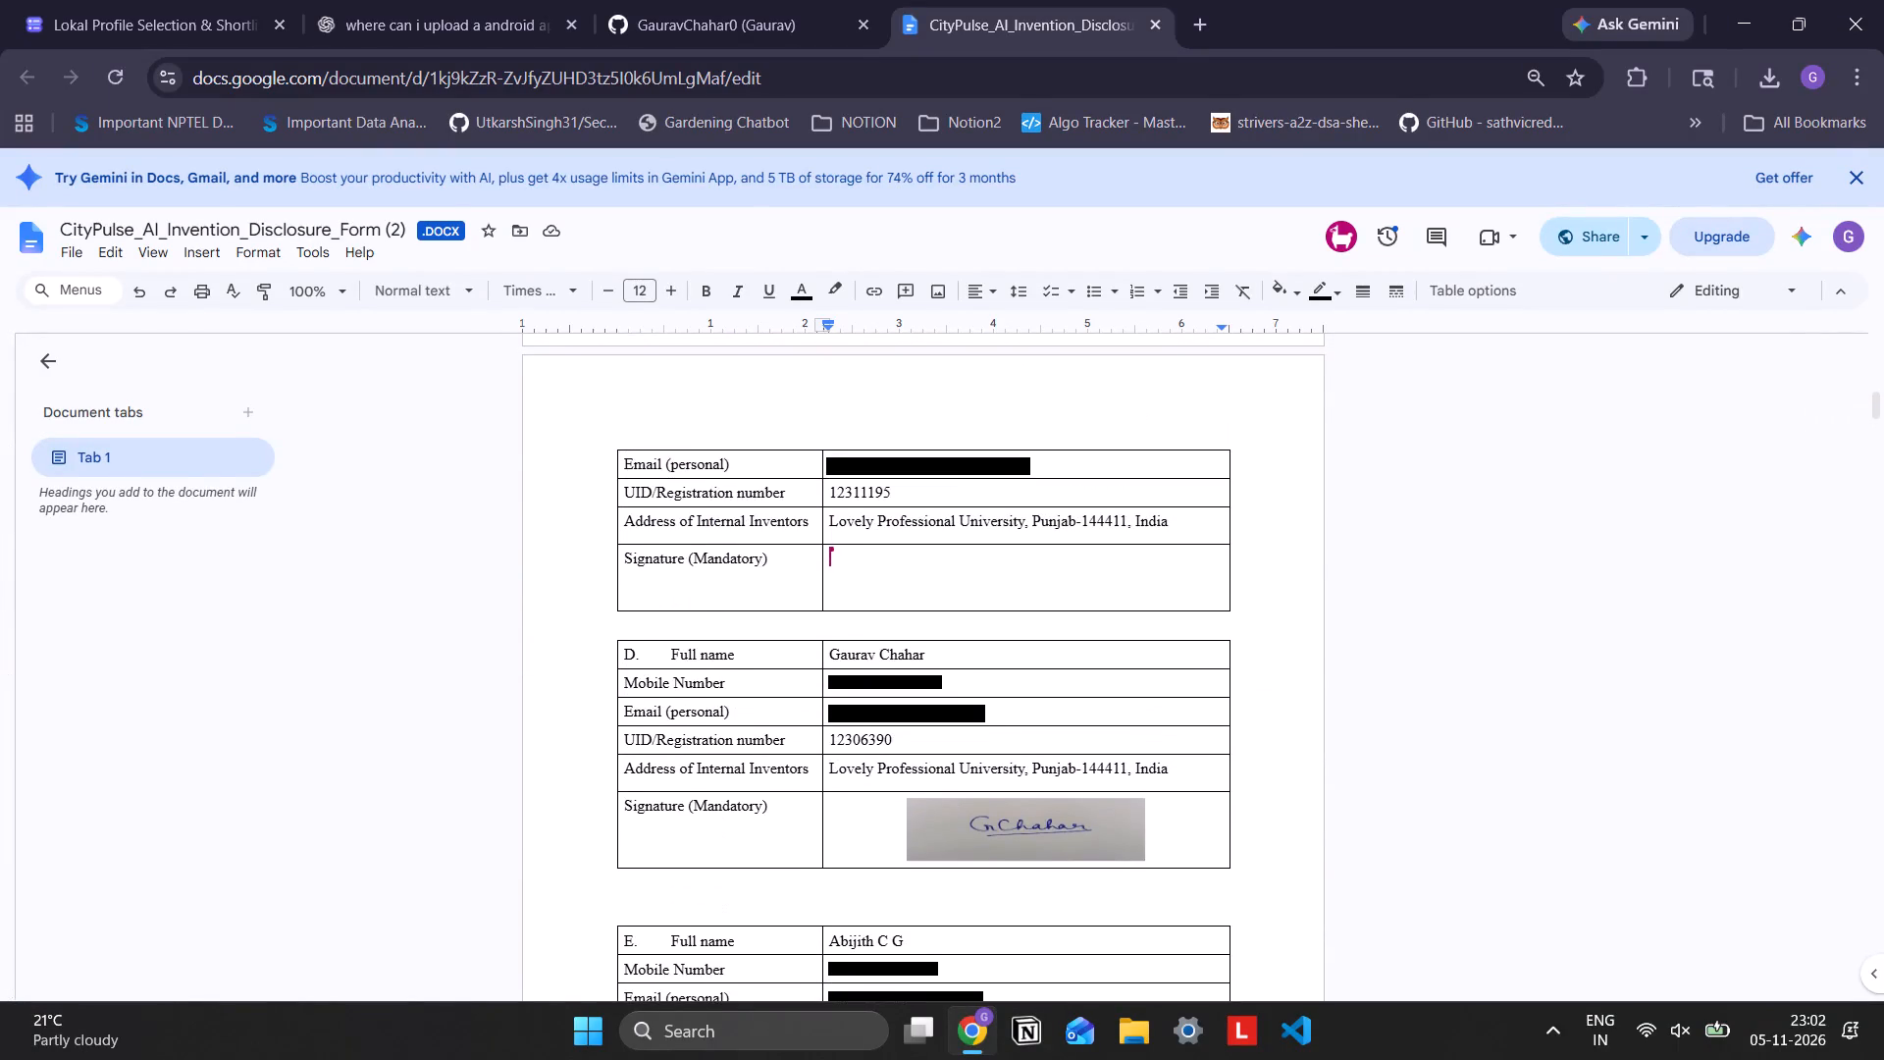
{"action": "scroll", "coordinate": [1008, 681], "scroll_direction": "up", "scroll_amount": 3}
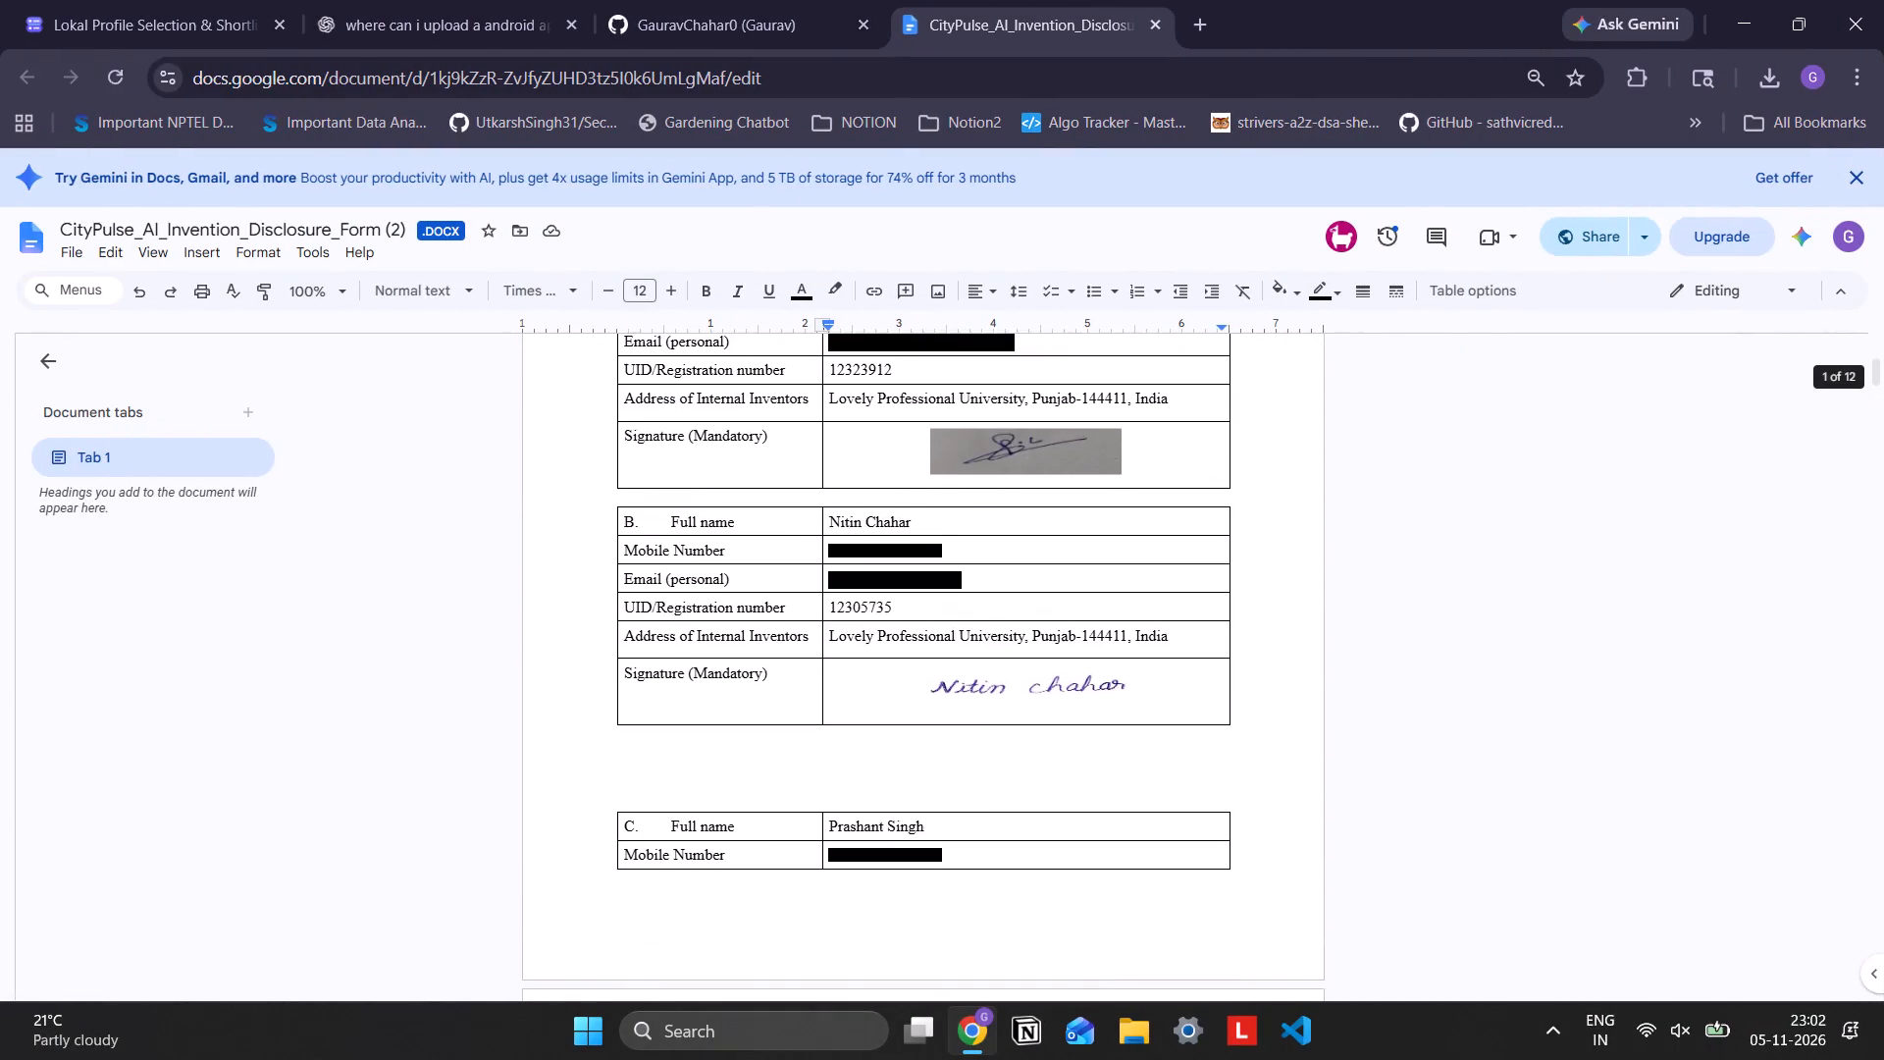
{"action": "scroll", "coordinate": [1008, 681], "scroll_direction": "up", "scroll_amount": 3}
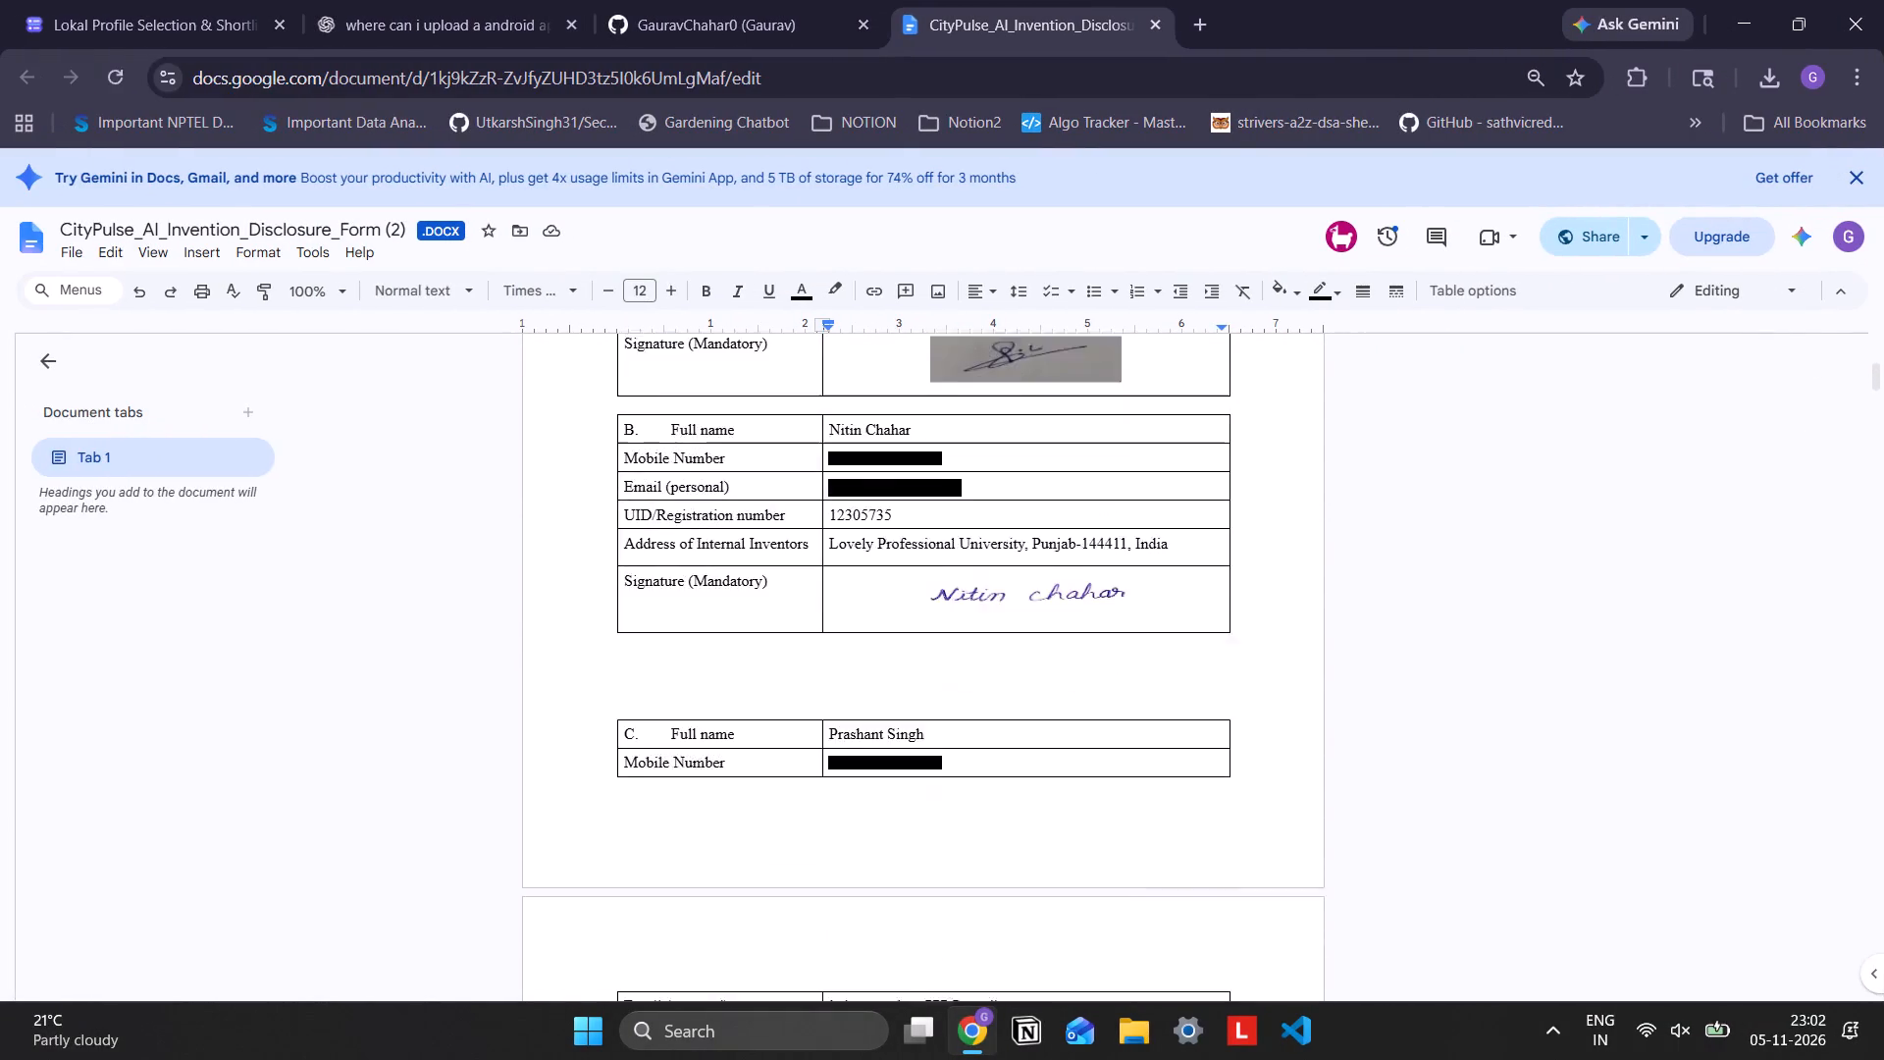
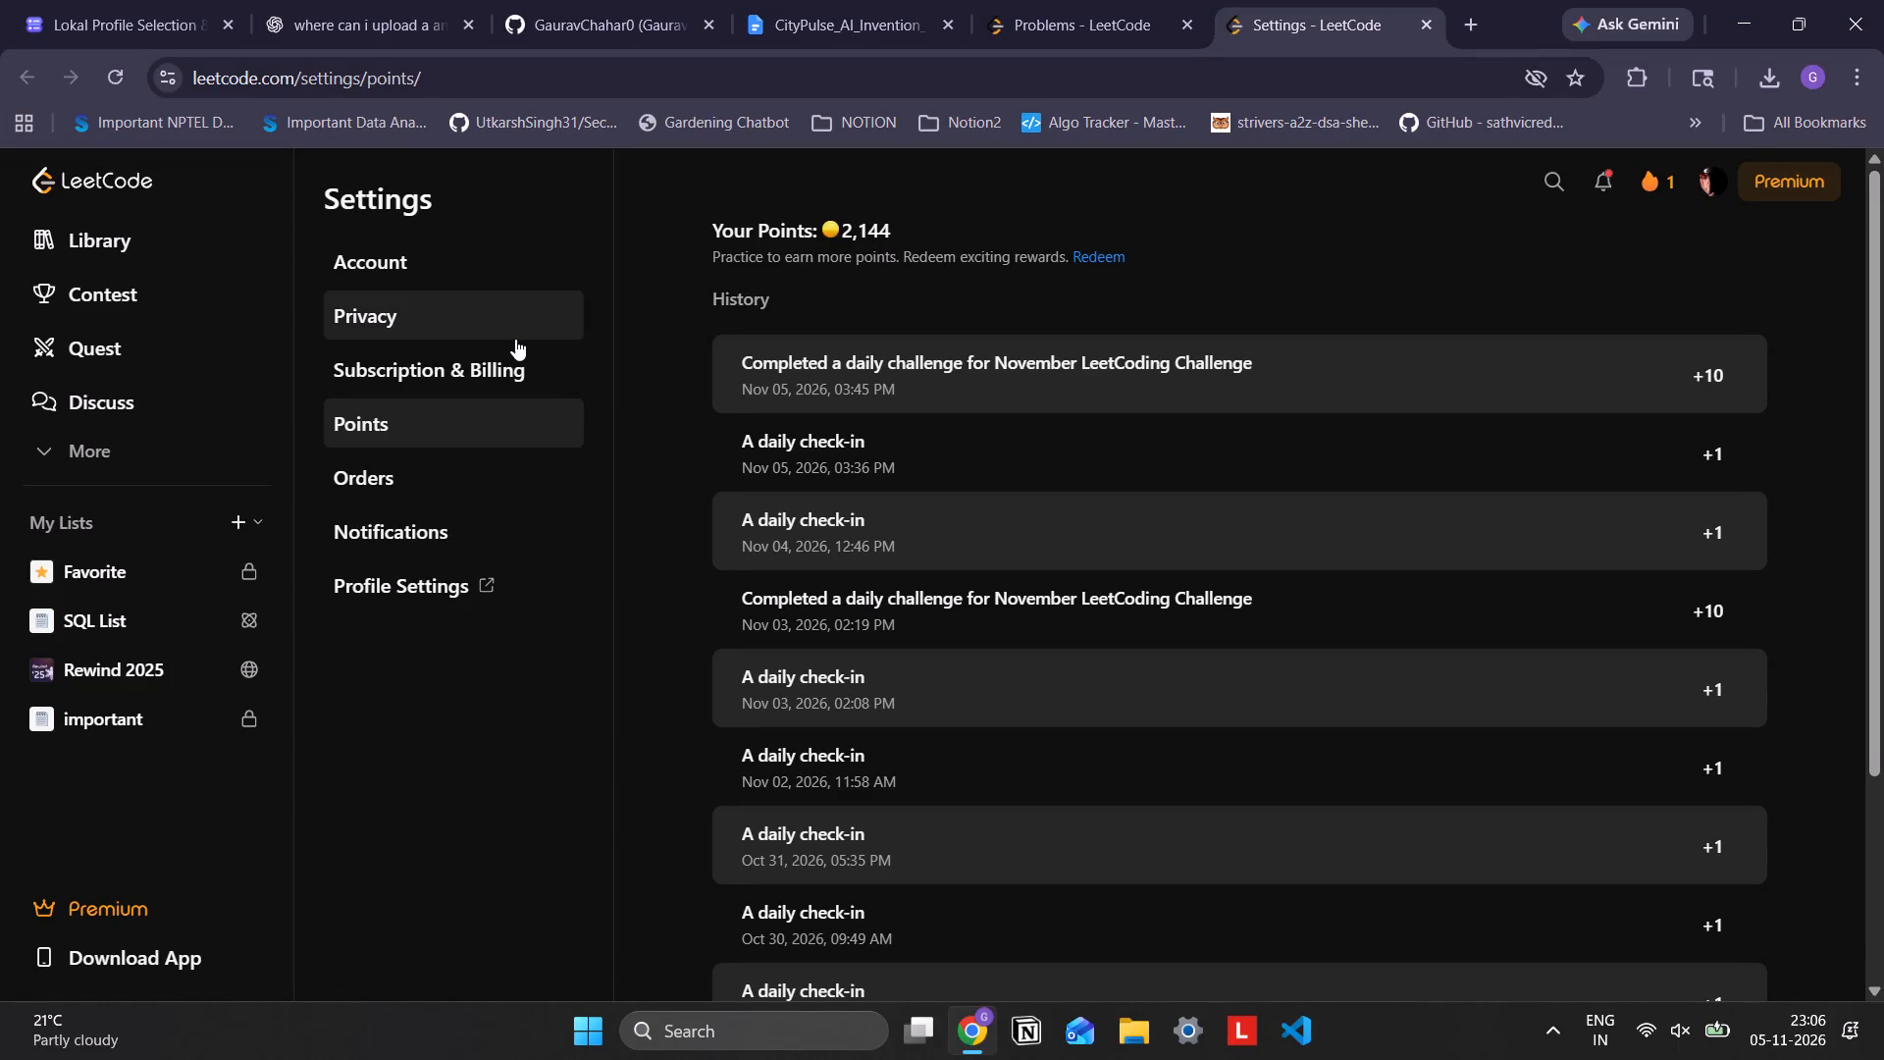
Look through the LeetCode problem library and the contest page.
{"action": "left_click", "coordinate": [169, 238]}
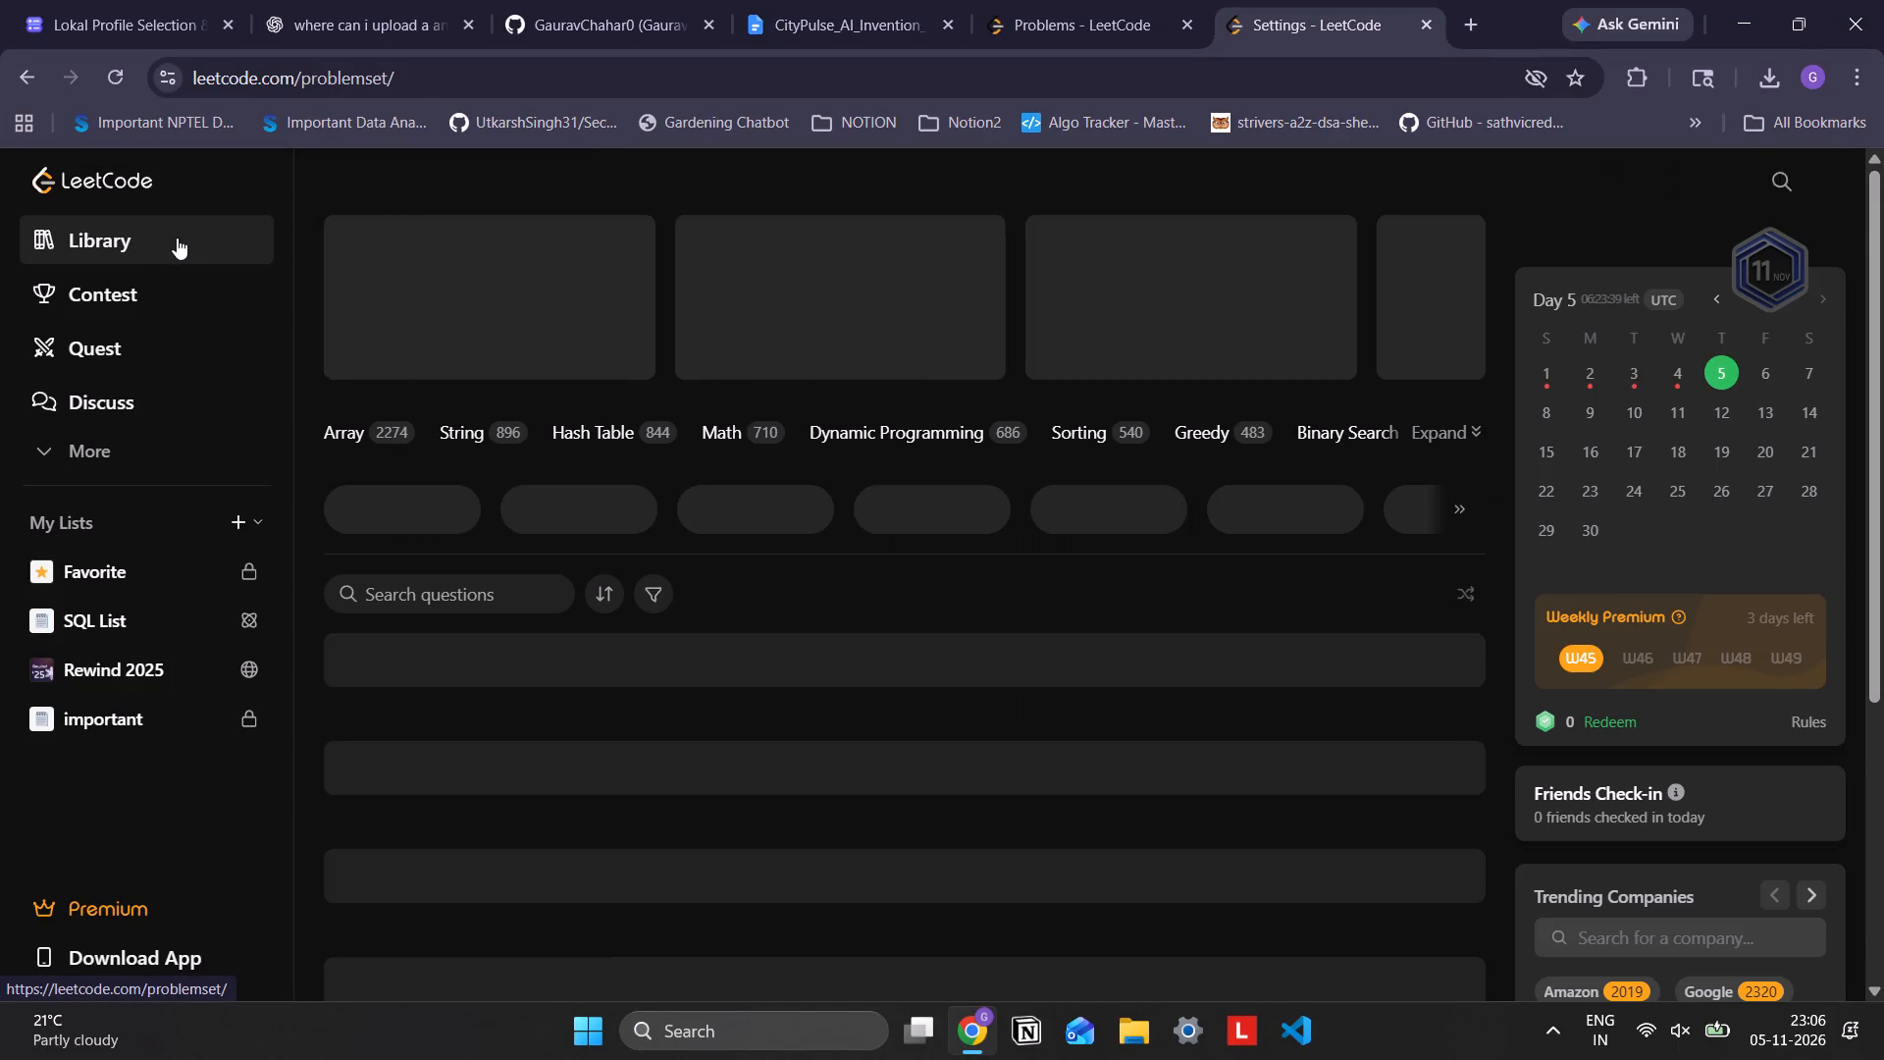
{"action": "left_click", "coordinate": [140, 300]}
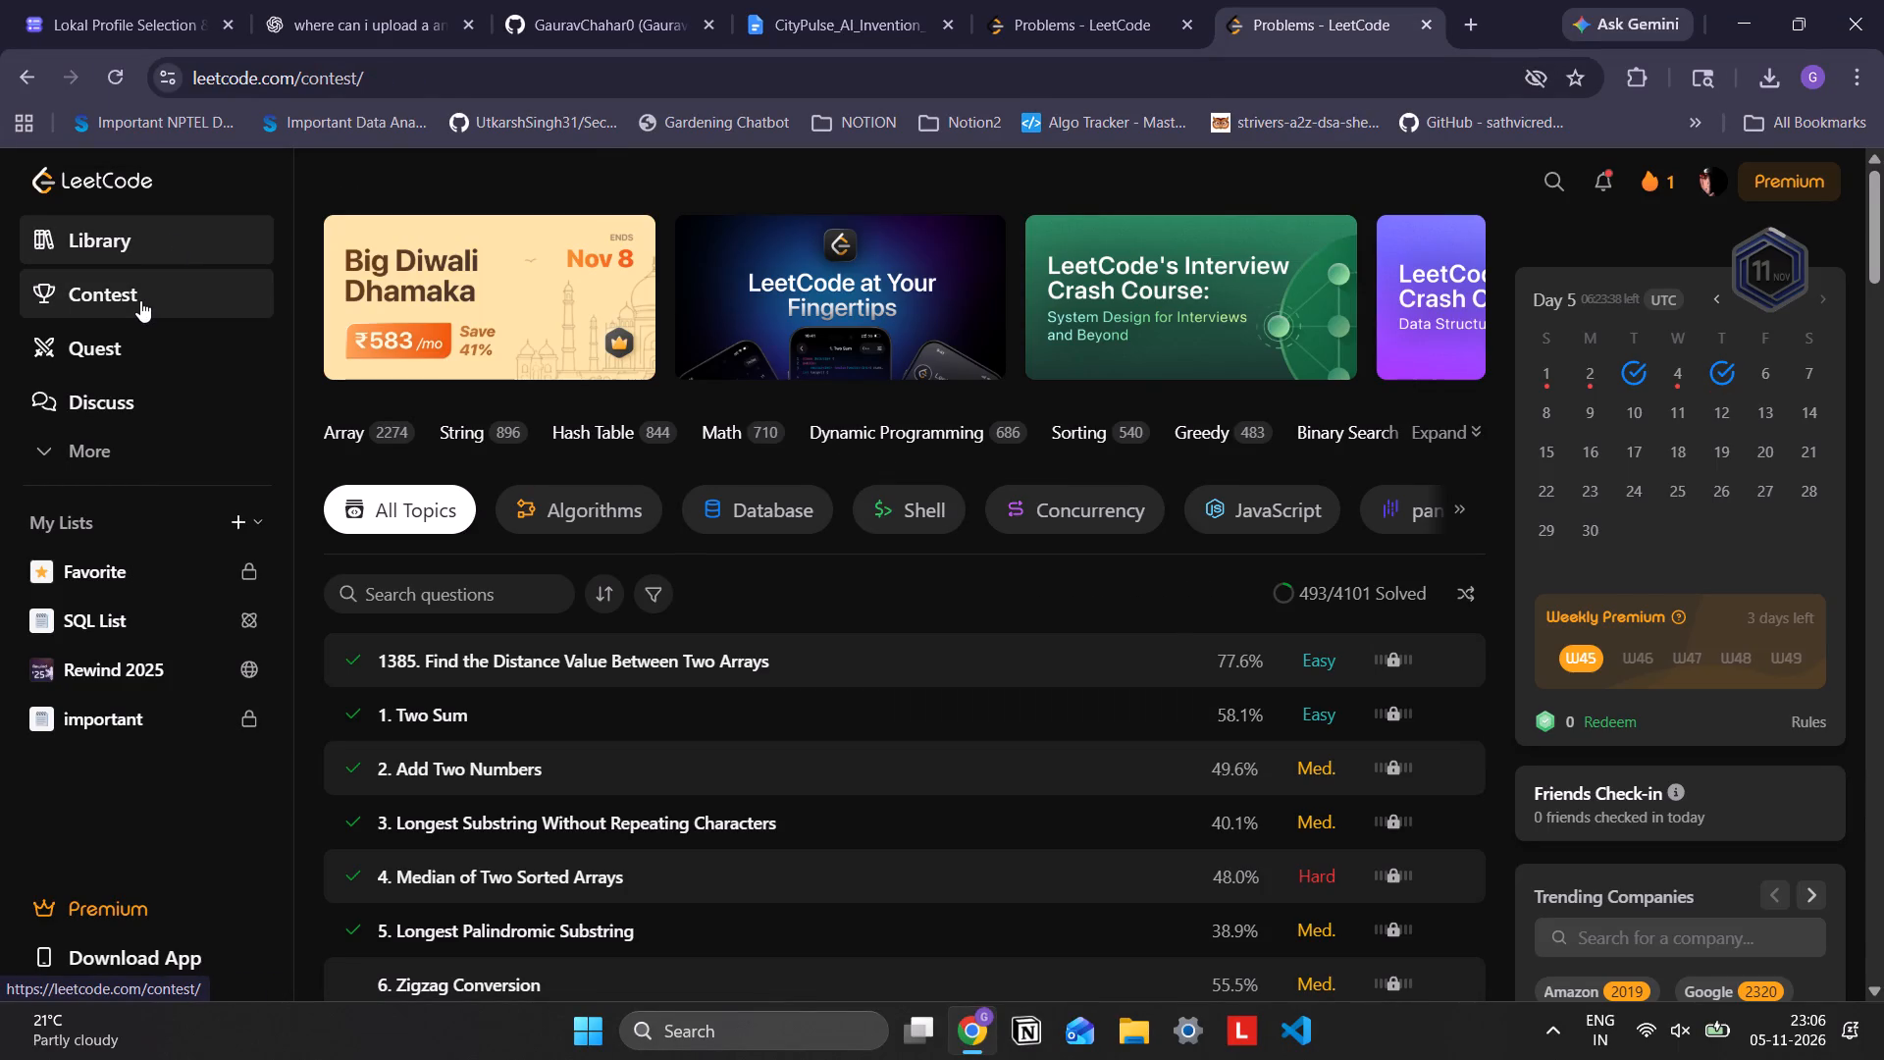
{"action": "left_click", "coordinate": [681, 259]}
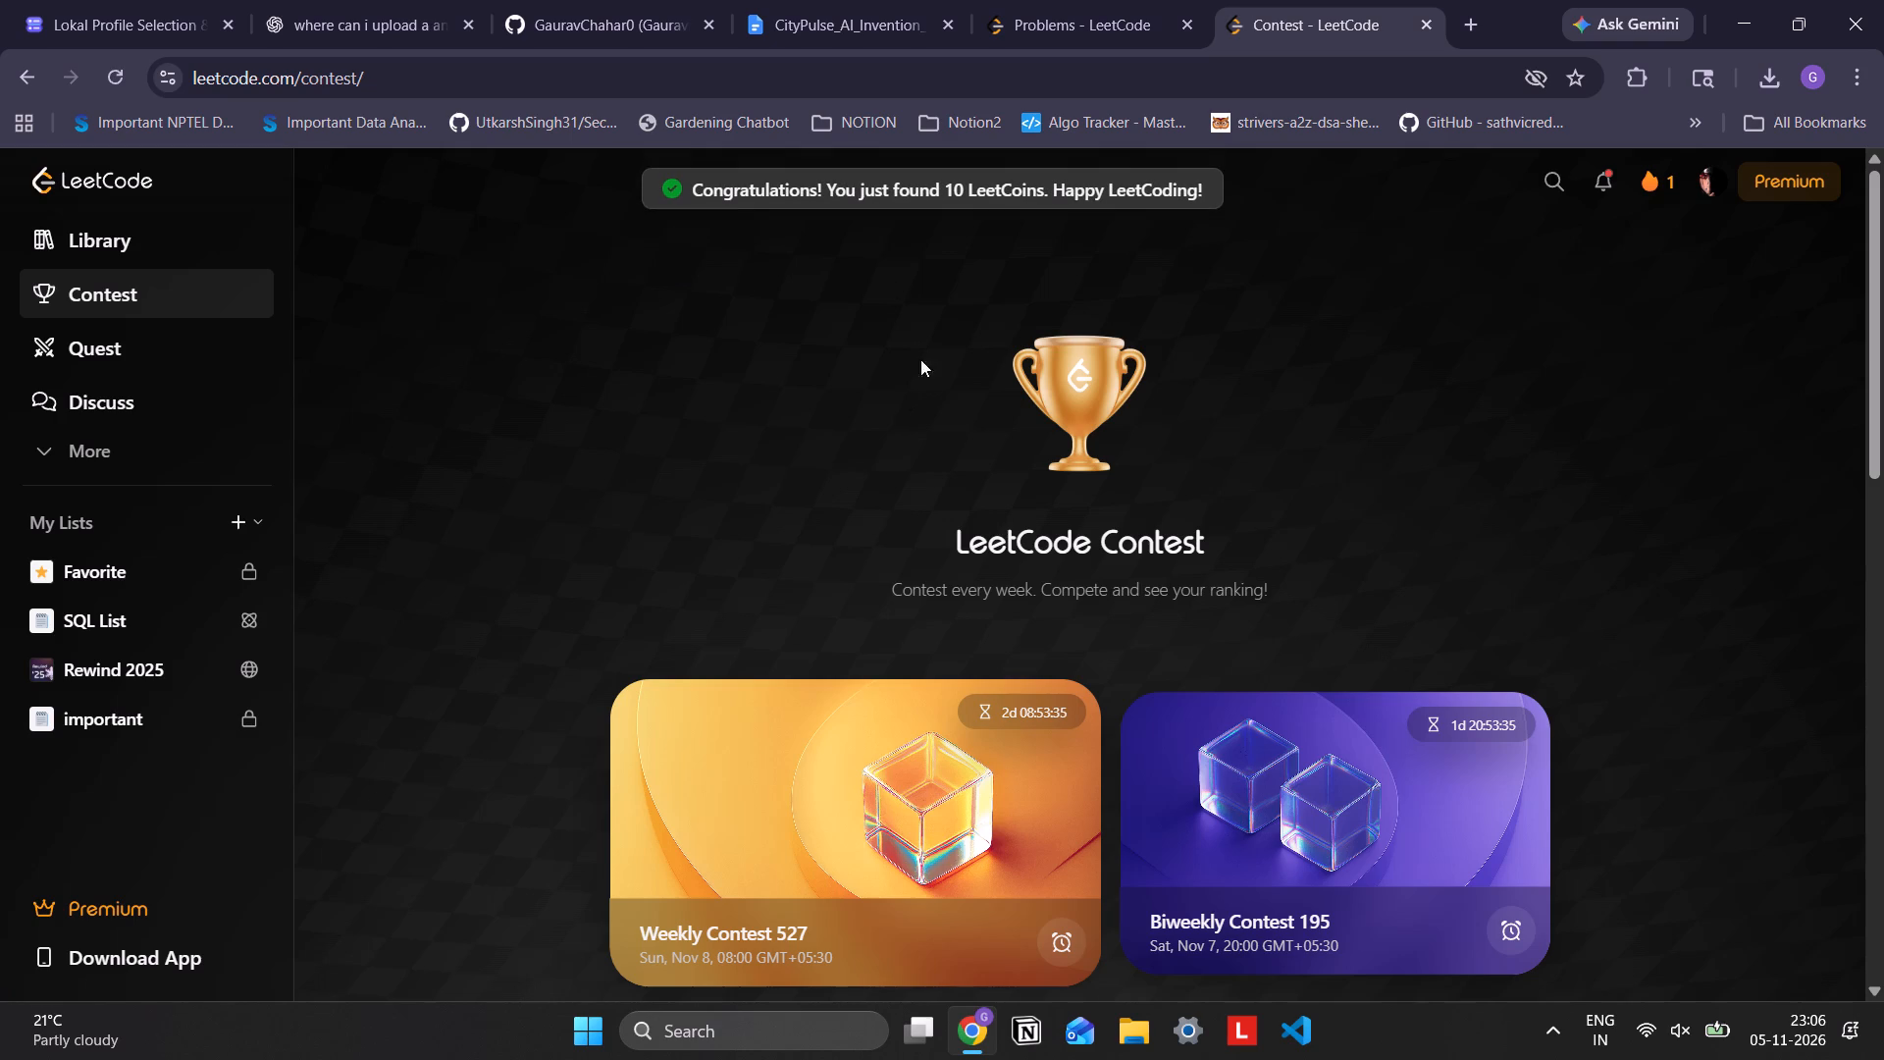
Close both LeetCode tabs and return to the CityPulse AI Invention Disclosure Form.
{"action": "left_click", "coordinate": [1428, 26]}
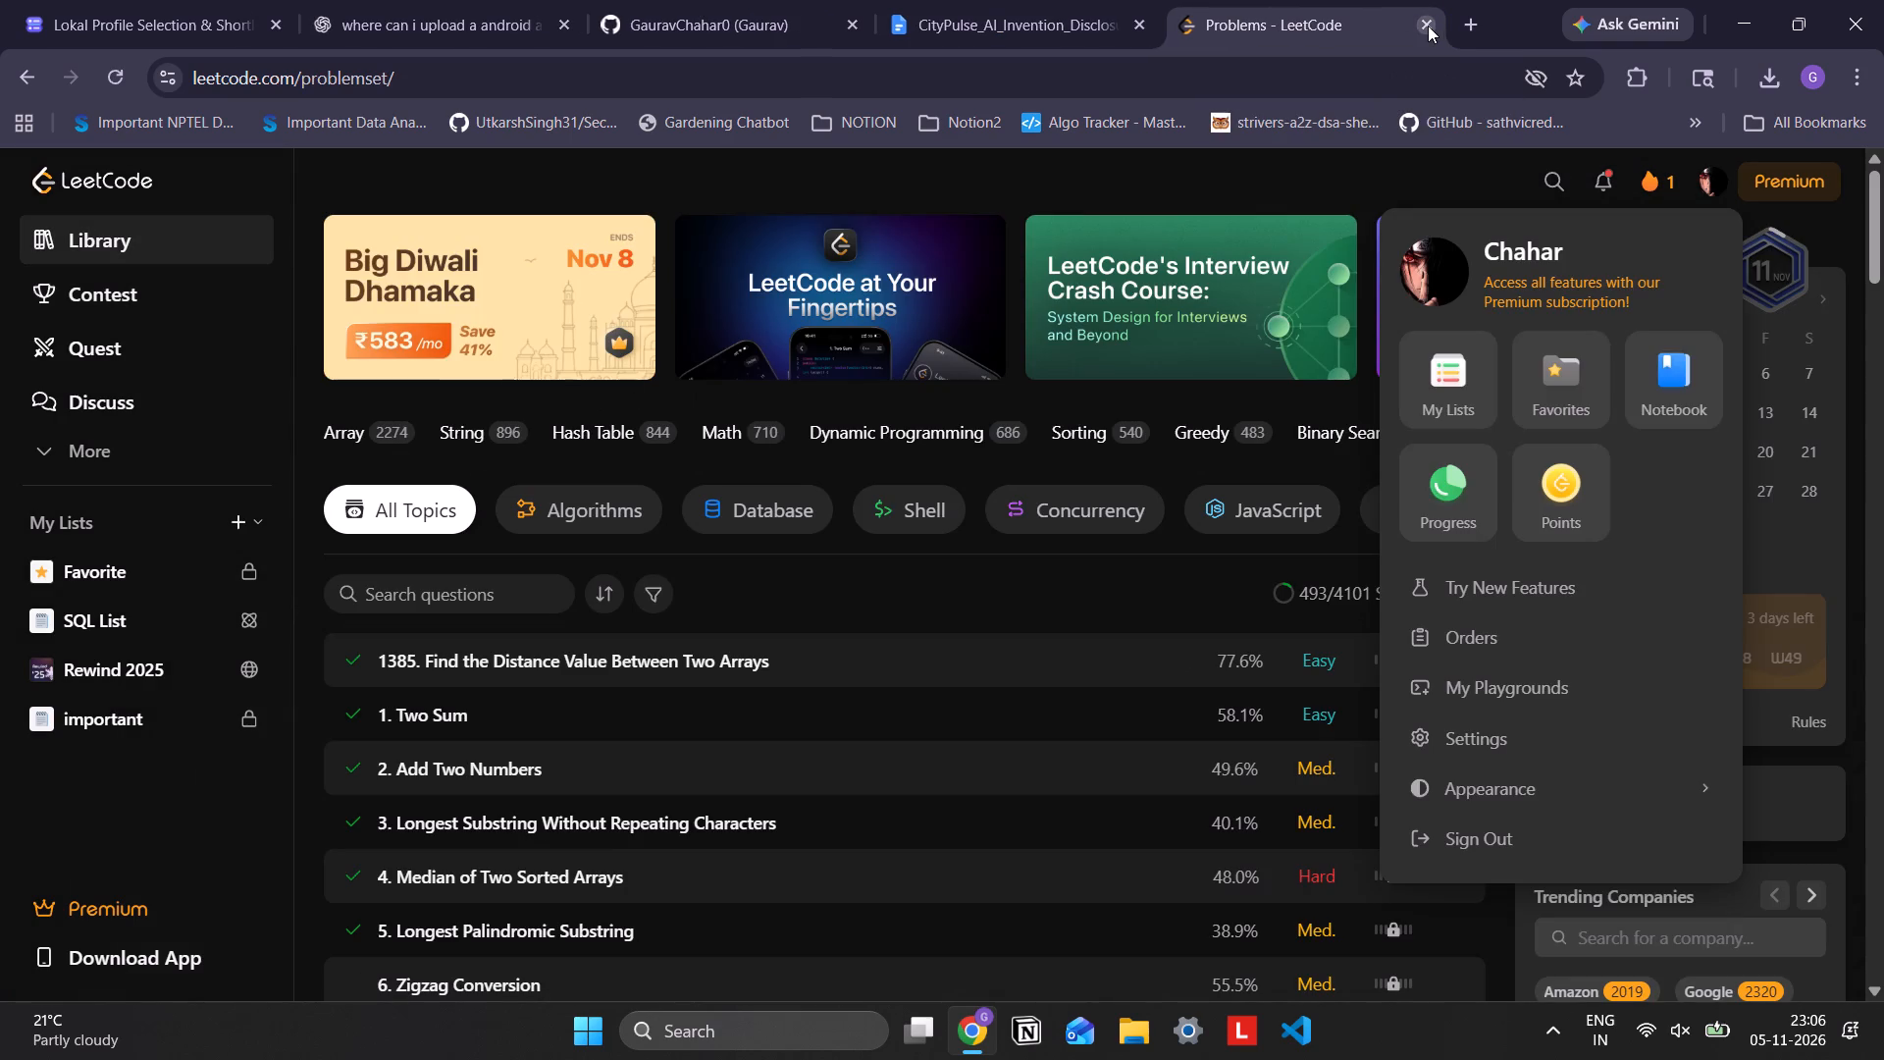
{"action": "left_click", "coordinate": [1428, 26]}
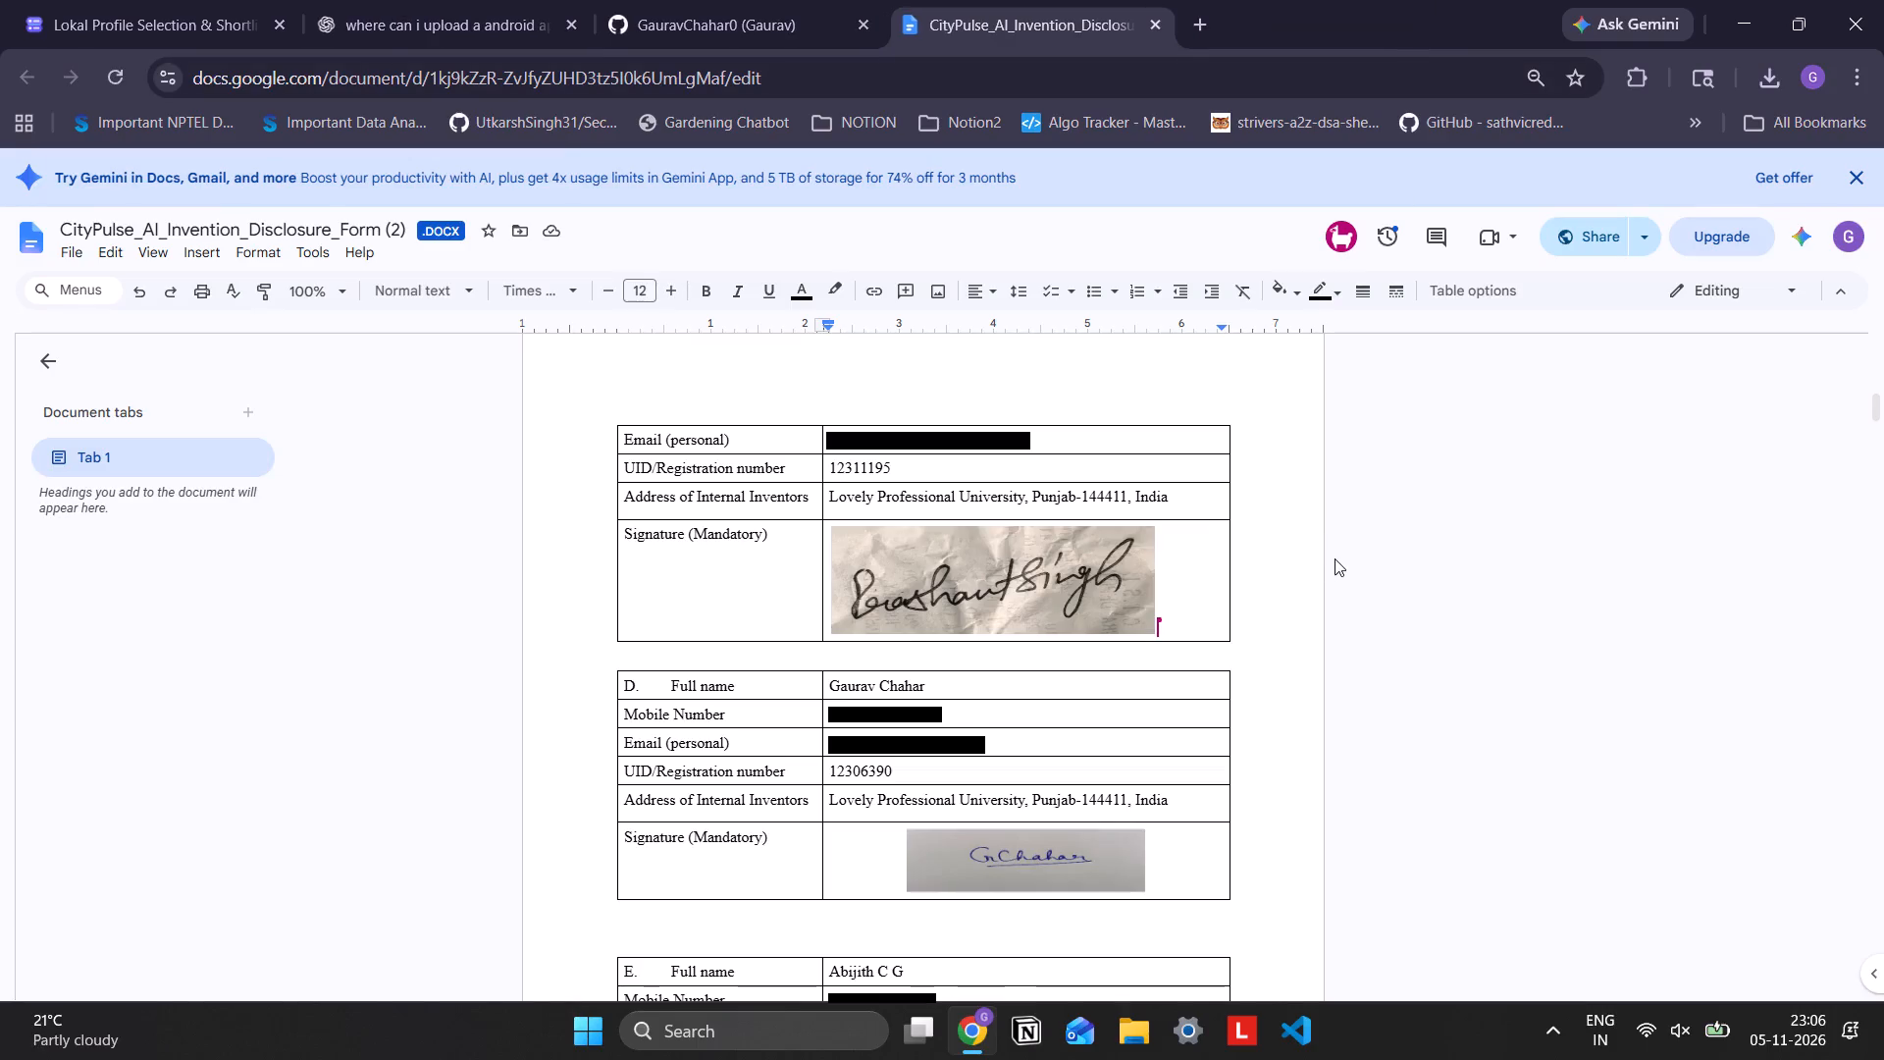
Shrink the signature image of the inventor directly above inventor D, reducing both its height and its width.
{"action": "left_click", "coordinate": [1063, 582]}
{"action": "left_click_drag", "start_coordinate": [993, 630], "coordinate": [996, 605]}
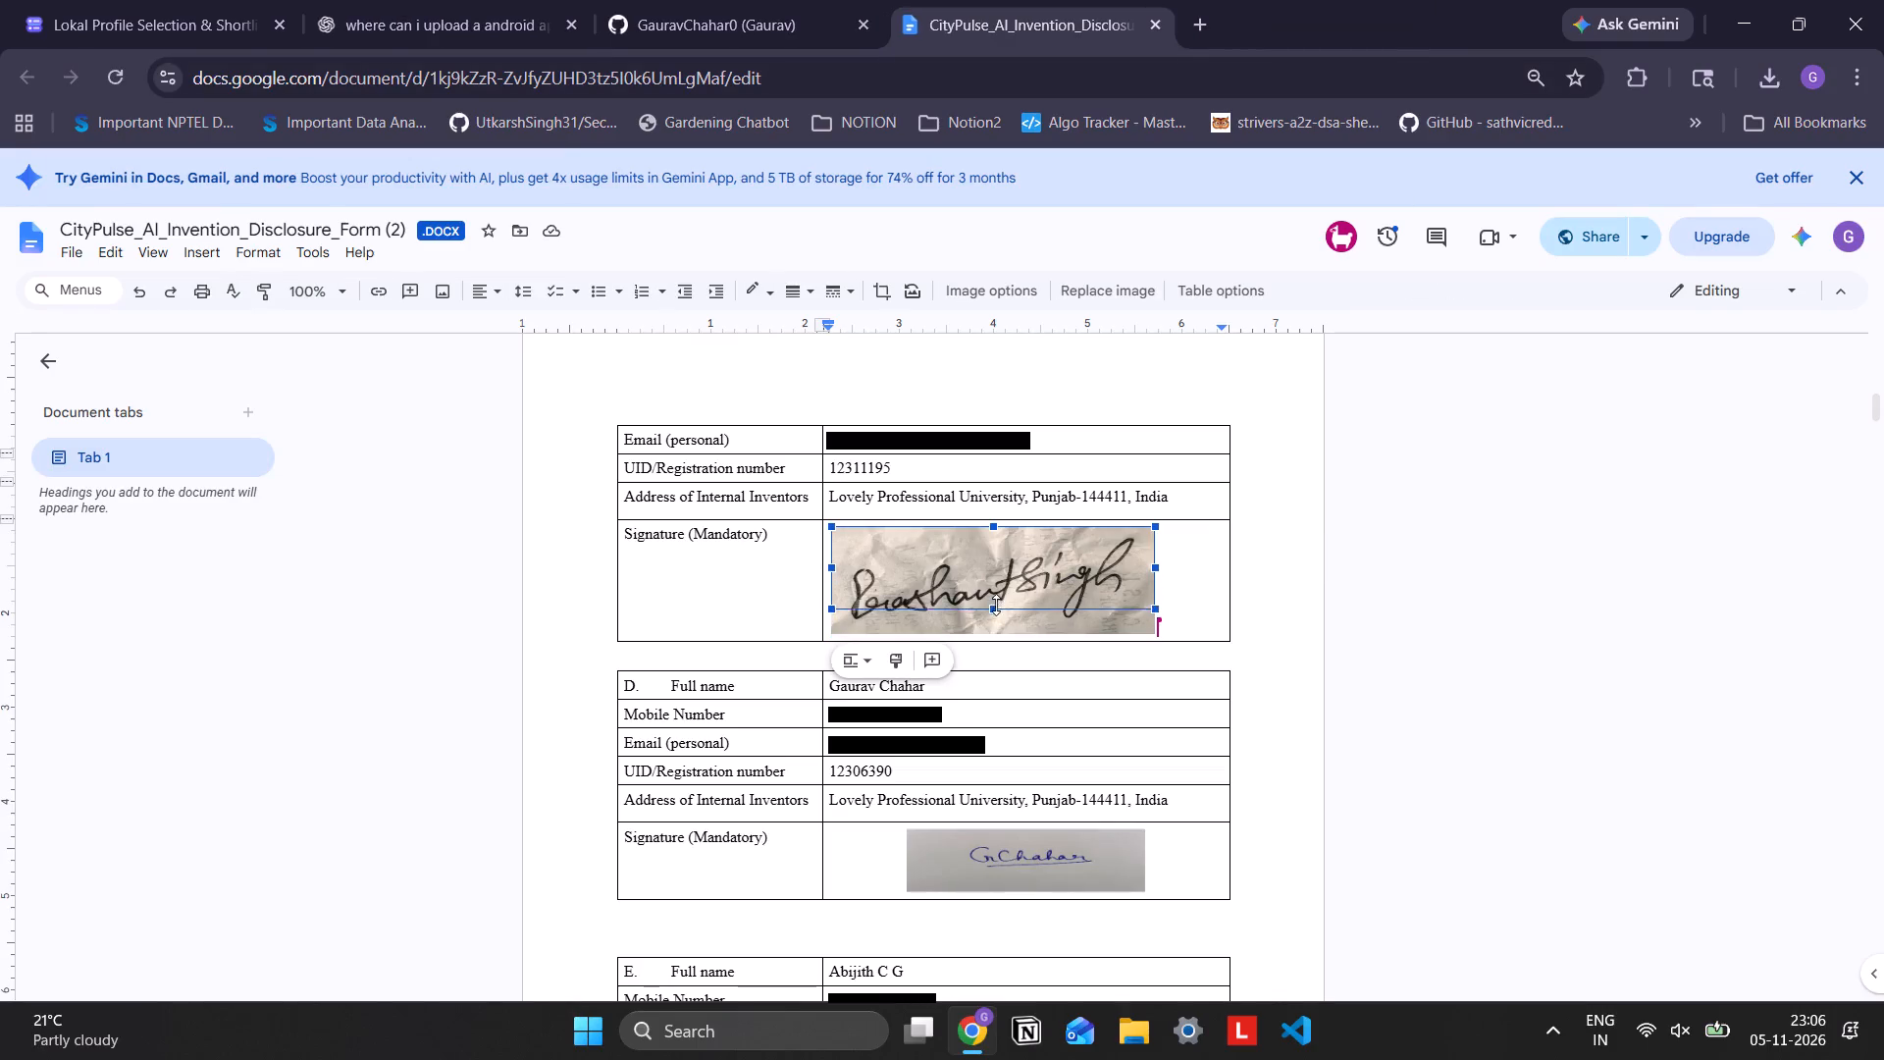
{"action": "left_click_drag", "start_coordinate": [996, 605], "coordinate": [1002, 589]}
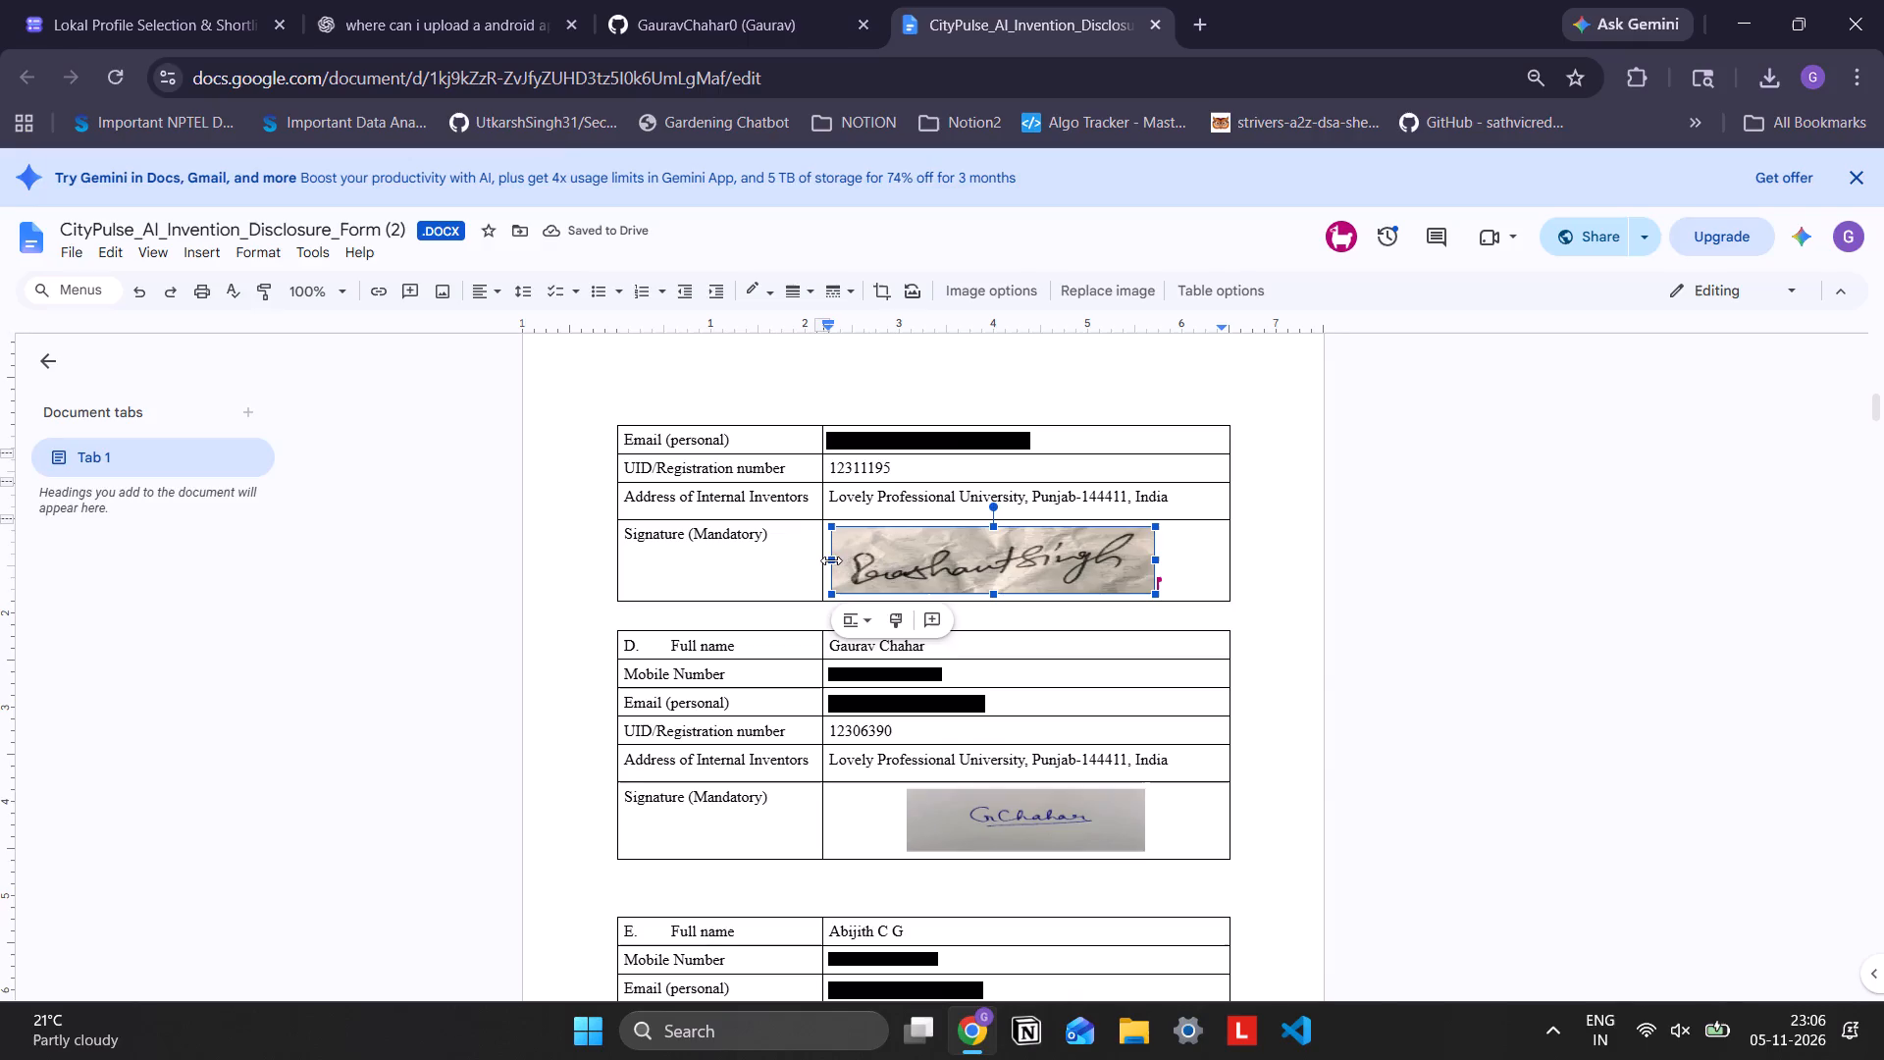
{"action": "left_click_drag", "start_coordinate": [831, 560], "coordinate": [871, 560]}
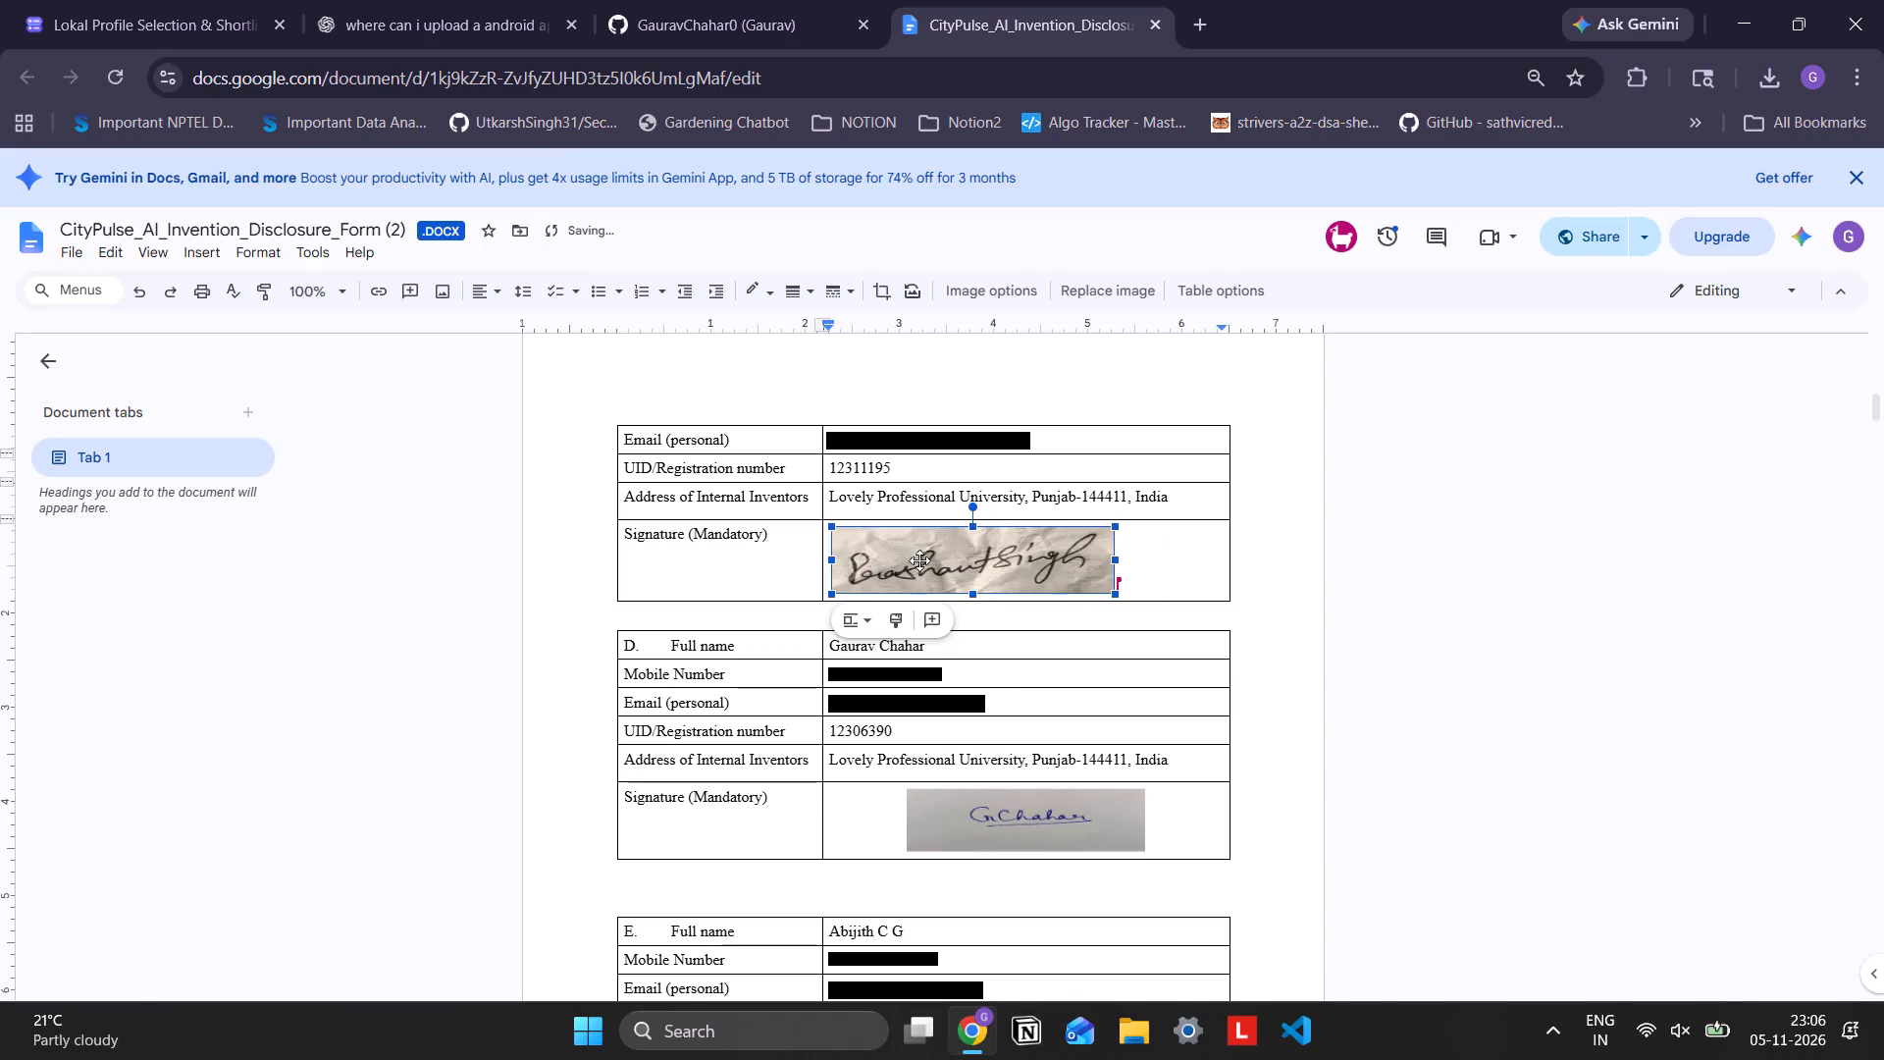
{"action": "left_click", "coordinate": [926, 560]}
Centre the signature image horizontally within its table cell above inventor D's table.
{"action": "left_click", "coordinate": [491, 292]}
{"action": "left_click", "coordinate": [508, 322]}
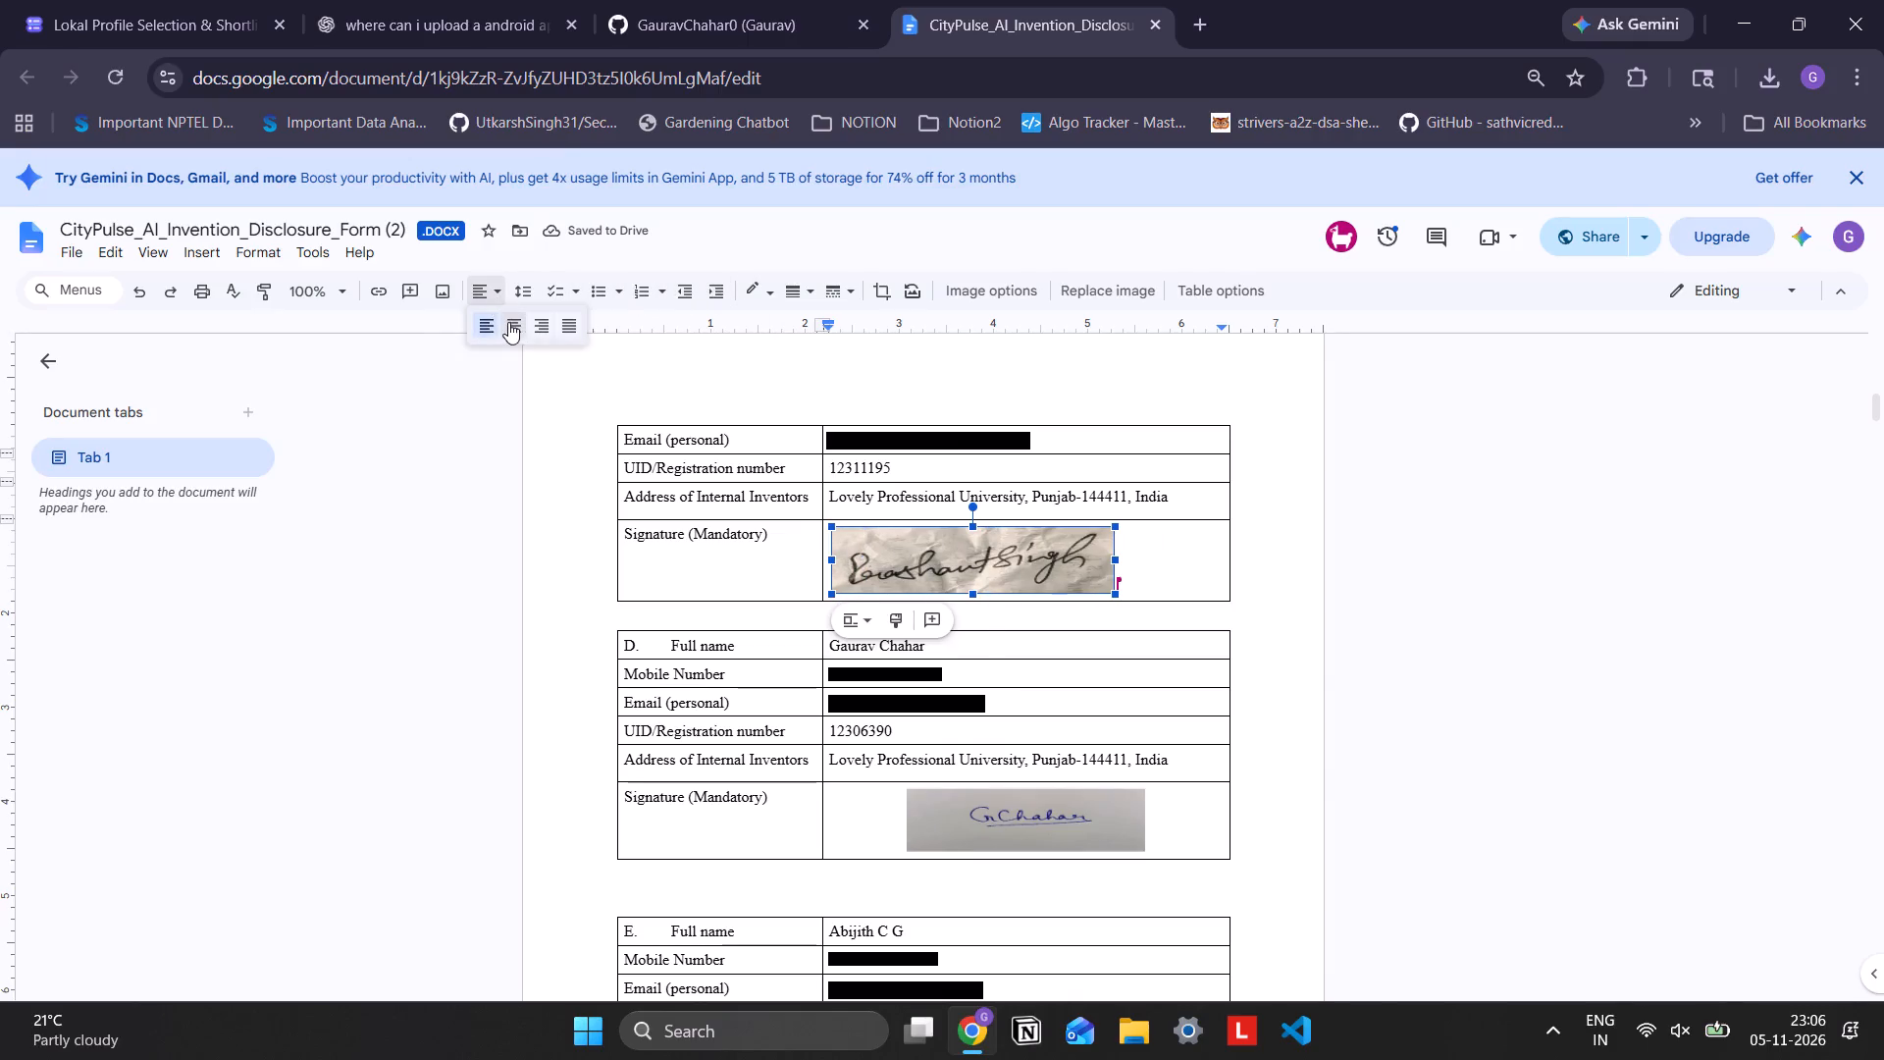
{"action": "left_click", "coordinate": [1055, 555]}
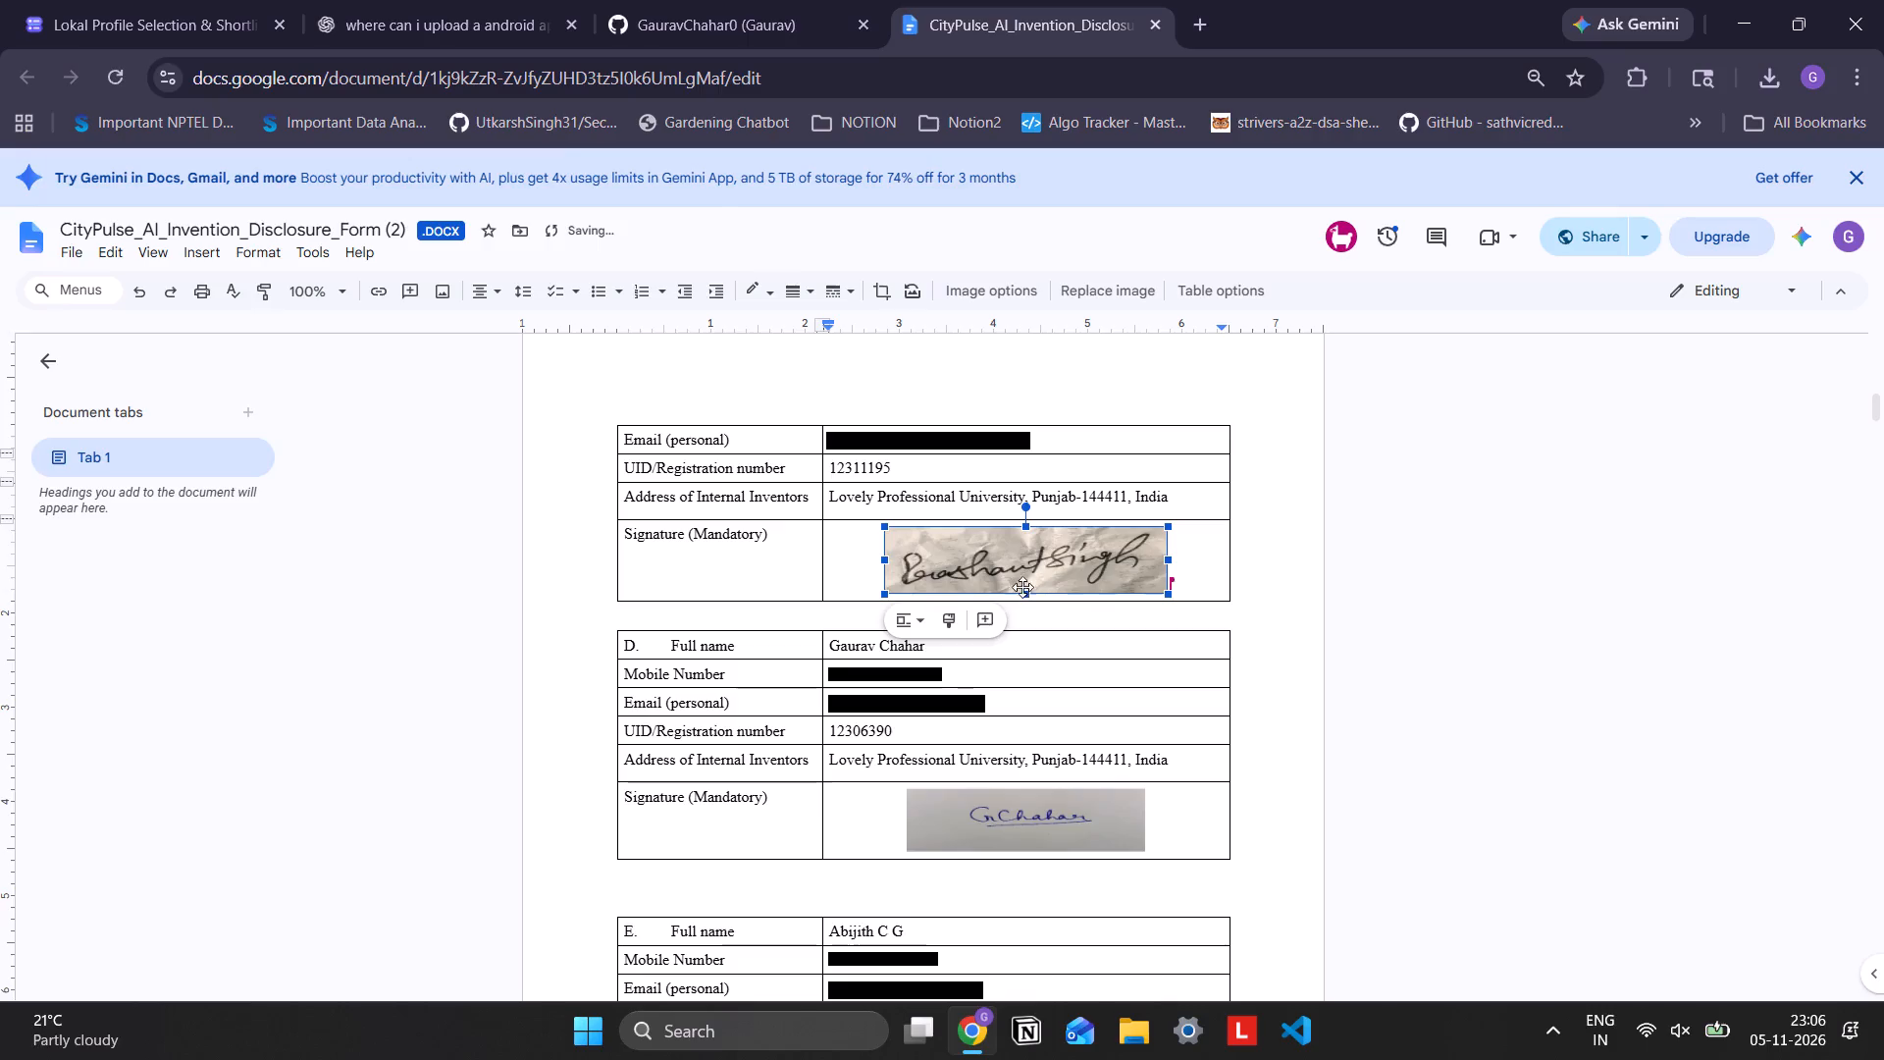
Reduce the height of the centred signature image a little more so its table row becomes more compact.
{"action": "left_click_drag", "start_coordinate": [1025, 591], "coordinate": [1027, 581]}
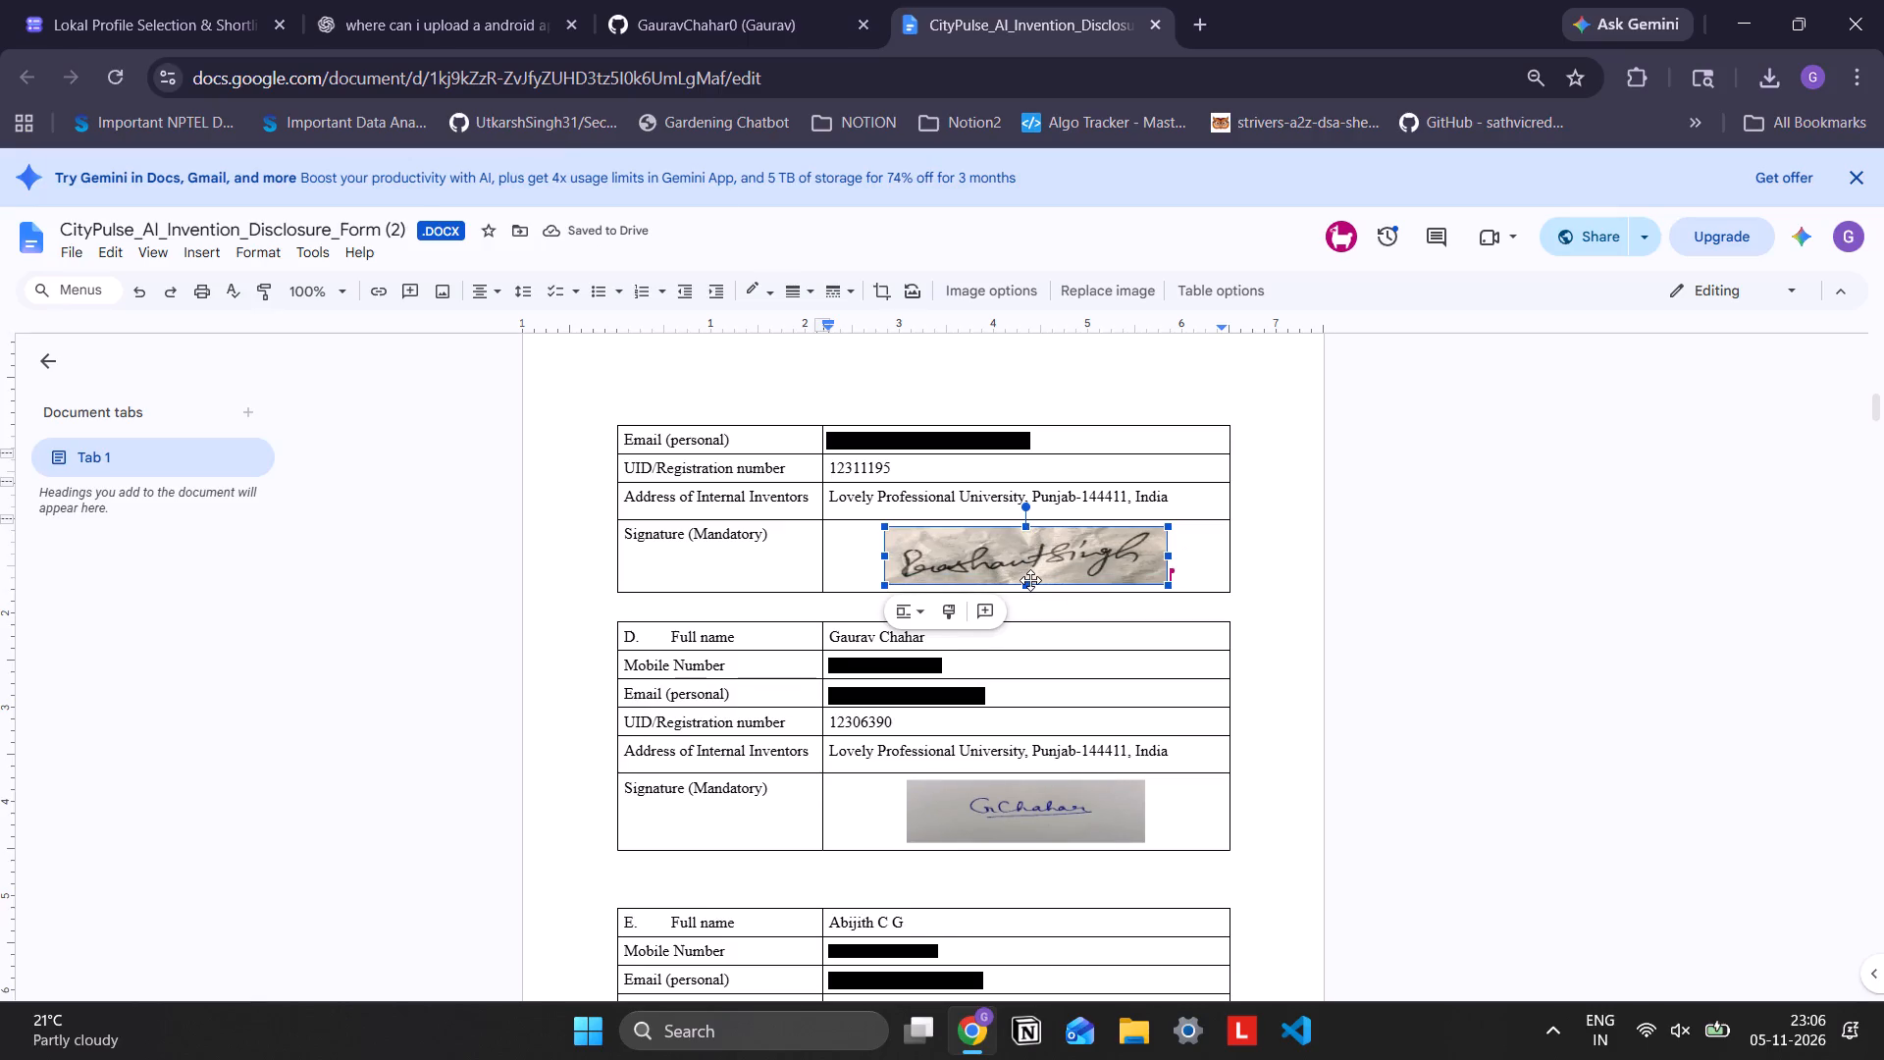
{"action": "left_click_drag", "start_coordinate": [1027, 581], "coordinate": [1027, 568]}
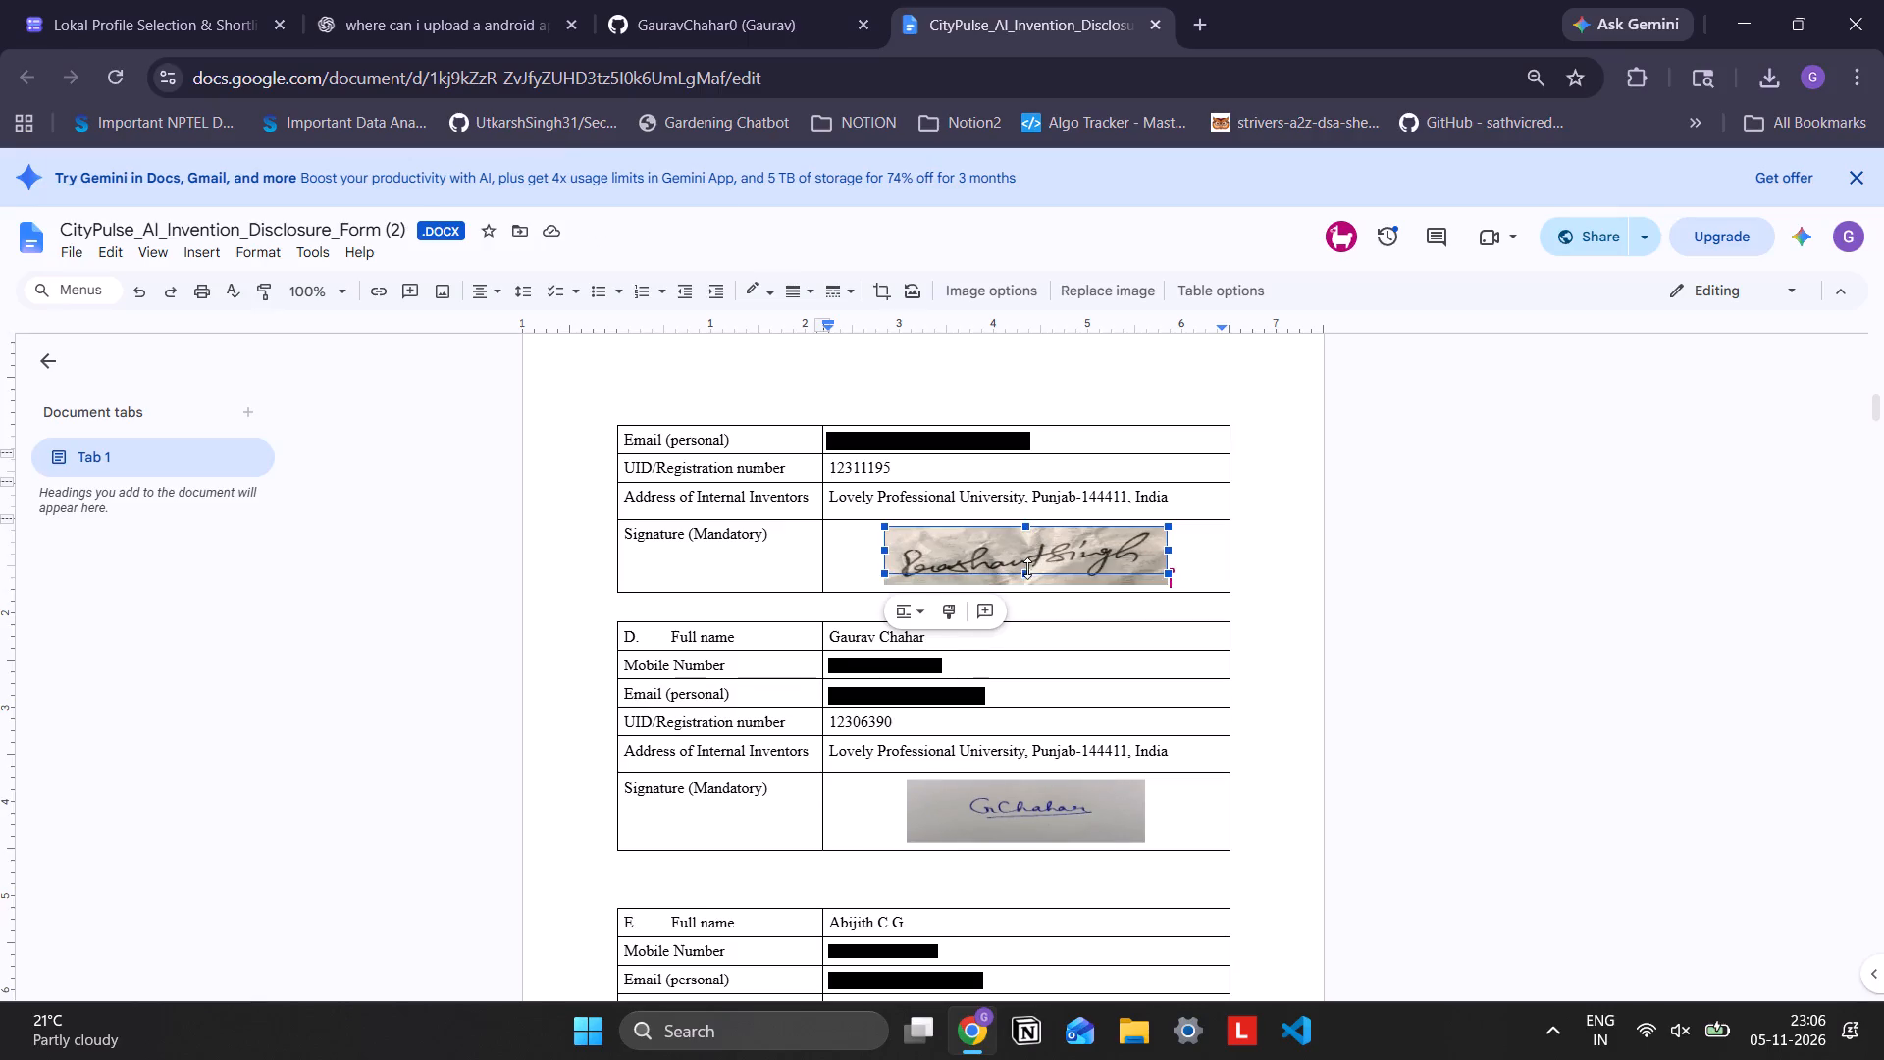
{"action": "left_click_drag", "start_coordinate": [1027, 568], "coordinate": [1030, 572]}
{"action": "left_click", "coordinate": [1320, 521]}
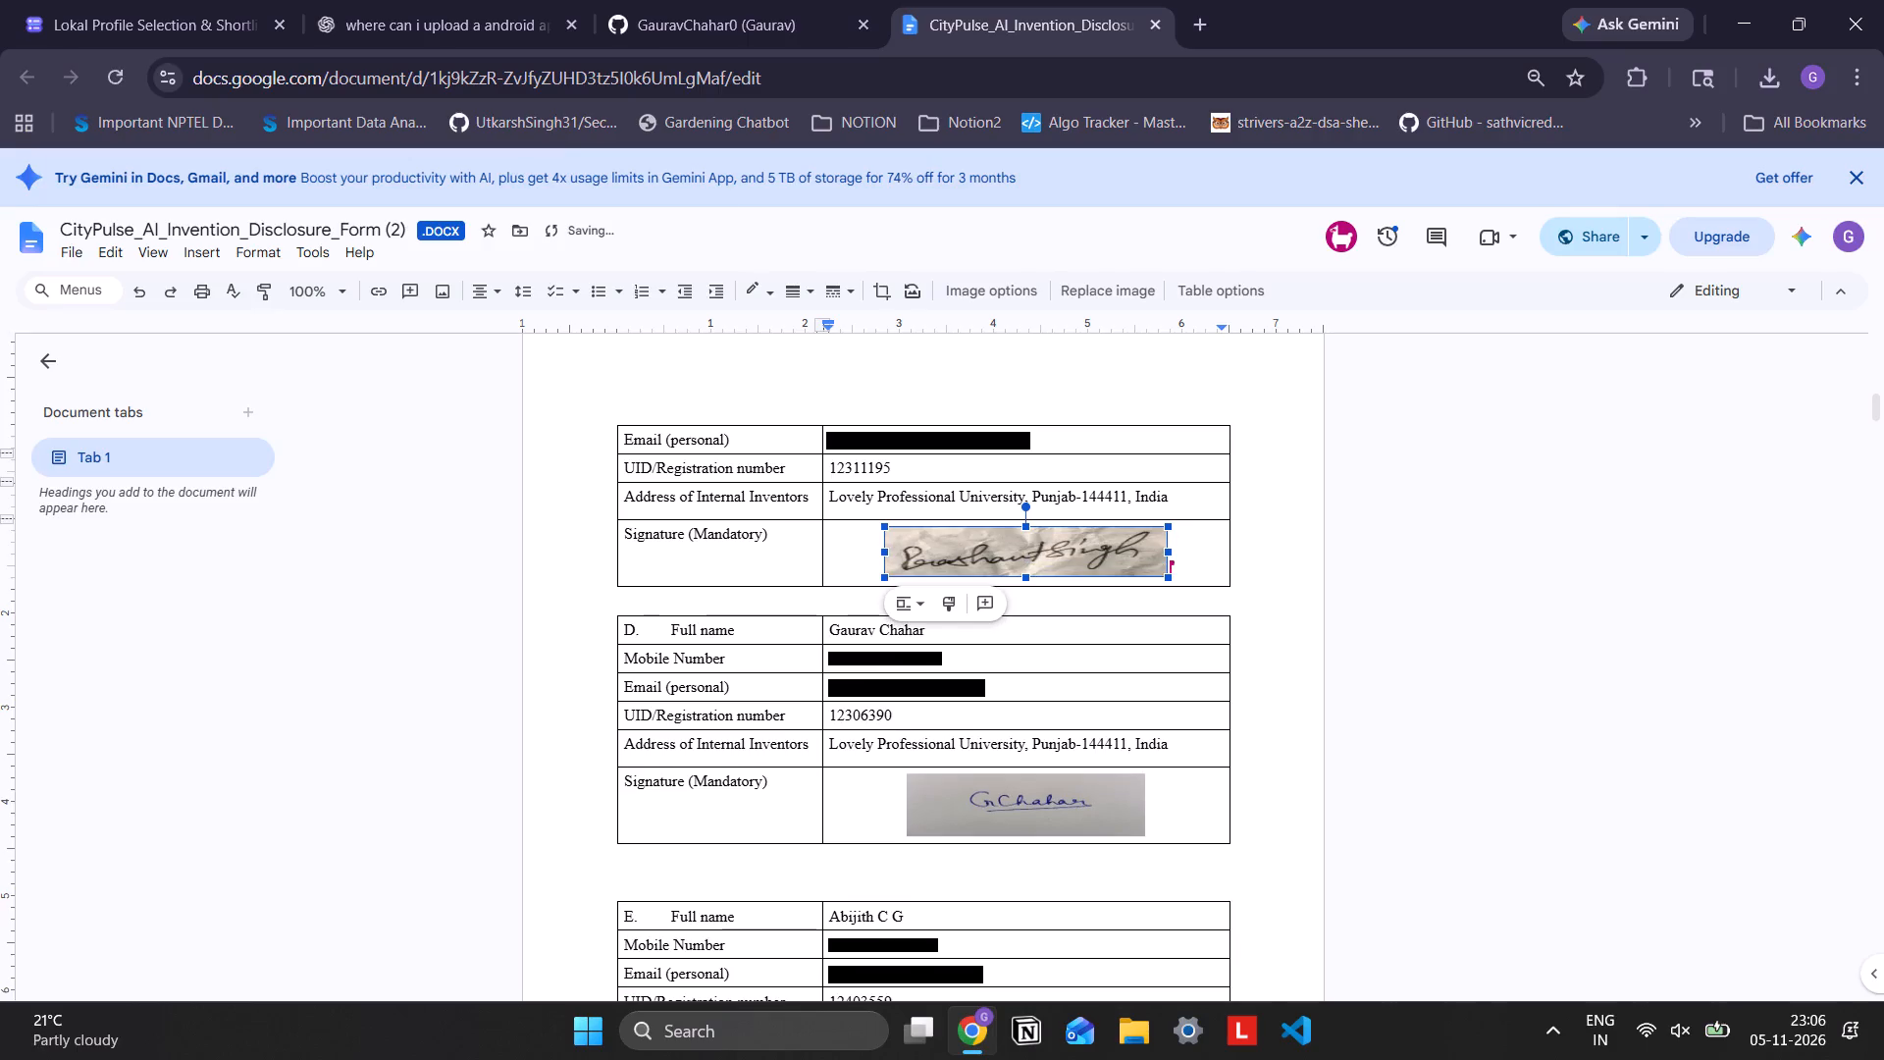
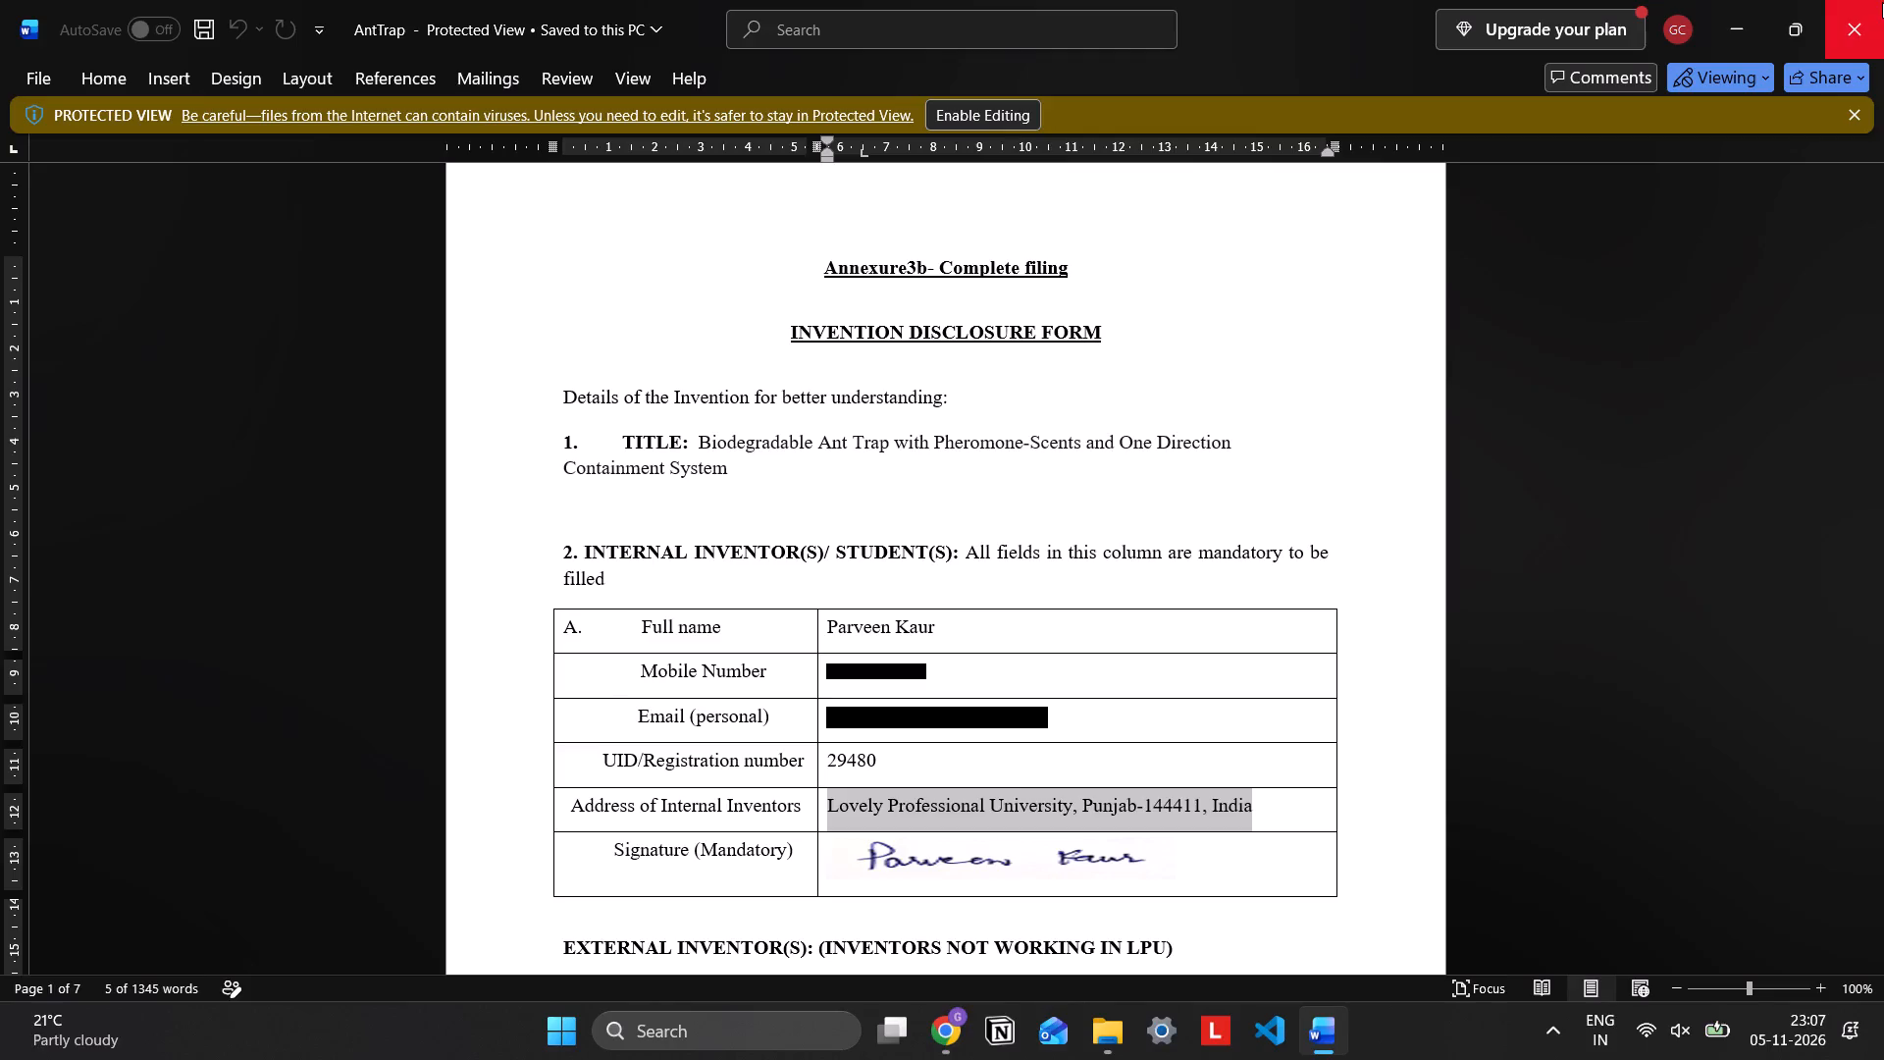
Close the AntTrap reference document.
{"action": "left_click", "coordinate": [1882, 2]}
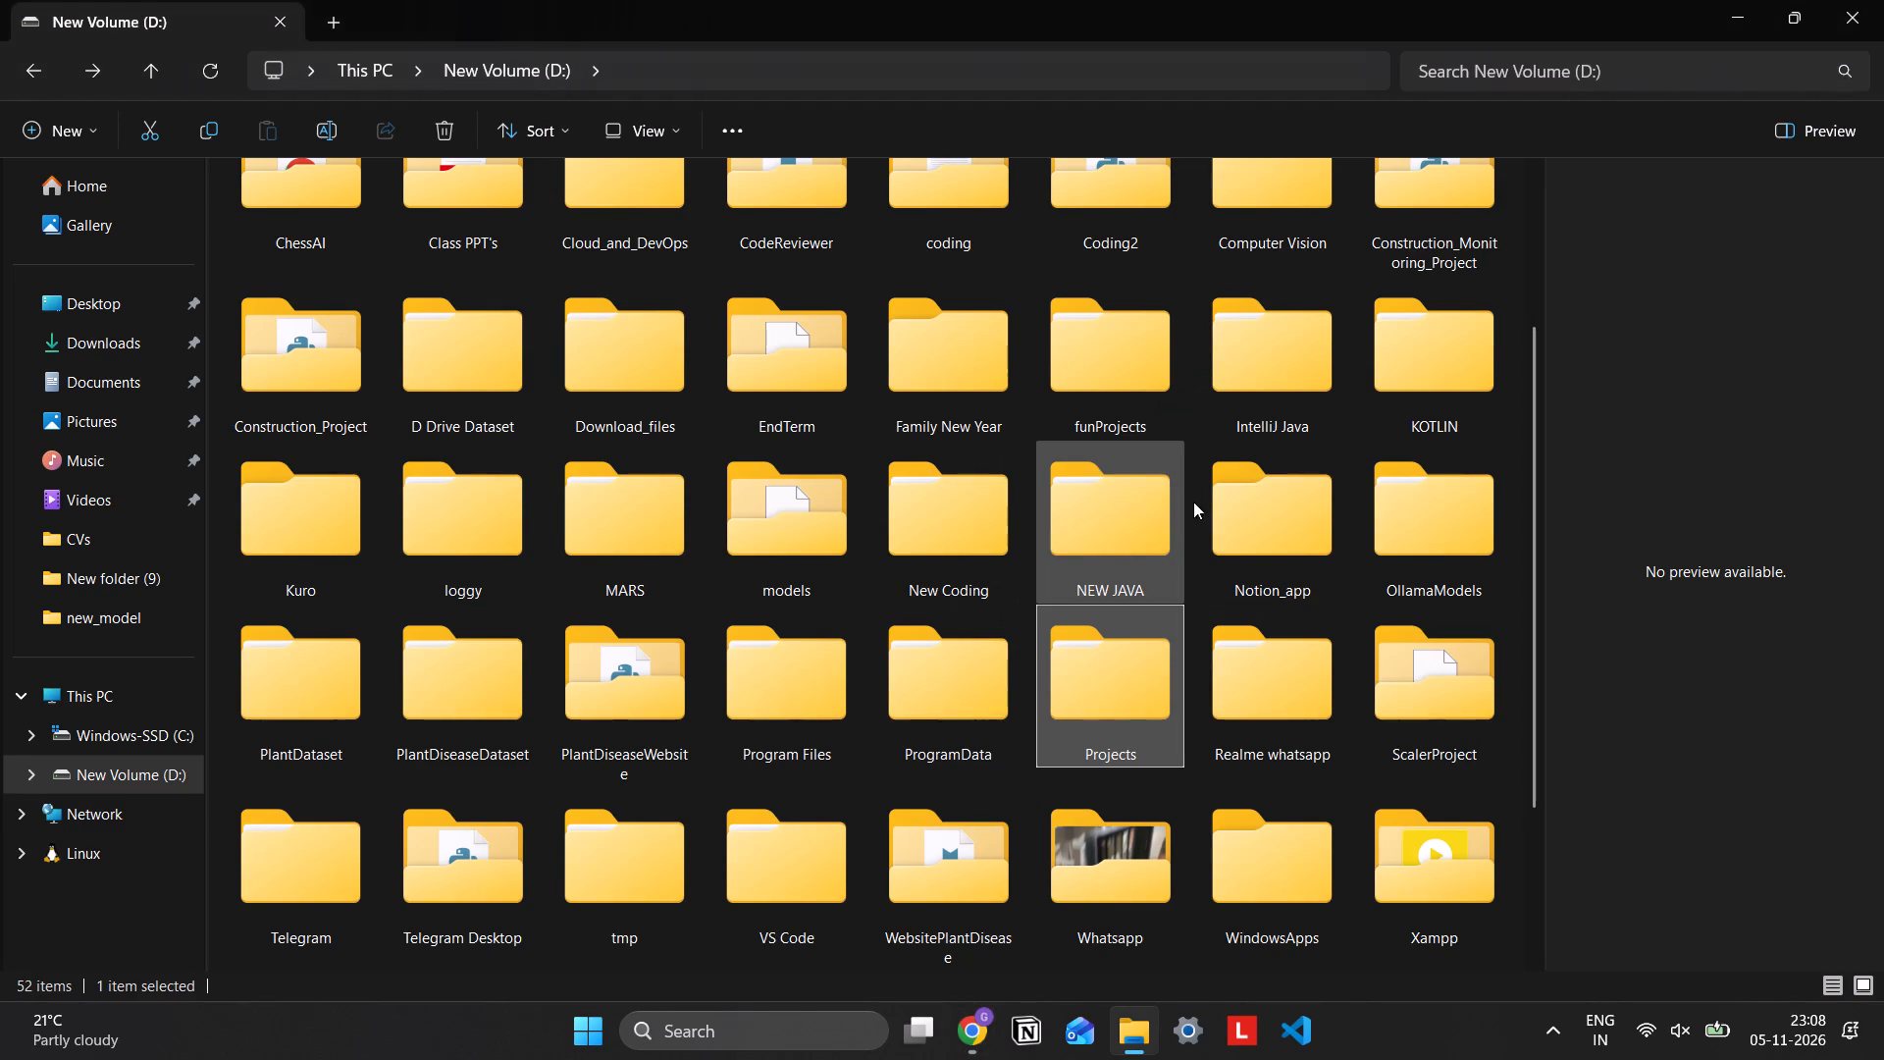
Permanently delete the old CityPulse_AI_Invention_Disclosure_Form (2) (1) Word file from the Downloads folder.
{"action": "left_click", "coordinate": [141, 349]}
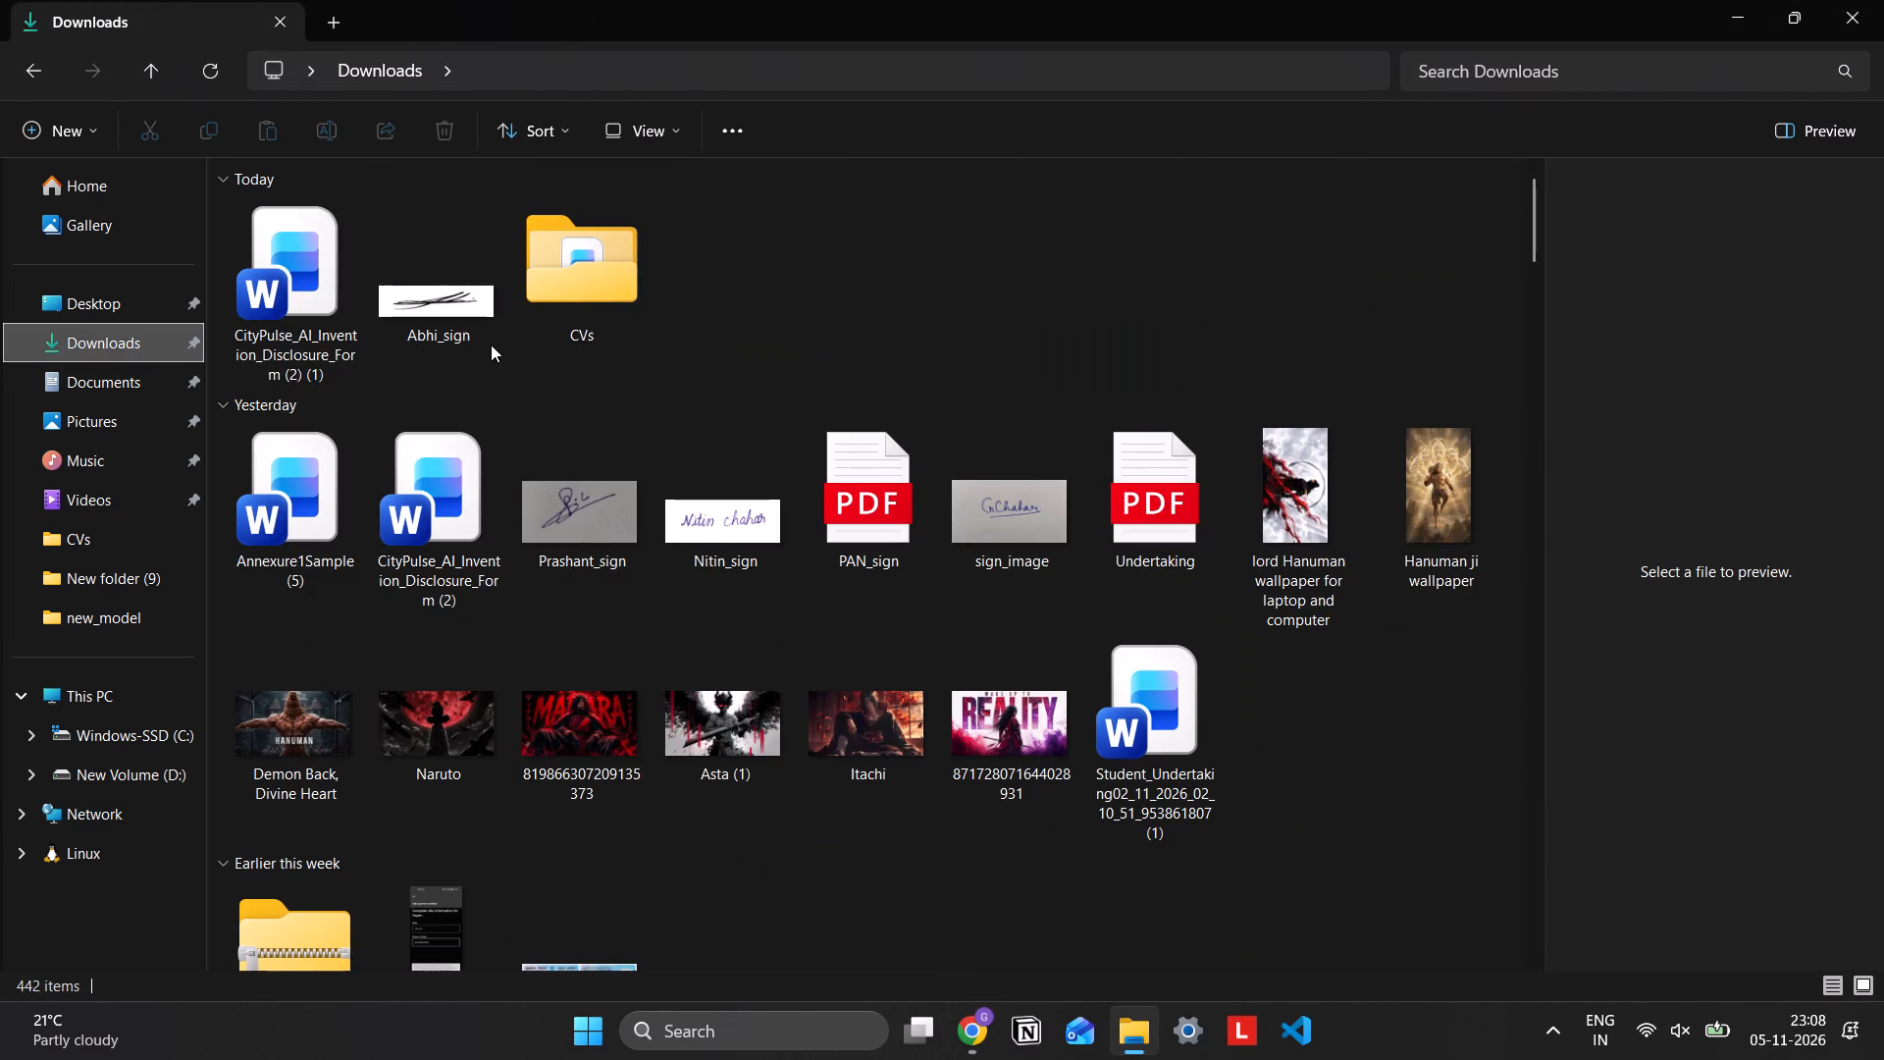
{"action": "left_click", "coordinate": [311, 321]}
{"action": "key", "text": "shift+Delete"}
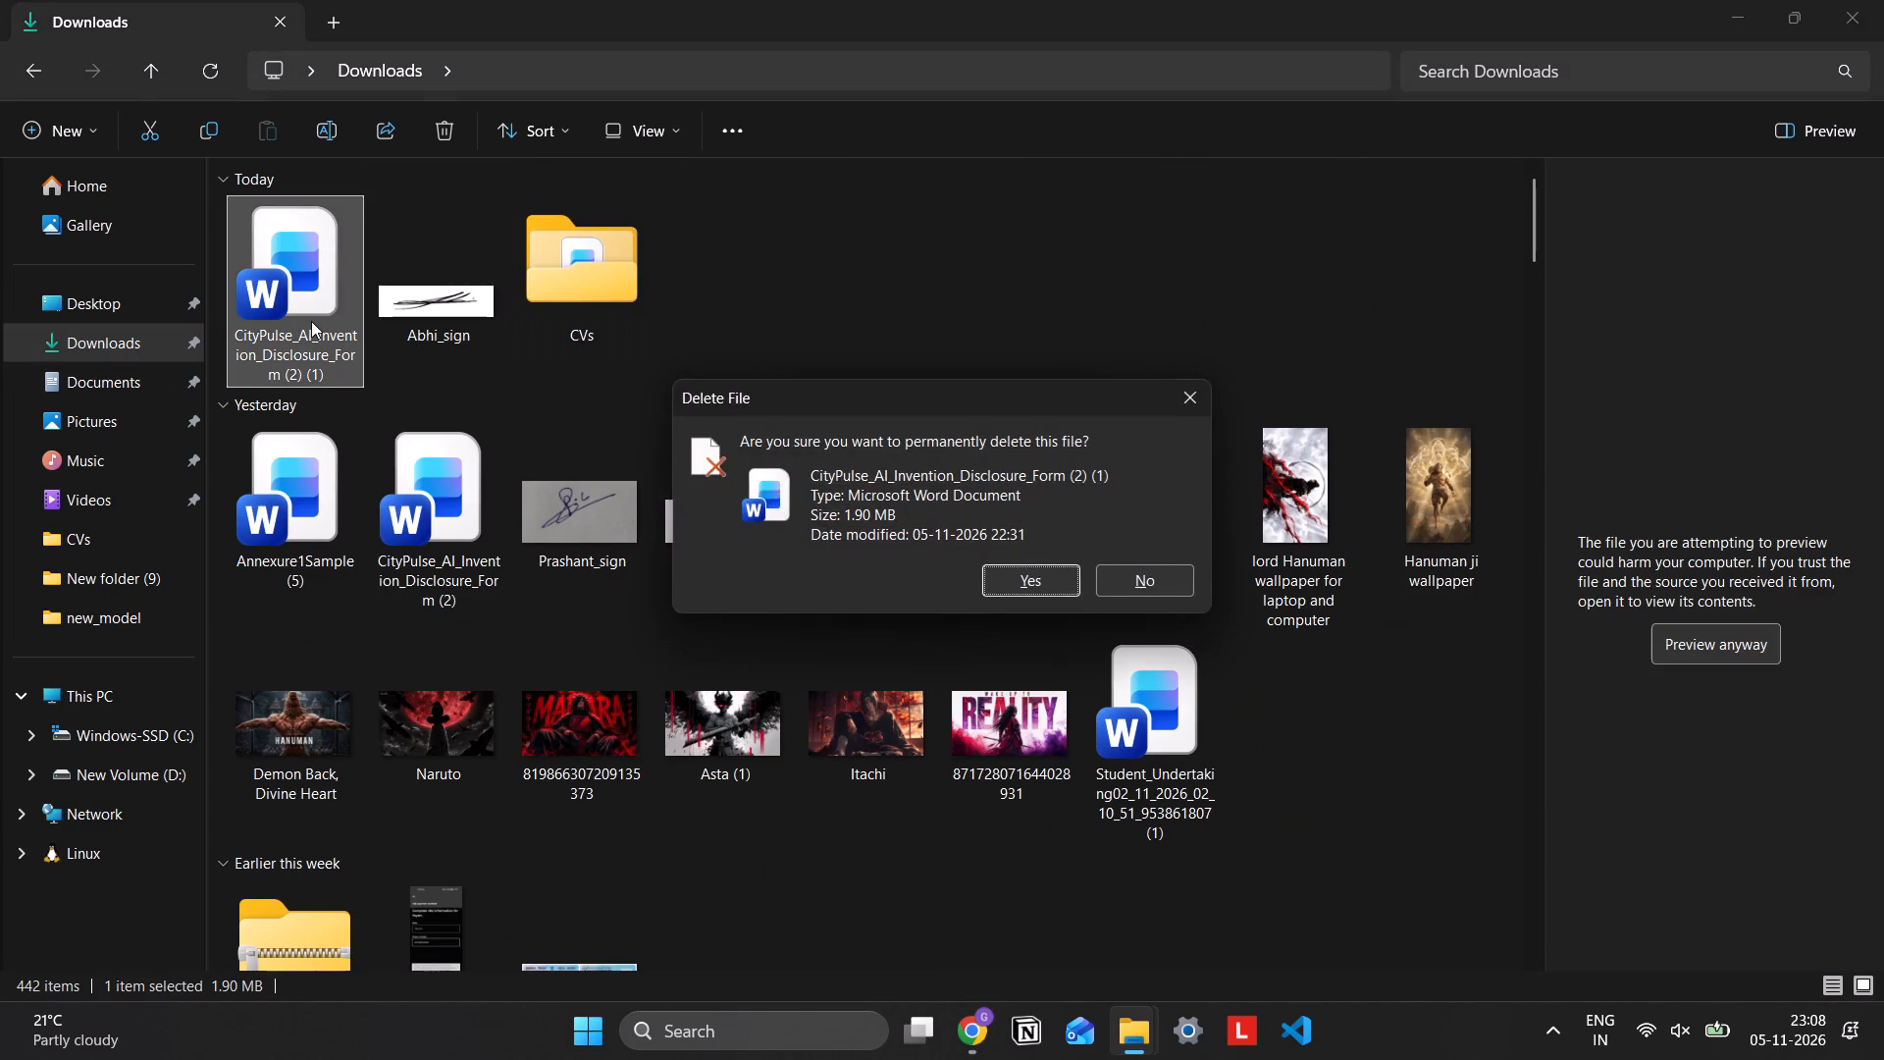
{"action": "key", "text": "Return"}
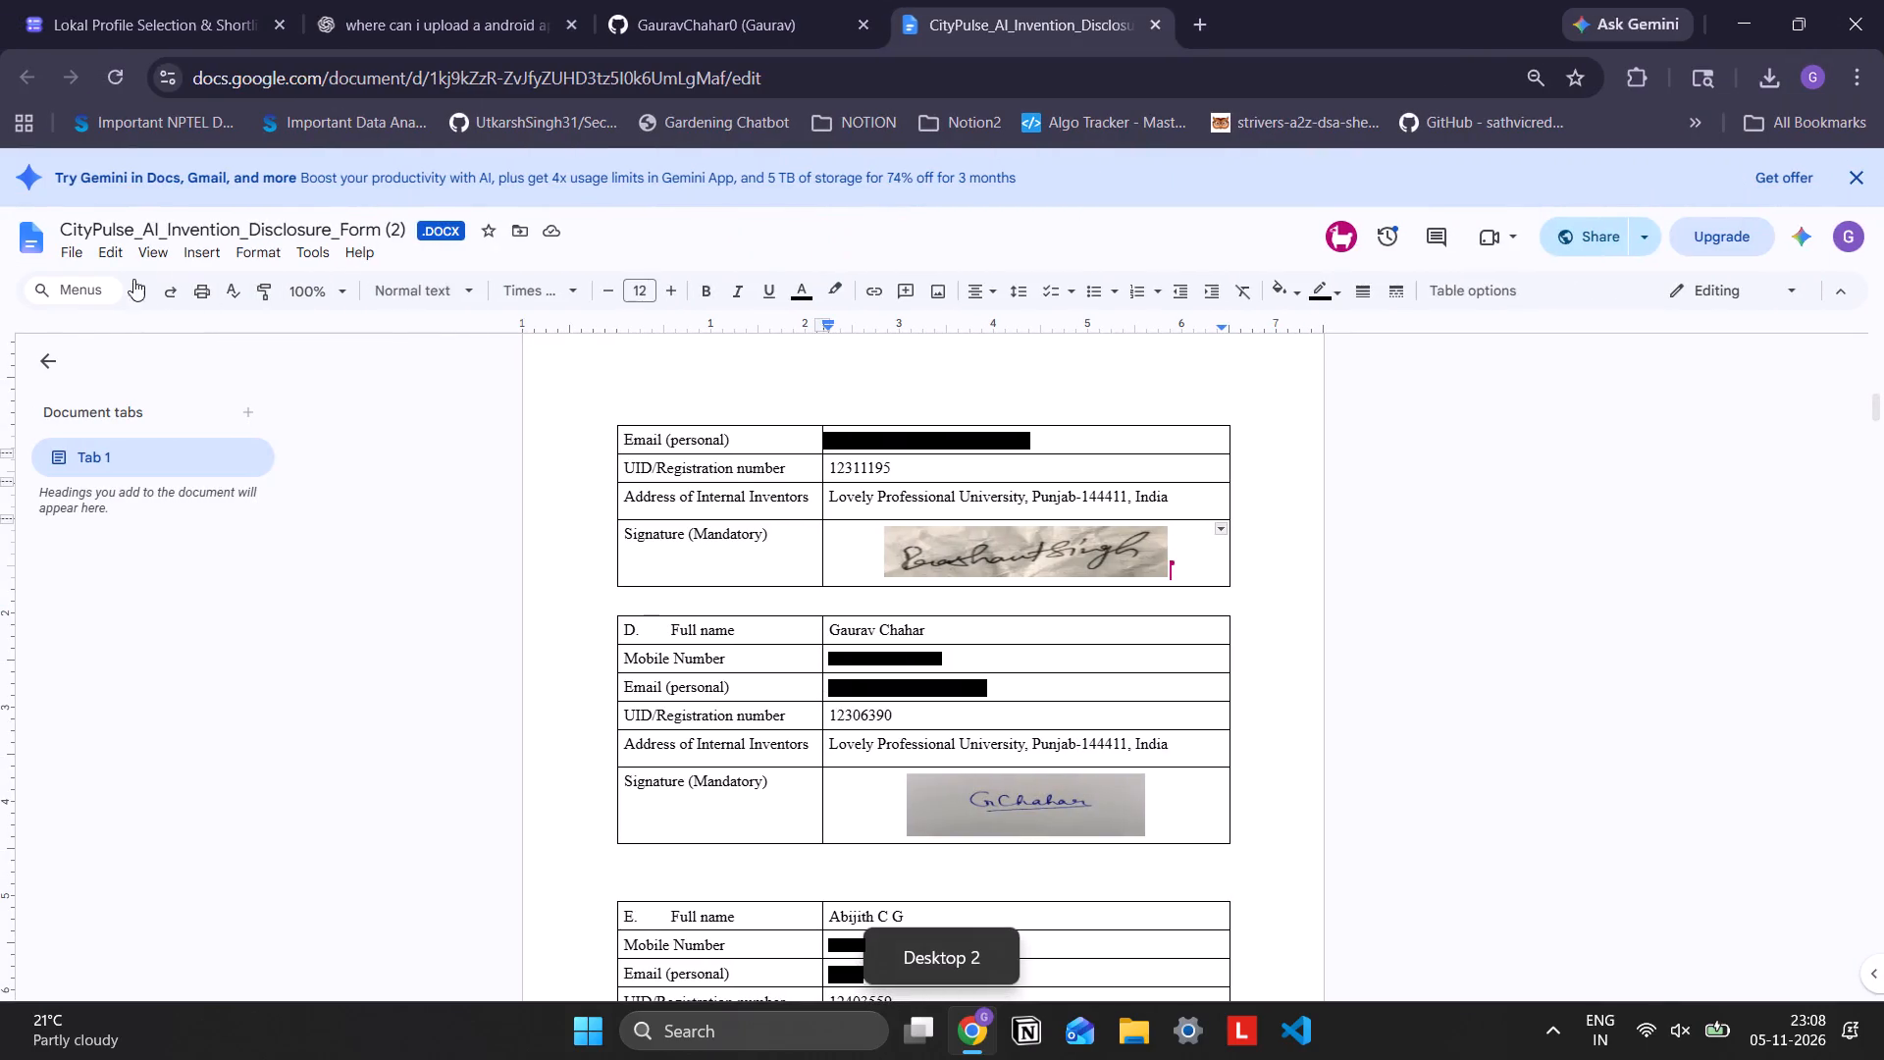
Switch to Google Docs in Chrome and download the CityPulse AI Invention Disclosure Form as a .docx file.
{"action": "left_click", "coordinate": [70, 253]}
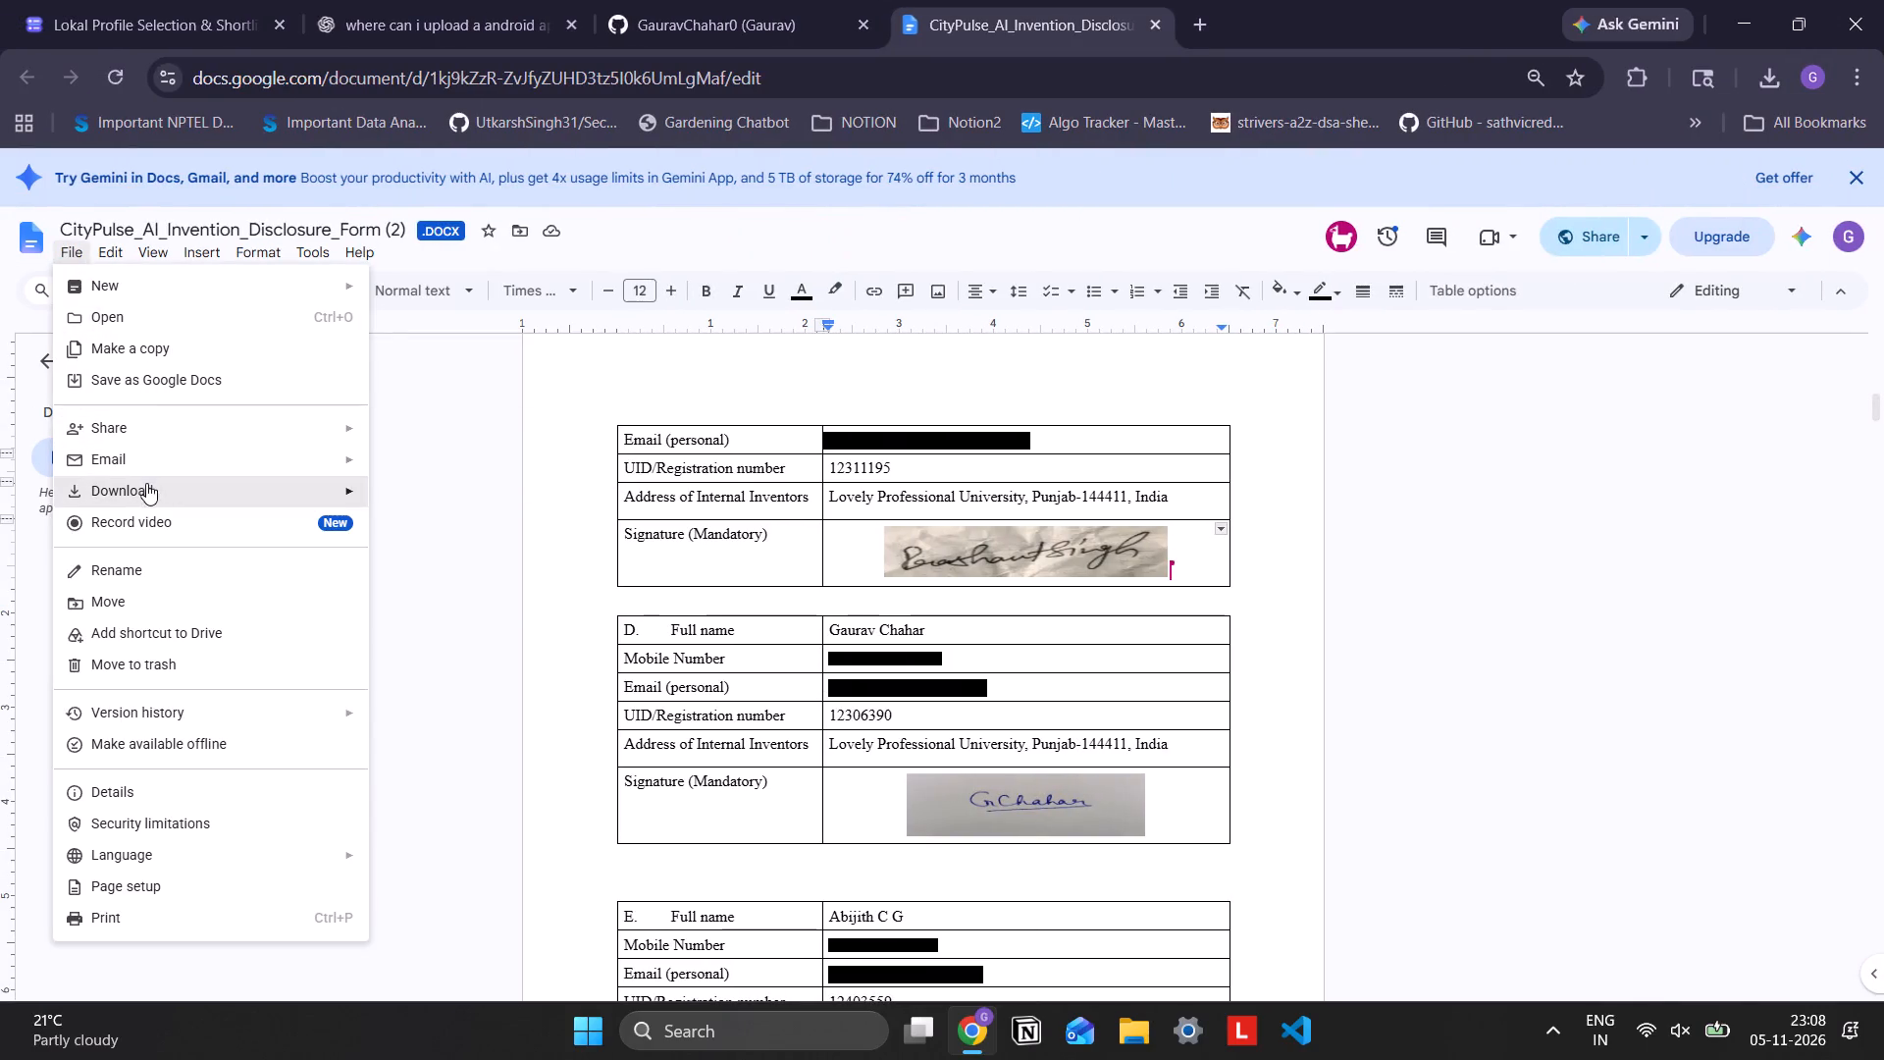
{"action": "left_click", "coordinate": [376, 487]}
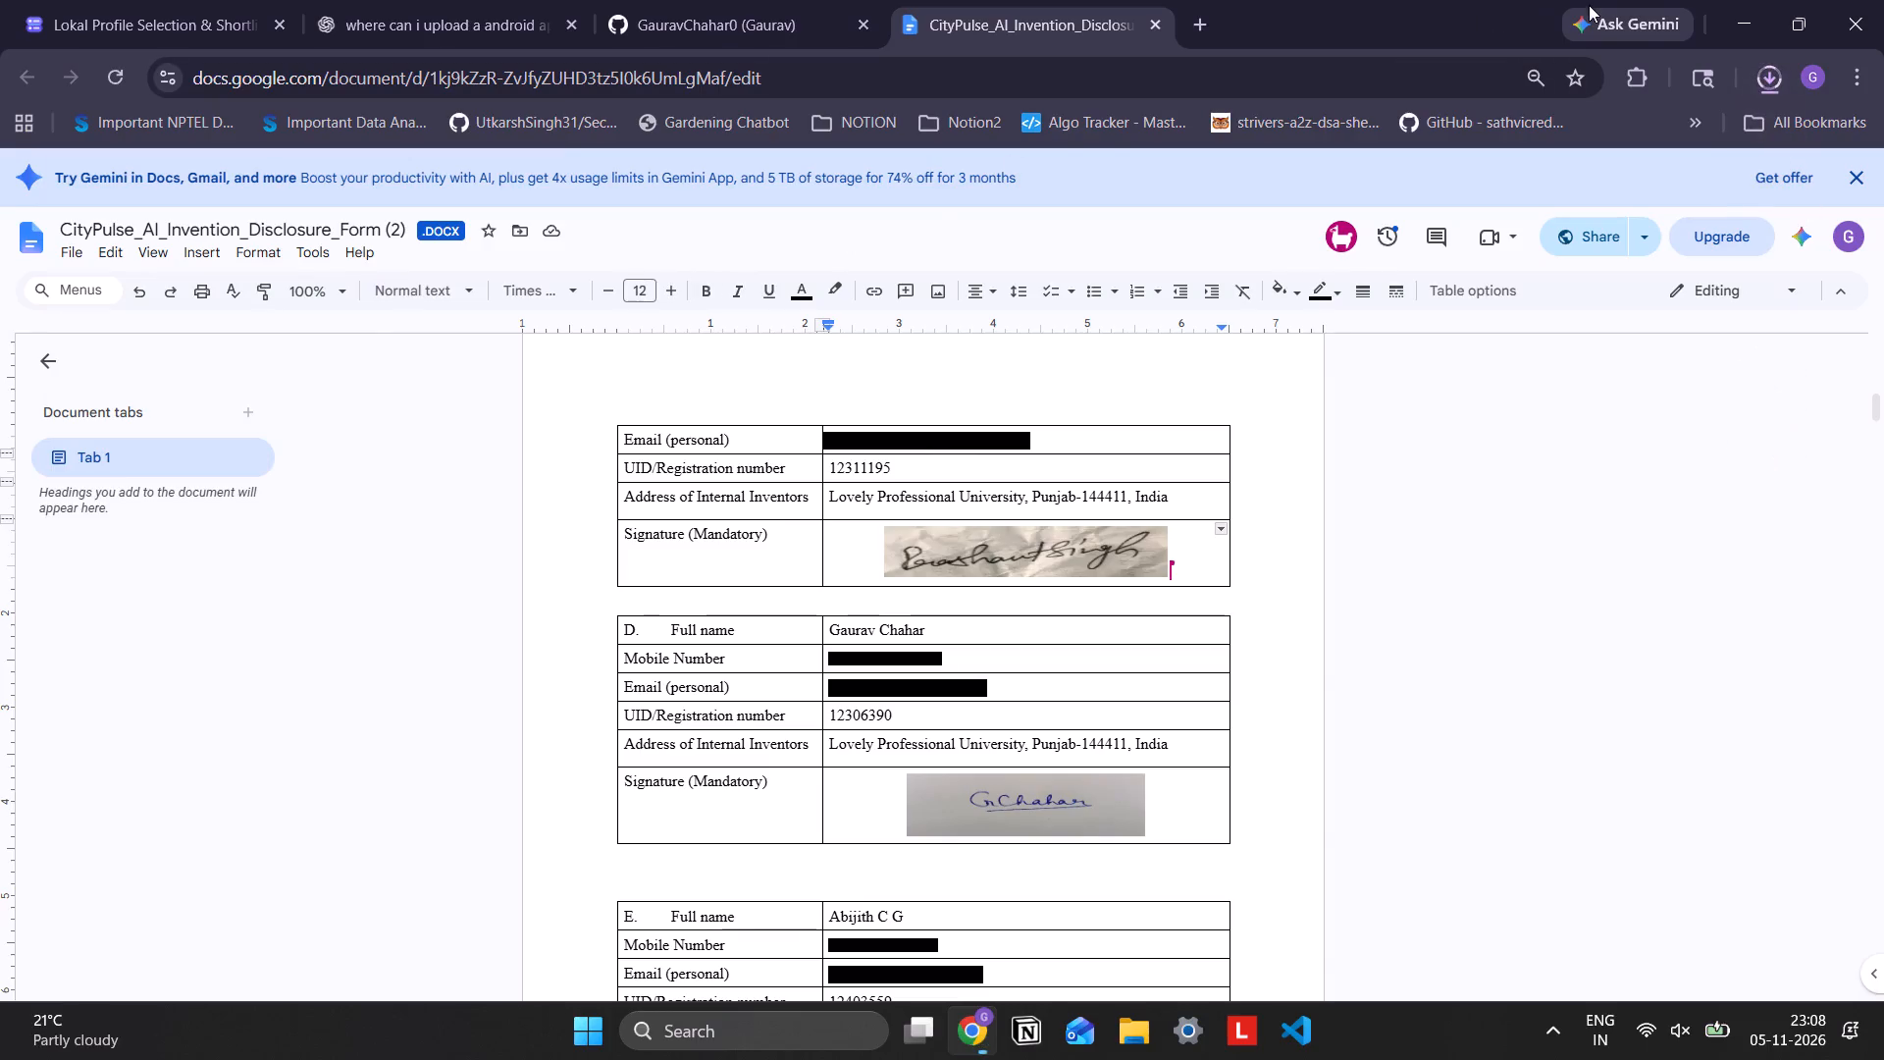
Remove the older CityPulse_AI_Invention_Disclosure_Form (2) (1).docx entry from Chrome's download history.
{"action": "key", "text": "ctrl+j"}
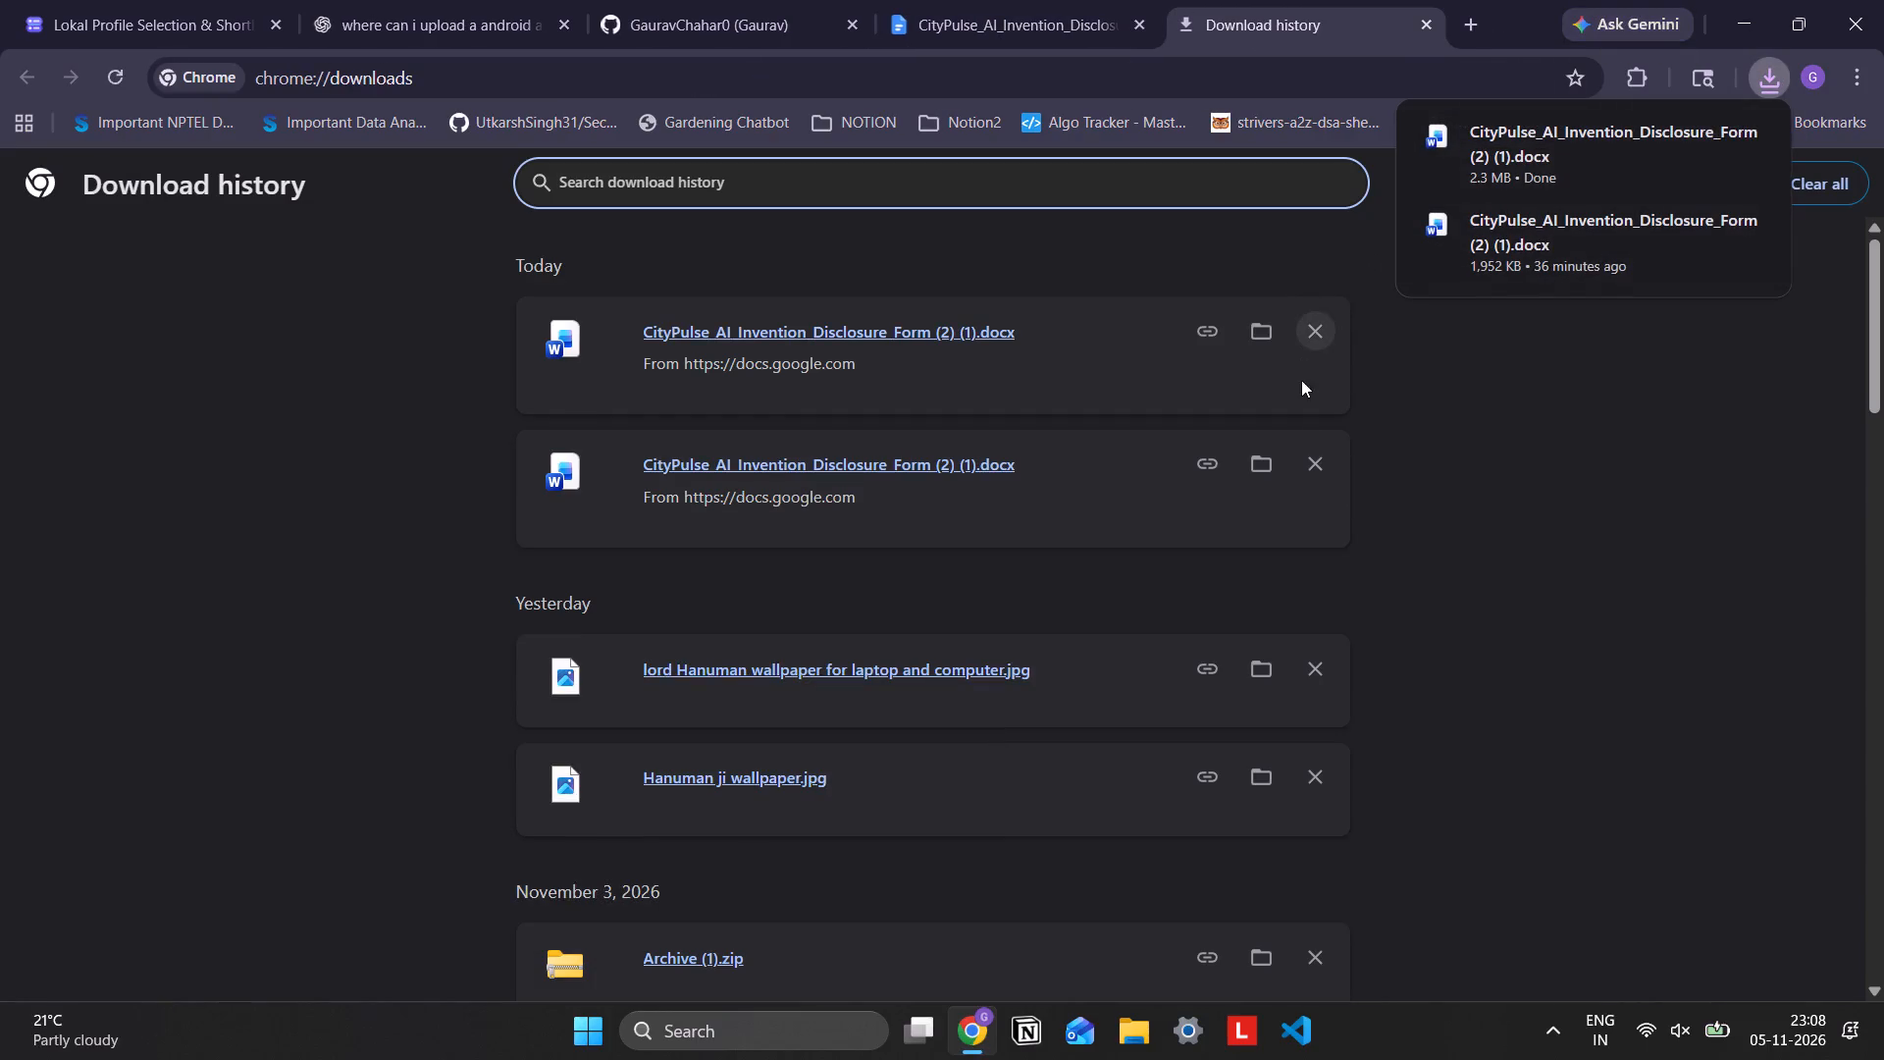
{"action": "left_click", "coordinate": [1309, 461]}
Open the newly downloaded form in Word, examine internal inventor tables A to F and their signature images, and close it.
{"action": "left_click", "coordinate": [922, 329]}
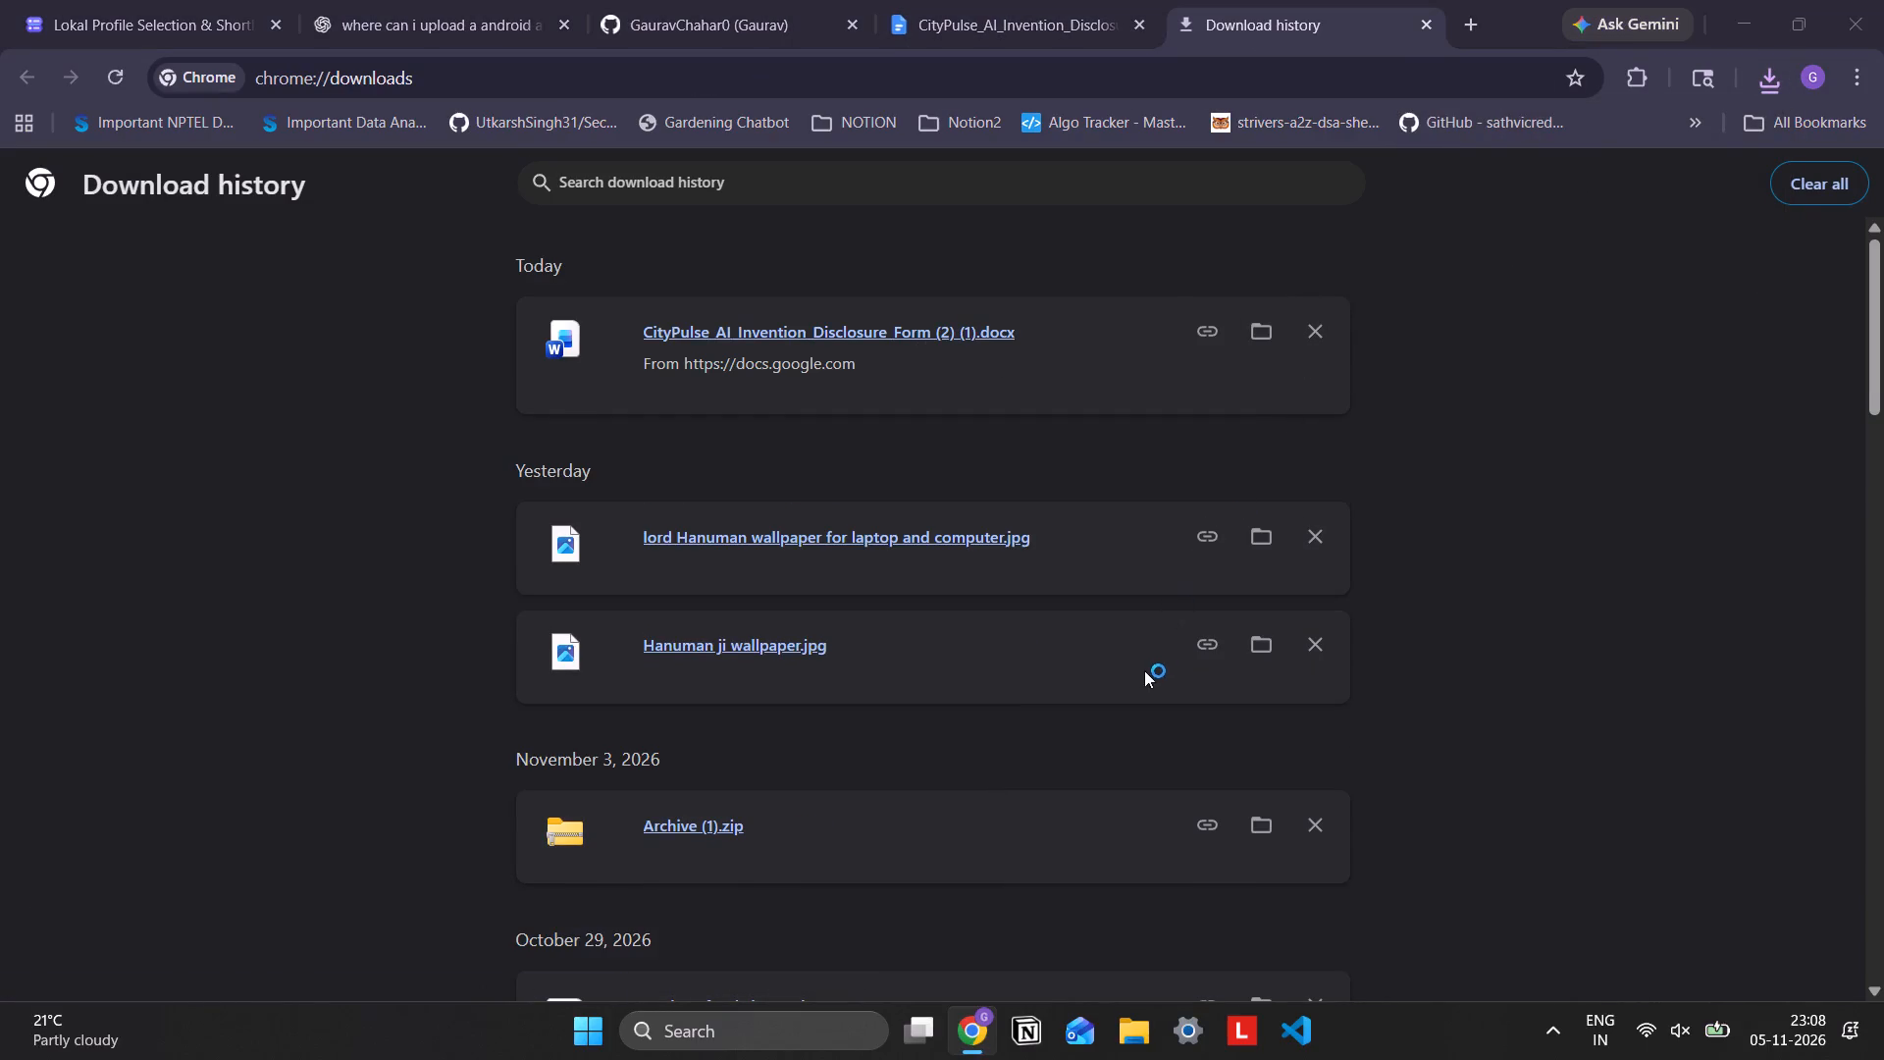
{"action": "scroll", "coordinate": [1100, 664], "scroll_direction": "down", "scroll_amount": 1}
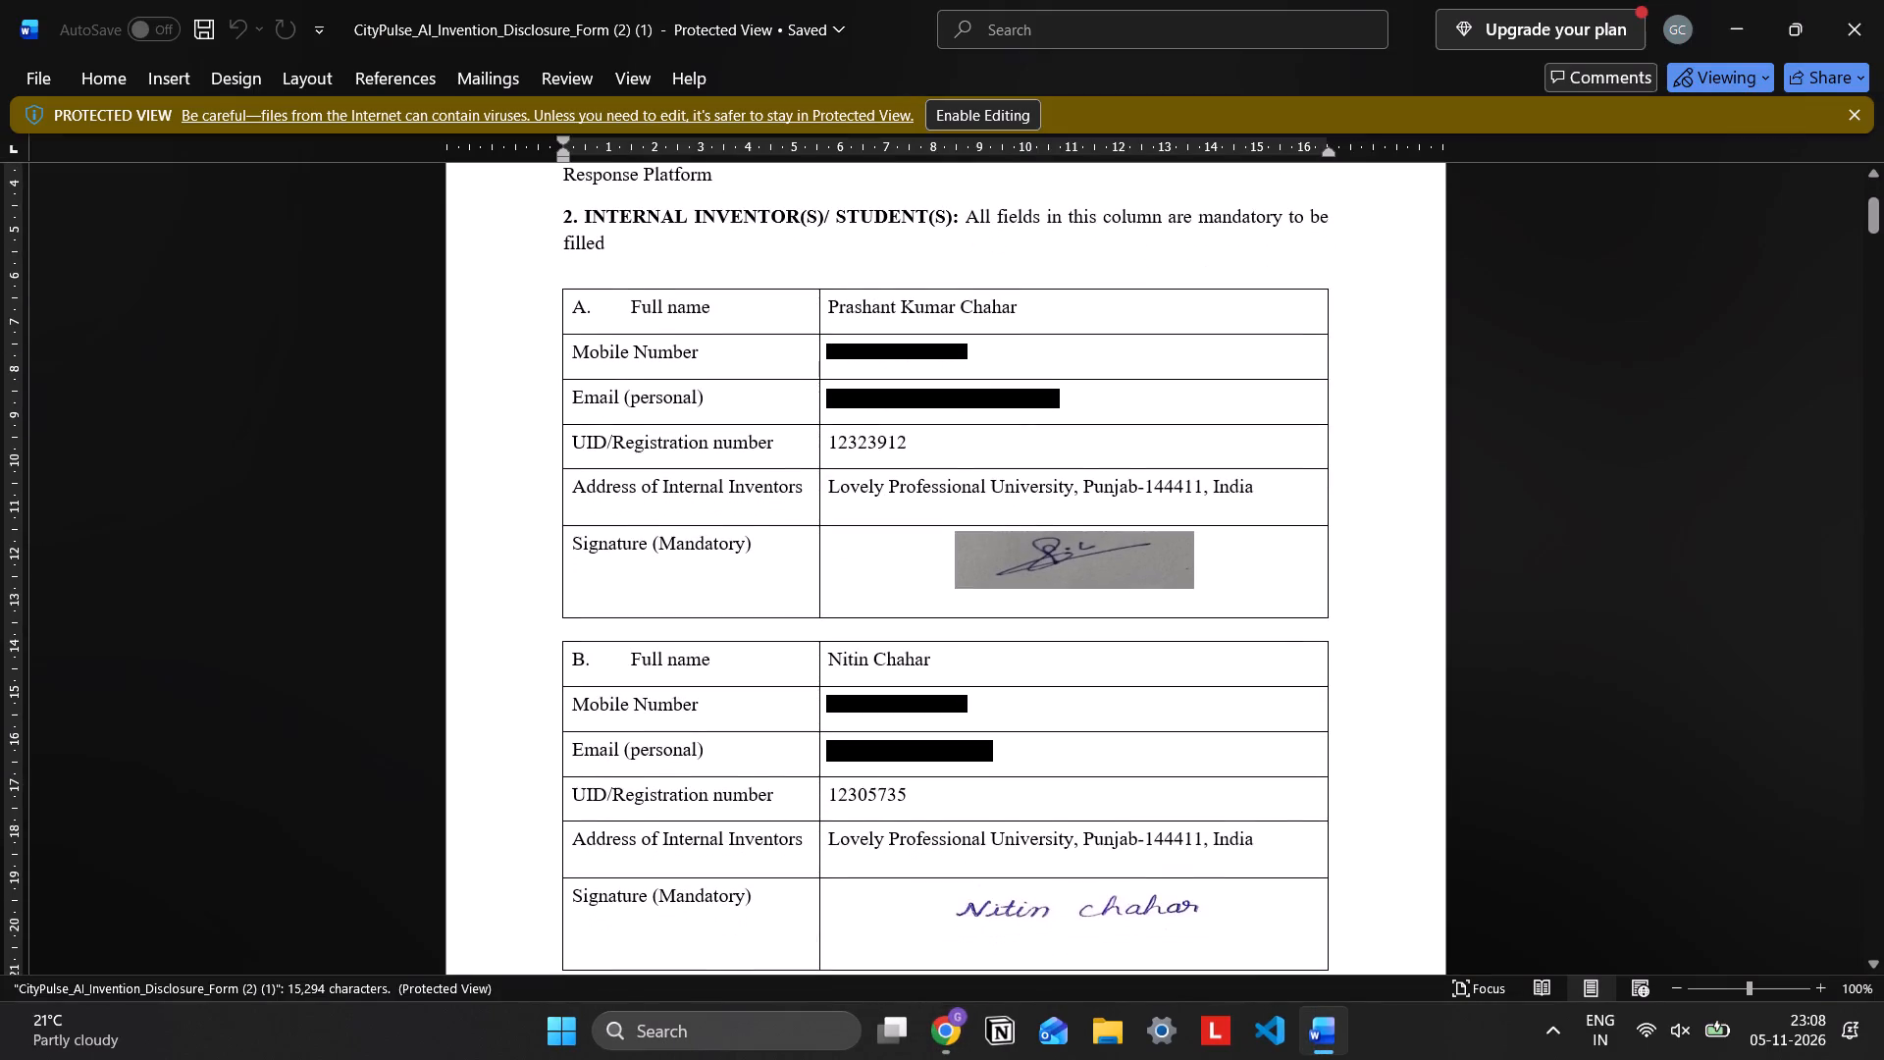
{"action": "scroll", "coordinate": [1100, 664], "scroll_direction": "down", "scroll_amount": 3}
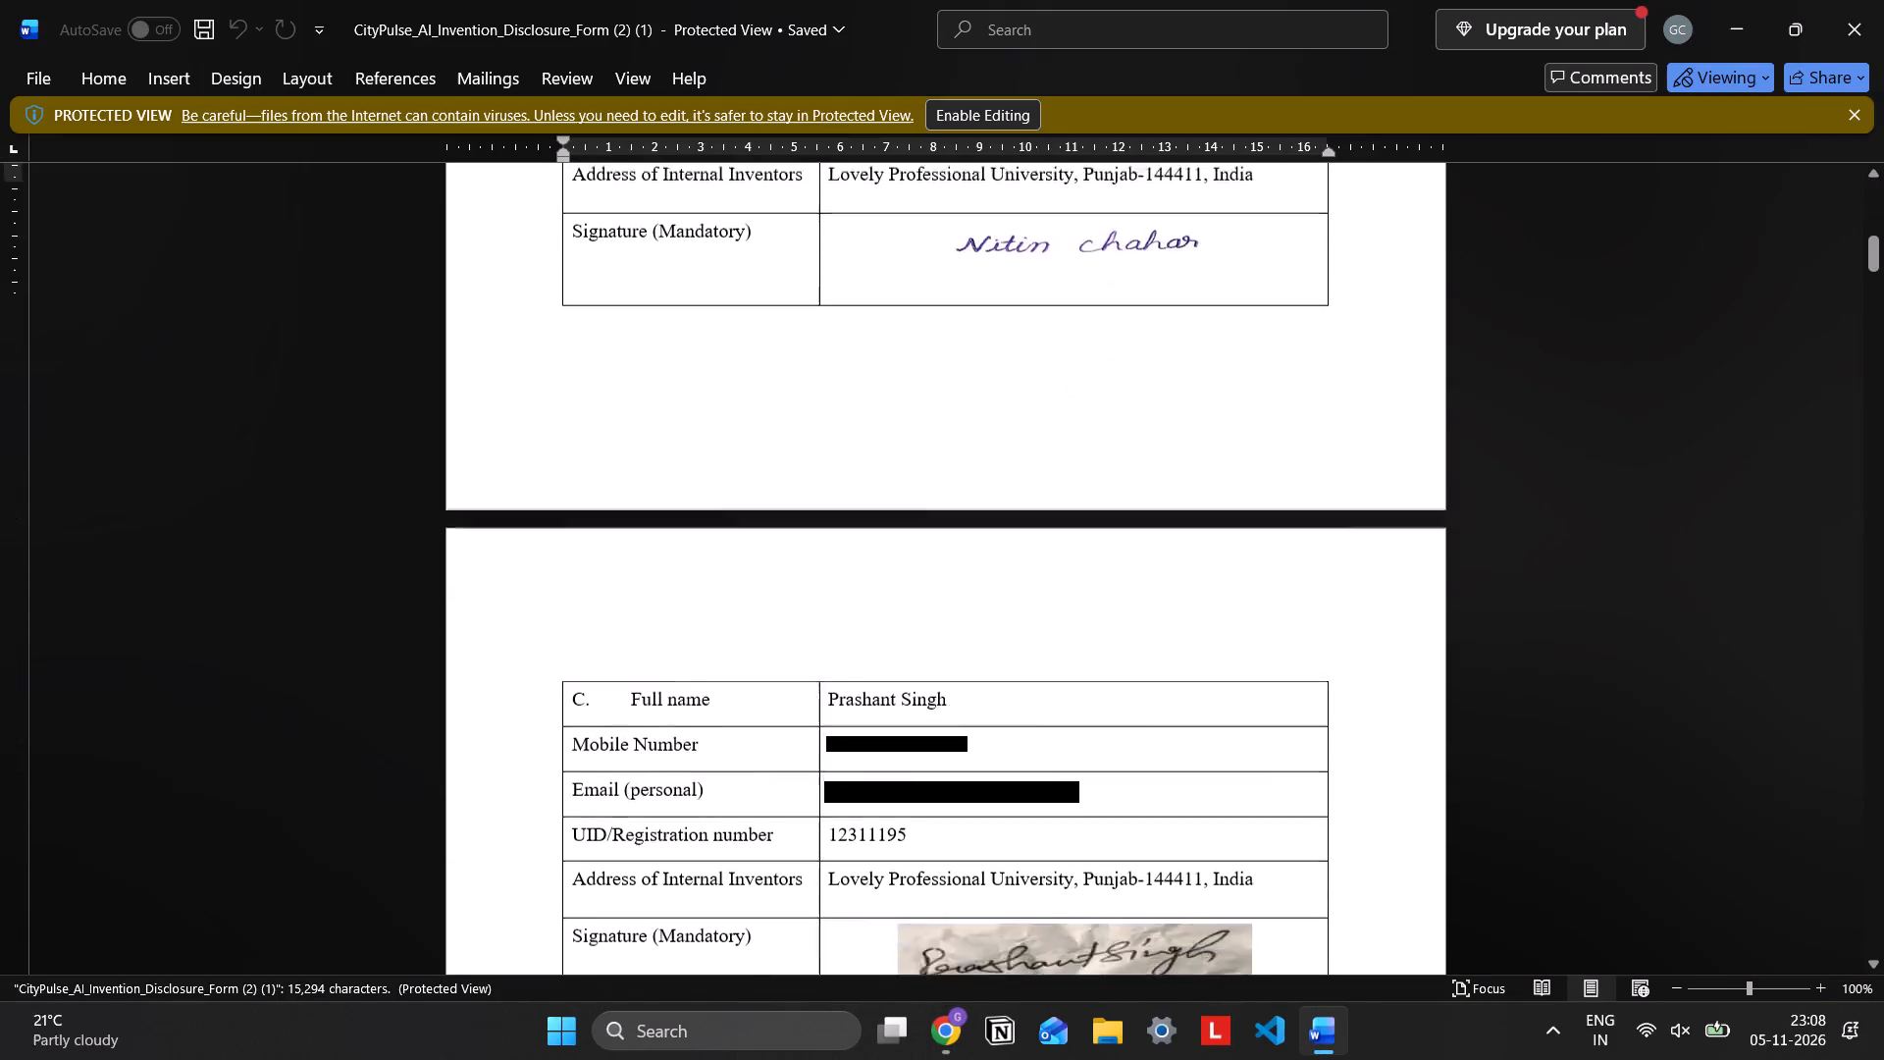
{"action": "scroll", "coordinate": [1100, 664], "scroll_direction": "down", "scroll_amount": 5}
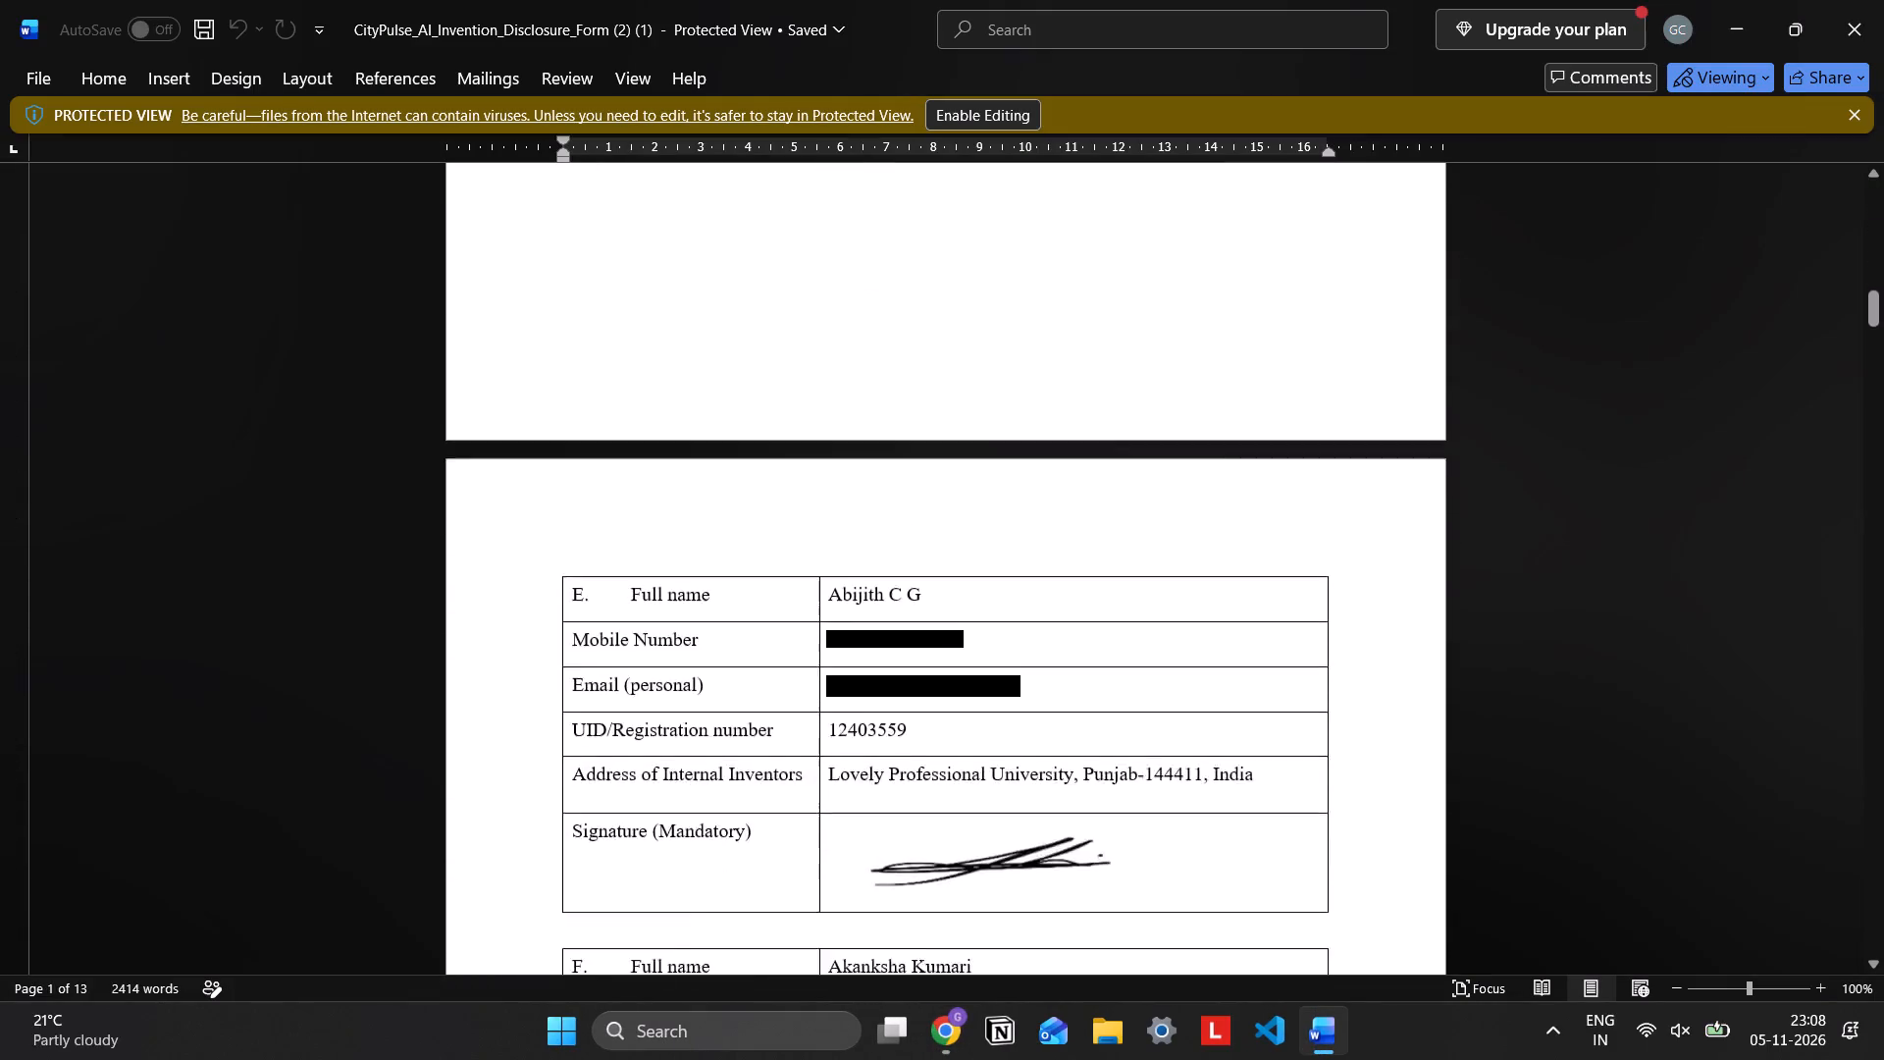
{"action": "scroll", "coordinate": [1100, 664], "scroll_direction": "down", "scroll_amount": 3}
{"action": "scroll", "coordinate": [1100, 664], "scroll_direction": "up", "scroll_amount": 1}
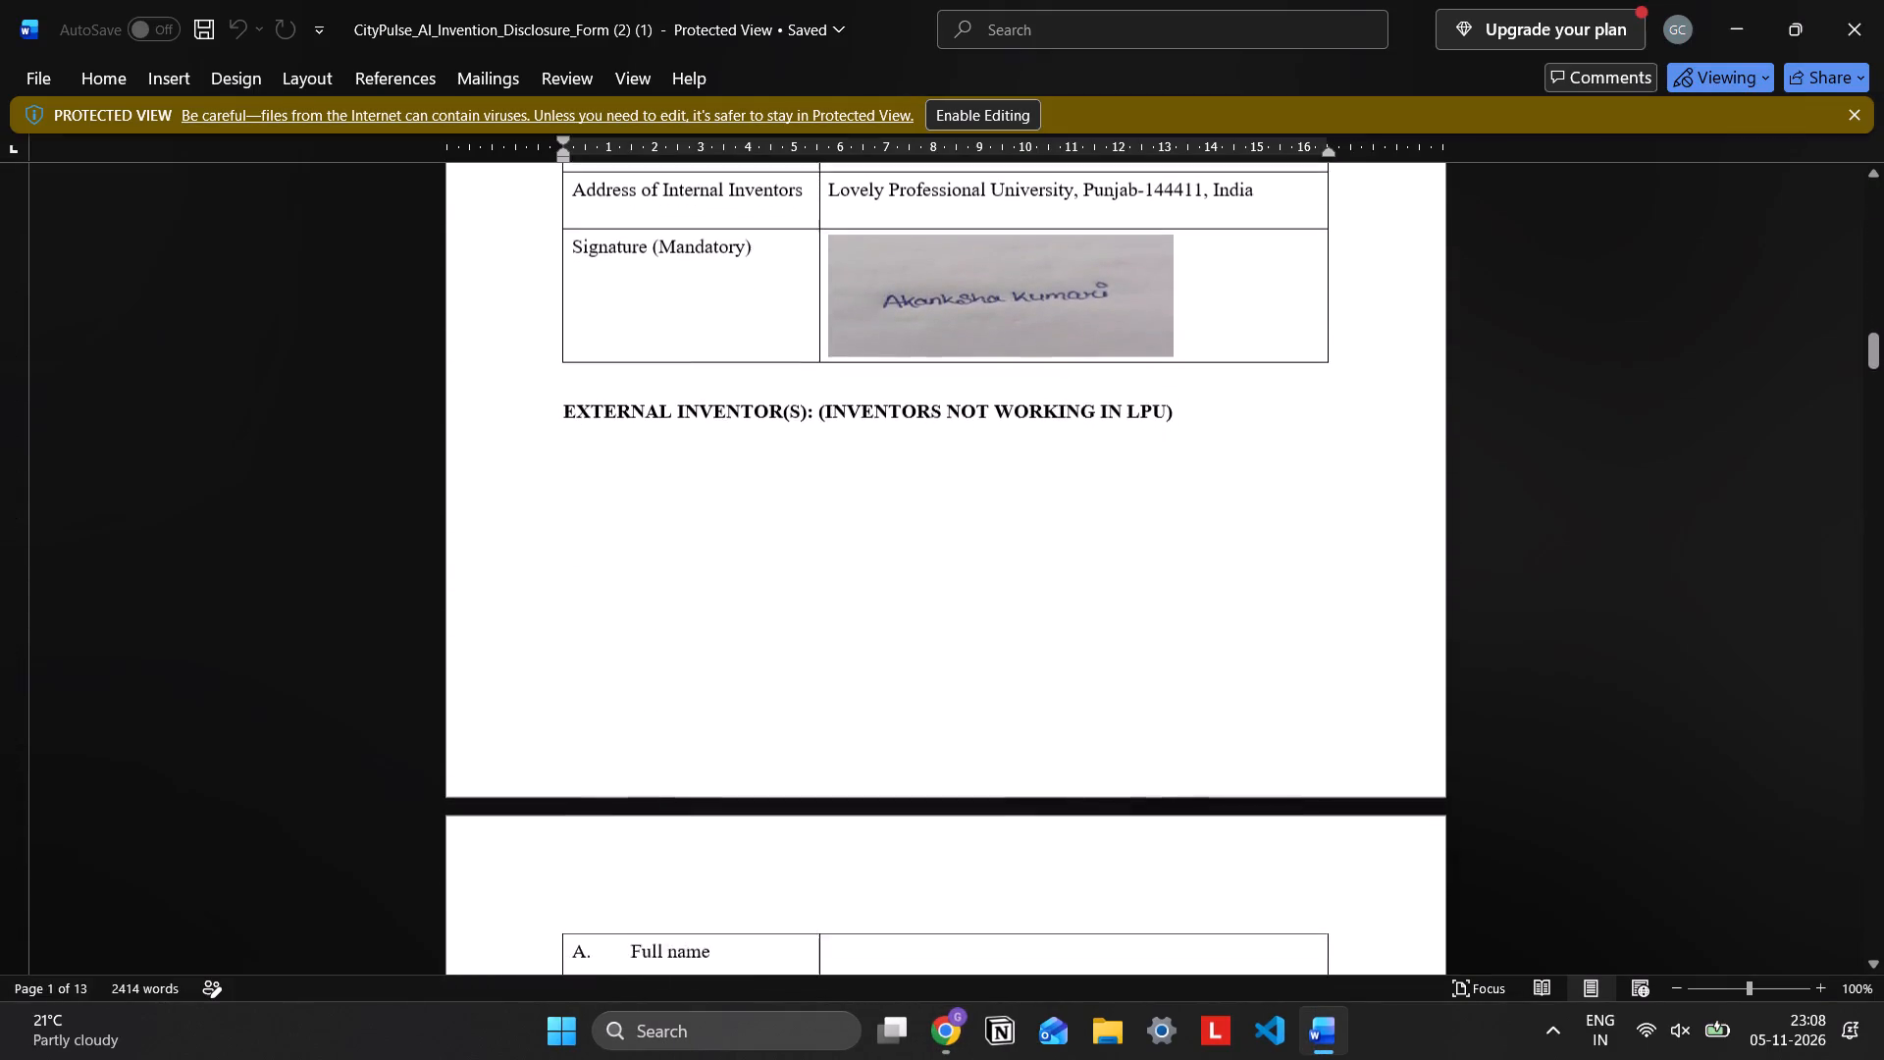
{"action": "scroll", "coordinate": [1100, 664], "scroll_direction": "up", "scroll_amount": 7}
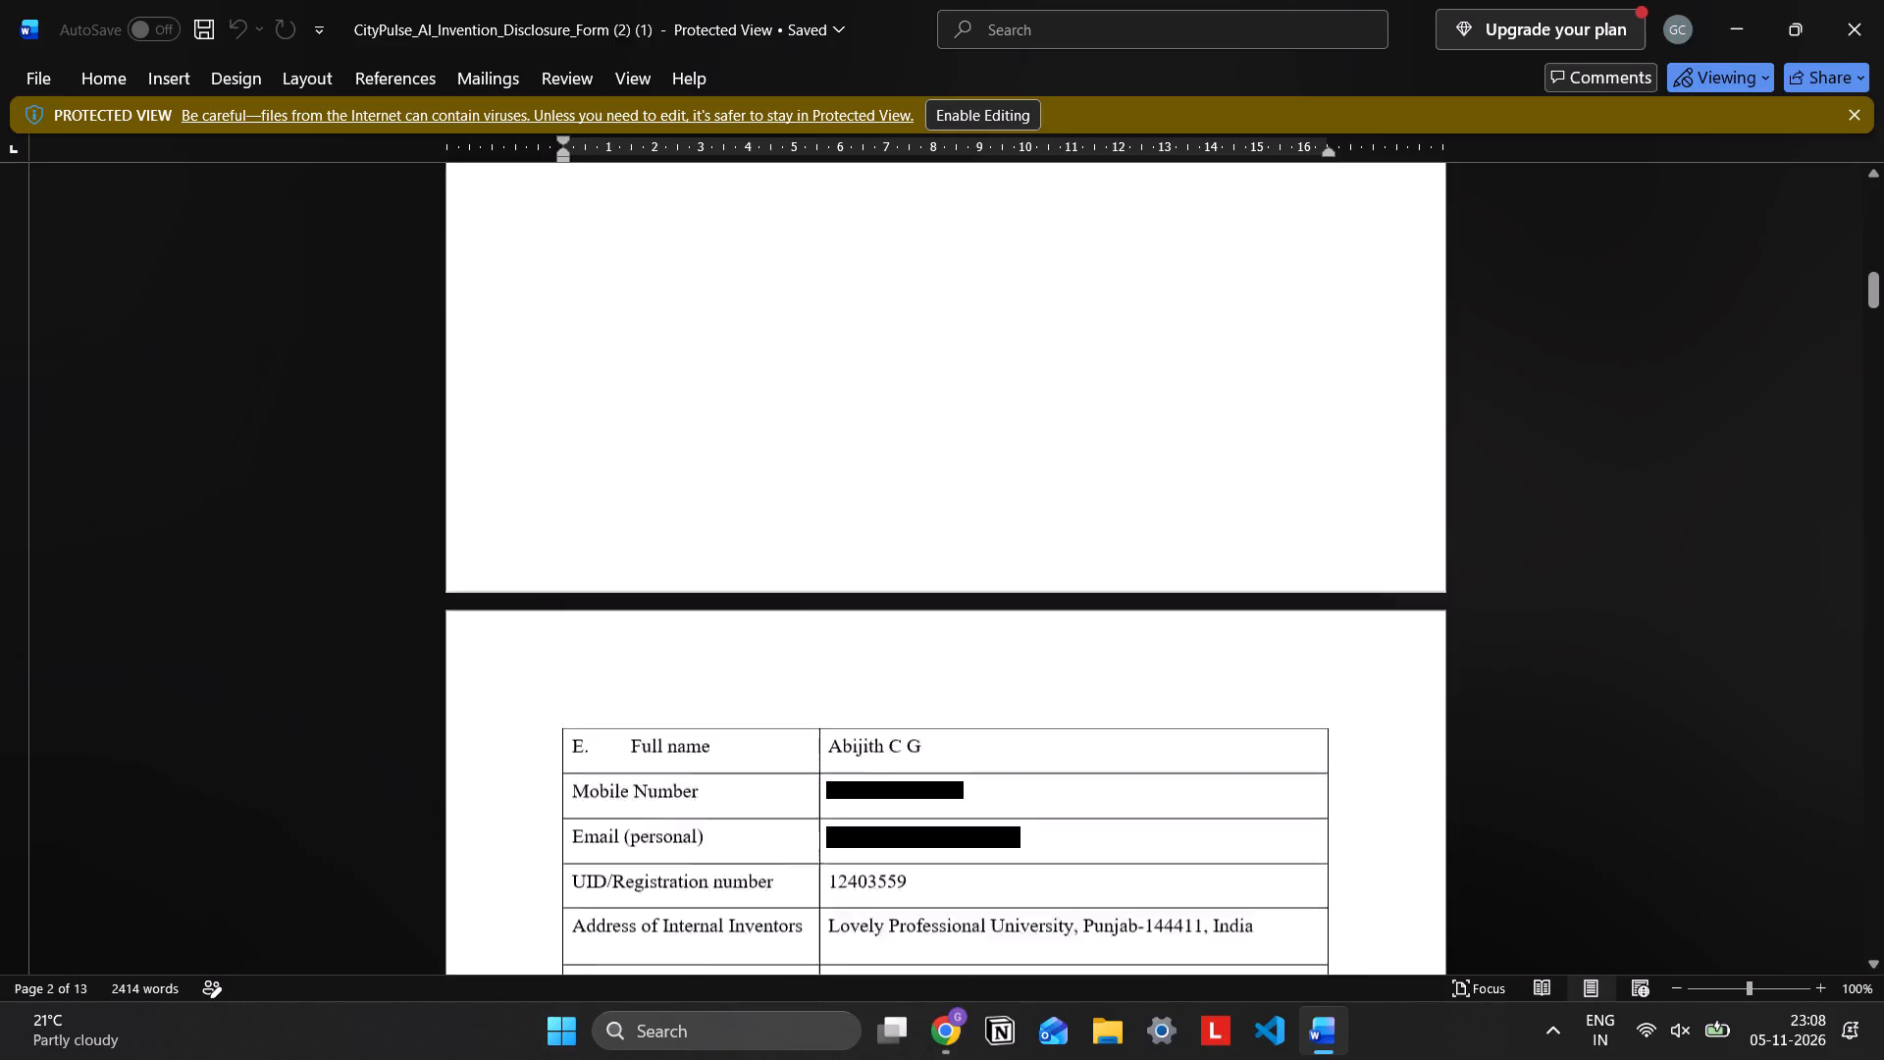
{"action": "scroll", "coordinate": [1100, 664], "scroll_direction": "up", "scroll_amount": 4}
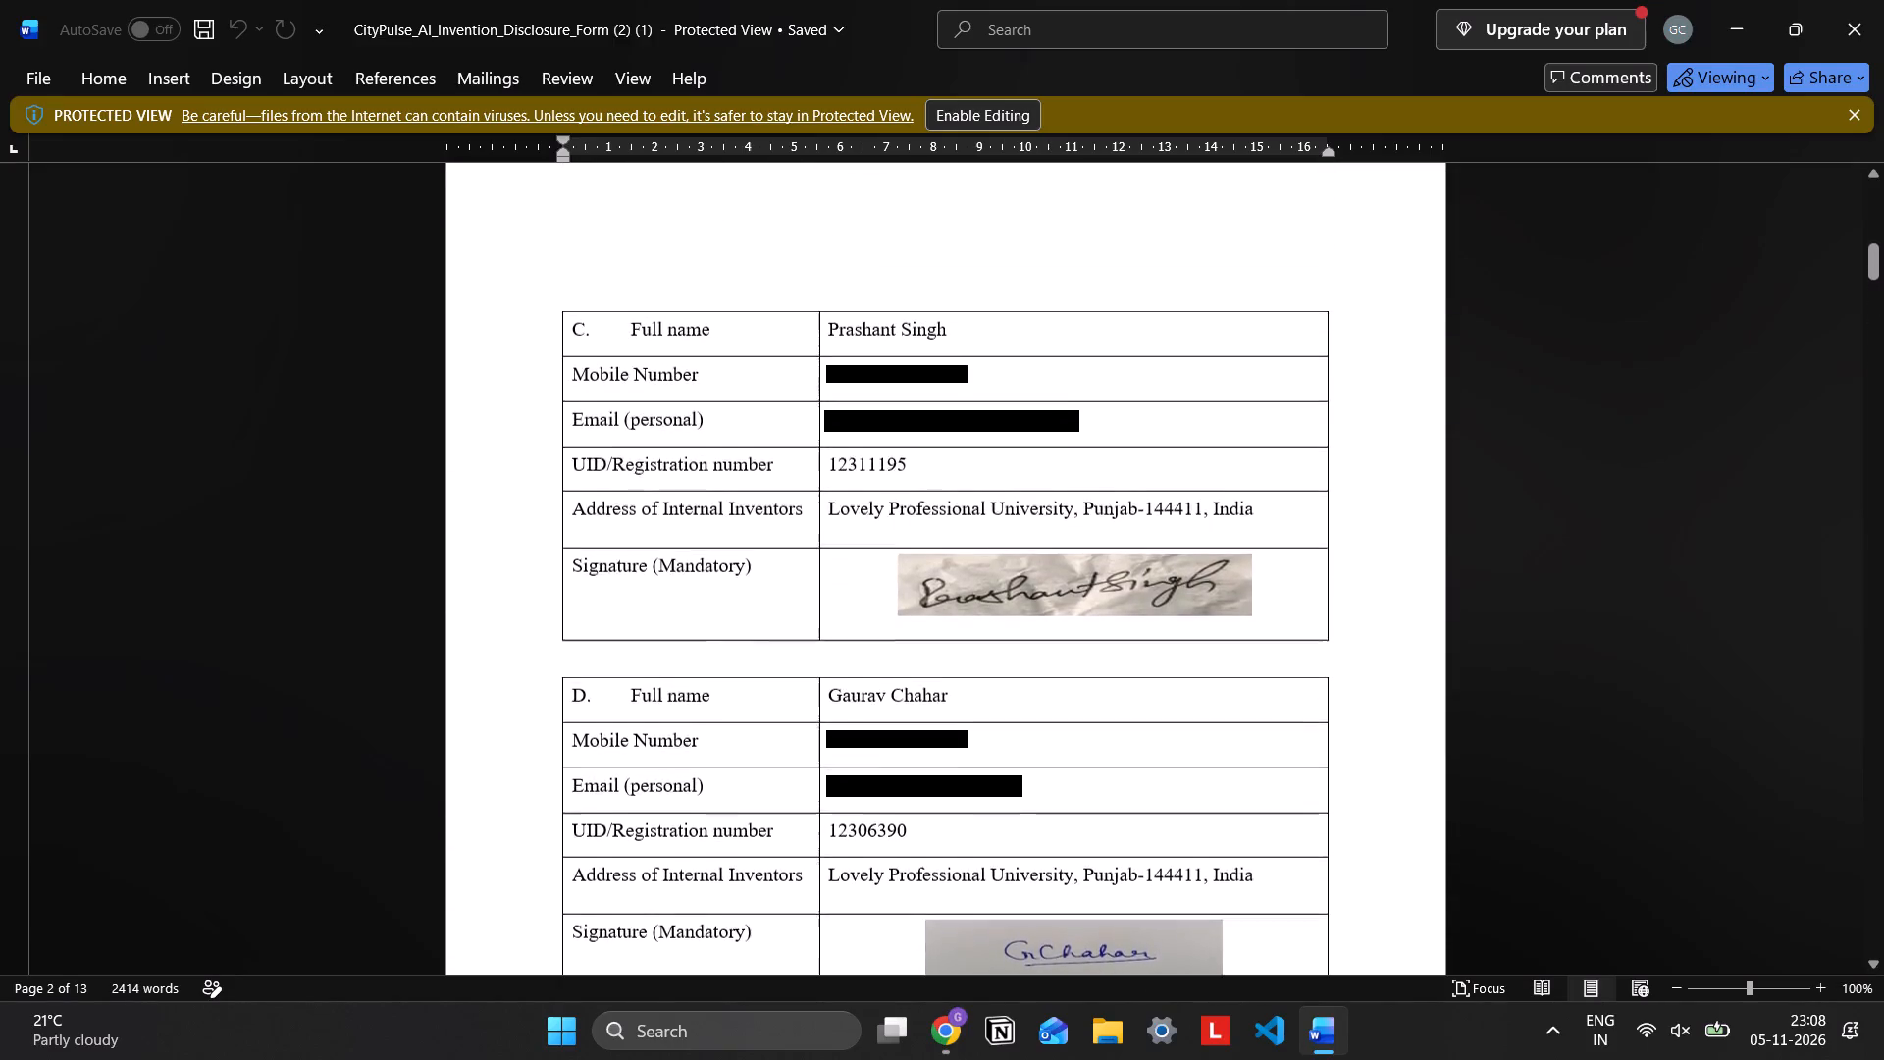
{"action": "scroll", "coordinate": [1100, 664], "scroll_direction": "up", "scroll_amount": 2}
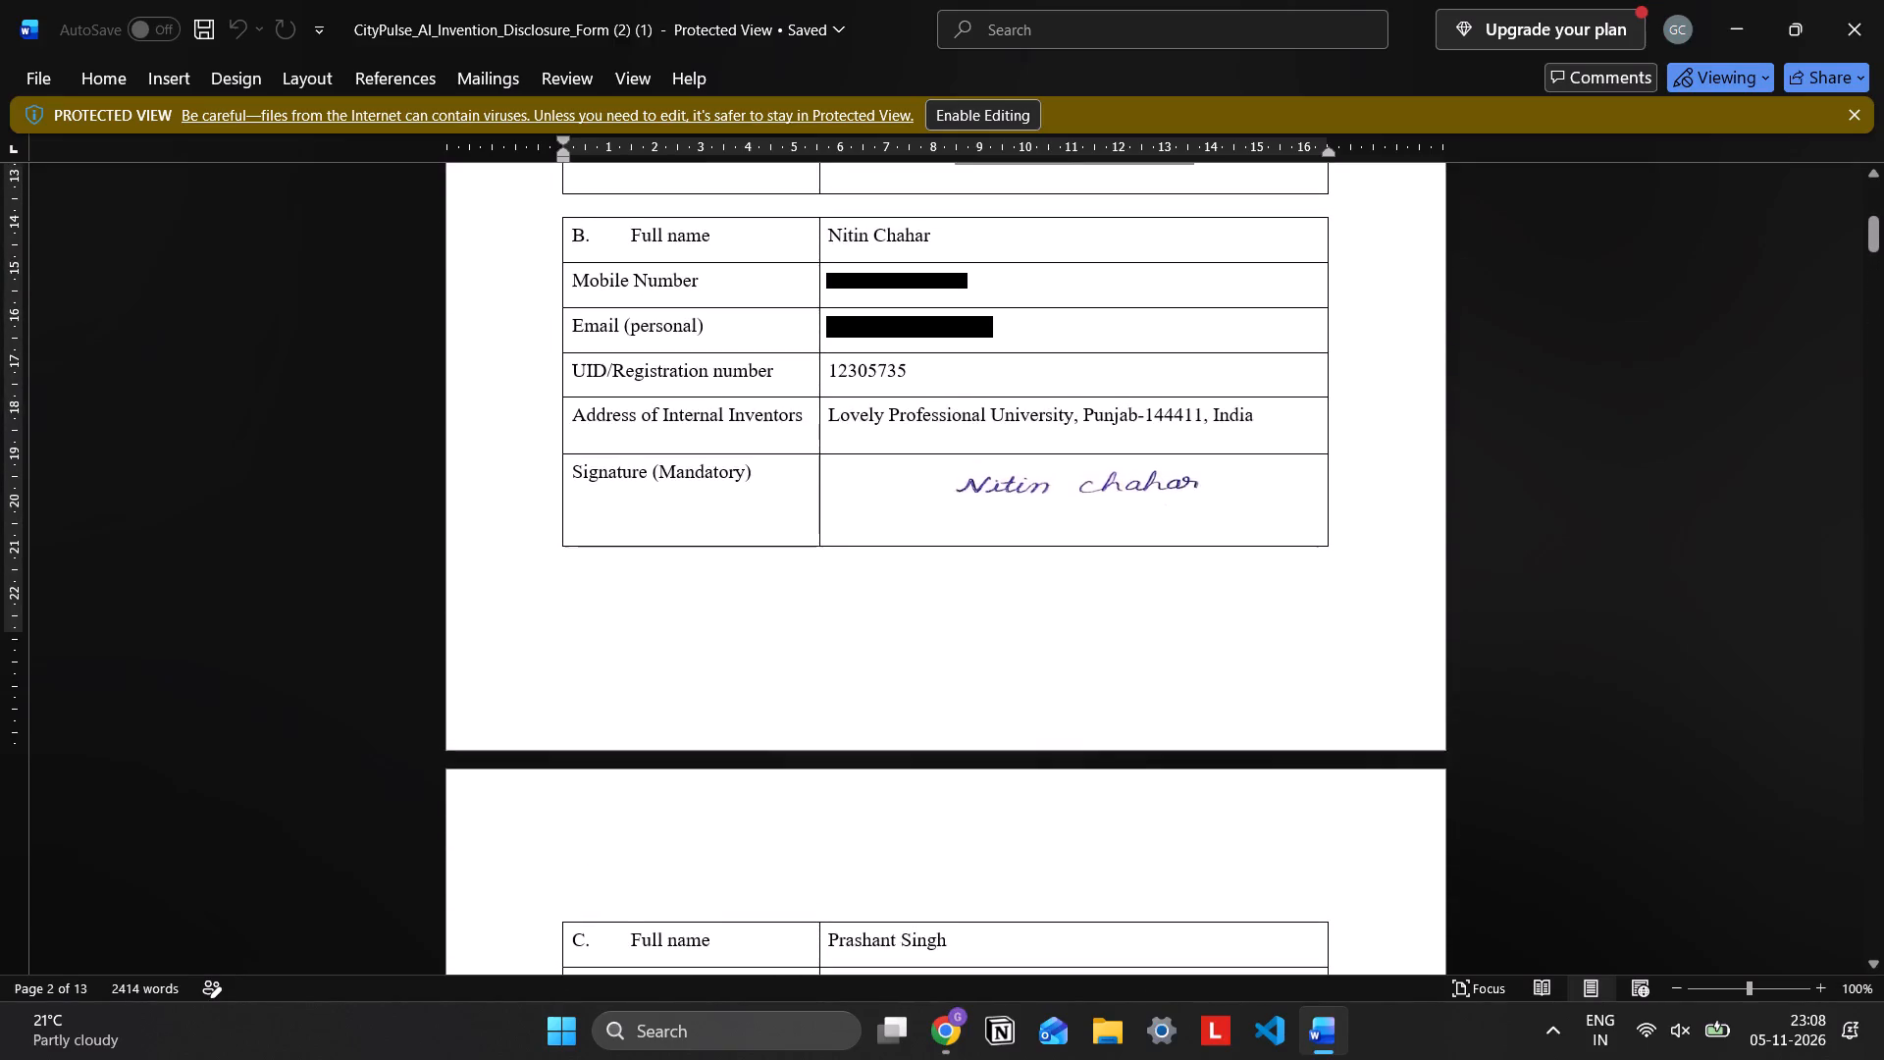
{"action": "scroll", "coordinate": [1100, 664], "scroll_direction": "up", "scroll_amount": 3}
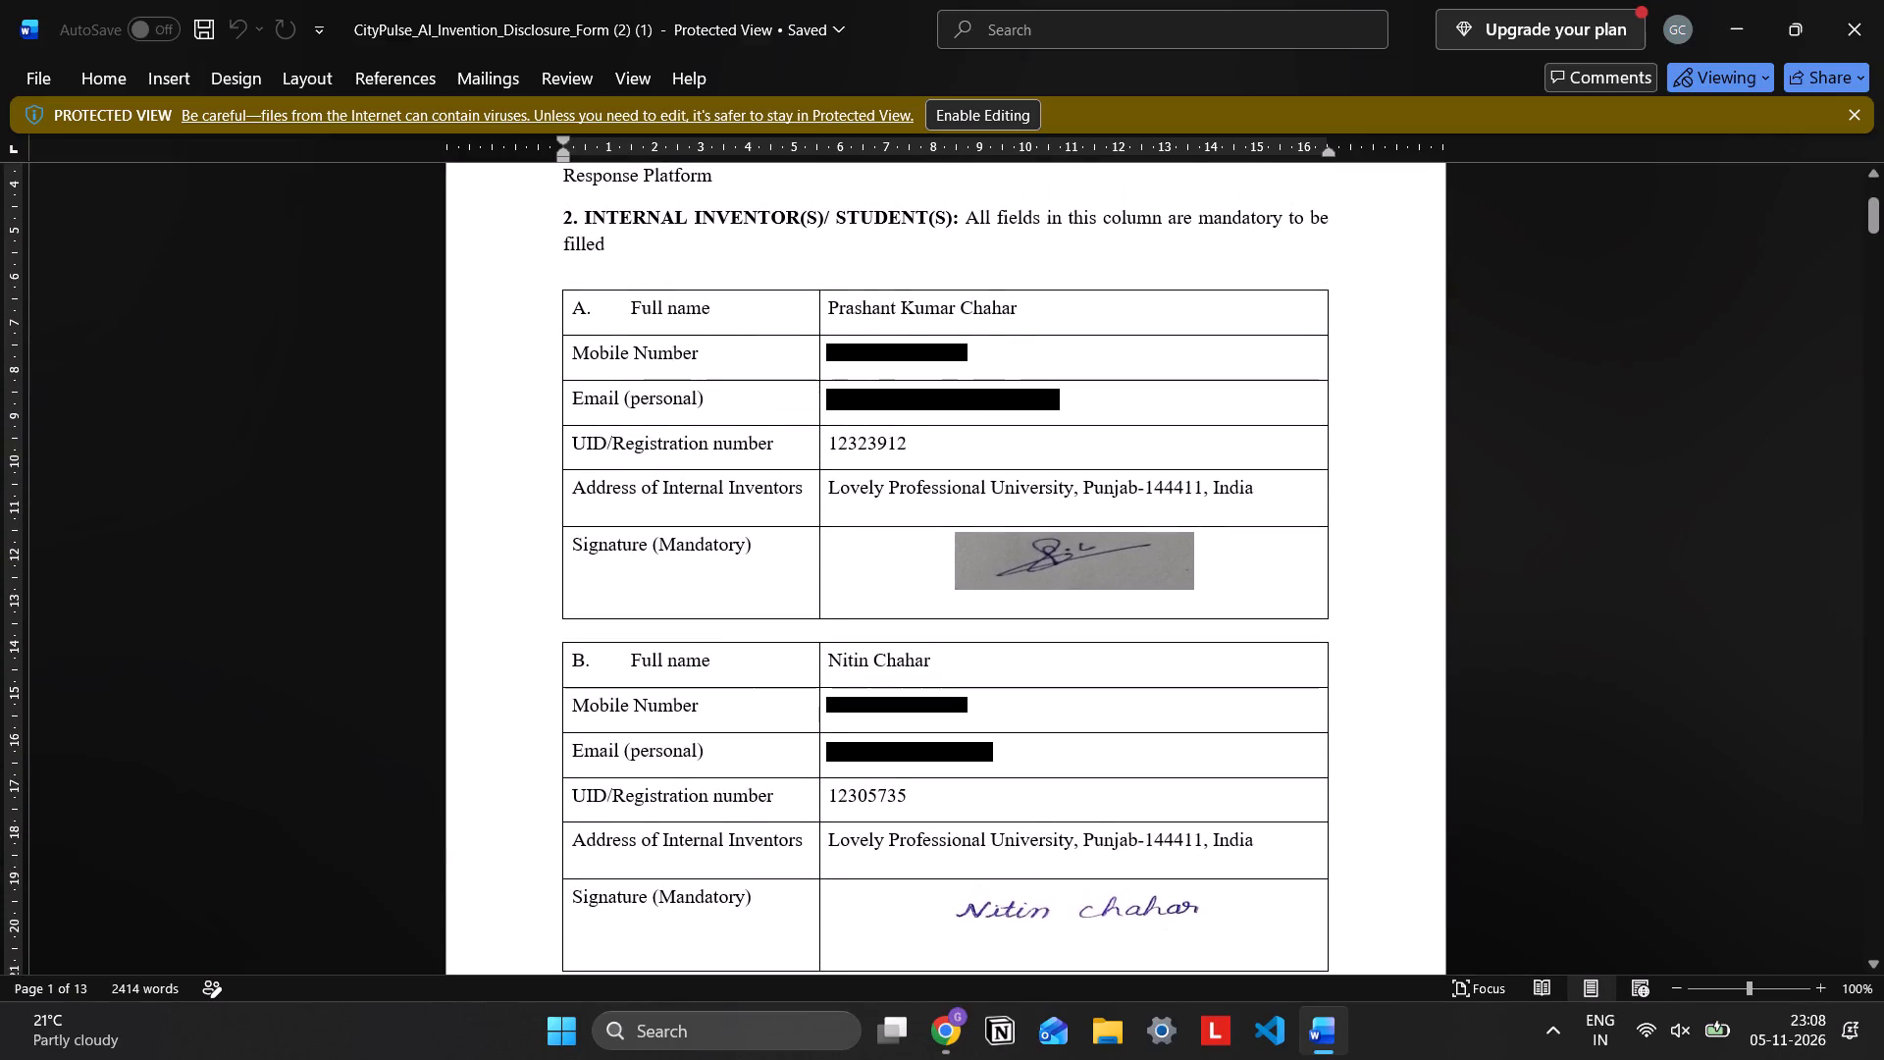
{"action": "scroll", "coordinate": [1100, 664], "scroll_direction": "up", "scroll_amount": 1}
{"action": "left_click", "coordinate": [1107, 549]}
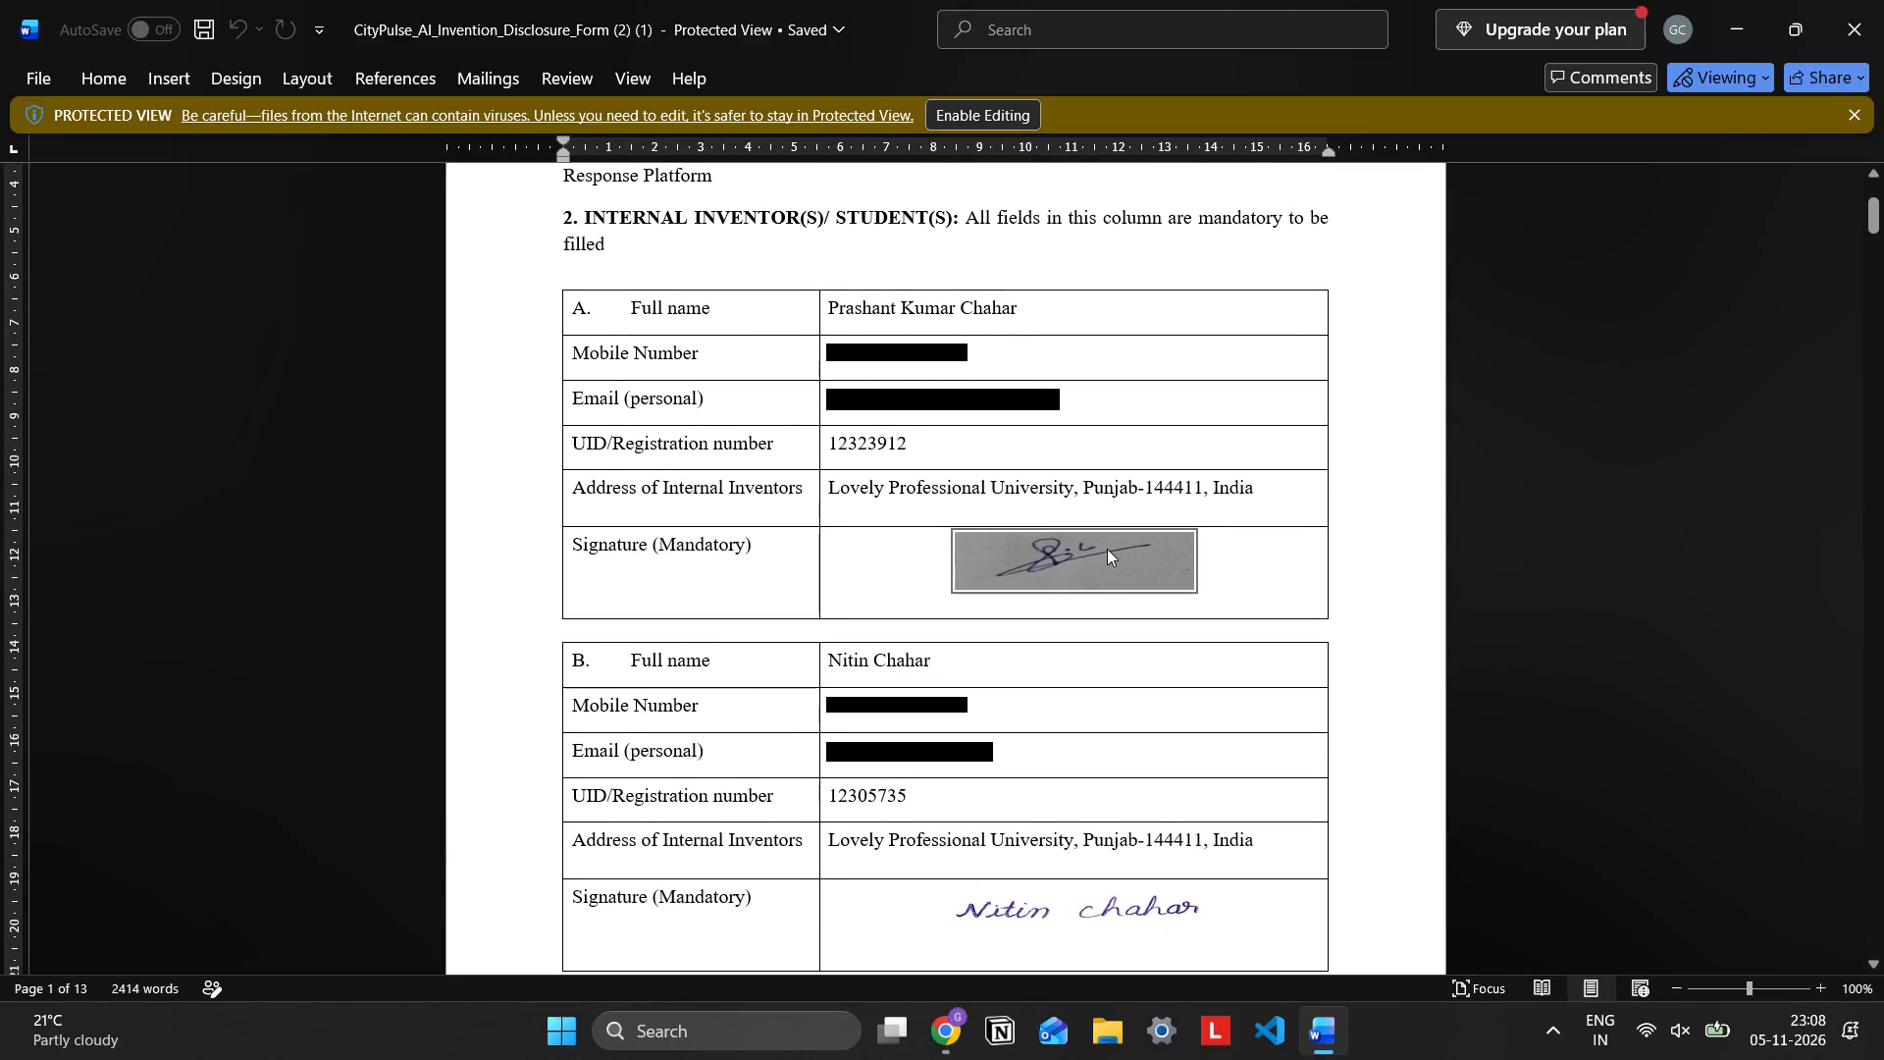
{"action": "scroll", "coordinate": [1259, 538], "scroll_direction": "up", "scroll_amount": 2}
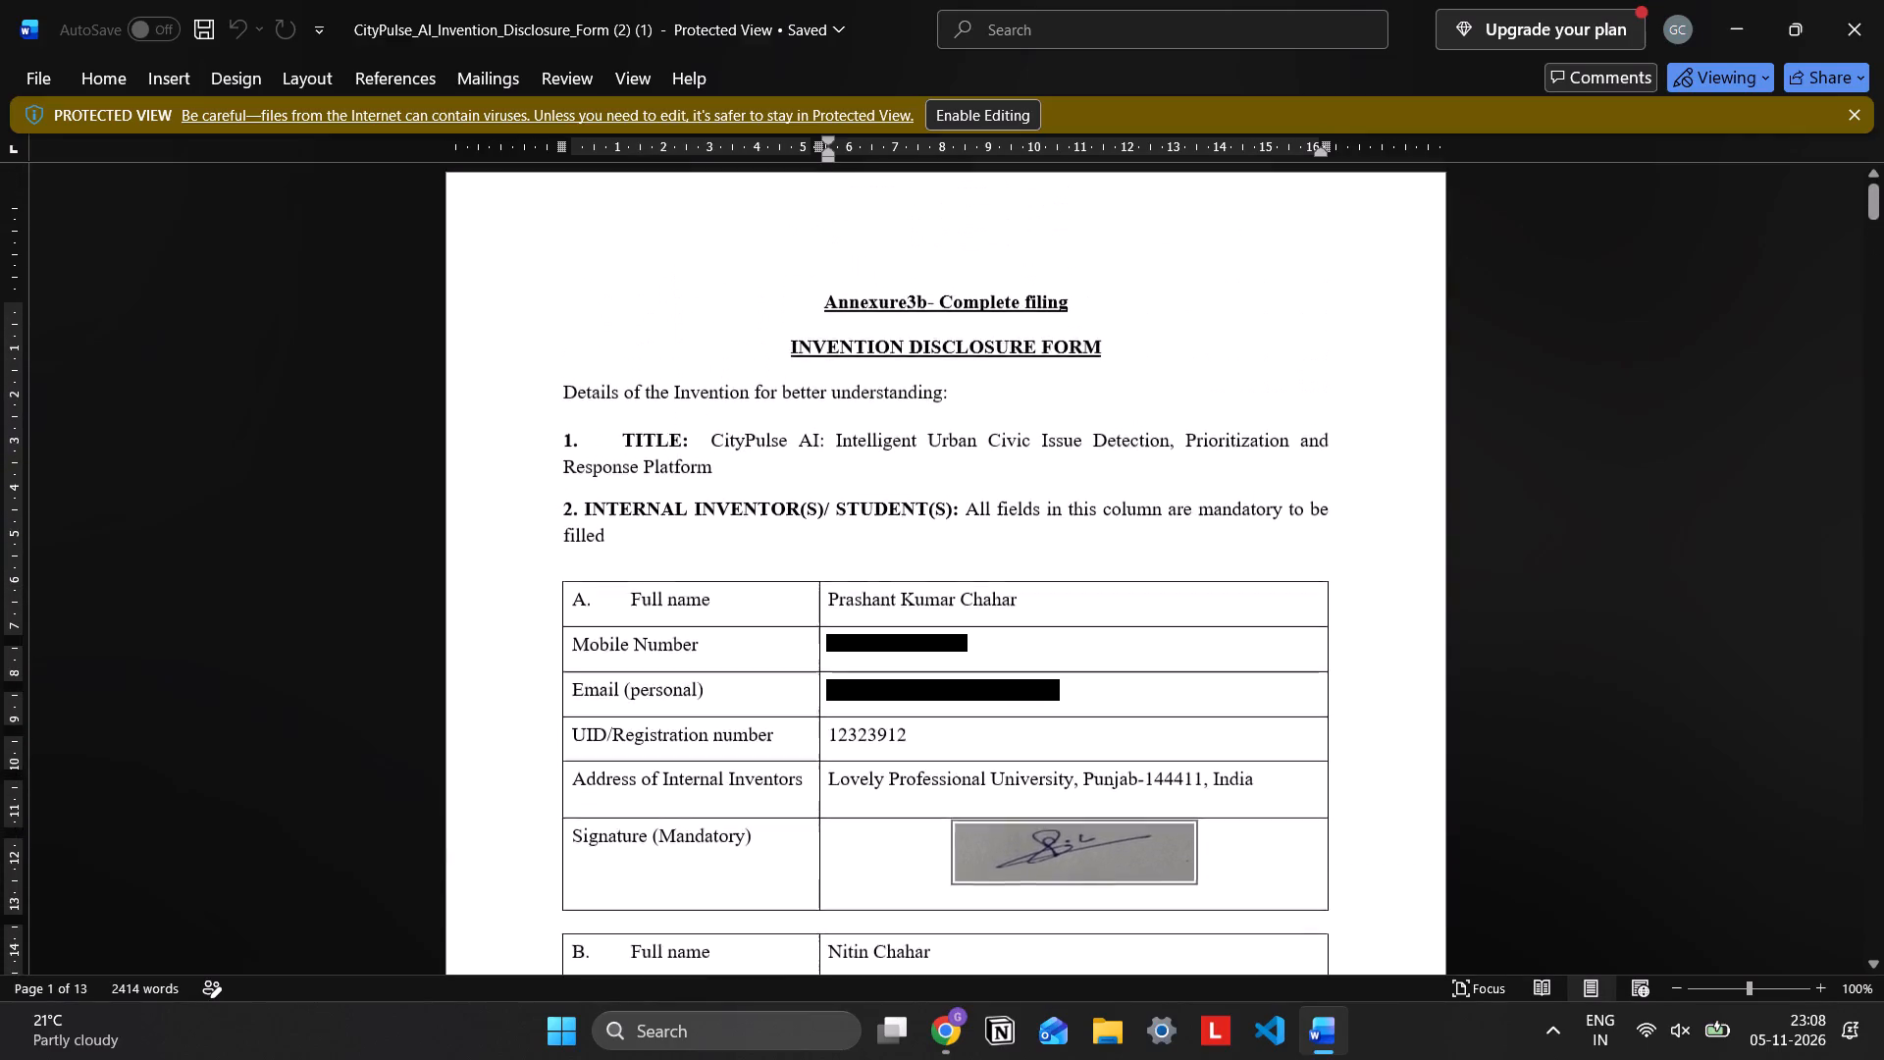
{"action": "scroll", "coordinate": [1259, 538], "scroll_direction": "up", "scroll_amount": 1}
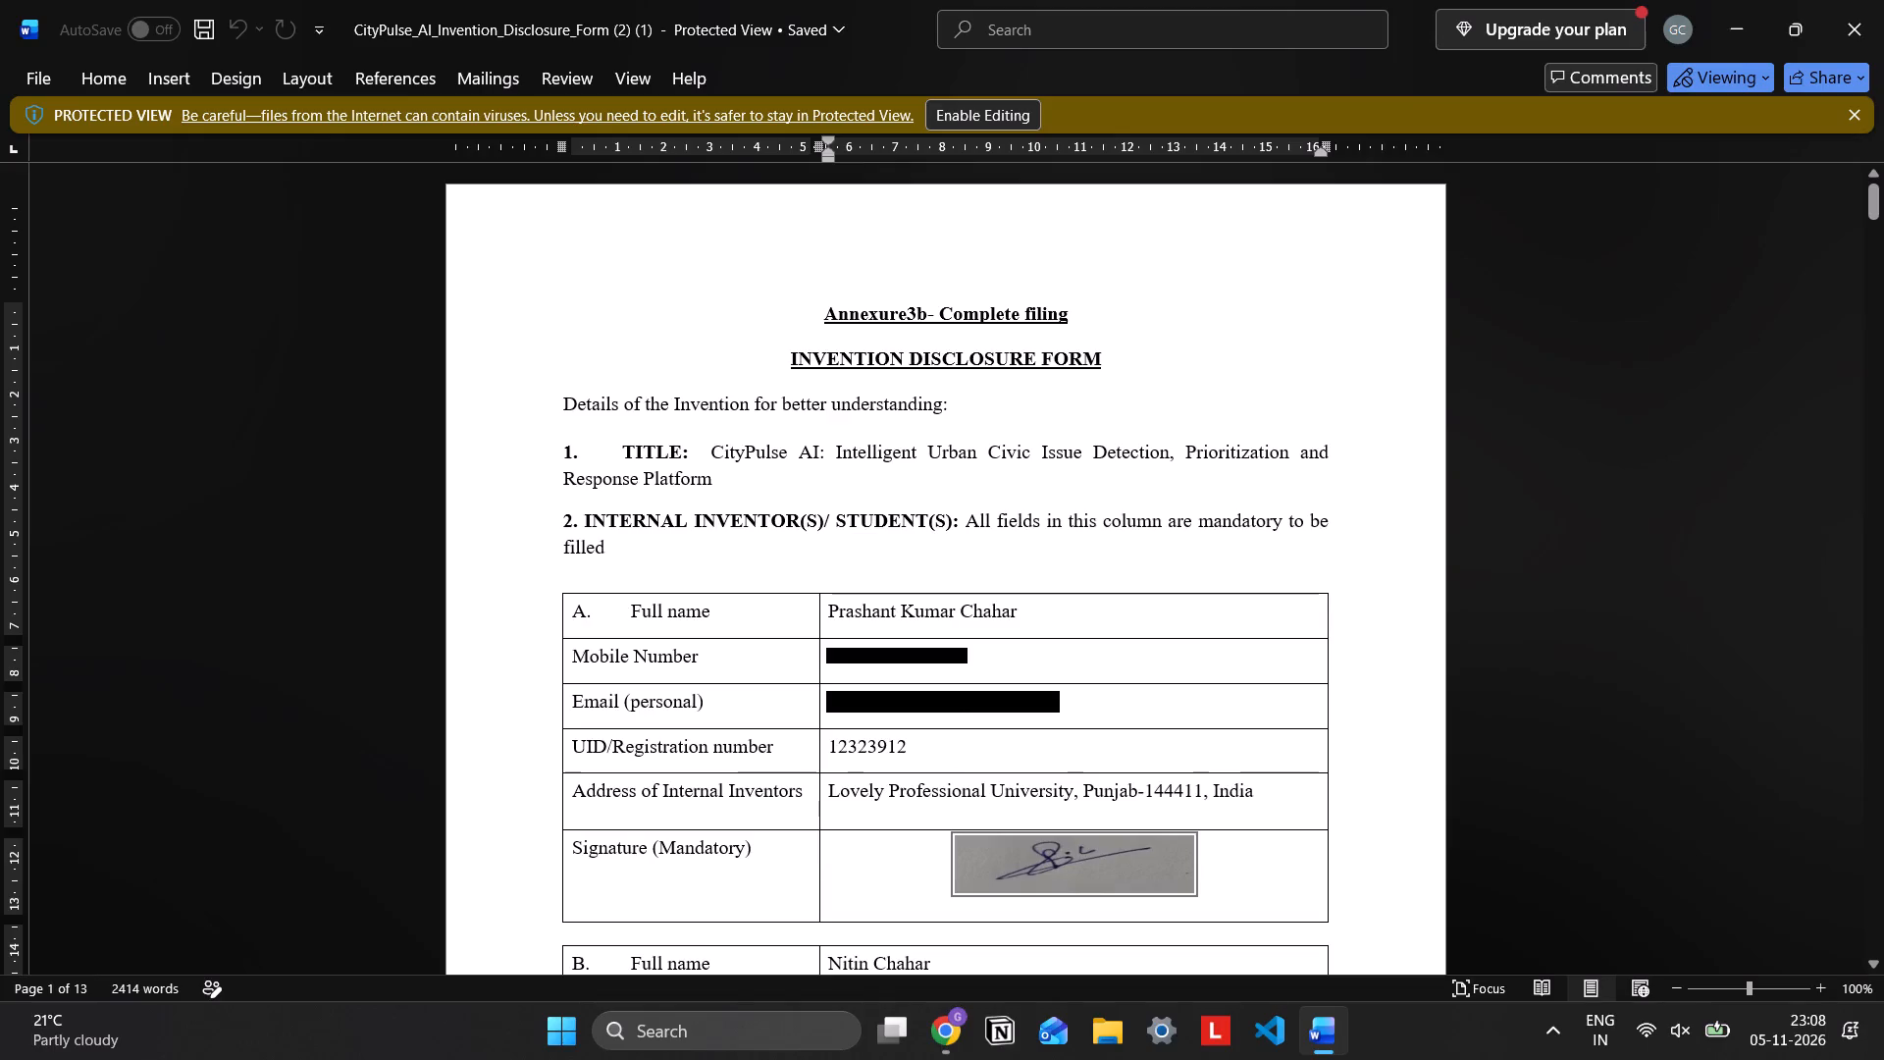
{"action": "scroll", "coordinate": [1312, 553], "scroll_direction": "down", "scroll_amount": 2}
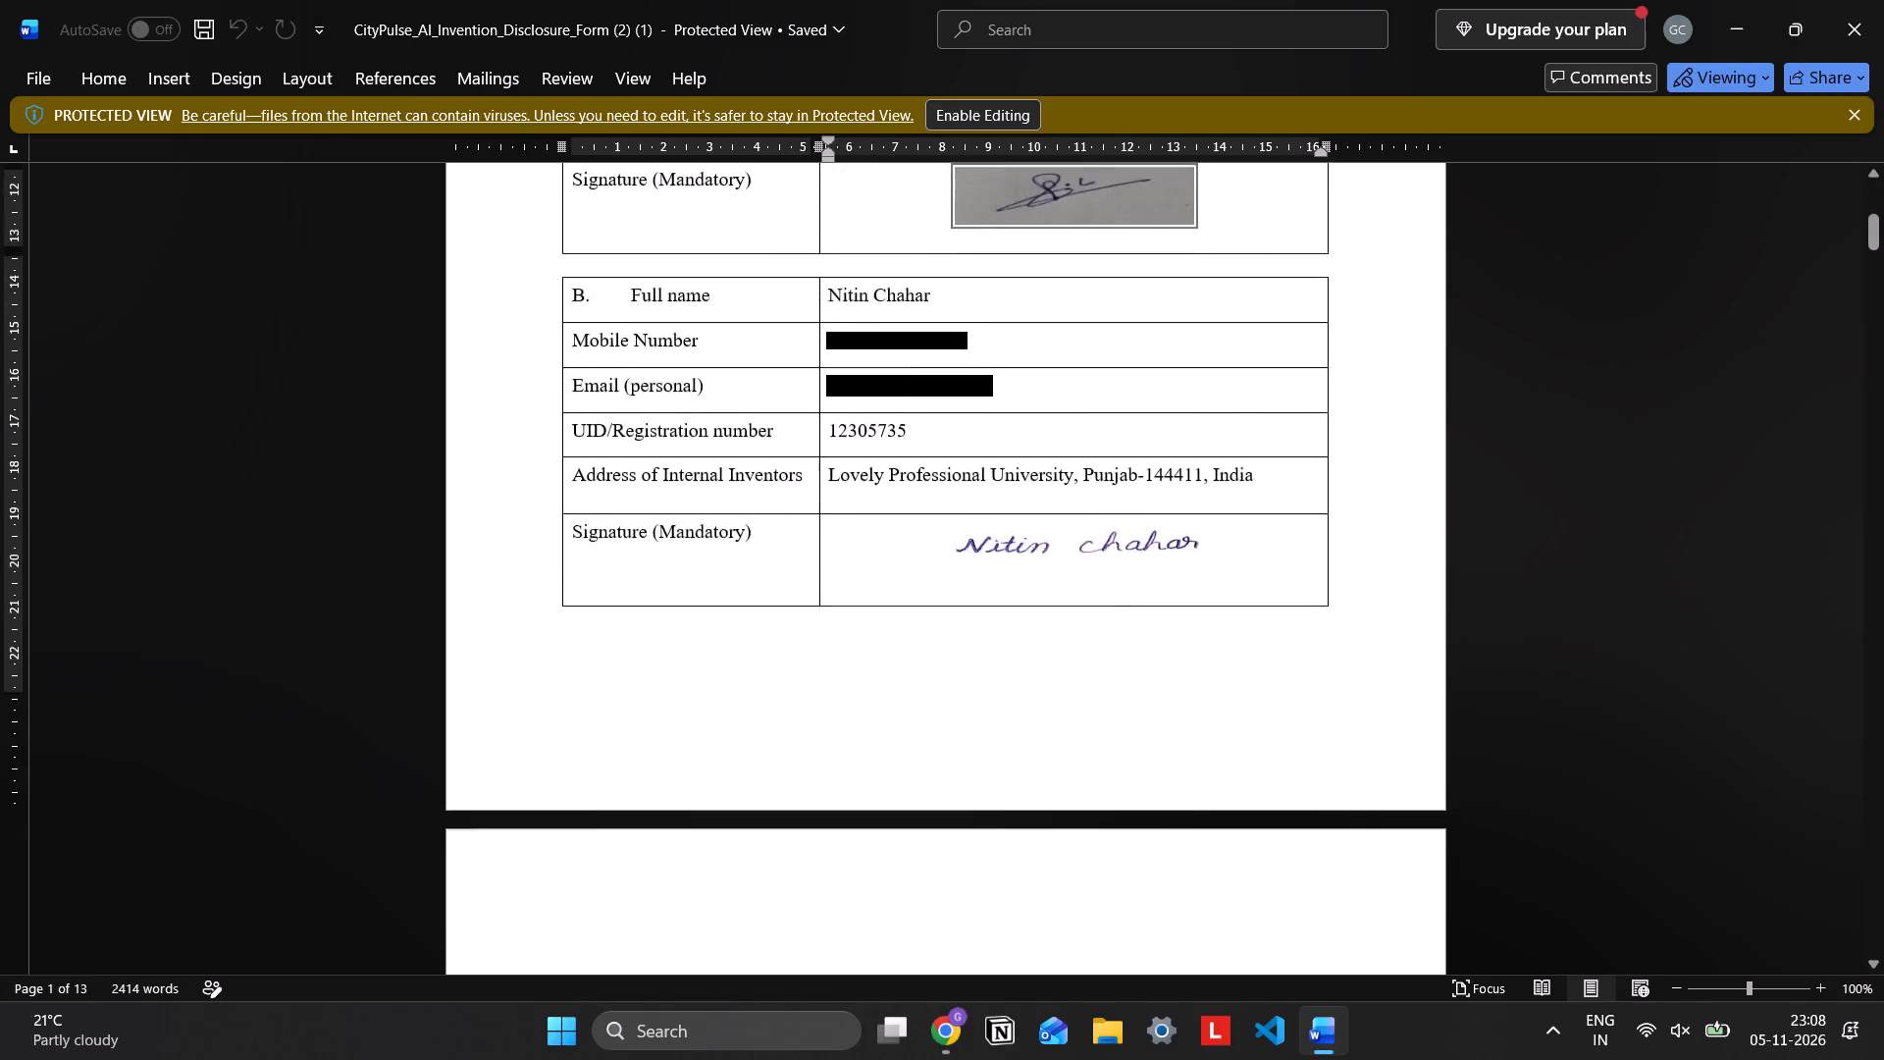
{"action": "scroll", "coordinate": [1312, 553], "scroll_direction": "down", "scroll_amount": 2}
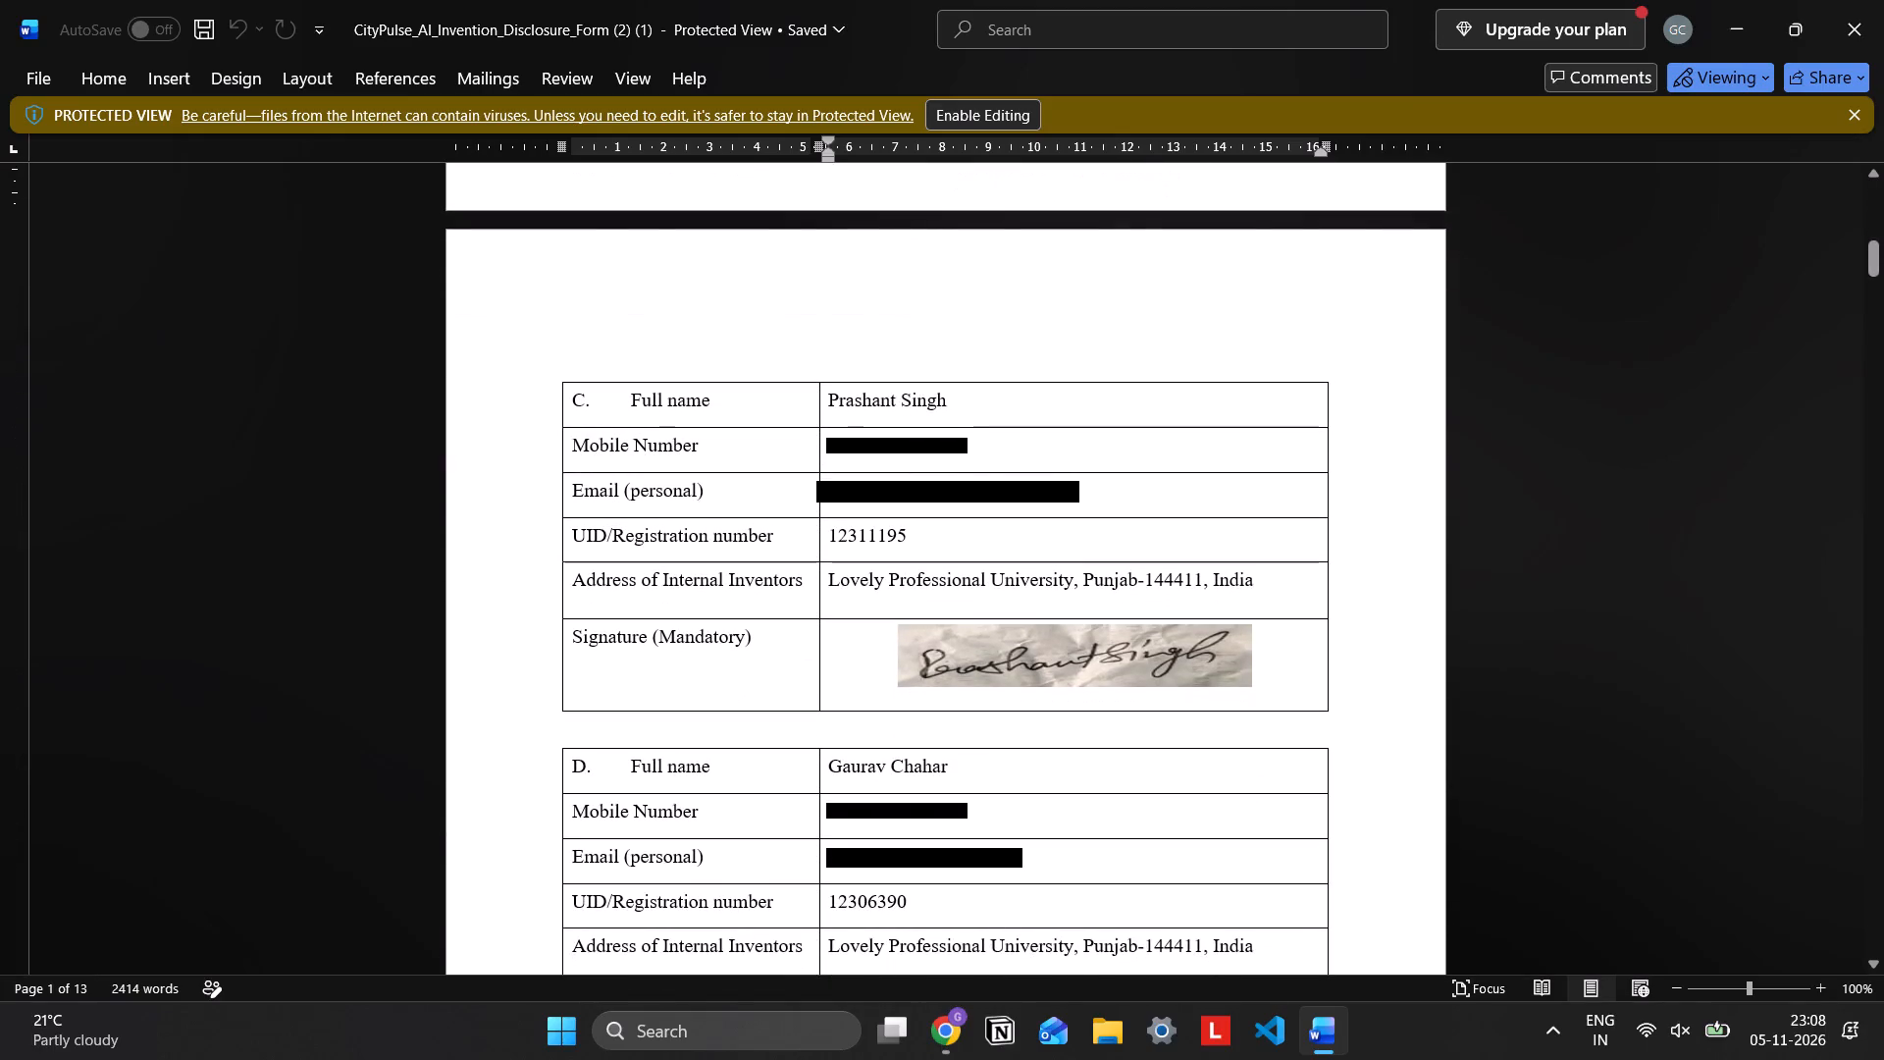
{"action": "scroll", "coordinate": [1312, 553], "scroll_direction": "down", "scroll_amount": 4}
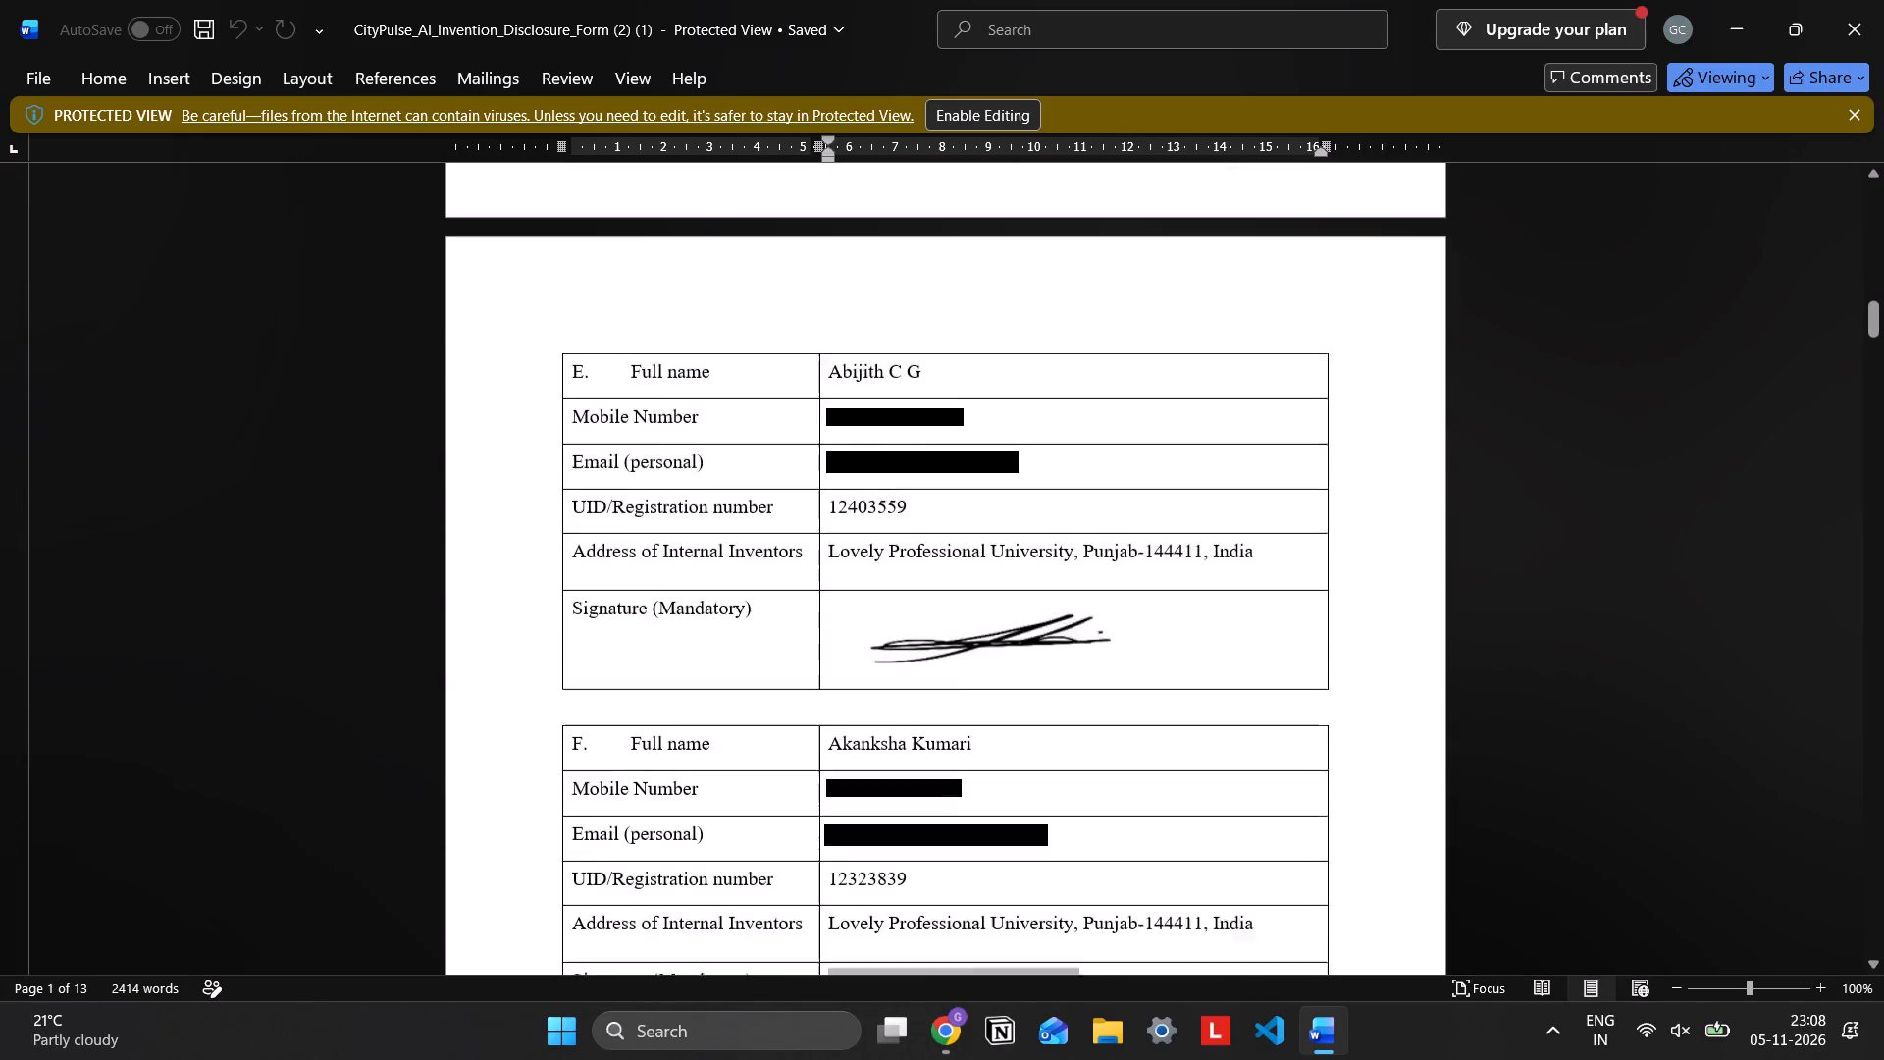
{"action": "scroll", "coordinate": [1312, 553], "scroll_direction": "down", "scroll_amount": 1}
{"action": "left_click", "coordinate": [1883, 0]}
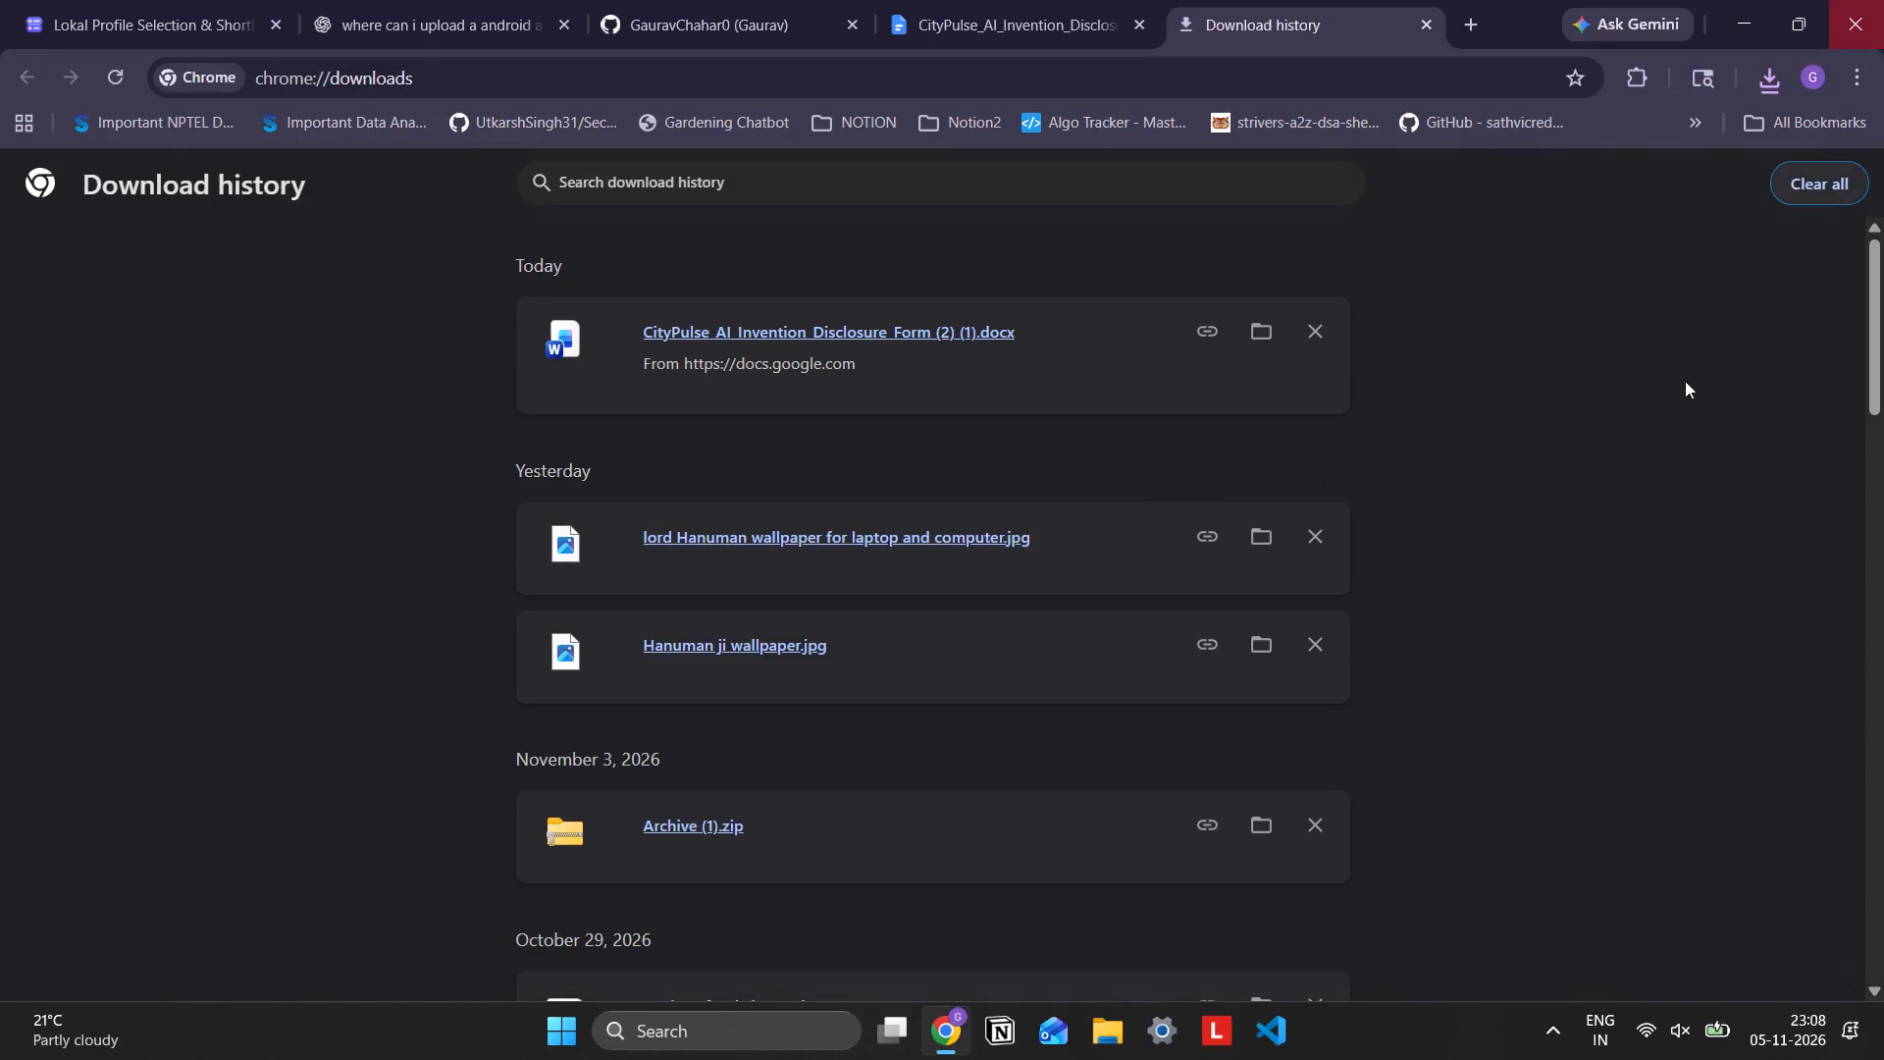
Remove the remaining CityPulse_AI_Invention_Disclosure_Form (2) (1).docx entry from the download history.
{"action": "left_click", "coordinate": [1322, 337]}
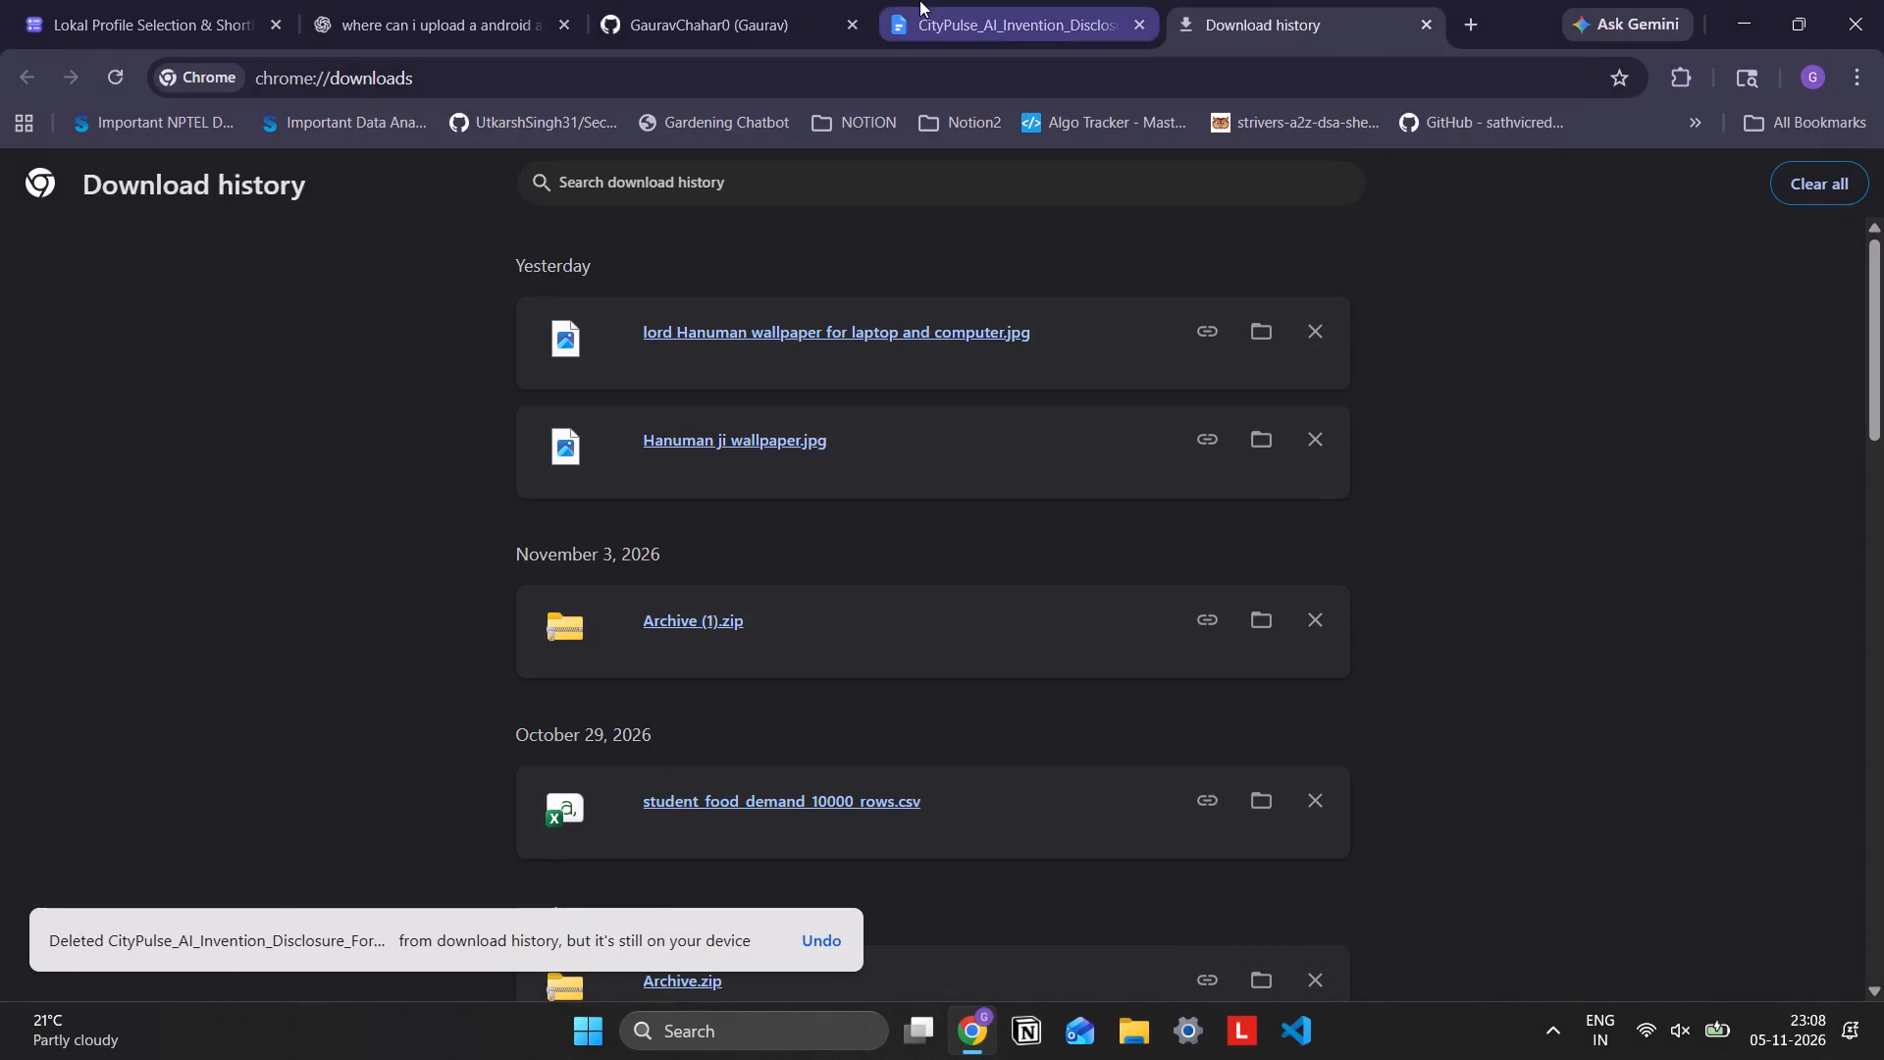
Return to the disclosure form in Google Docs and copy the signature image from inventor A's table.
{"action": "left_click", "coordinate": [622, 0]}
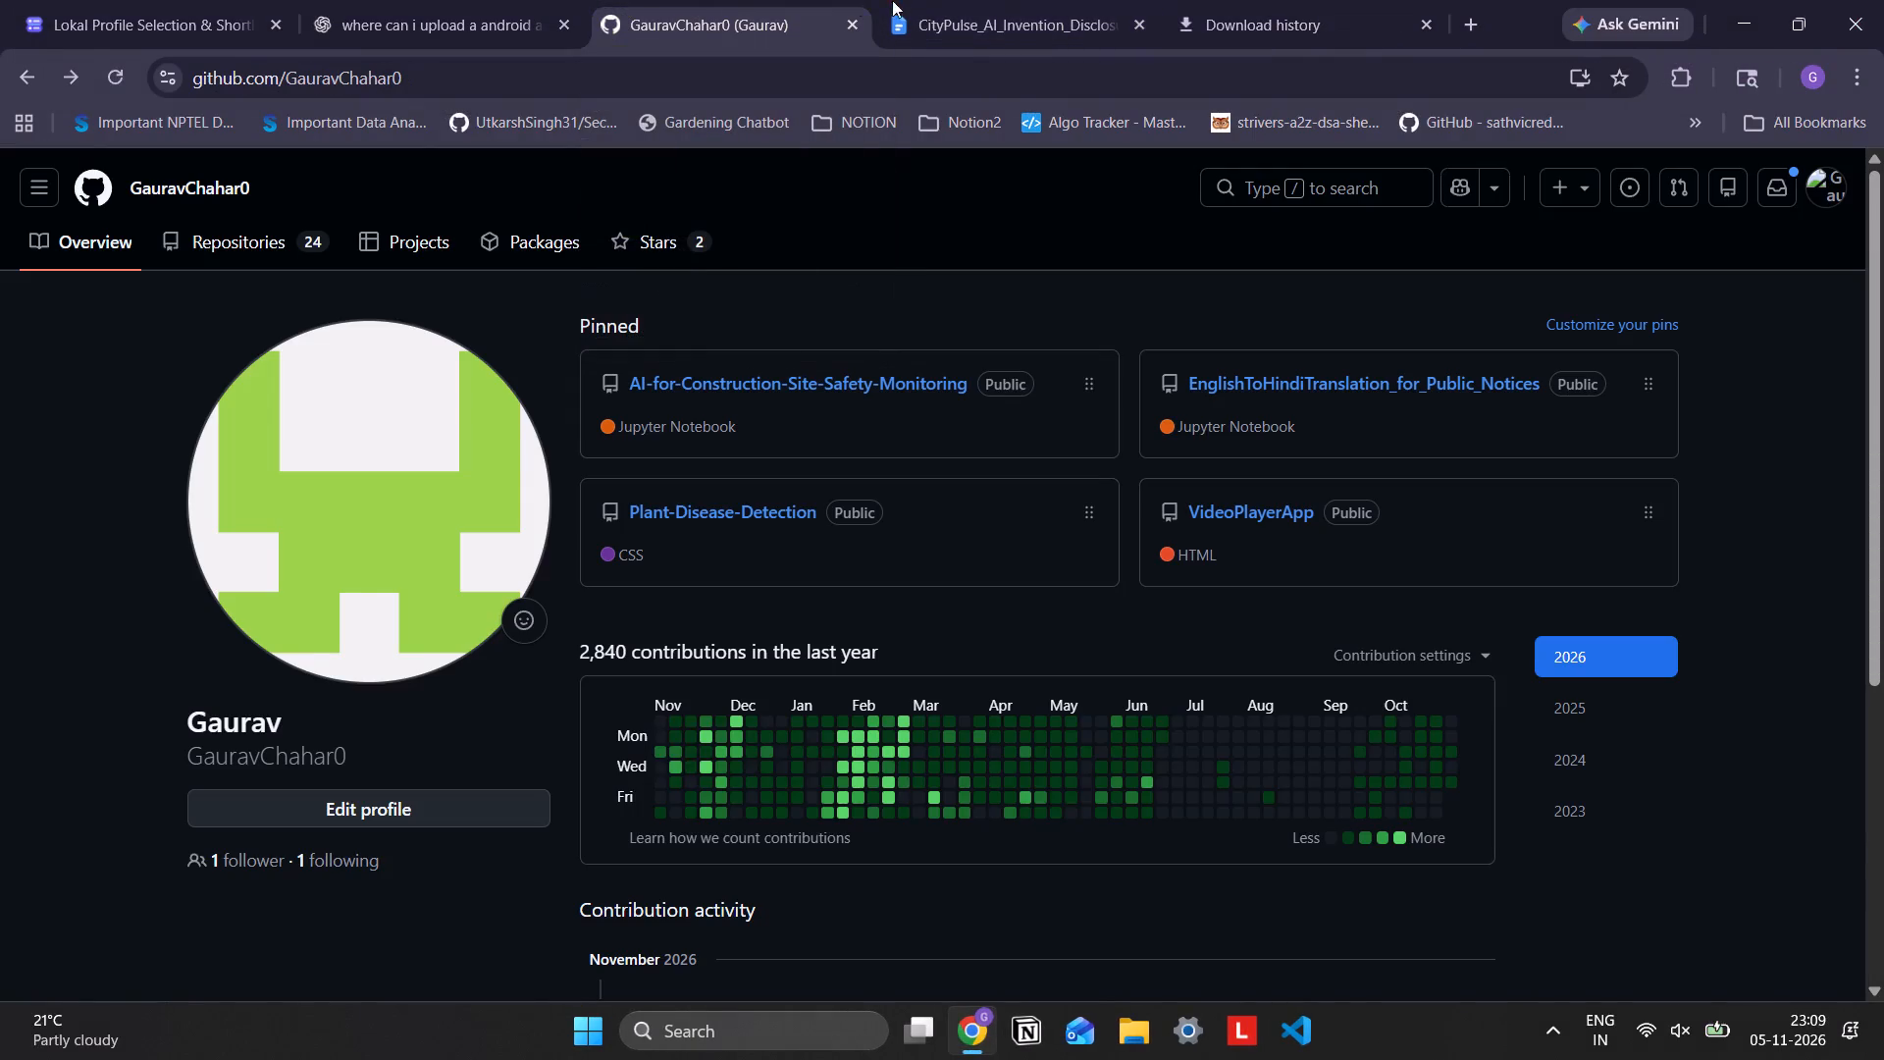
{"action": "left_click", "coordinate": [902, 0]}
{"action": "scroll", "coordinate": [1025, 653], "scroll_direction": "up", "scroll_amount": 3}
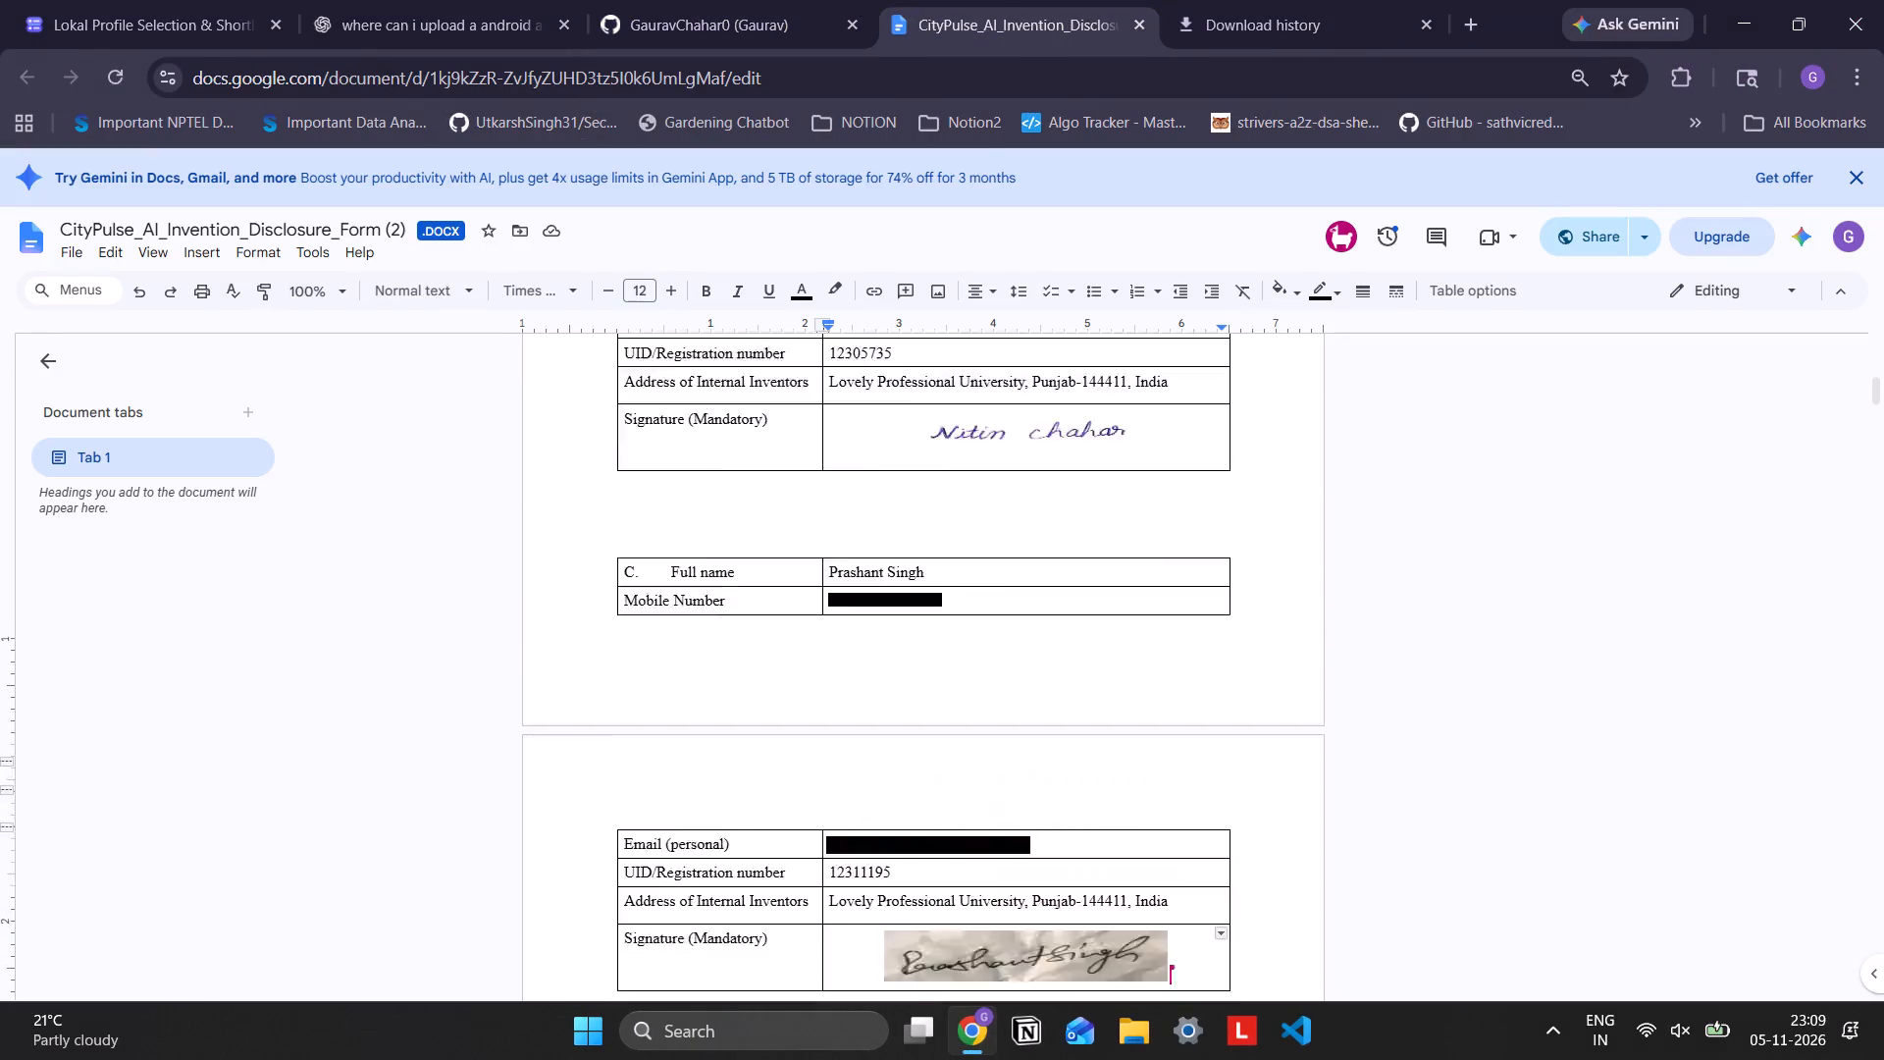
{"action": "scroll", "coordinate": [1025, 653], "scroll_direction": "up", "scroll_amount": 3}
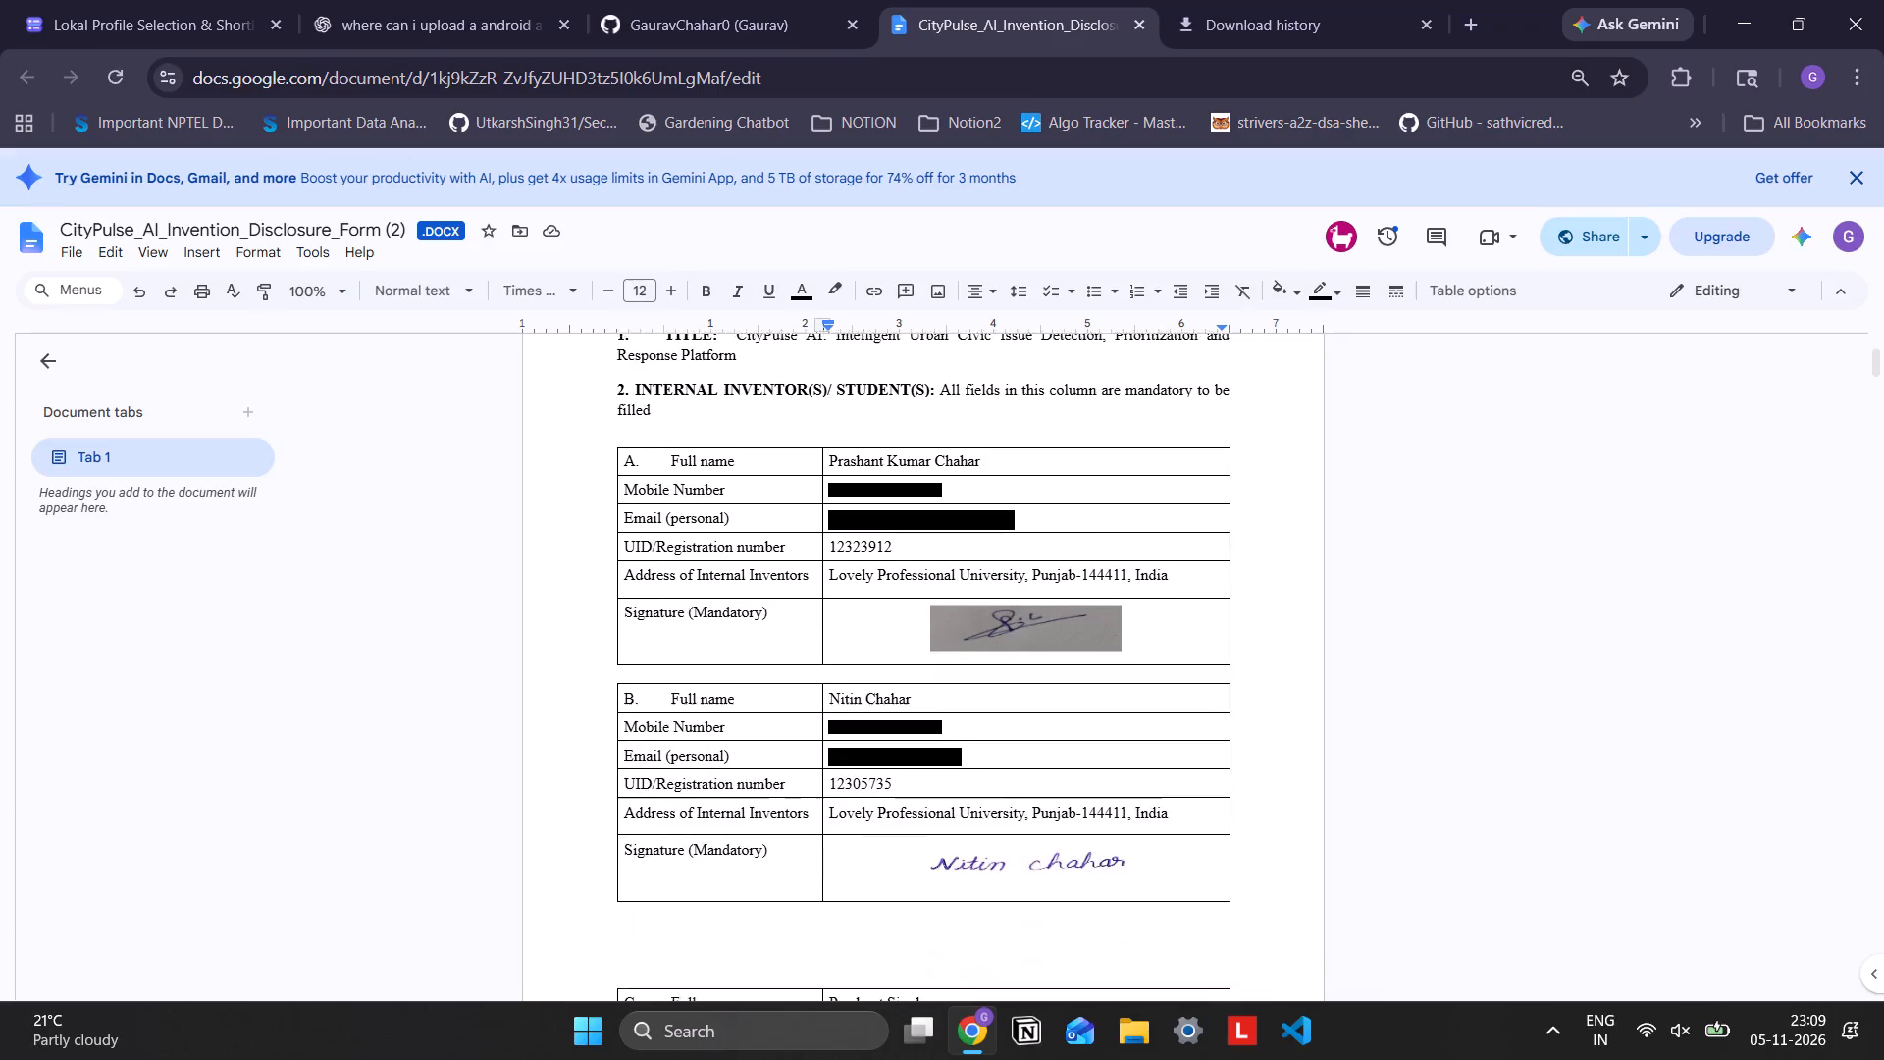
{"action": "left_click", "coordinate": [1039, 623]}
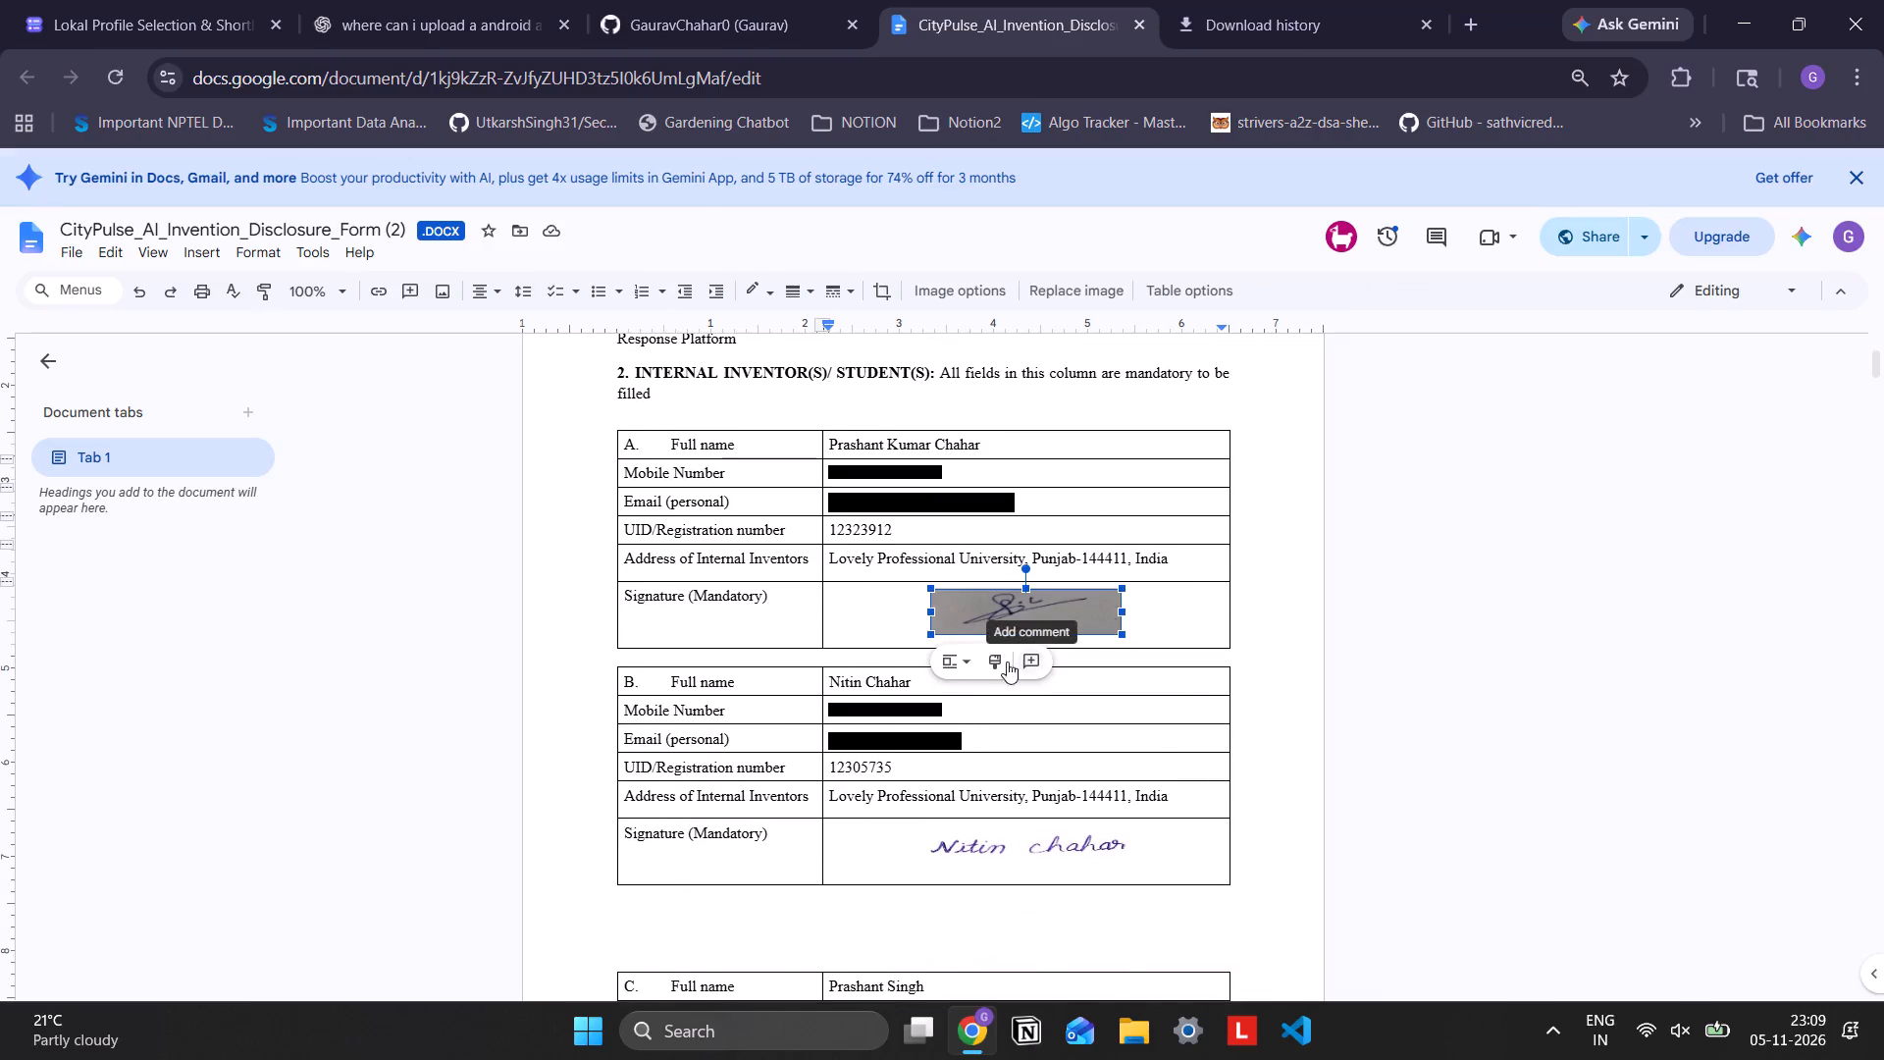
{"action": "left_click", "coordinate": [967, 662]}
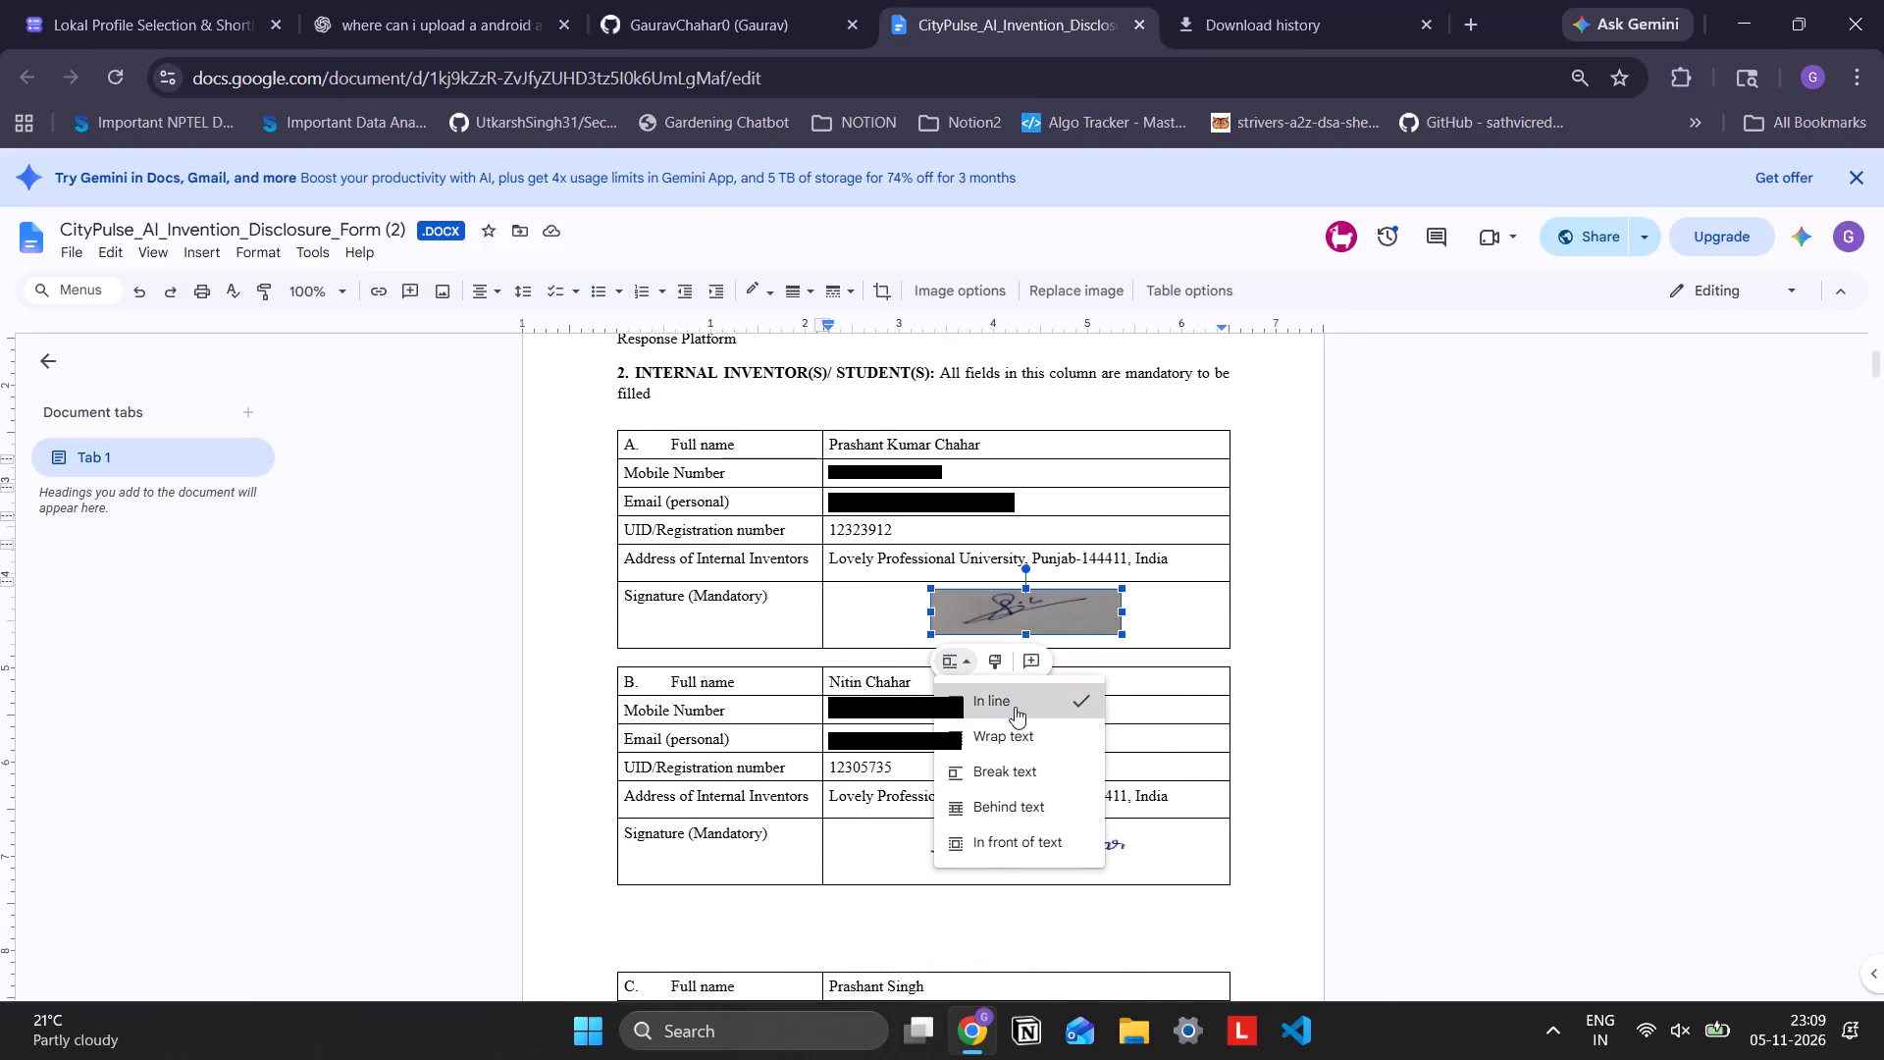
{"action": "left_click", "coordinate": [1055, 602]}
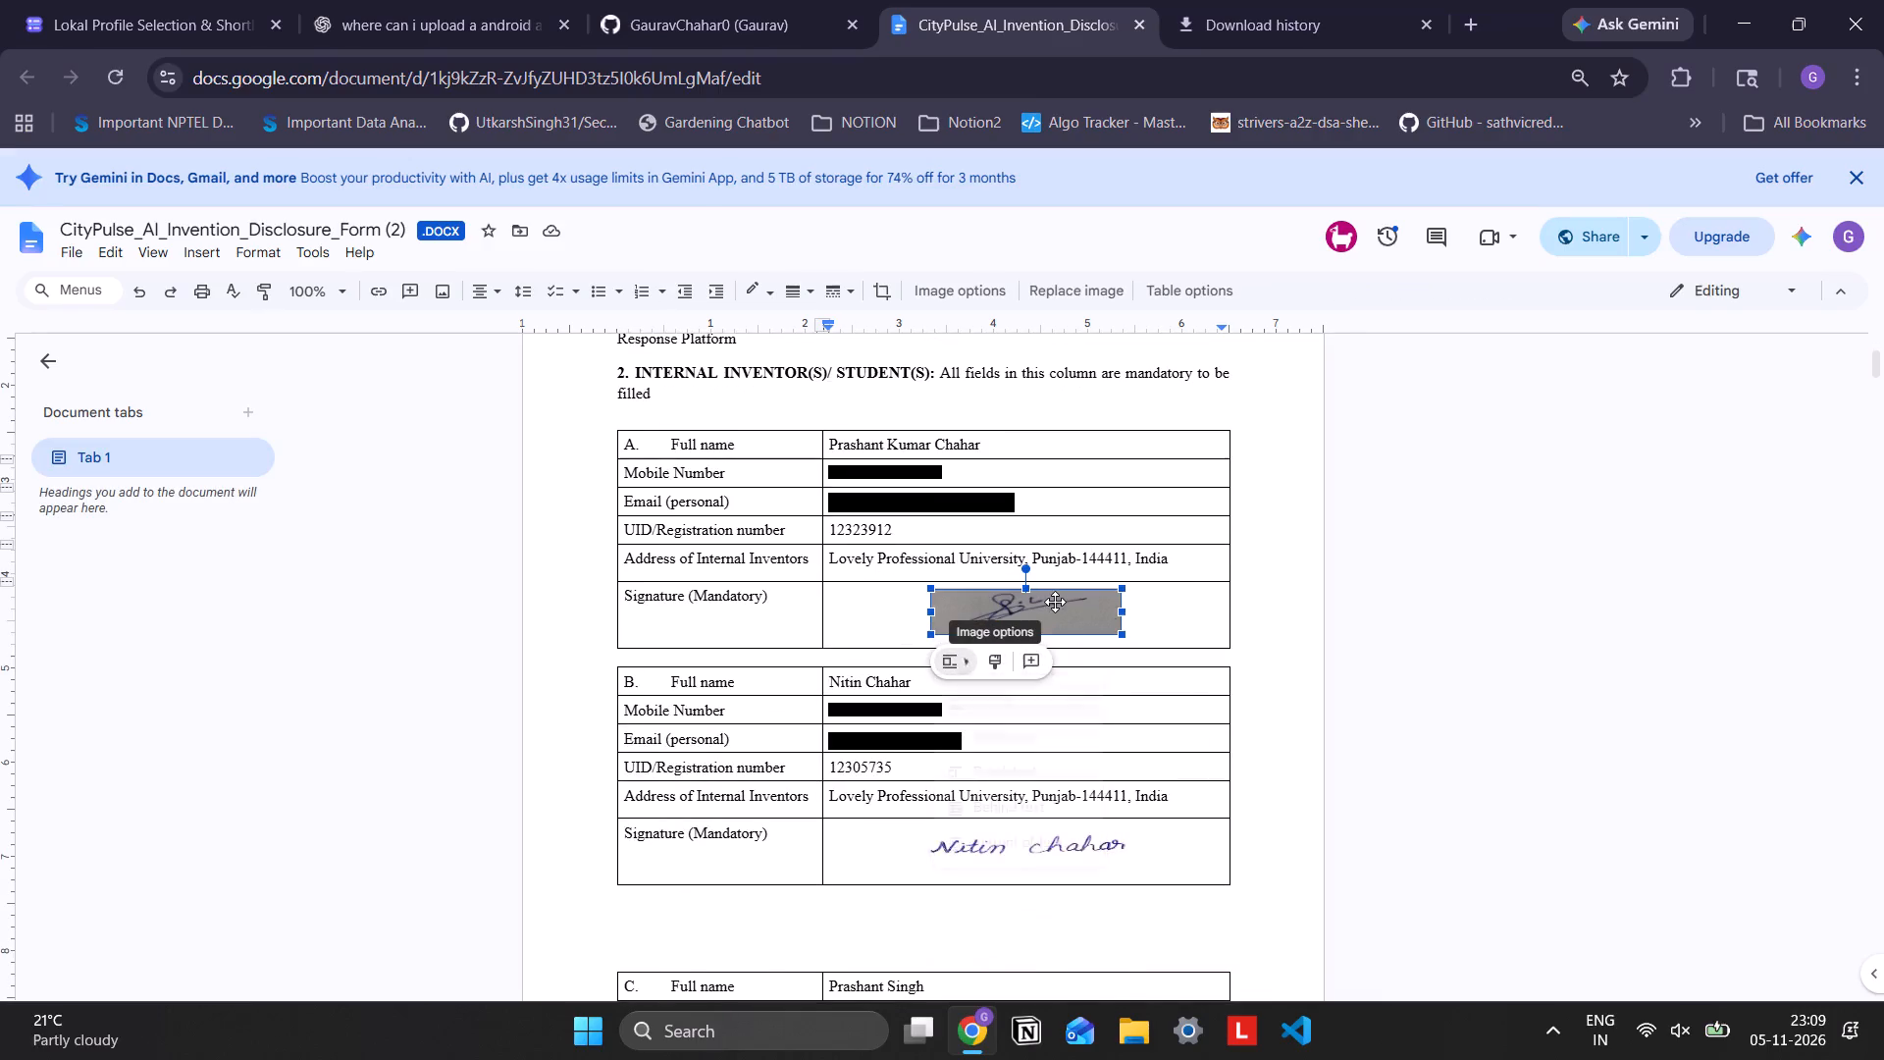
{"action": "key", "text": "ctrl+c"}
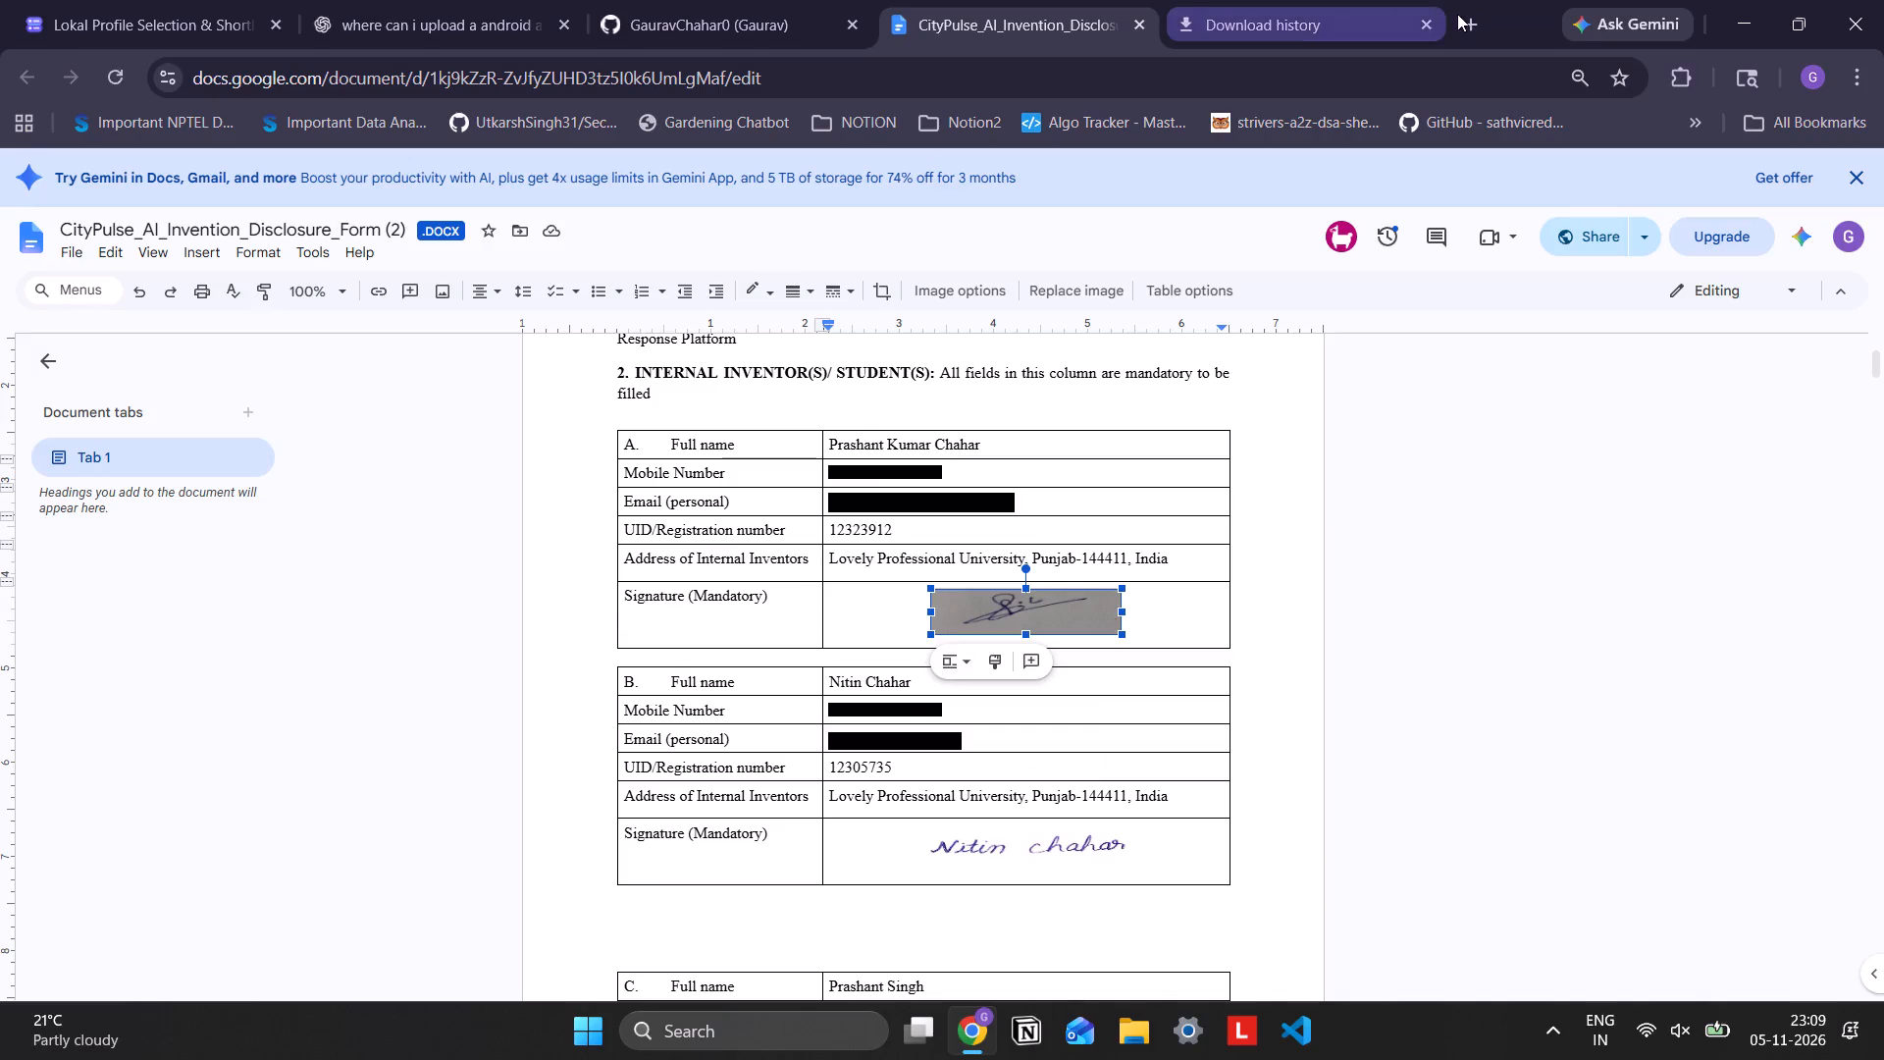
Search the web for "text extractor from image", open the imagetotext.info converter, and dismiss its Google sign-in prompt.
{"action": "left_click", "coordinate": [1461, 16]}
{"action": "type", "text": "text"}
{"action": "key", "text": "space"}
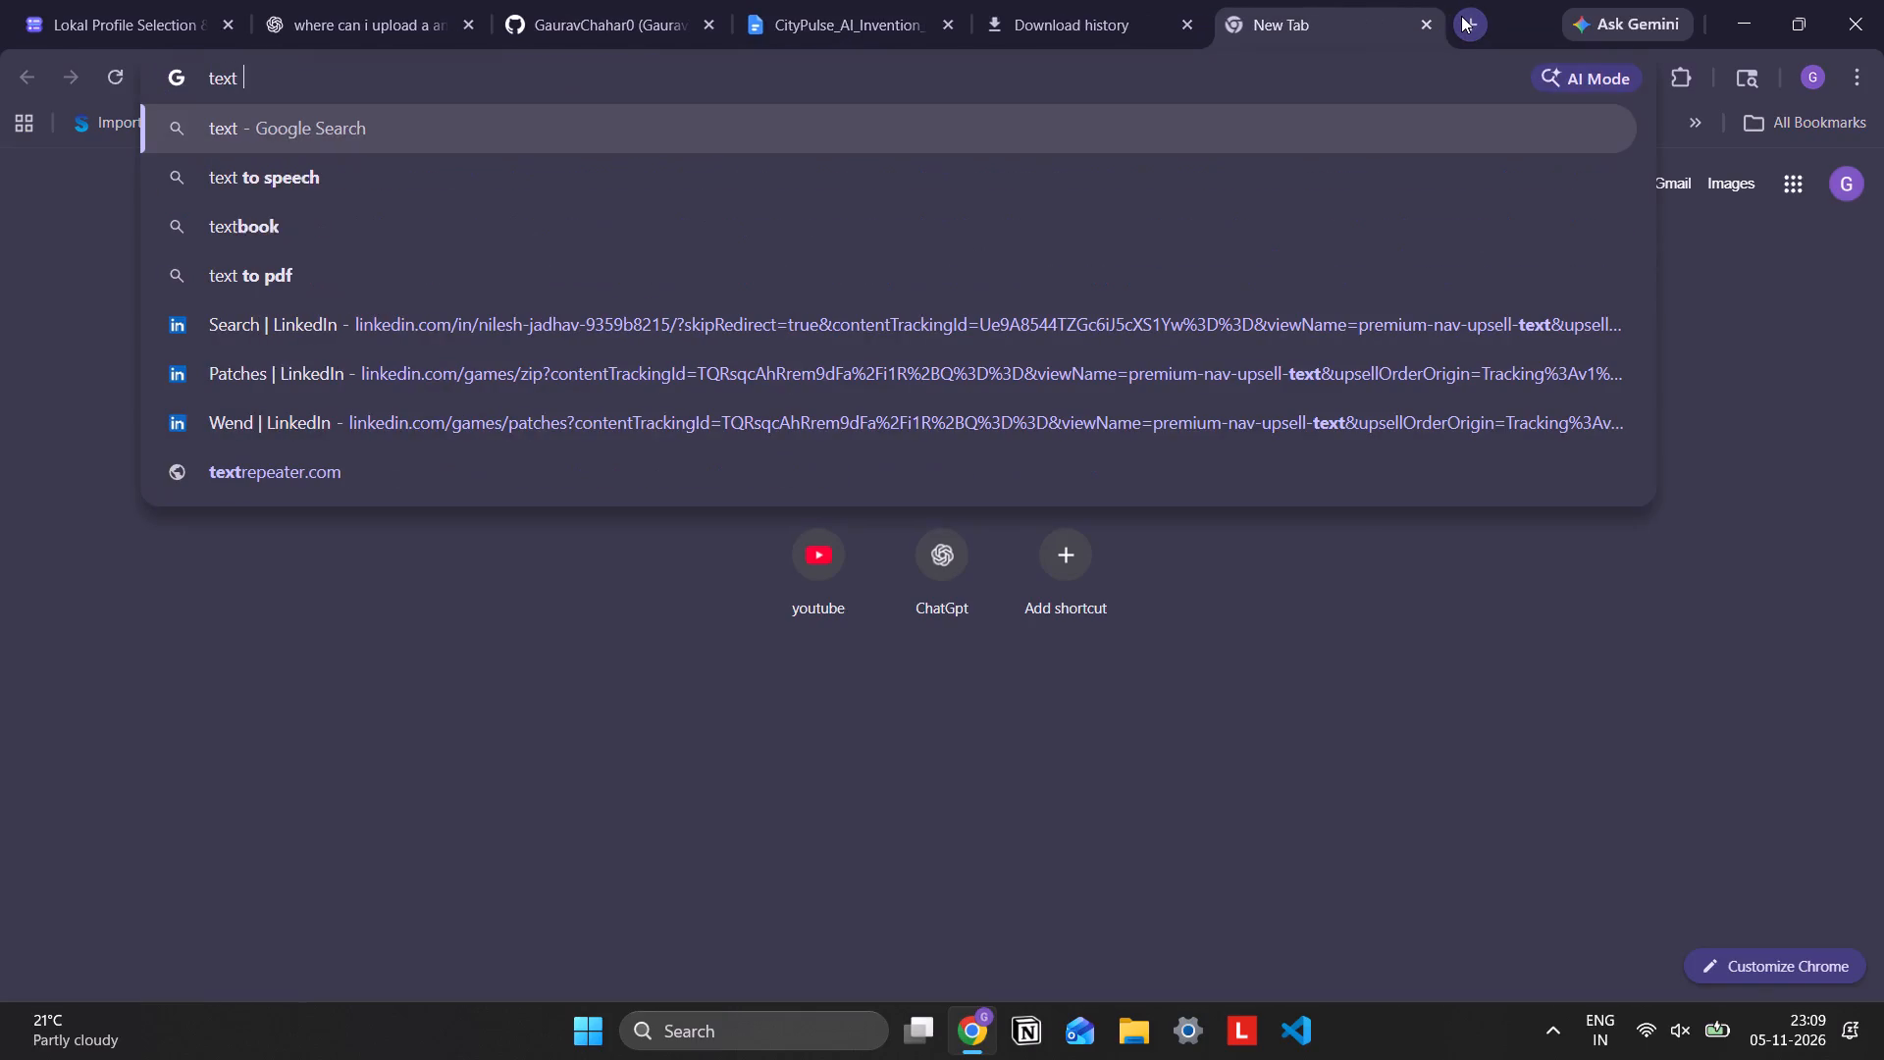
{"action": "type", "text": "extractor"}
{"action": "key", "text": "Return"}
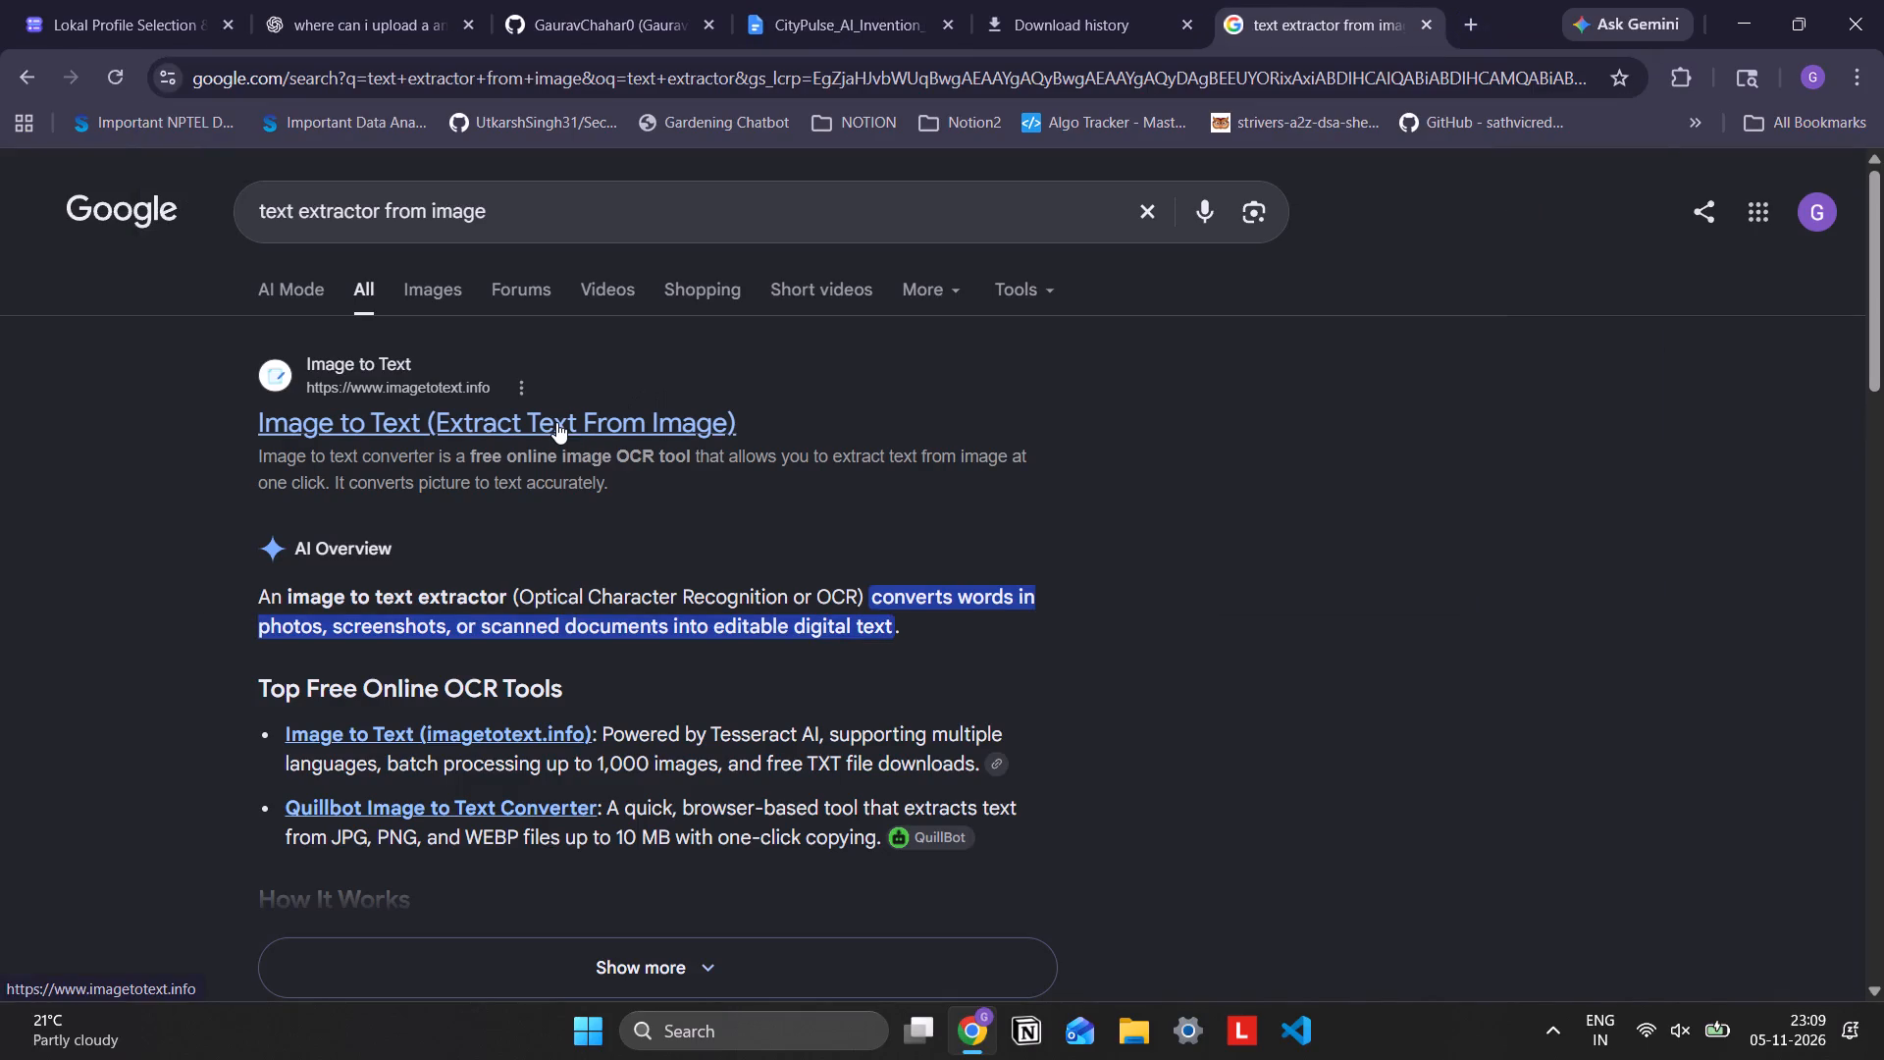
{"action": "left_click", "coordinate": [556, 422]}
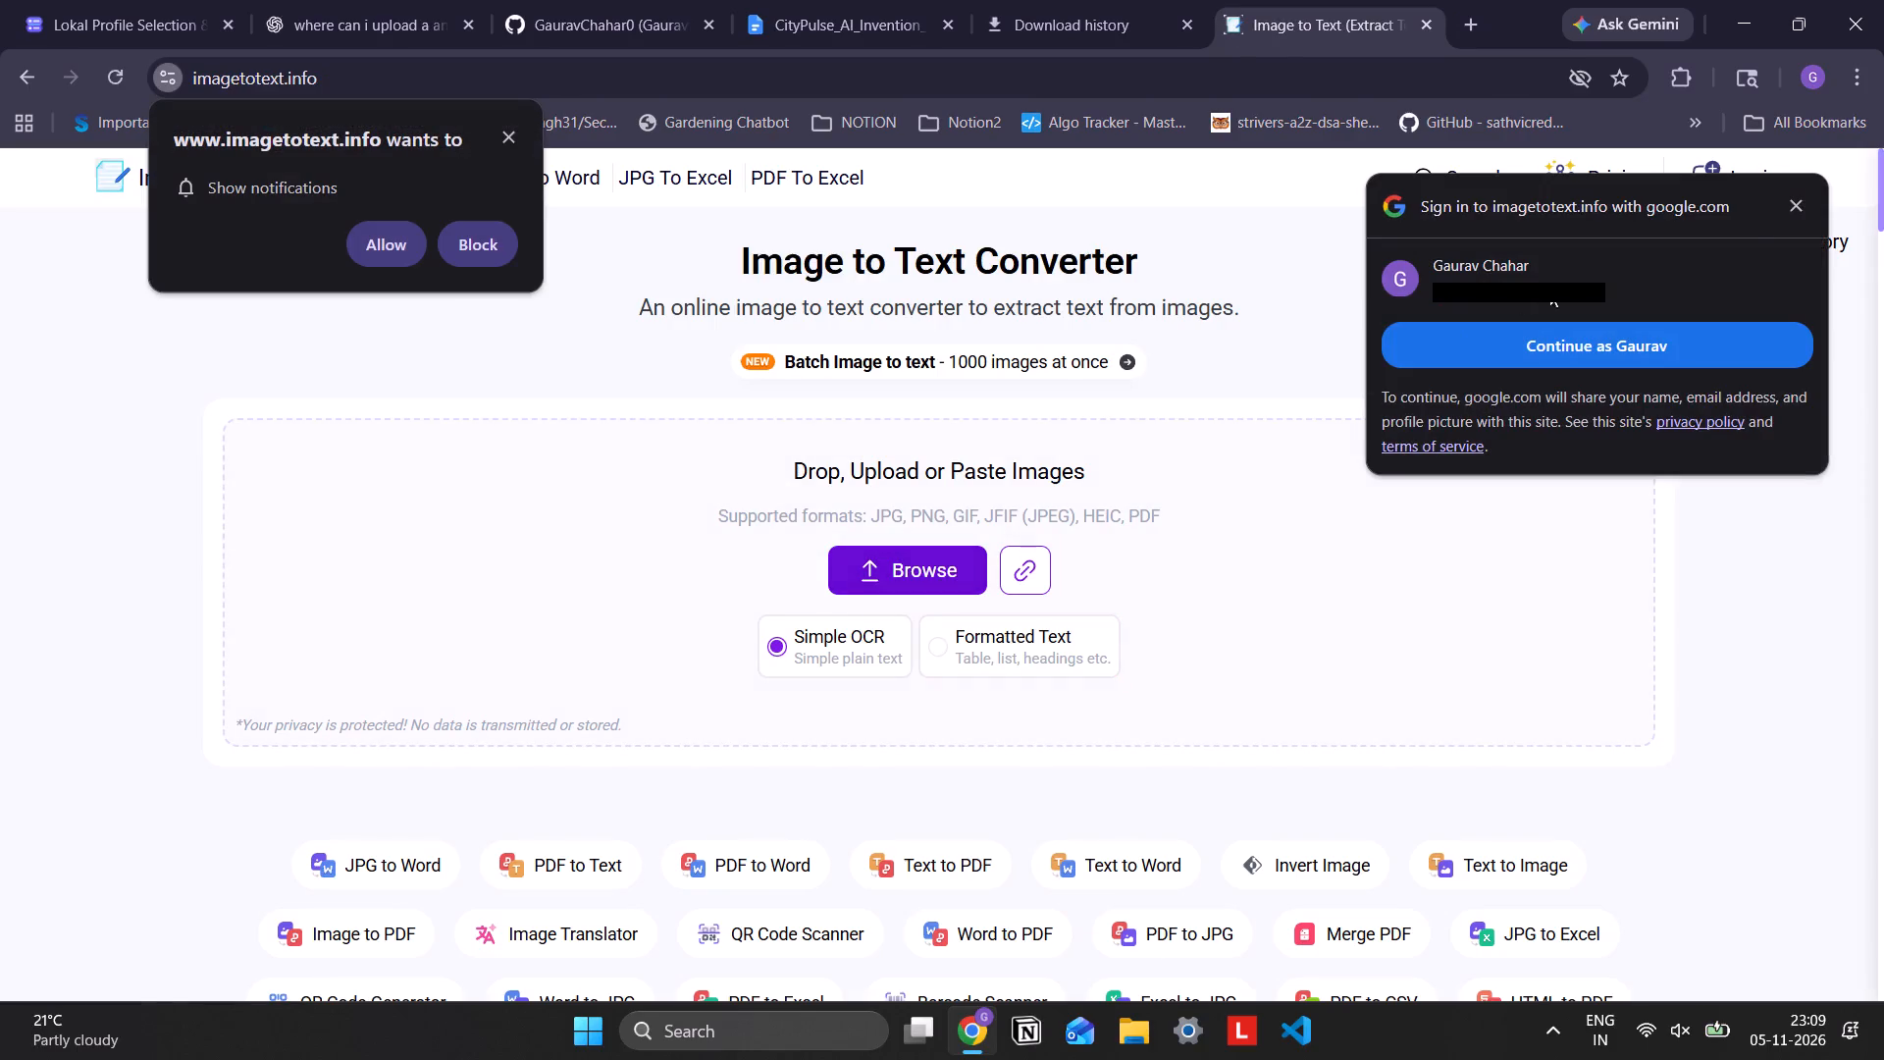
{"action": "left_click", "coordinate": [1790, 197]}
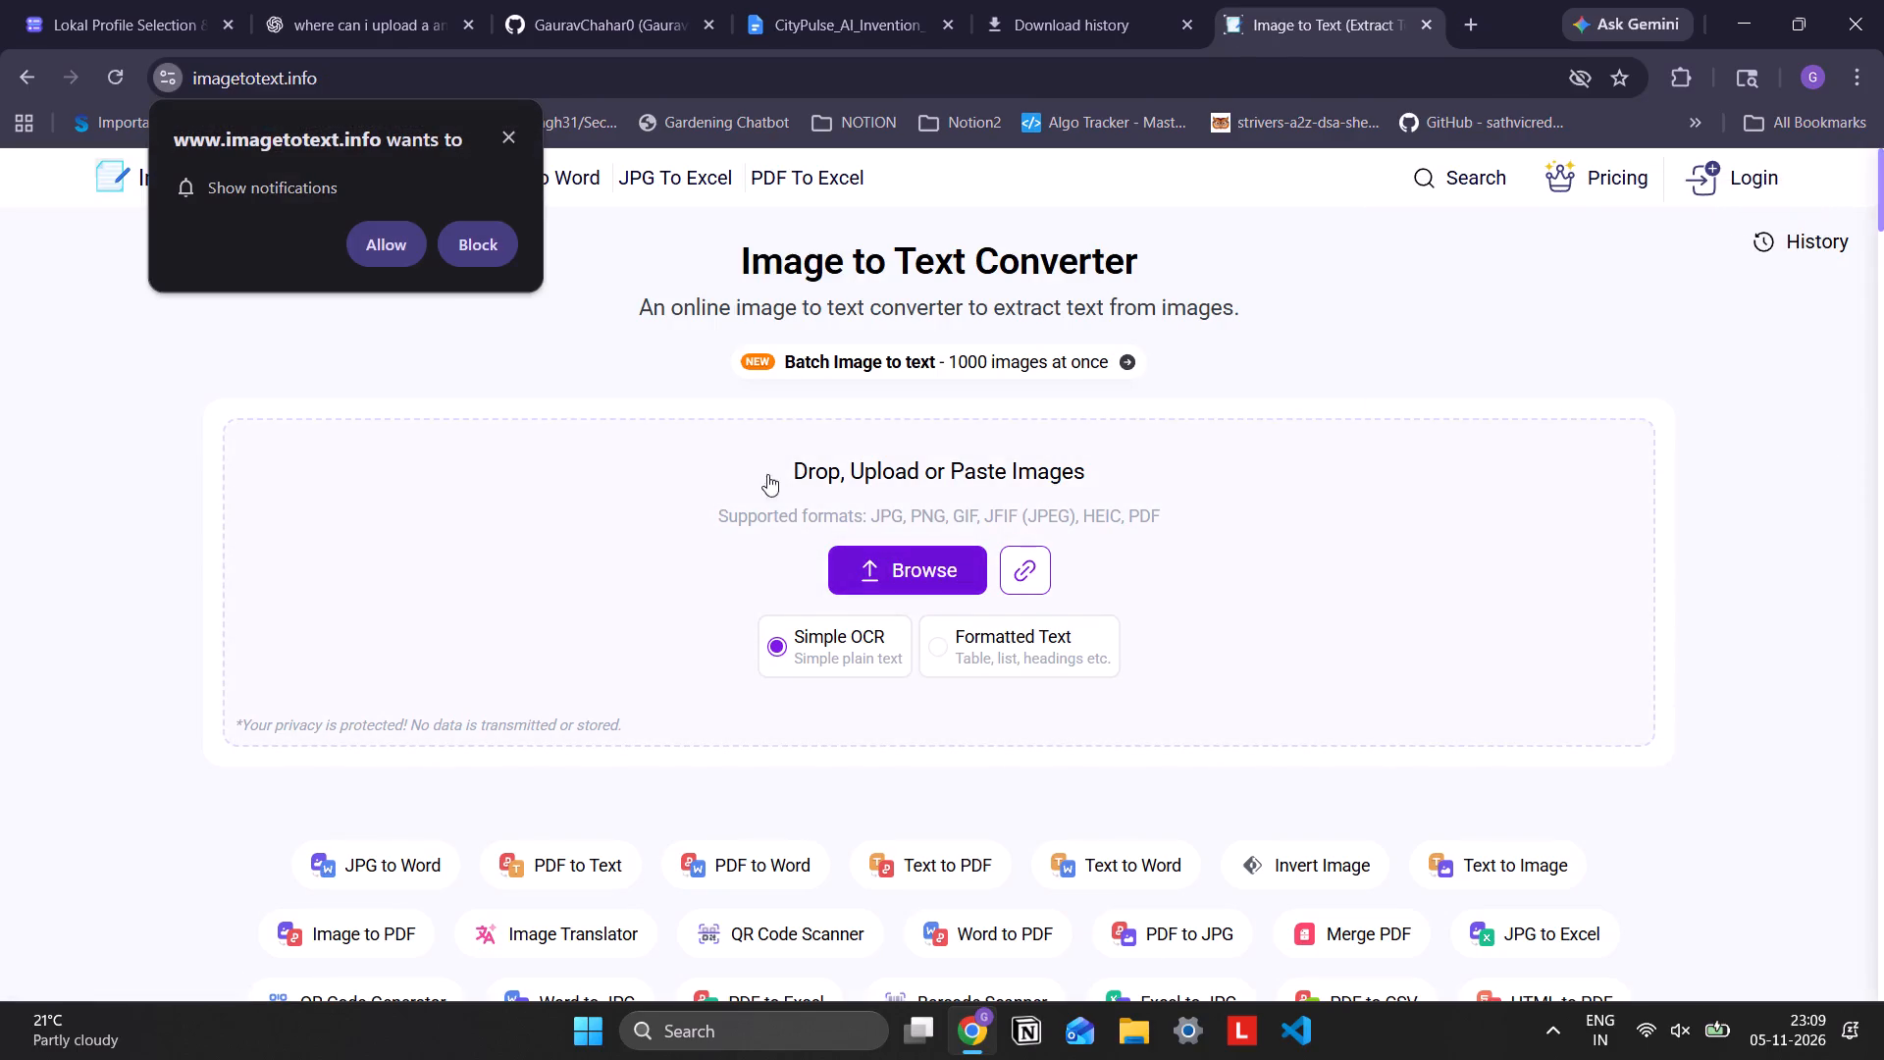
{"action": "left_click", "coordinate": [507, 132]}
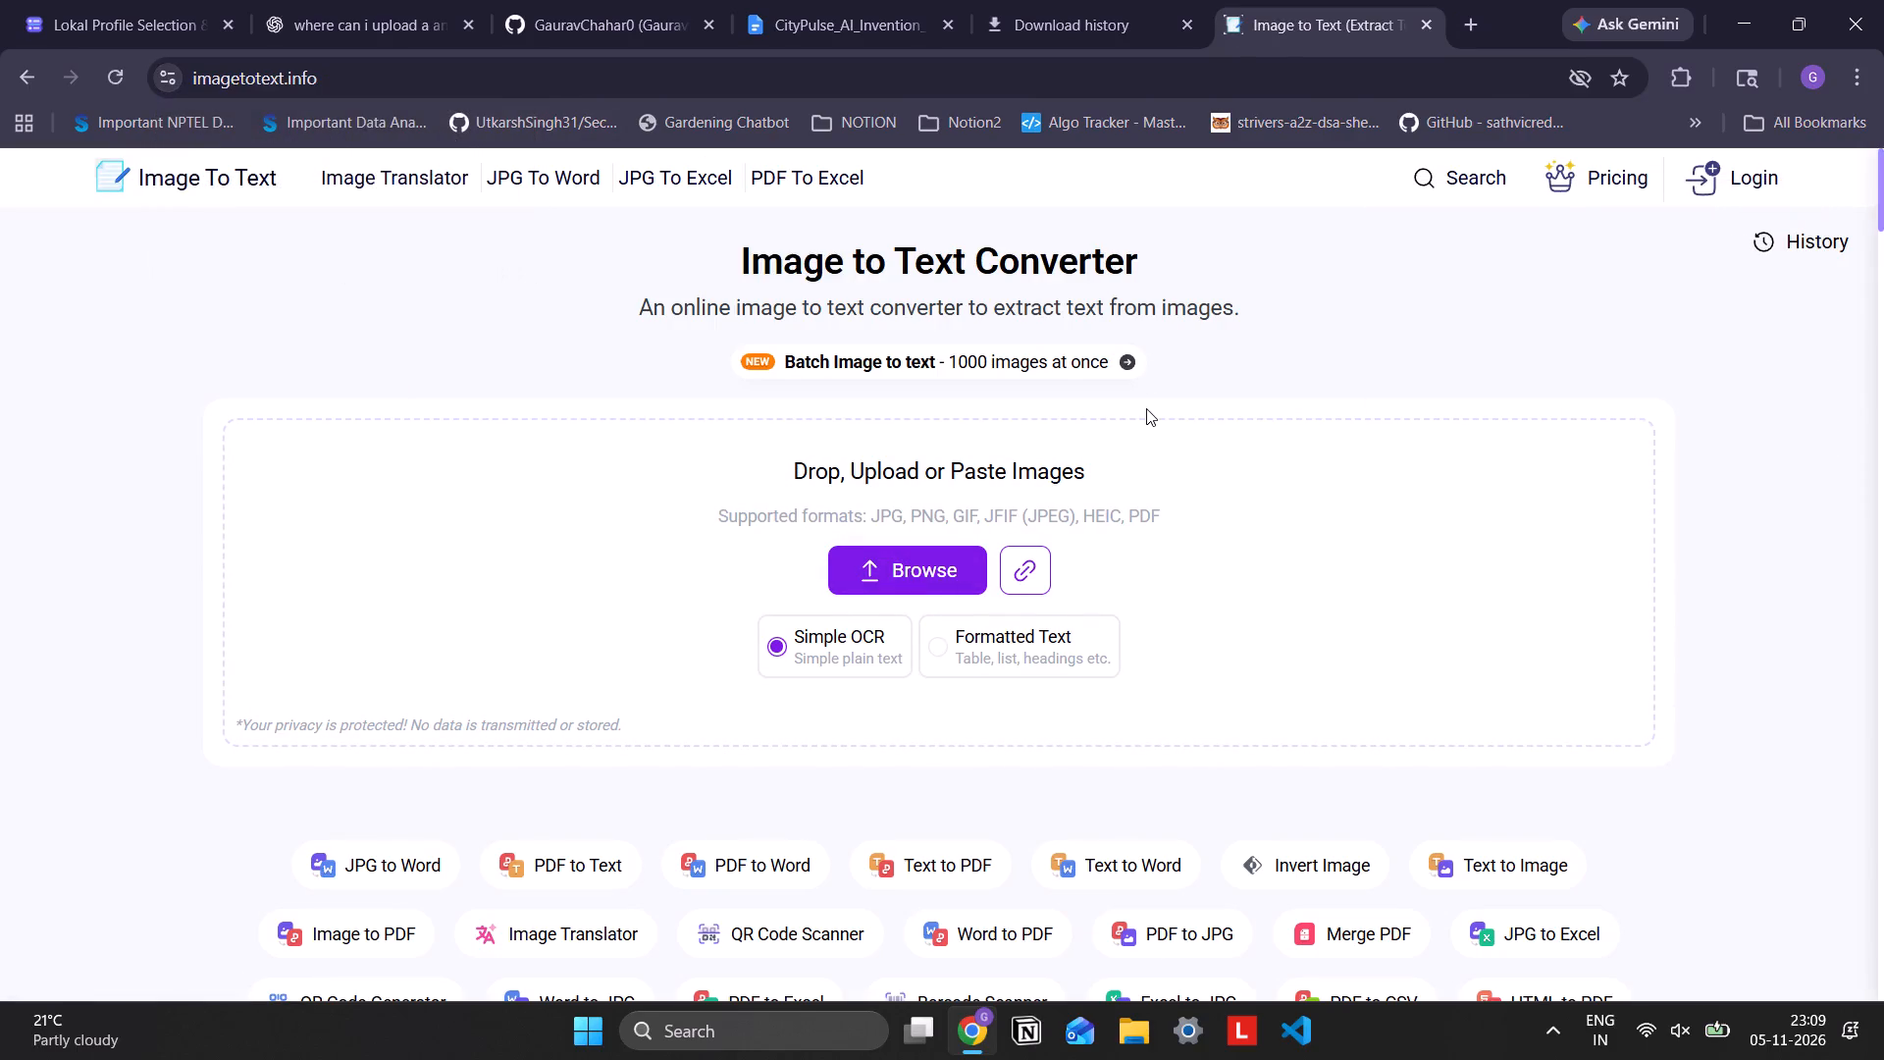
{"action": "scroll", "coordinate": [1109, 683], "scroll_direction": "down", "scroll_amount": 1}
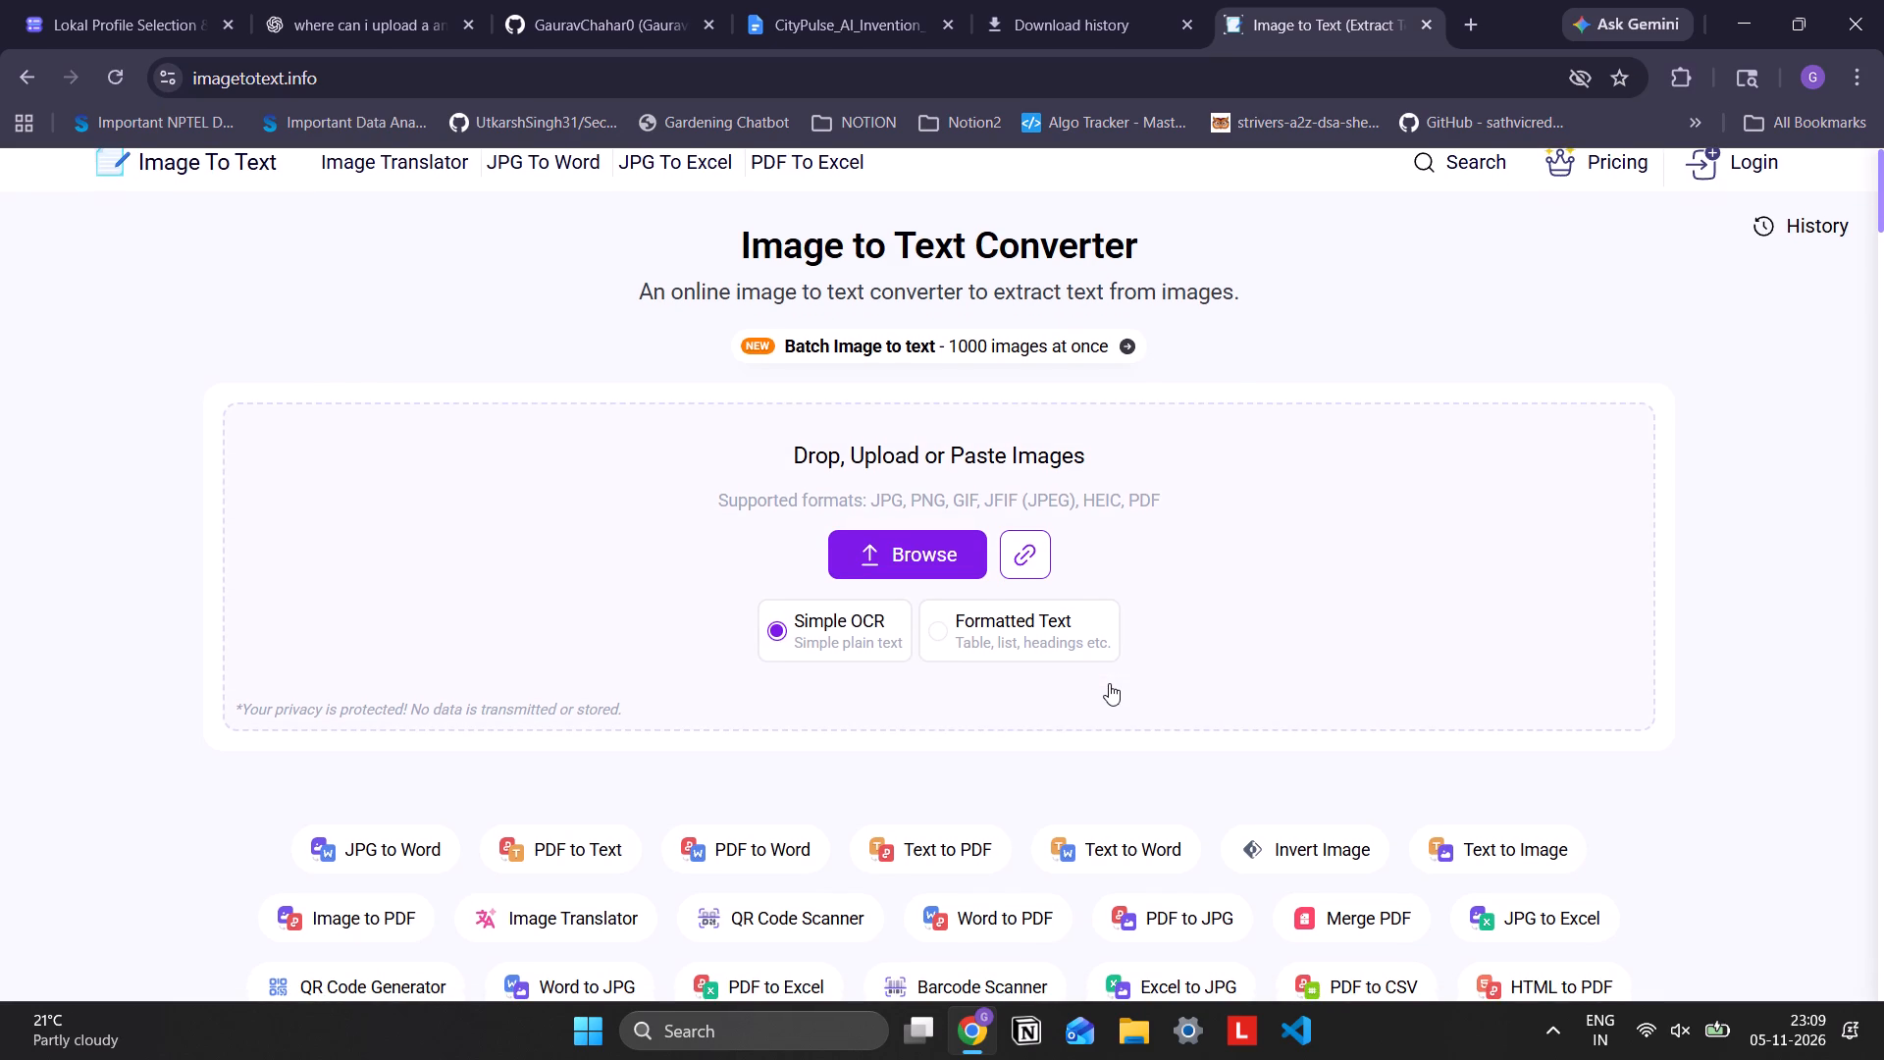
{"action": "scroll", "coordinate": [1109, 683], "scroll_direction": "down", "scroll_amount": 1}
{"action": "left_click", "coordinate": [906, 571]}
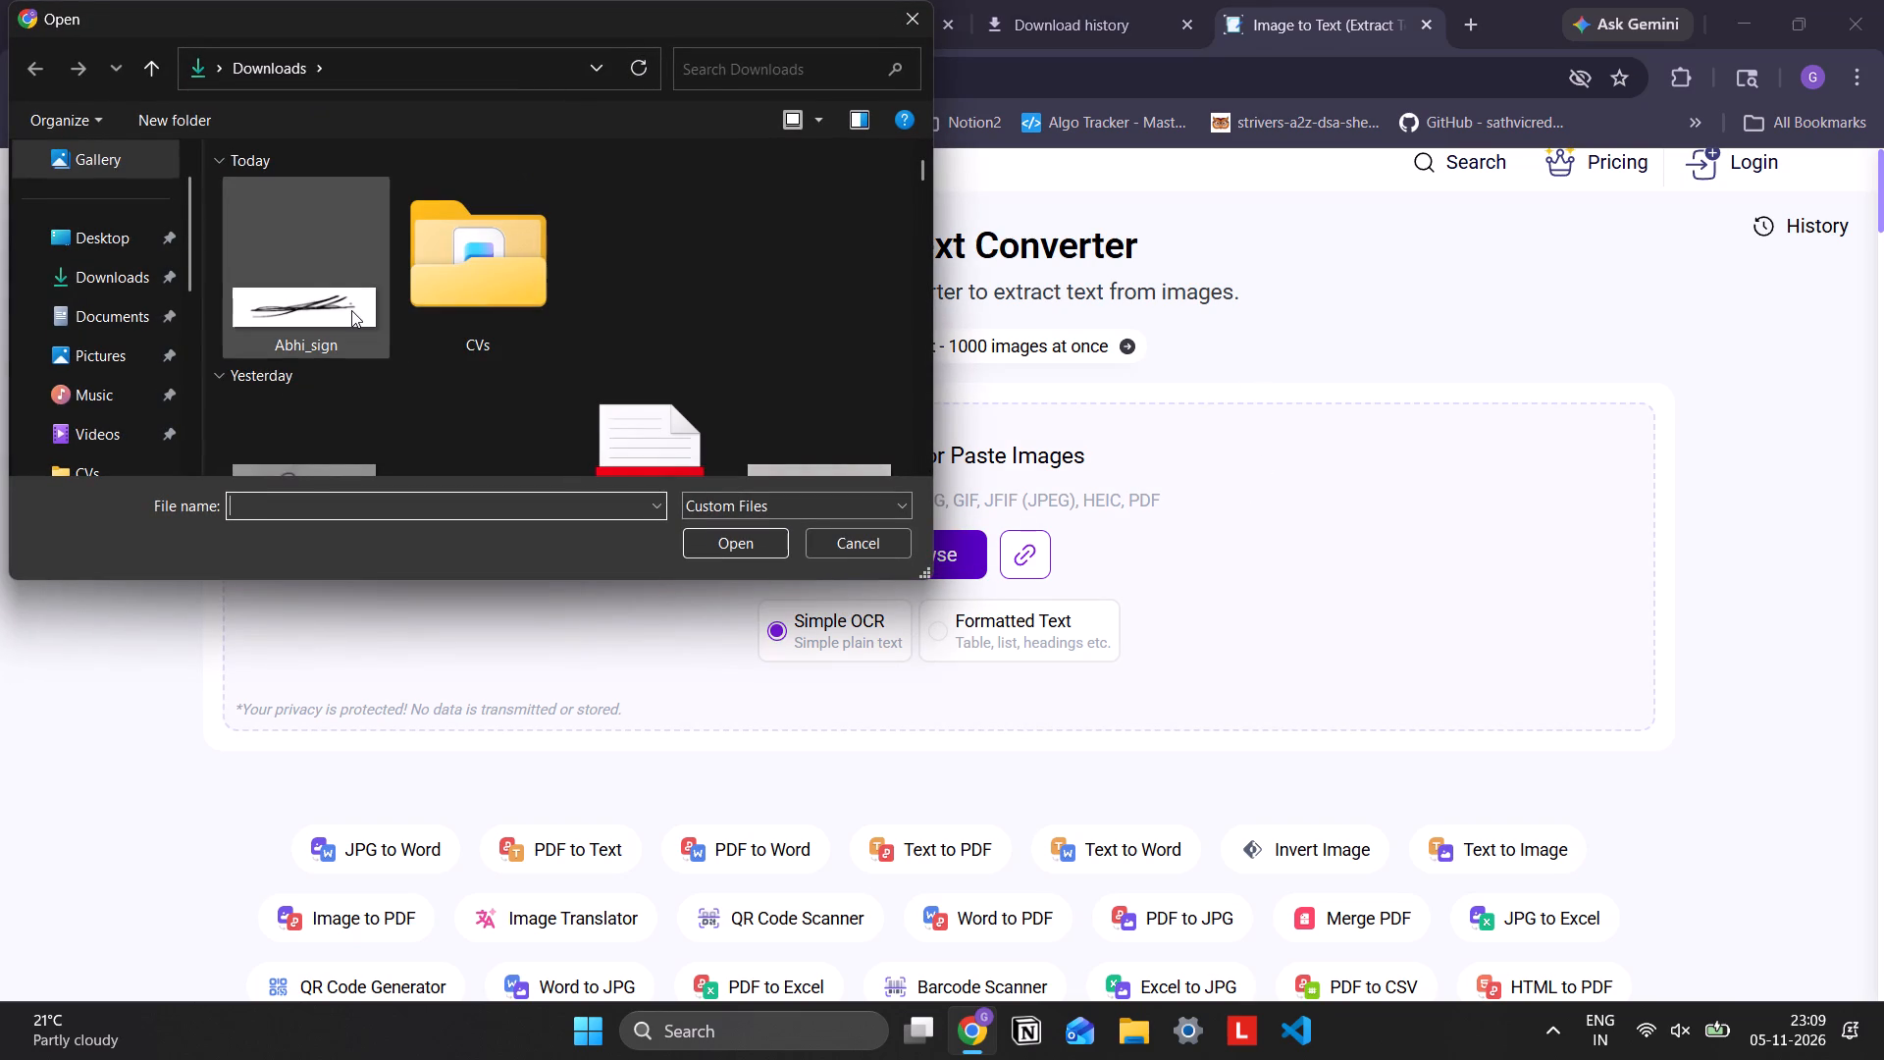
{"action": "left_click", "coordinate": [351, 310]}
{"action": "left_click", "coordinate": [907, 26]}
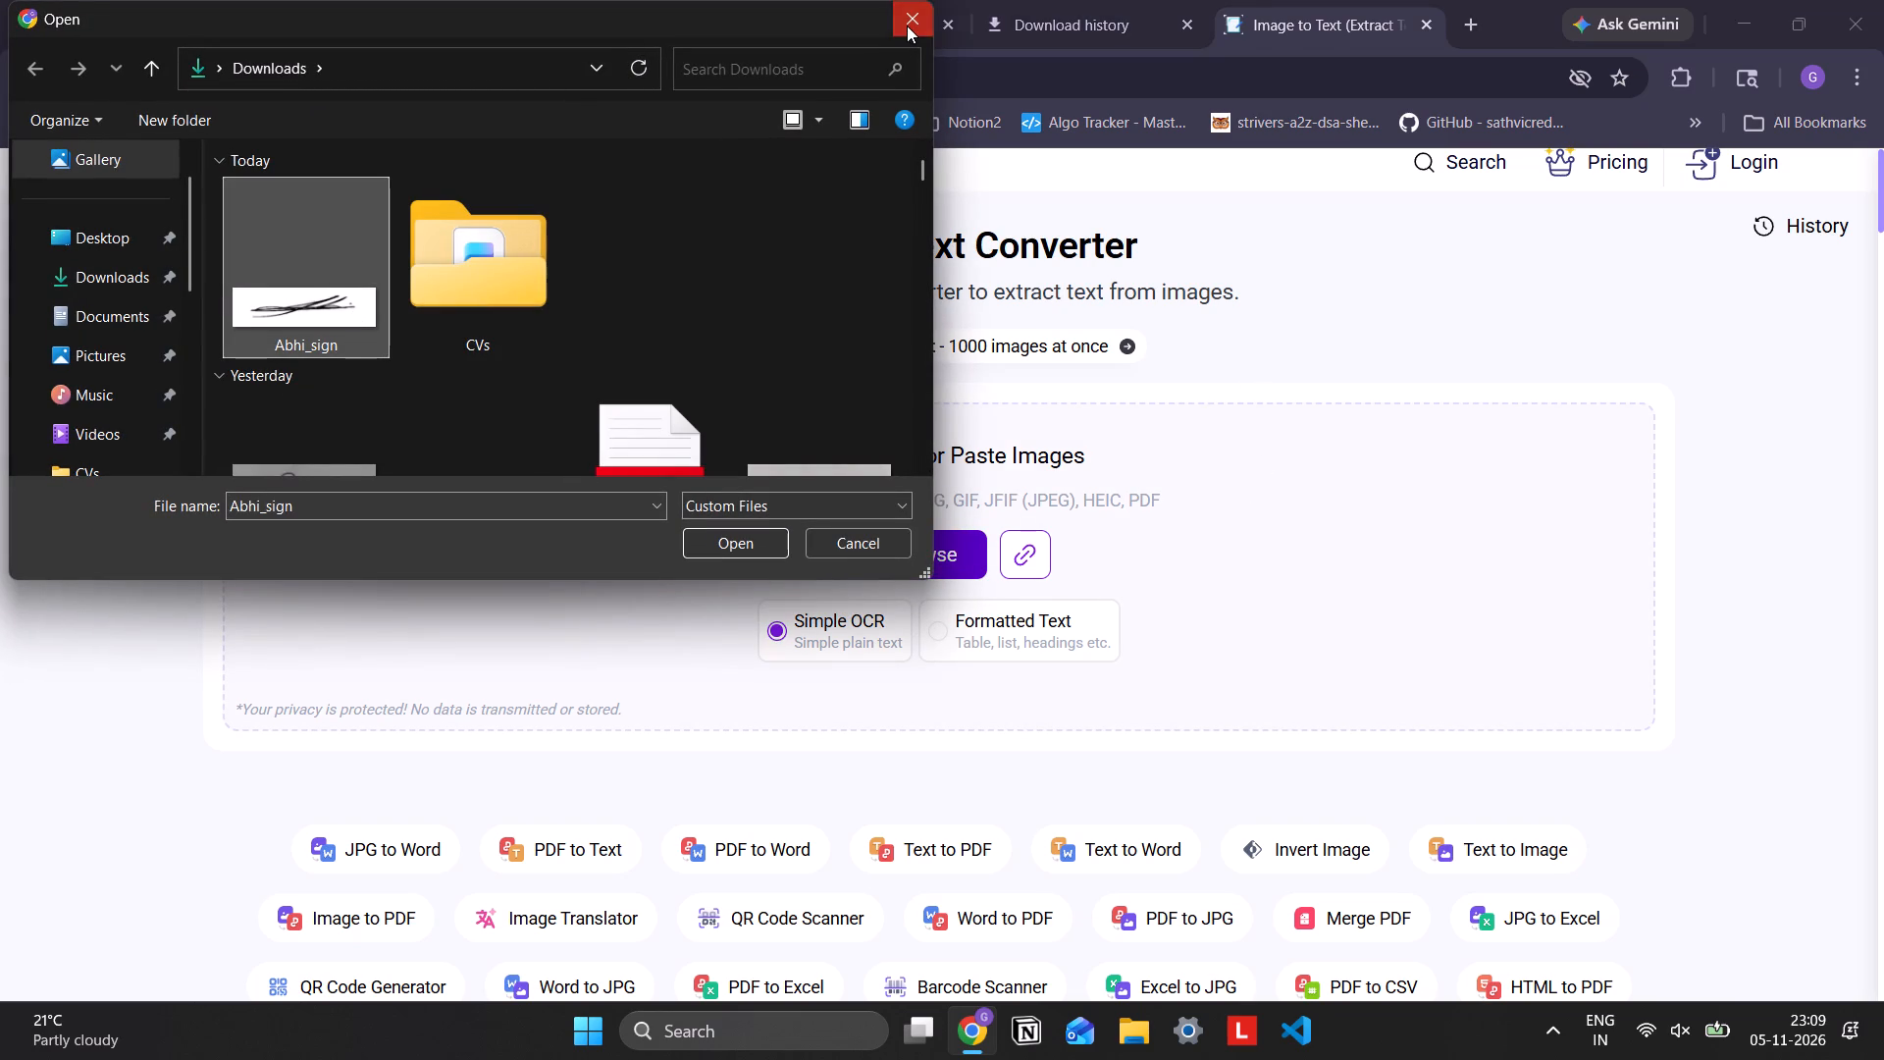
Return to the disclosure form in Google Docs and examine the signature images in the internal inventor tables.
{"action": "left_click", "coordinate": [794, 36]}
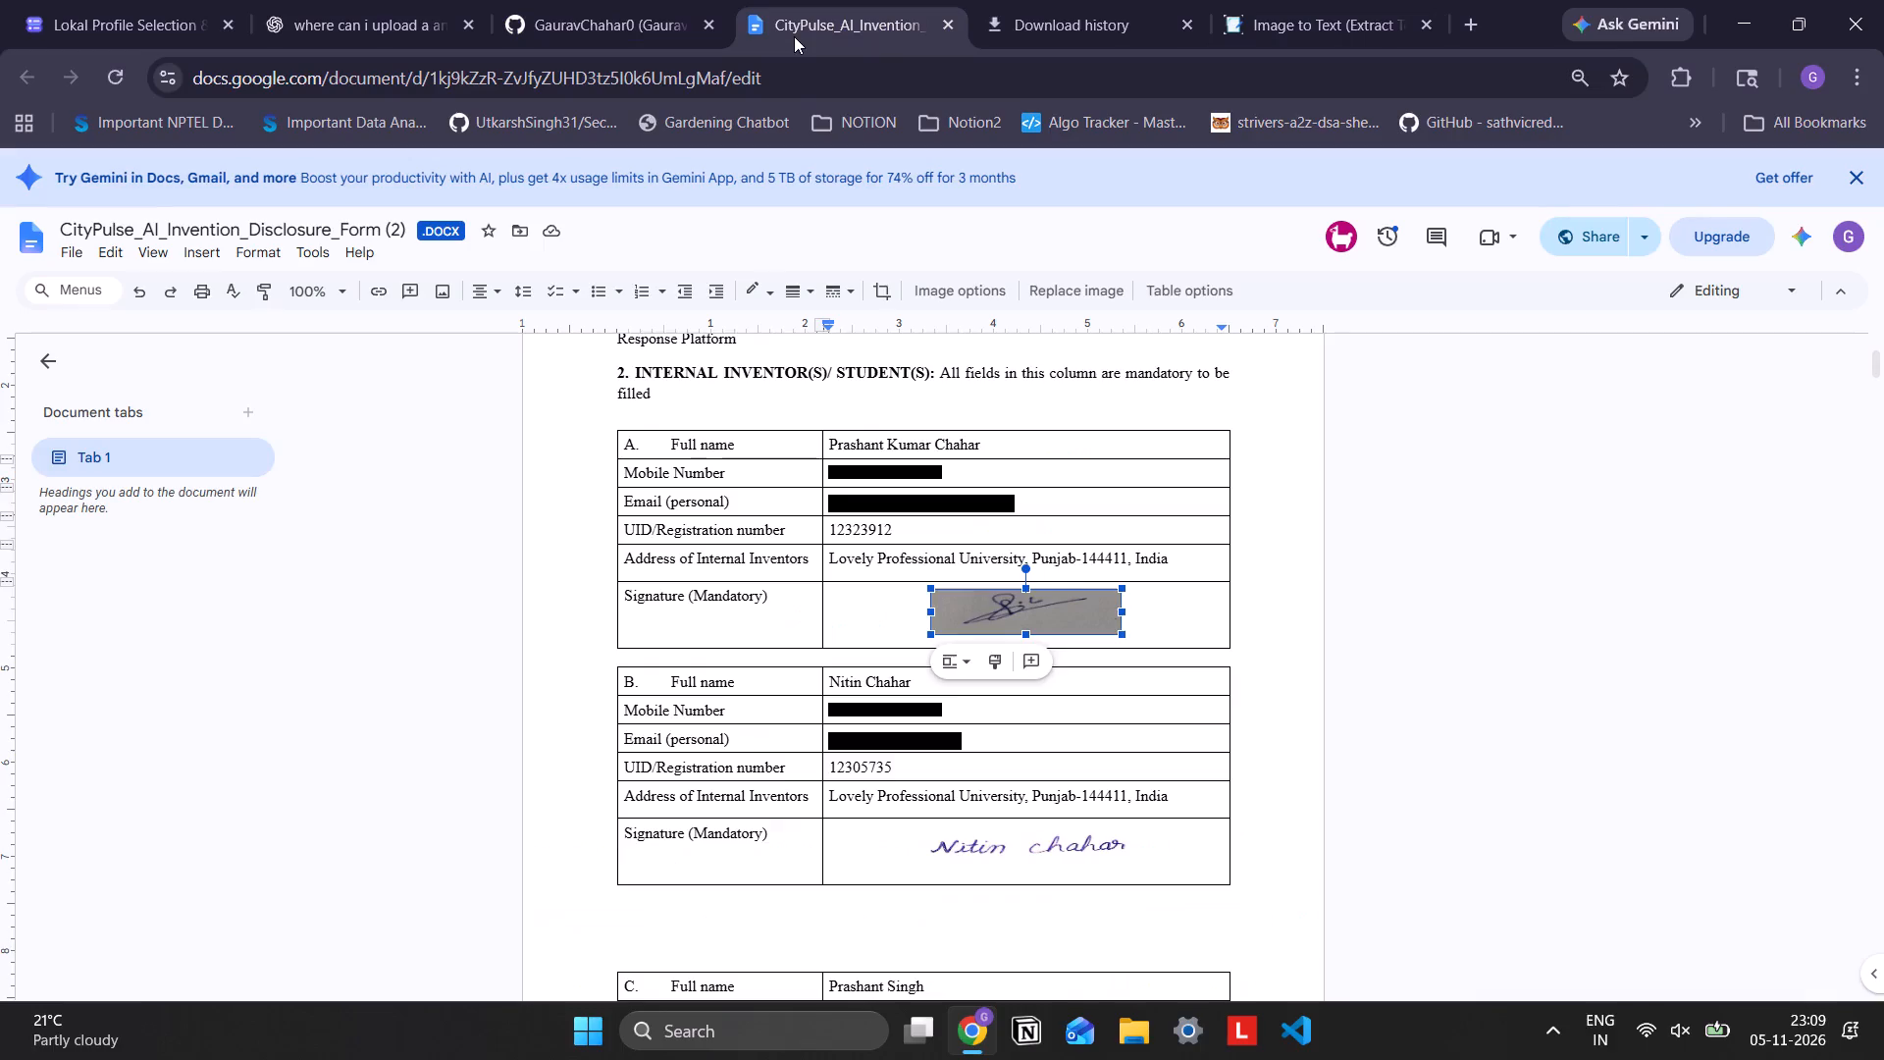
{"action": "scroll", "coordinate": [801, 753], "scroll_direction": "down", "scroll_amount": 8}
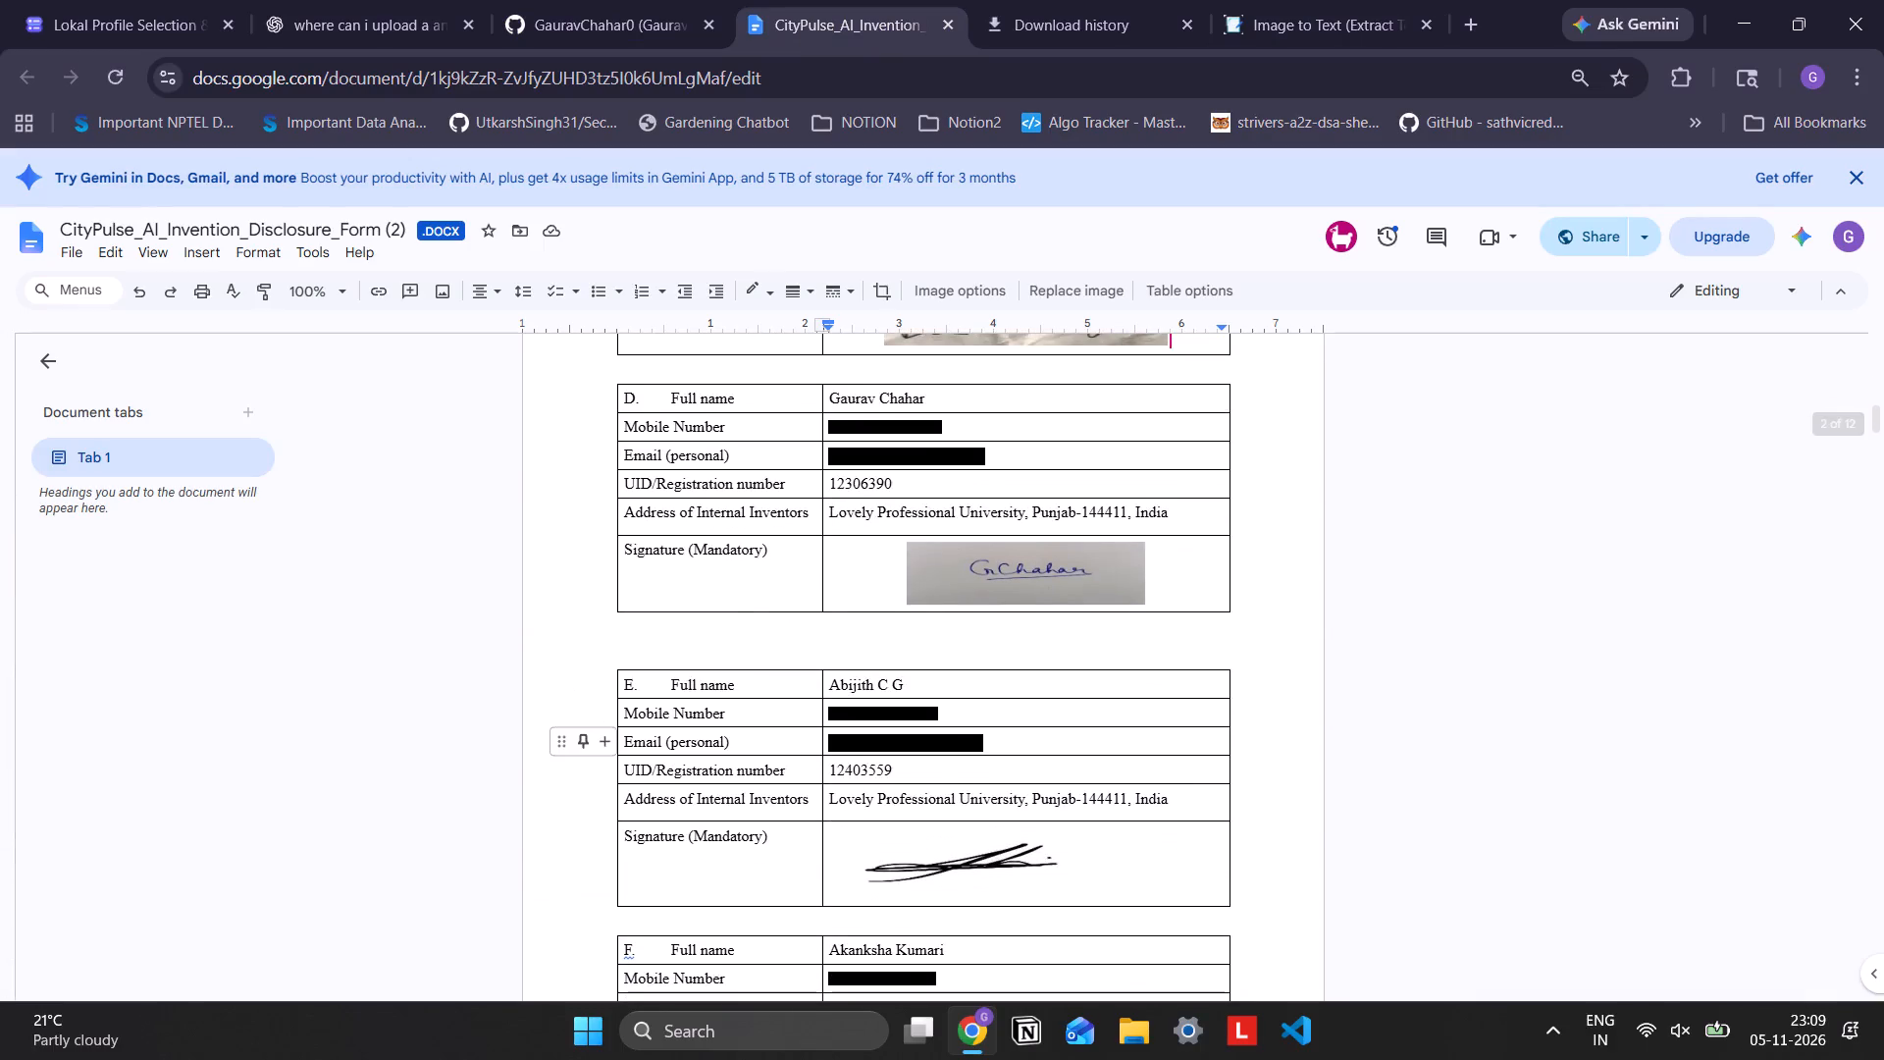
{"action": "scroll", "coordinate": [801, 753], "scroll_direction": "down", "scroll_amount": 2}
{"action": "scroll", "coordinate": [801, 753], "scroll_direction": "up", "scroll_amount": 3}
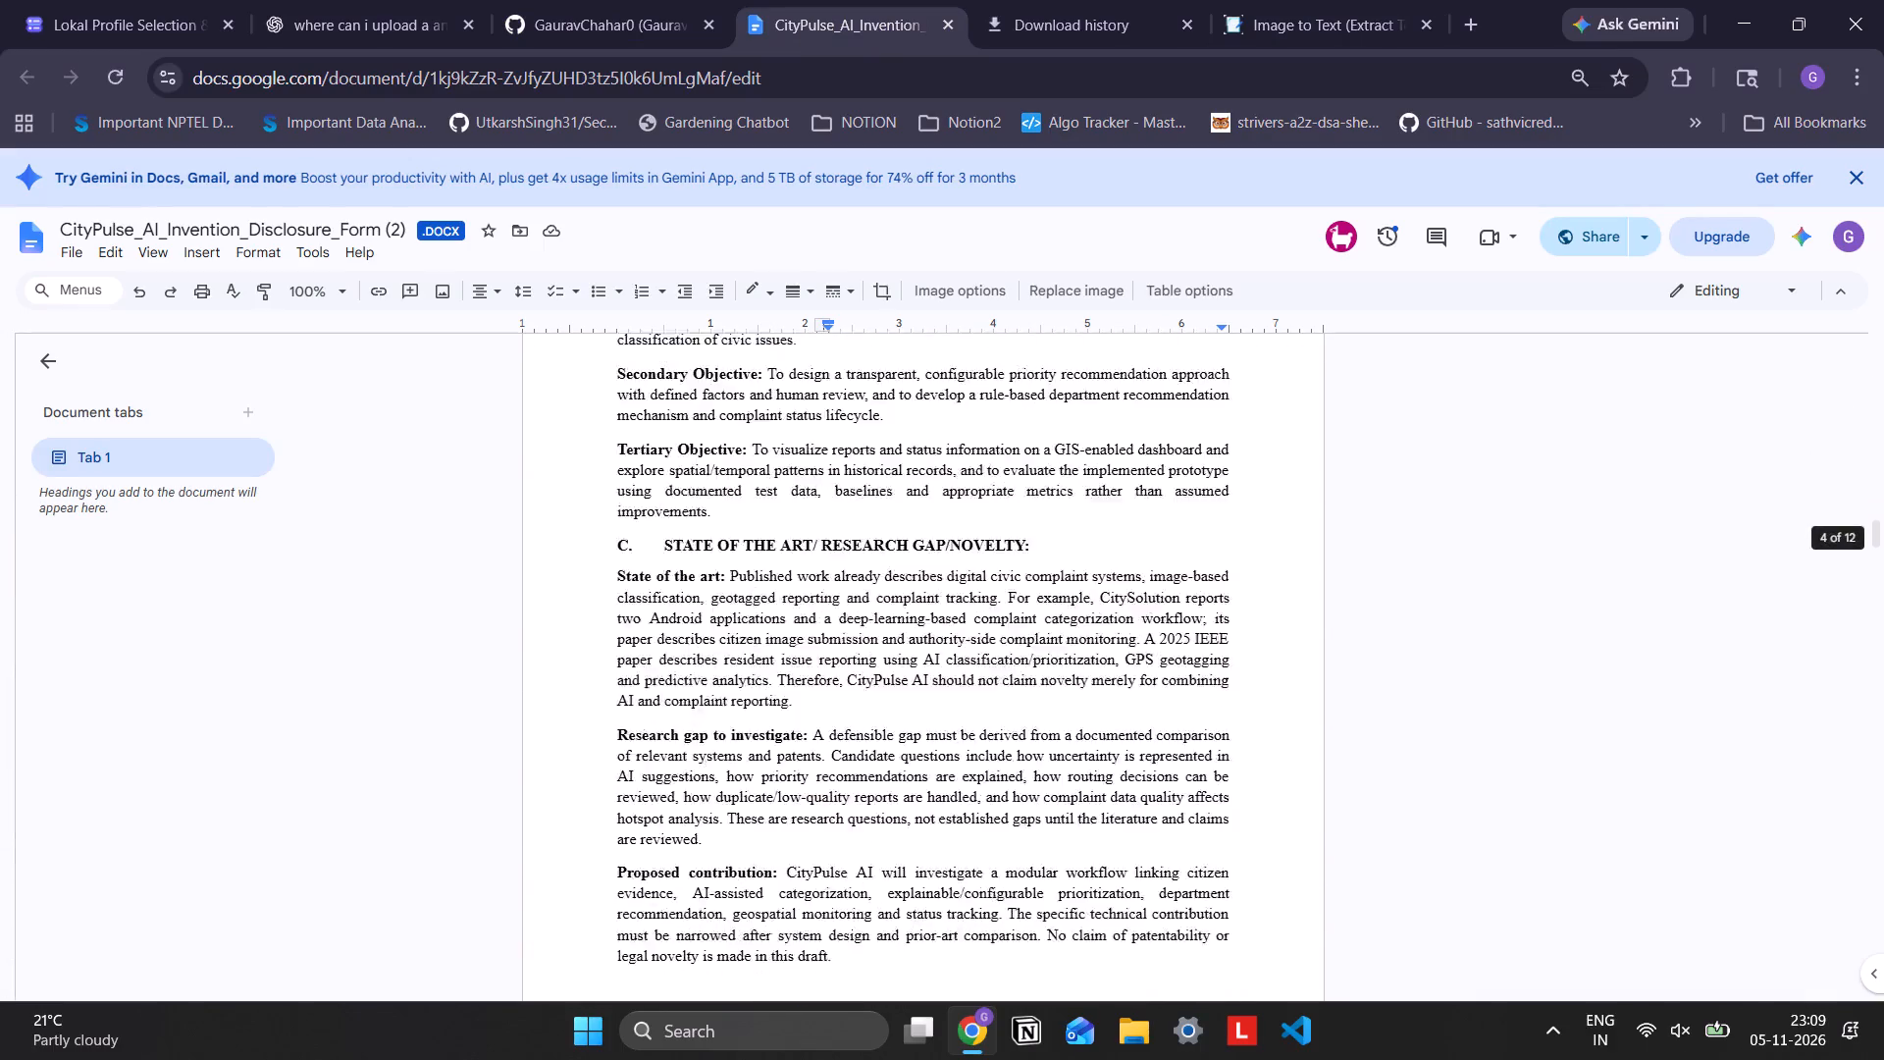
{"action": "scroll", "coordinate": [801, 753], "scroll_direction": "up", "scroll_amount": 2}
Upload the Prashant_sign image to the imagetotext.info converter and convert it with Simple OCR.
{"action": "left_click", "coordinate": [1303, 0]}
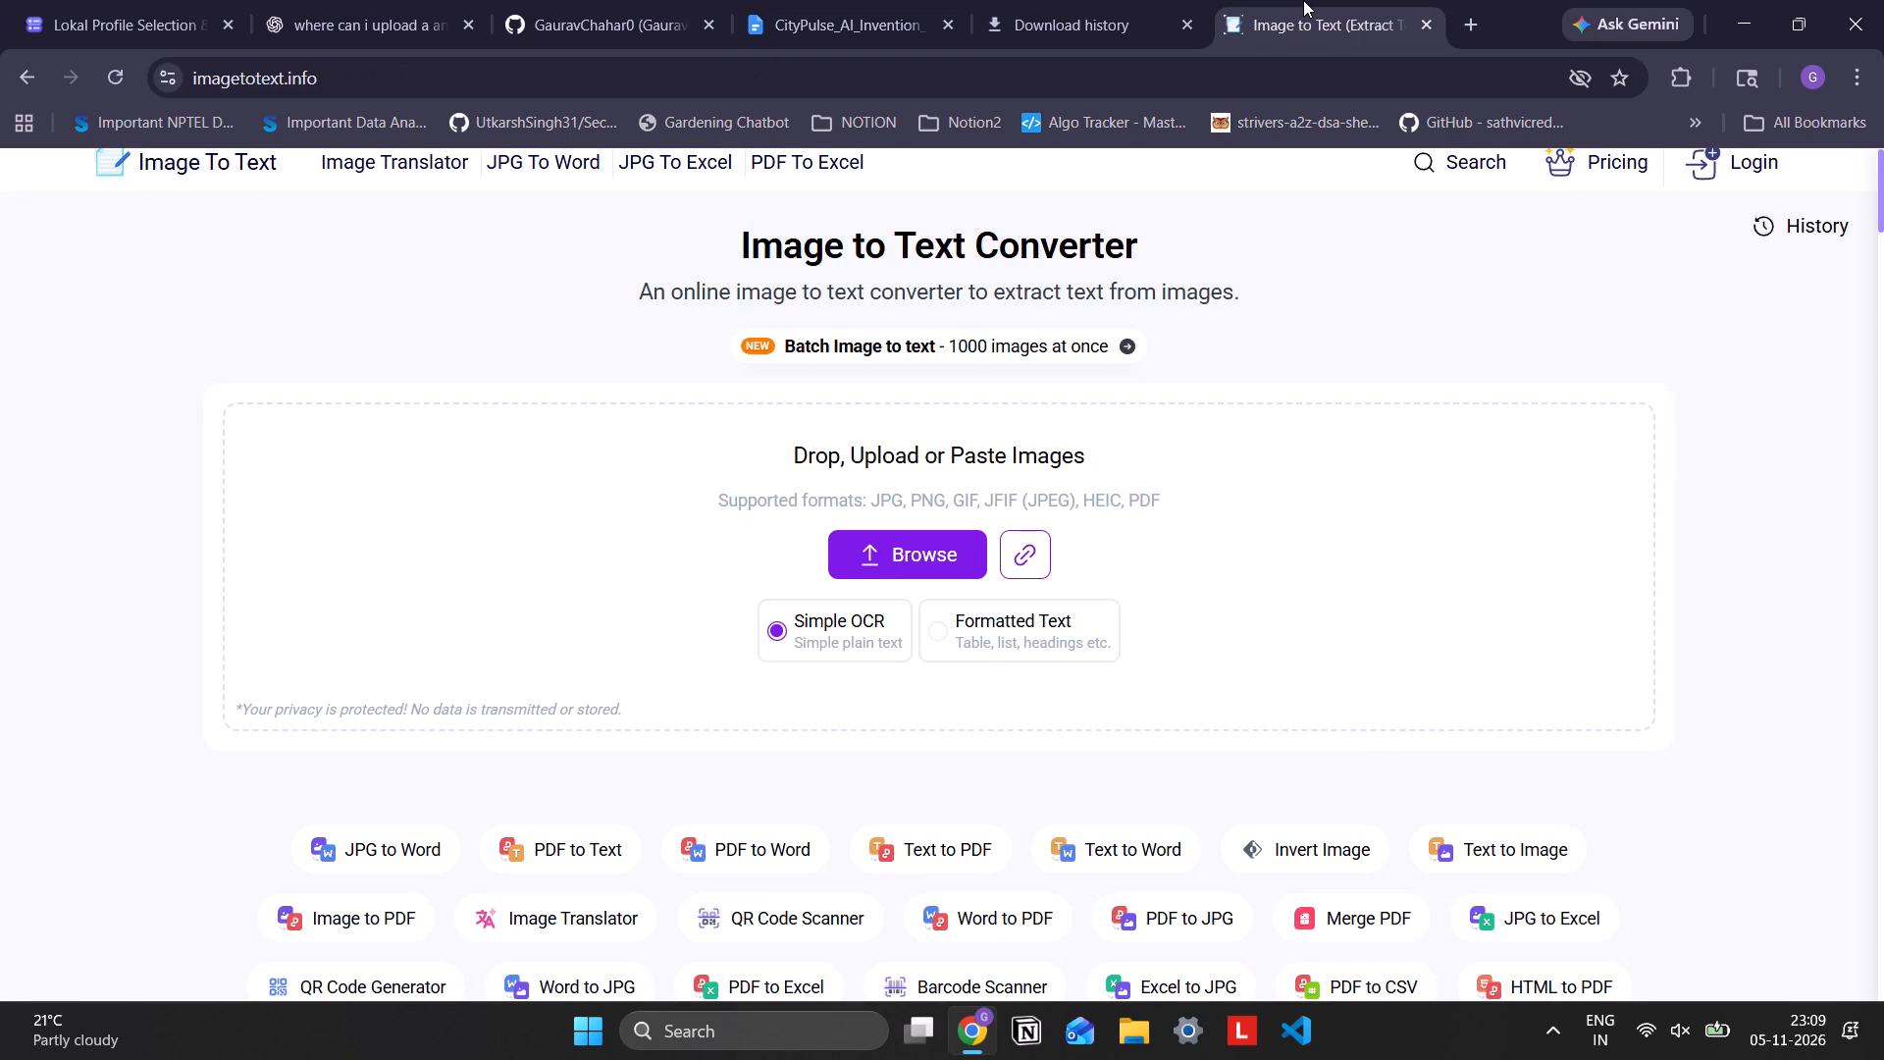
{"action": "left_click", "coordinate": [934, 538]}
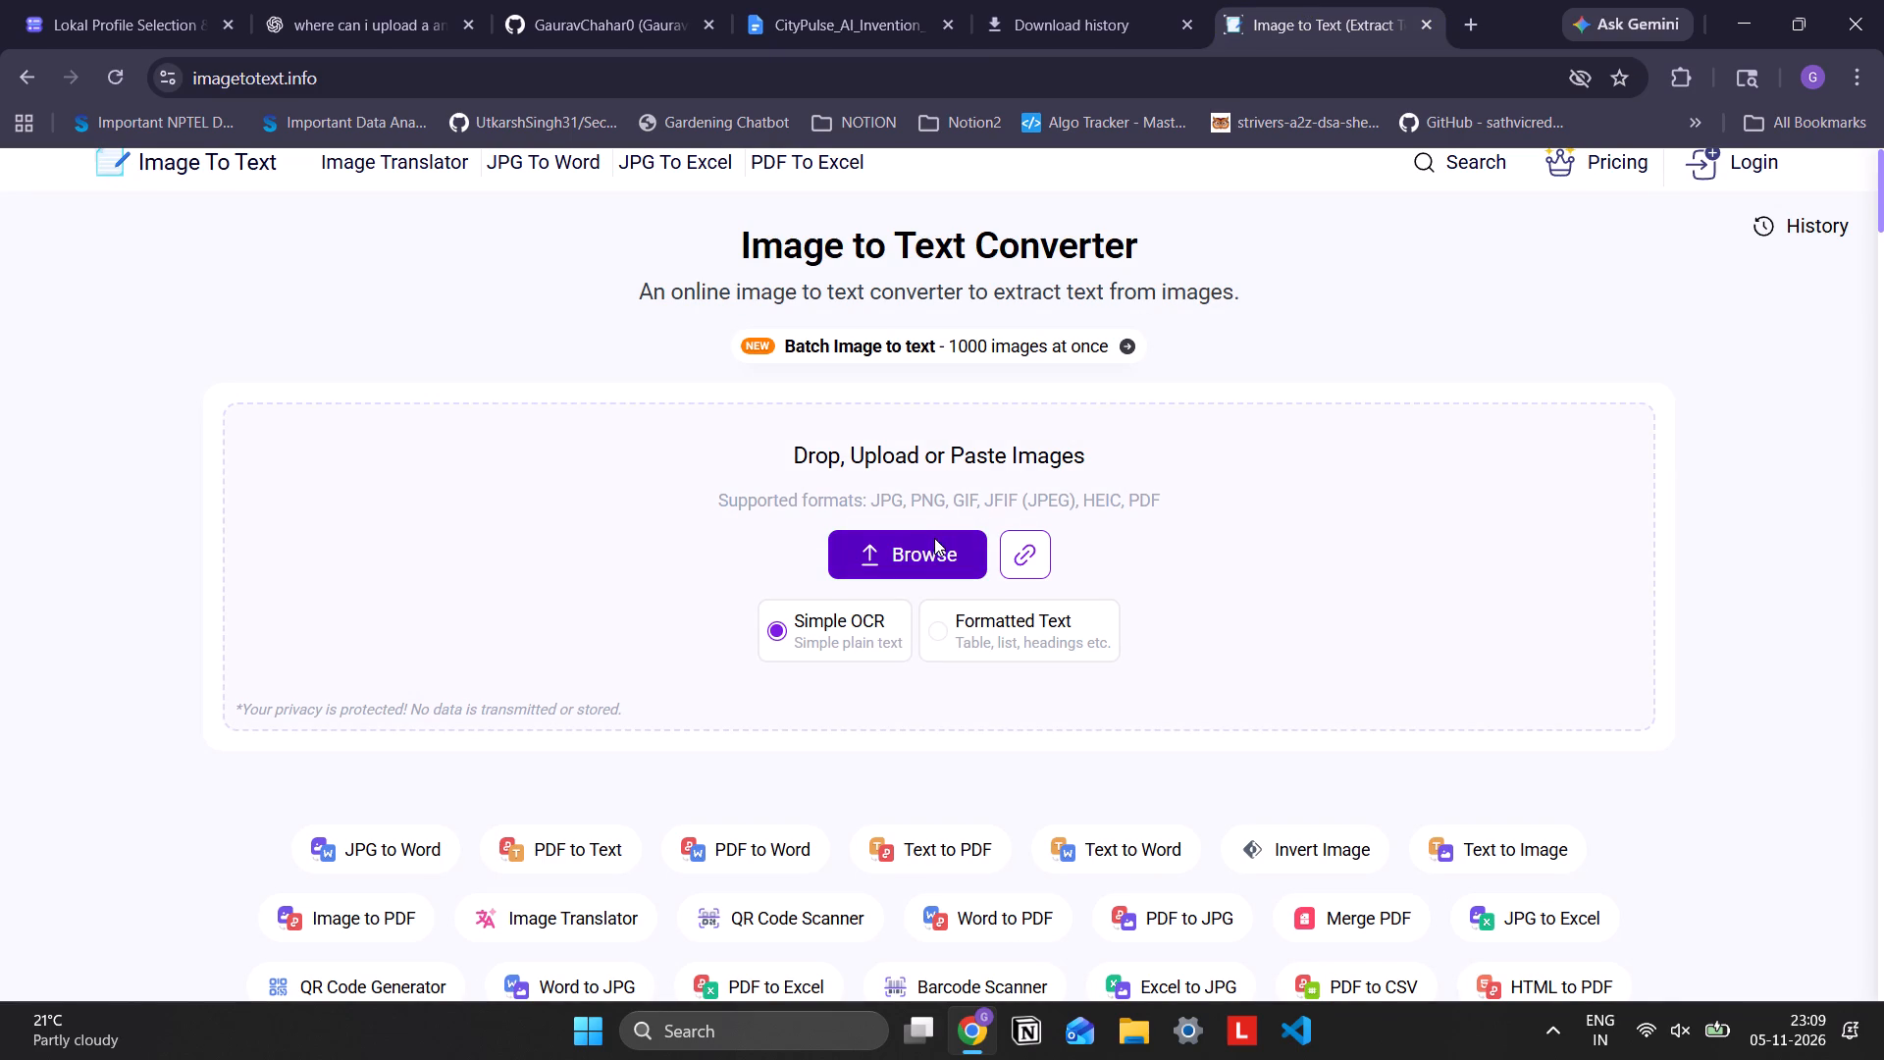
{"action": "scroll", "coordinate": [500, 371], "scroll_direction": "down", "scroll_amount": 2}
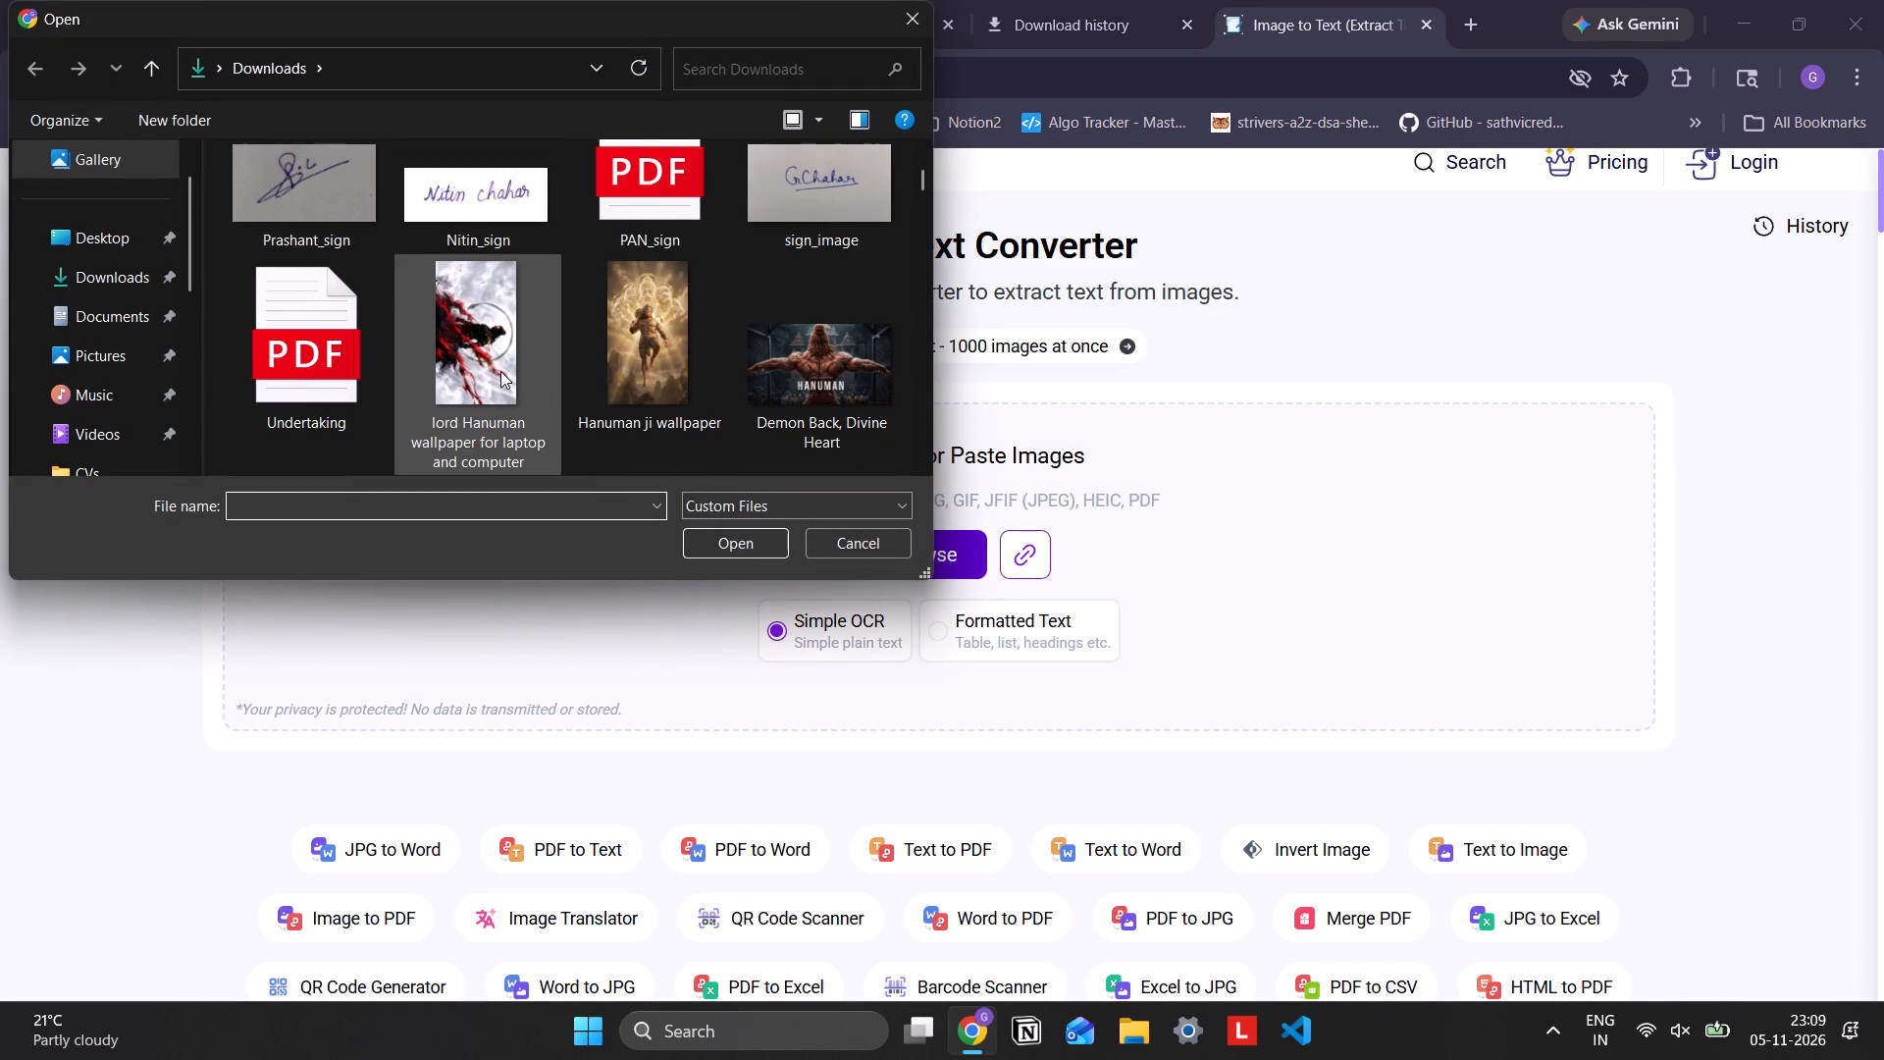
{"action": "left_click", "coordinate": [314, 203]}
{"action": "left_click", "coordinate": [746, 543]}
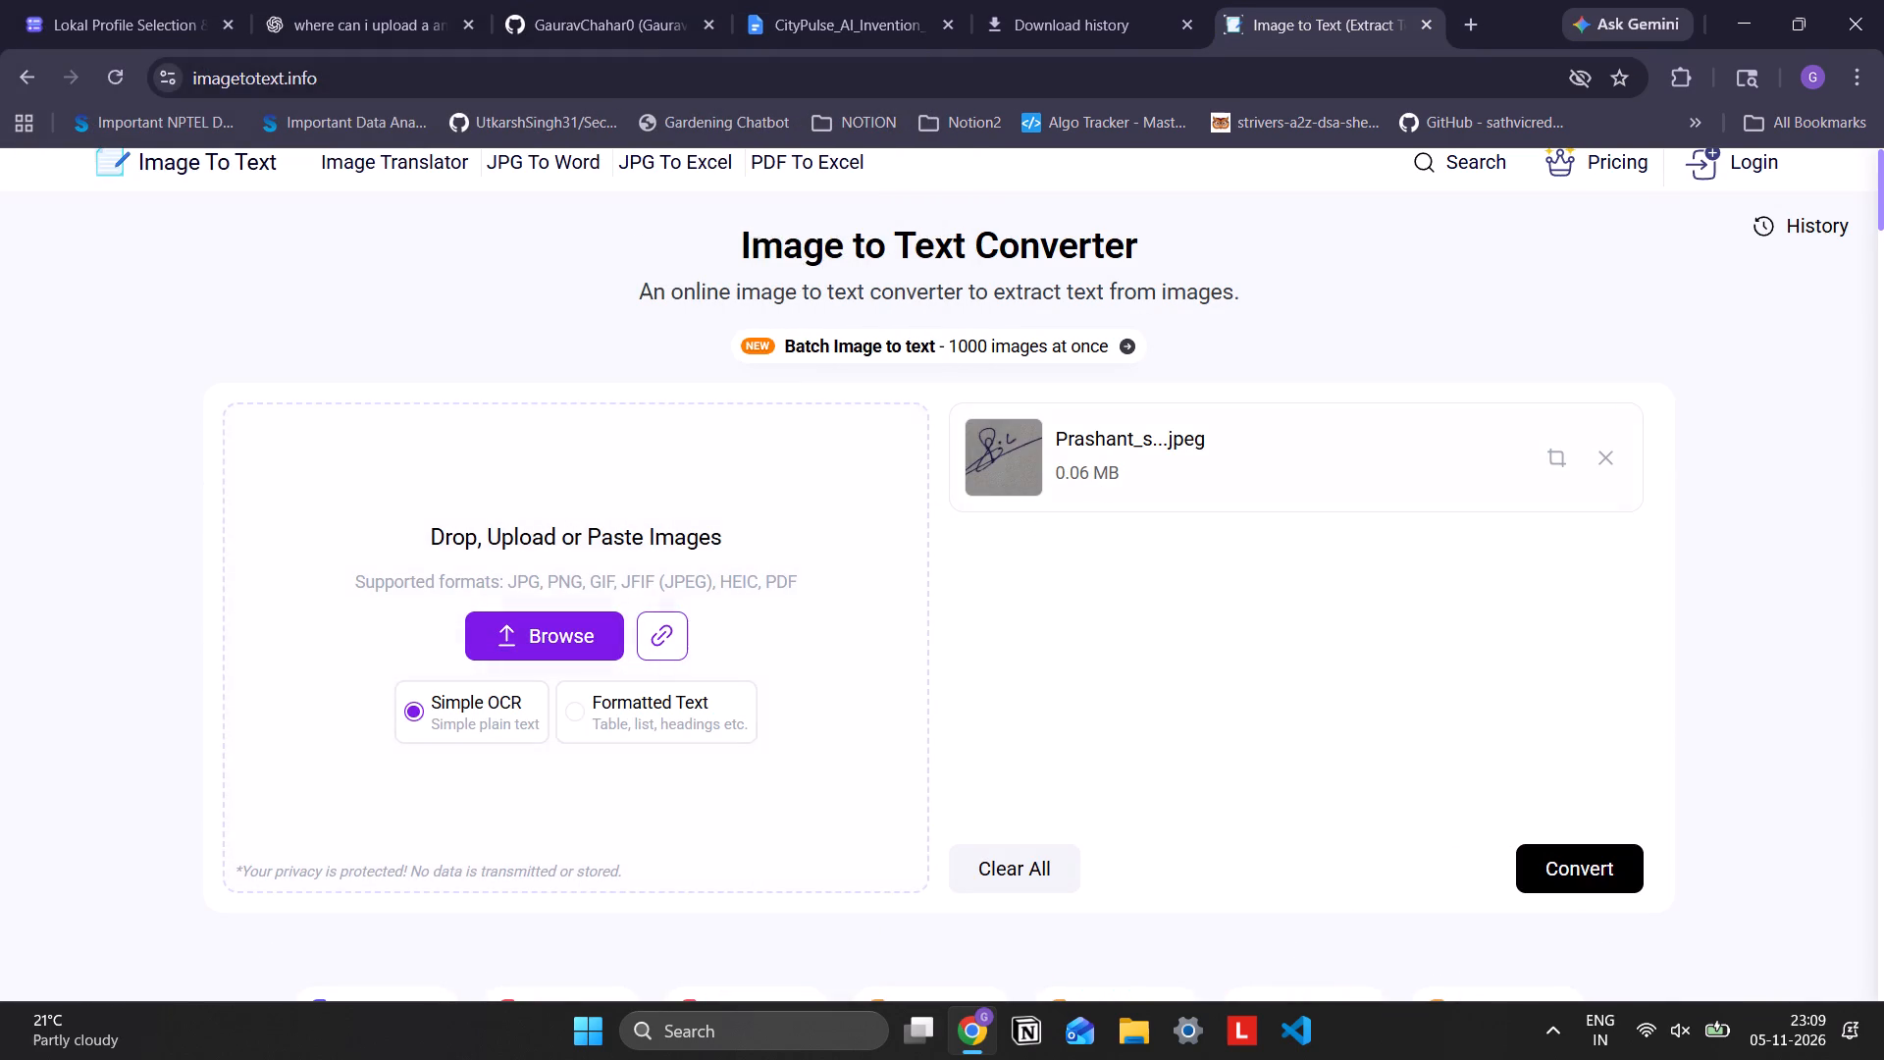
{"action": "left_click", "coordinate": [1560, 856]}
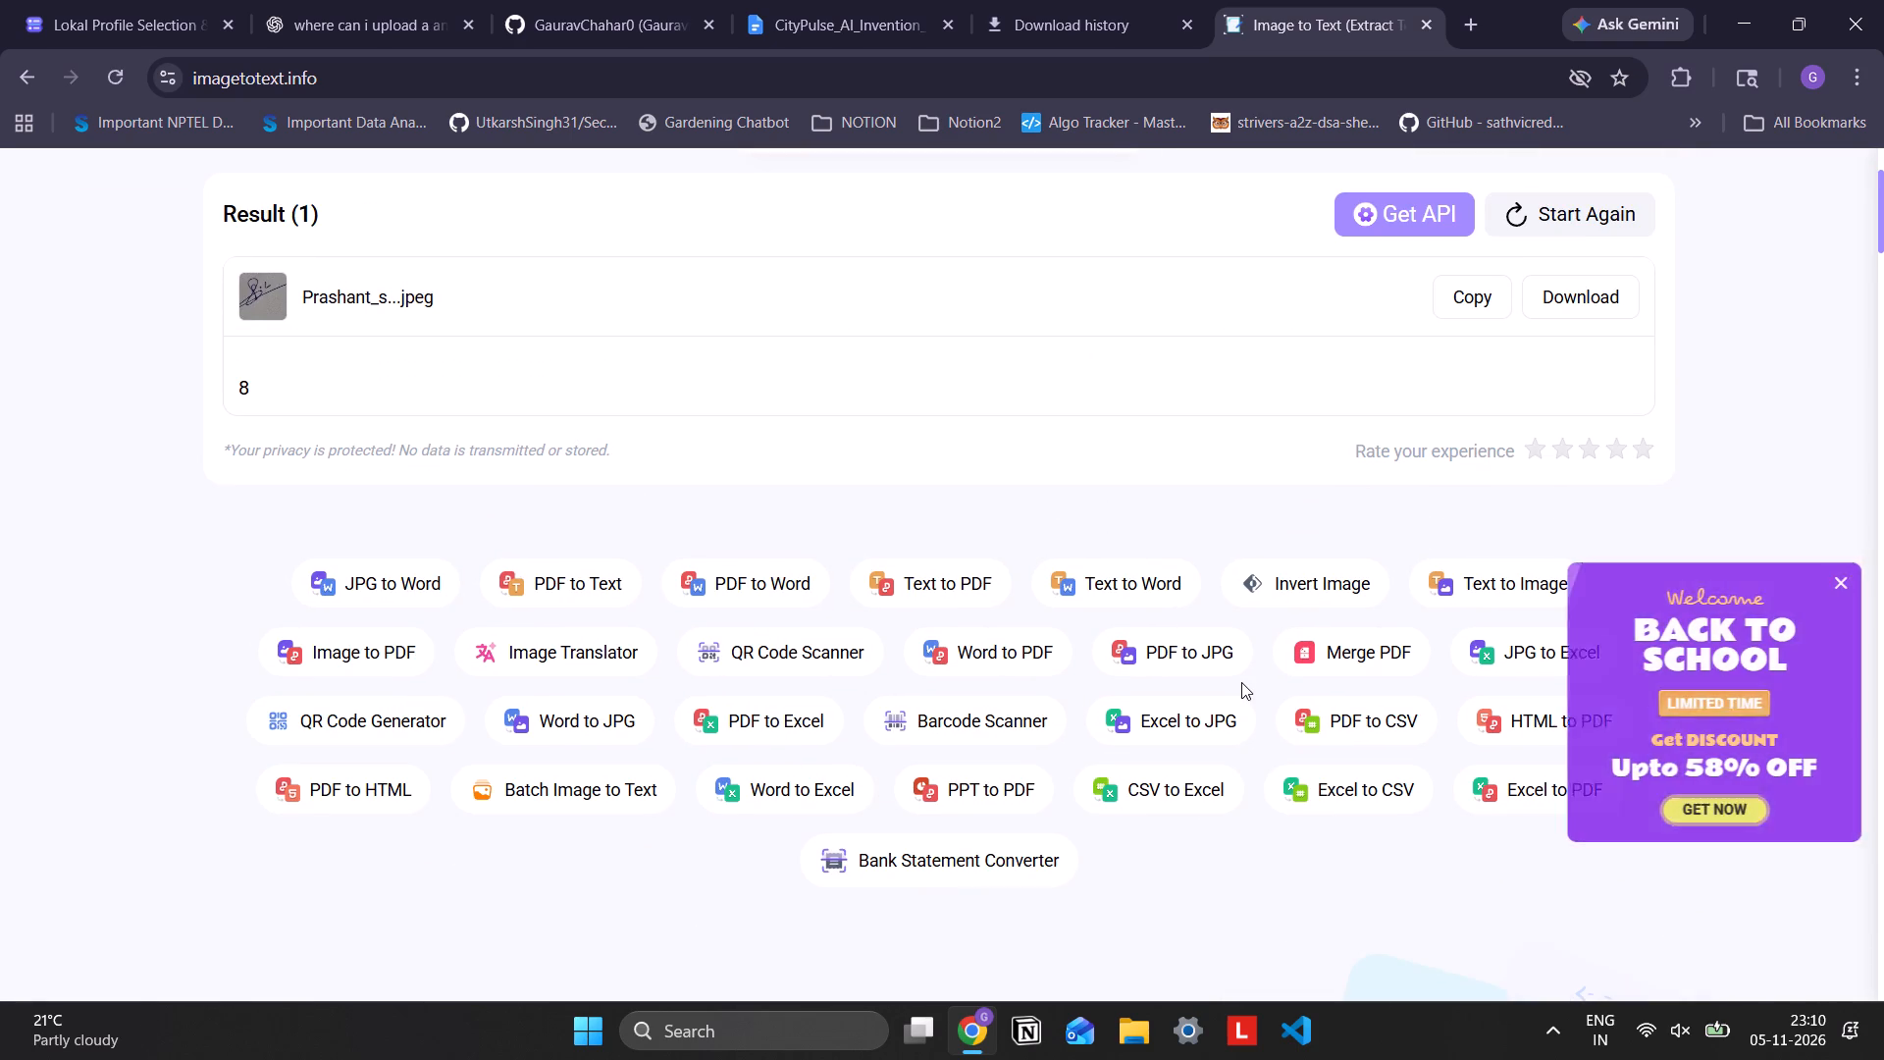
Go back to the search results, search for "remove background from image", and open remove.bg.
{"action": "left_click", "coordinate": [25, 72]}
{"action": "left_click", "coordinate": [676, 194]}
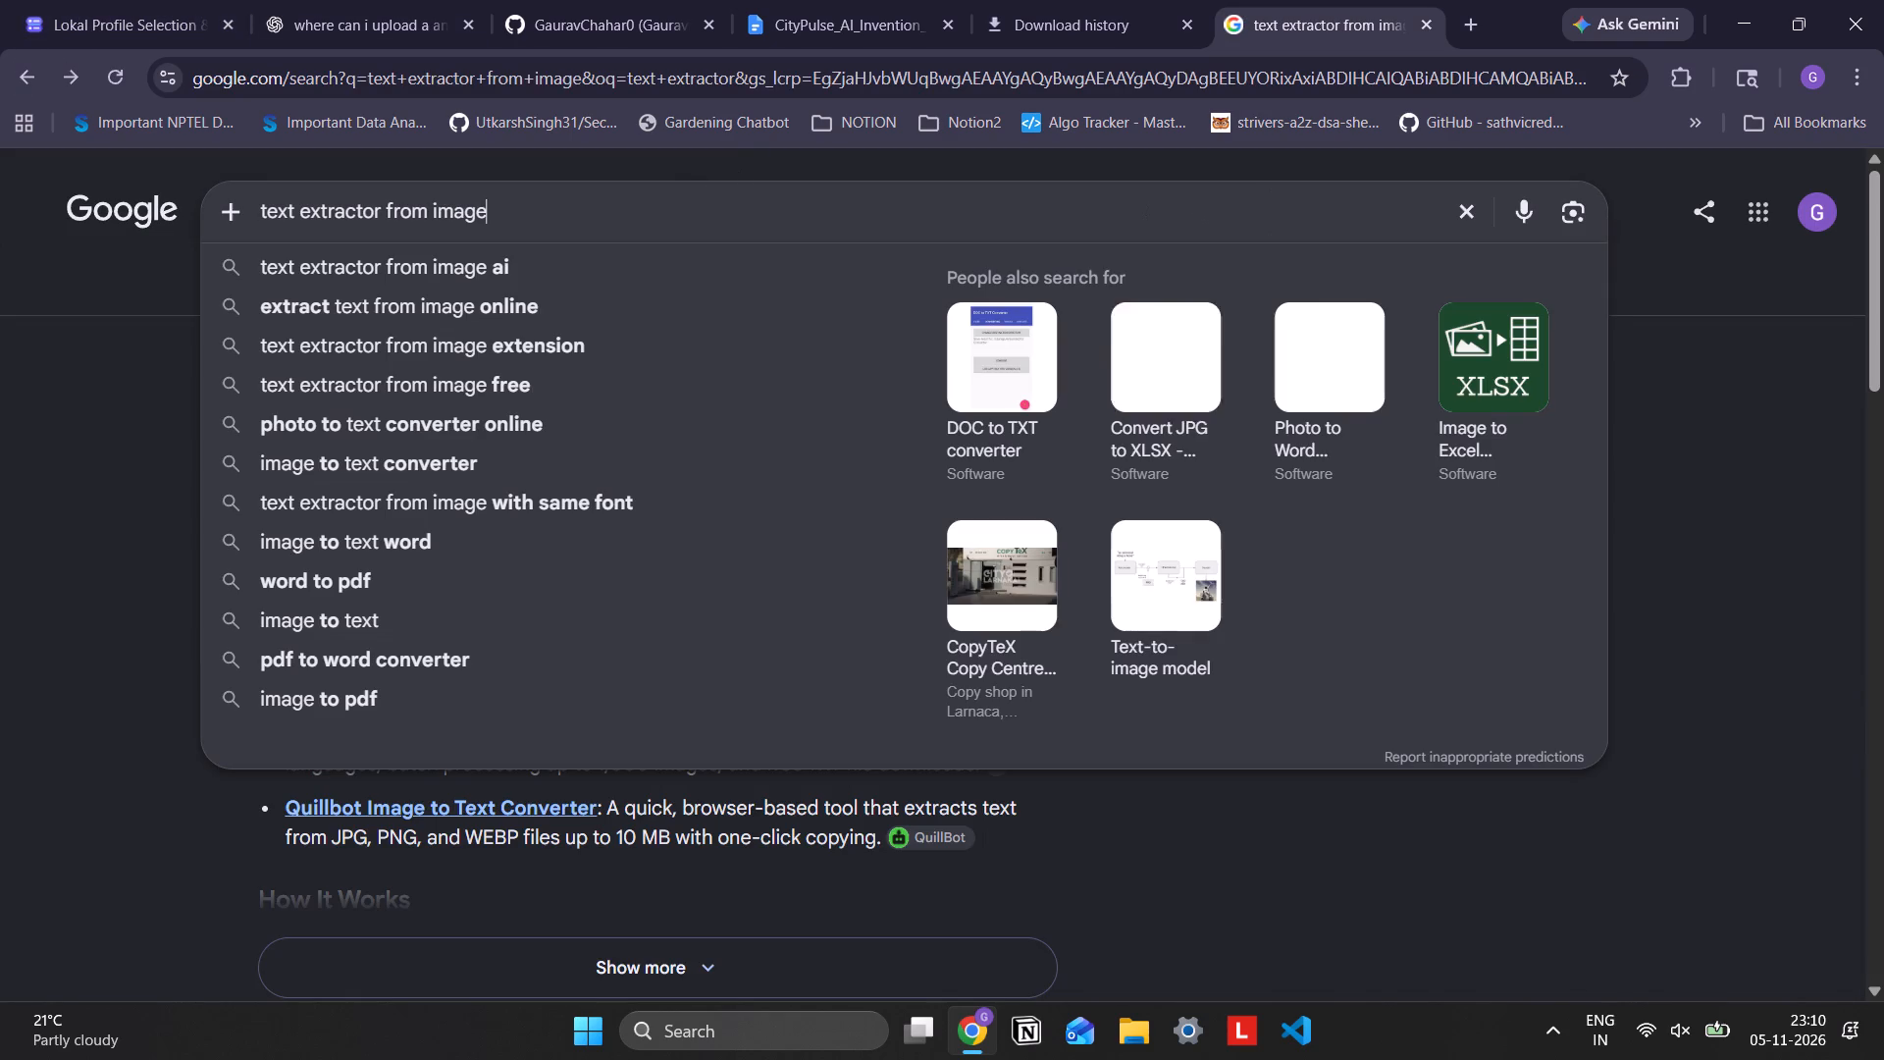
{"action": "key", "text": "ctrl+a"}
{"action": "type", "text": "remove"}
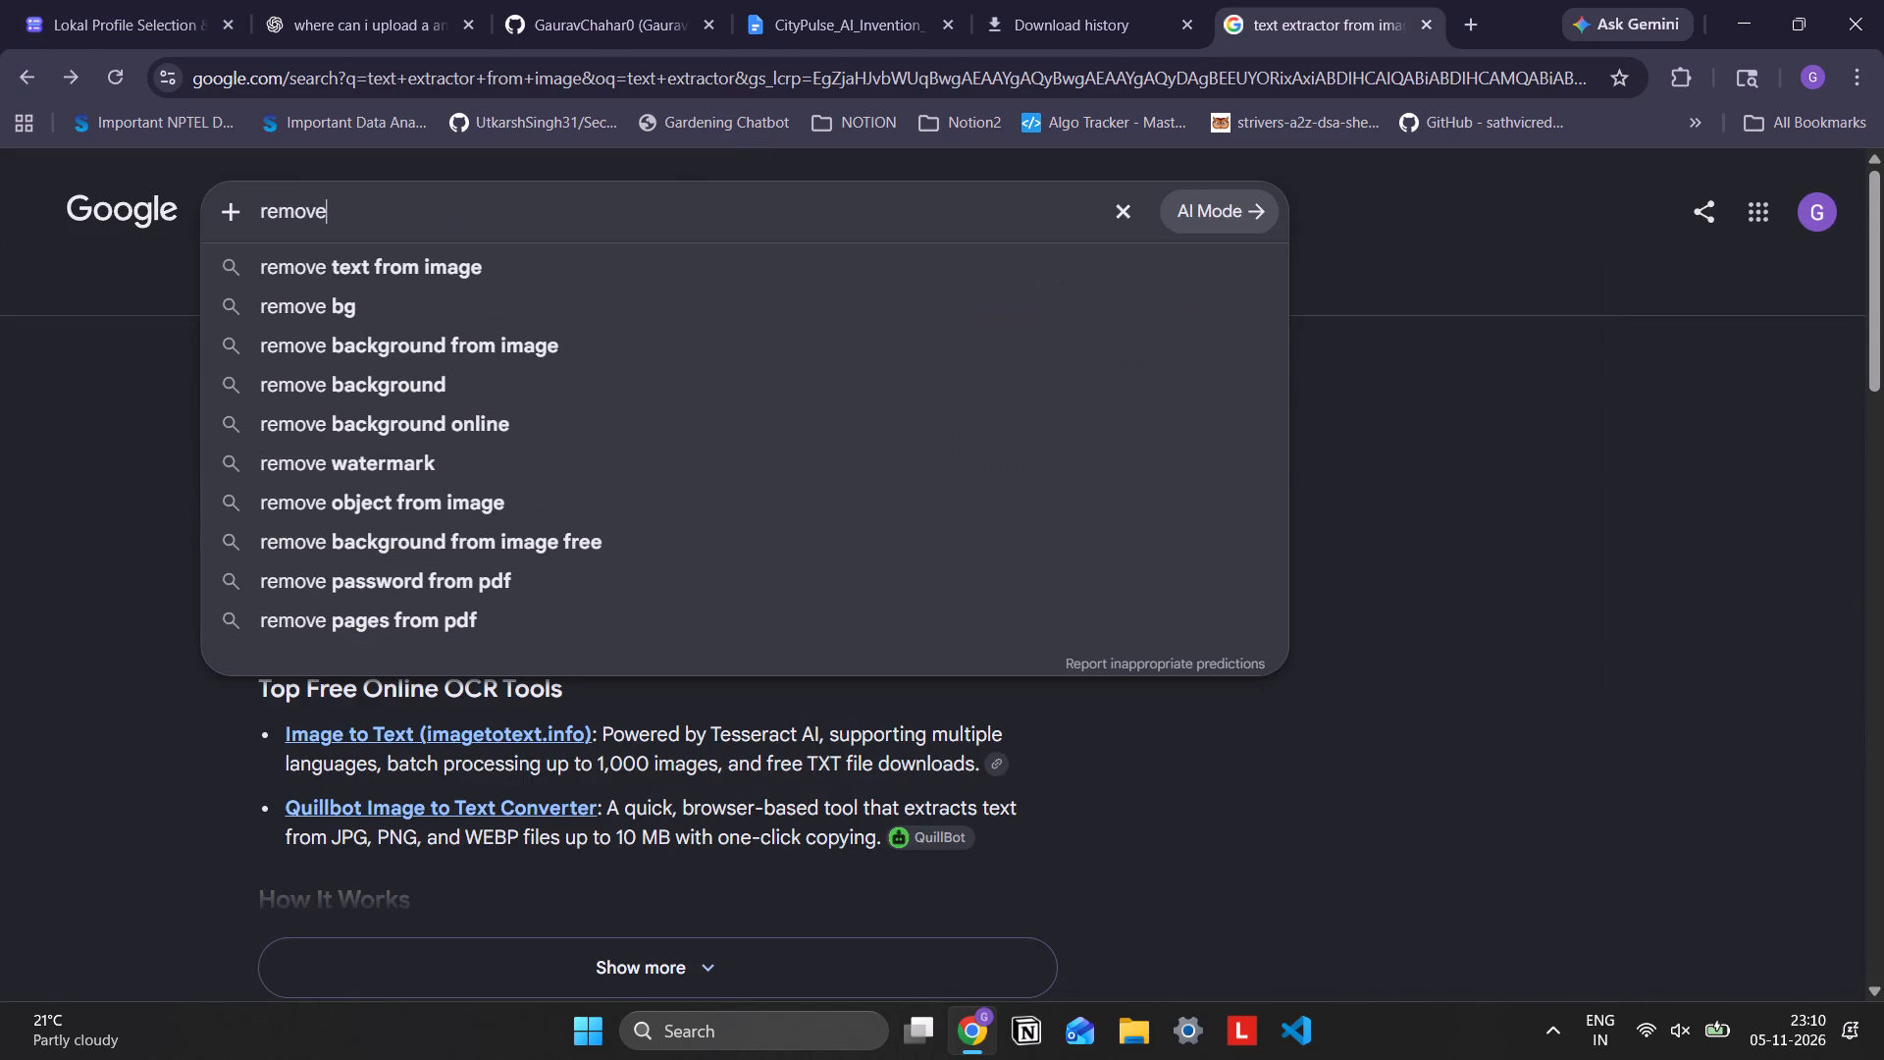
{"action": "key", "text": "Down"}
{"action": "key", "text": "Down"}
{"action": "key", "text": "Down"}
{"action": "key", "text": "Return"}
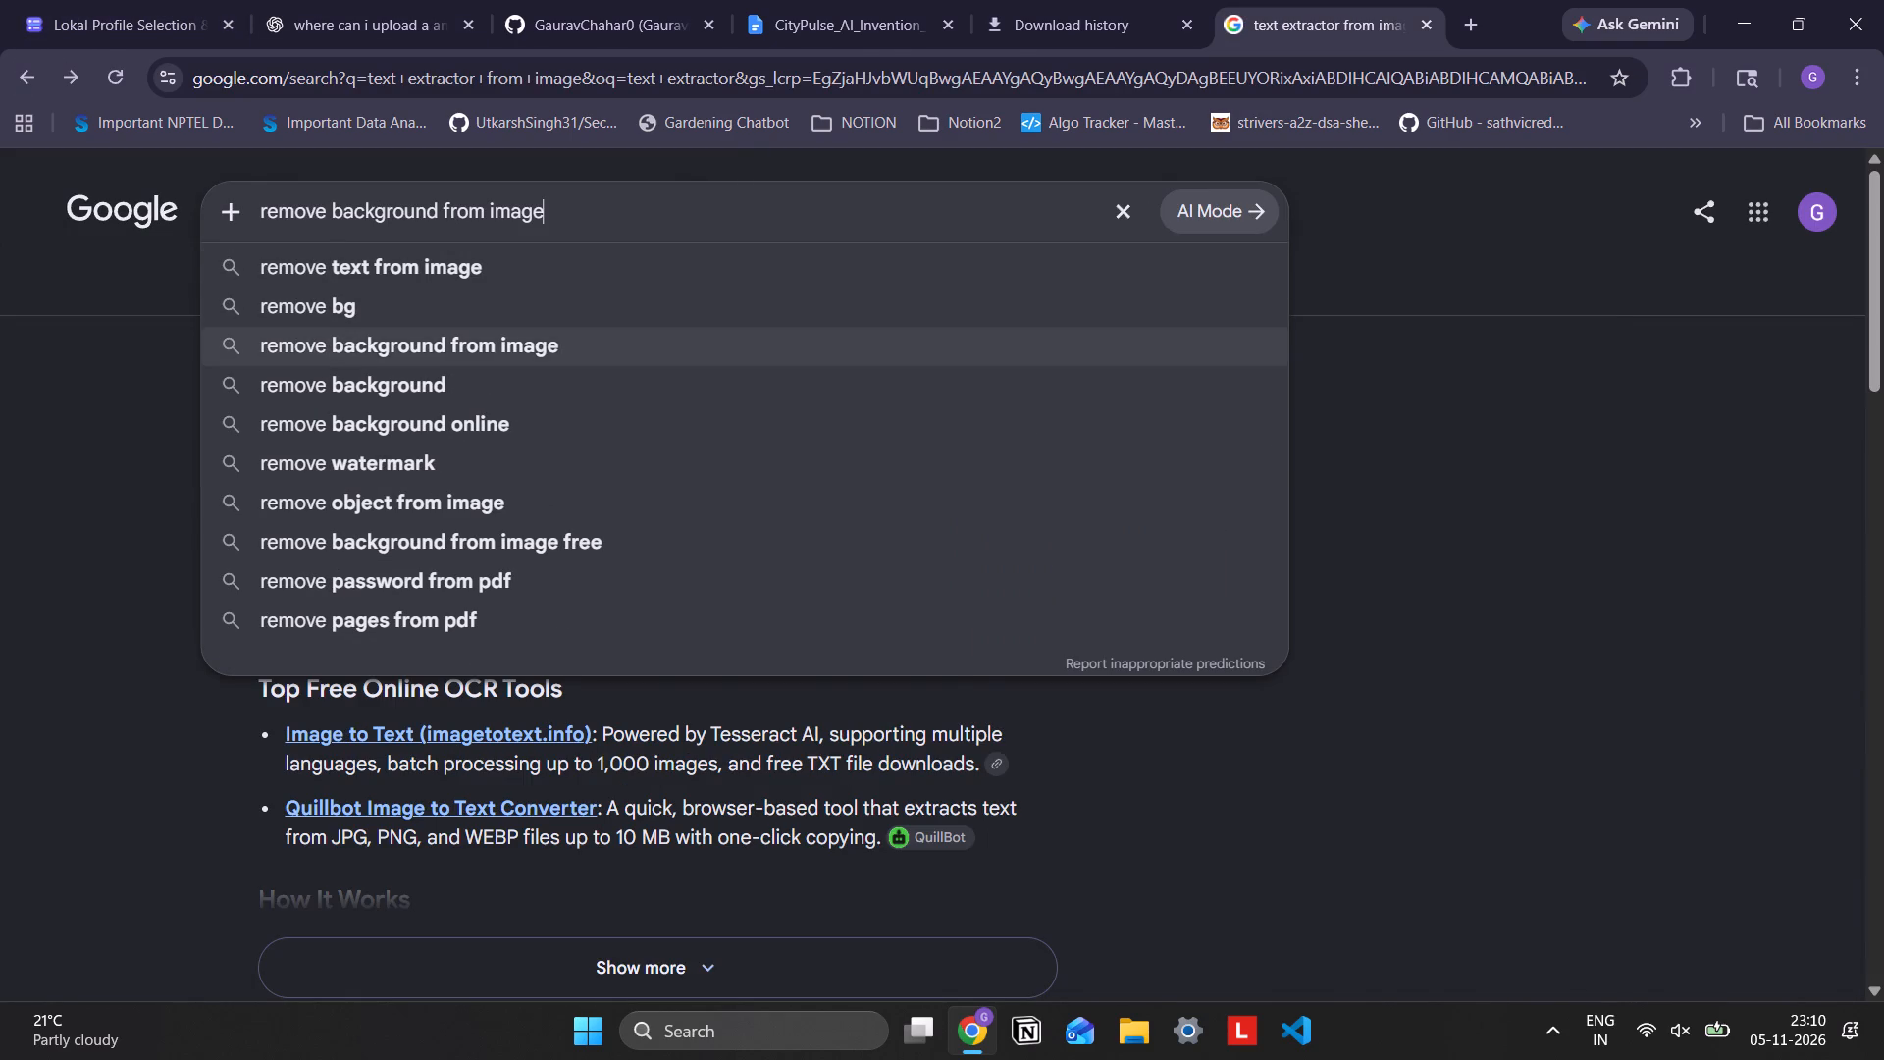
{"action": "left_click", "coordinate": [621, 424]}
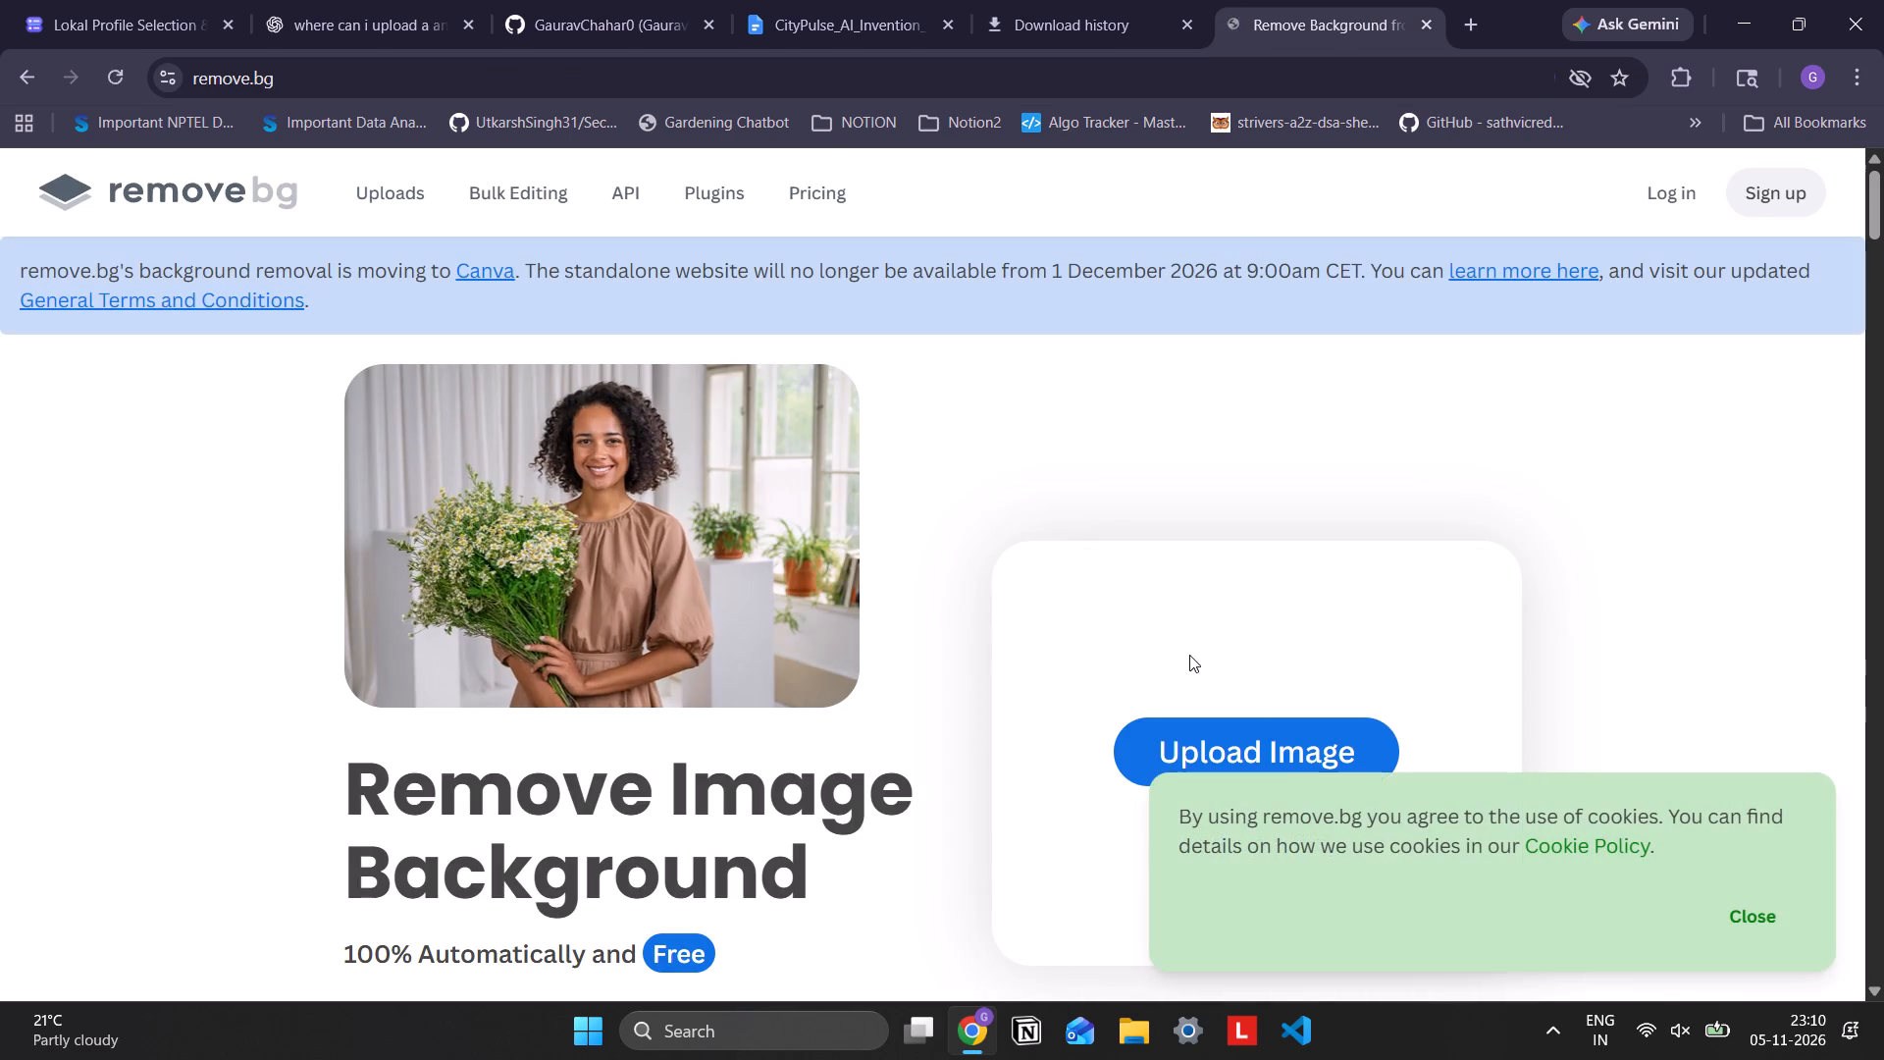
Upload the Prashant_sign image from Downloads to remove.bg for background removal and dismiss the cookie notice.
{"action": "left_click", "coordinate": [1298, 757]}
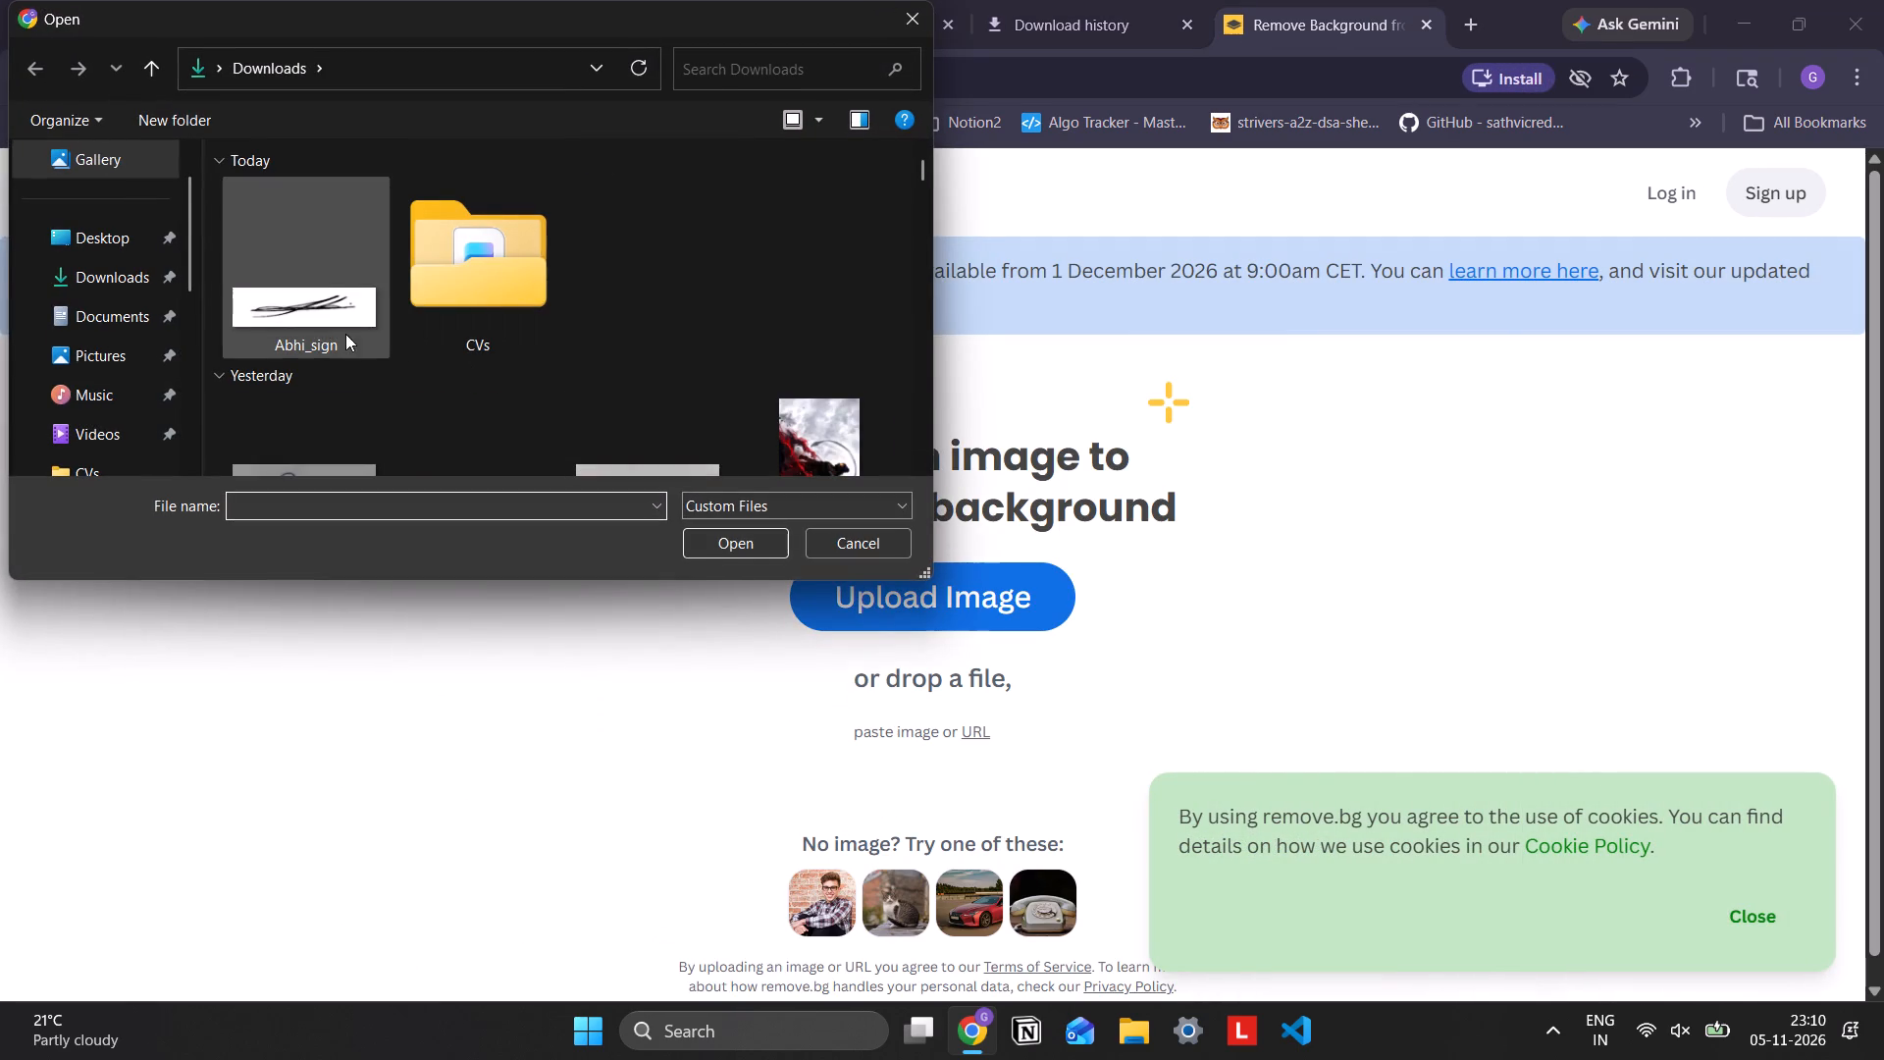
{"action": "scroll", "coordinate": [302, 320], "scroll_direction": "down", "scroll_amount": 1}
{"action": "left_click", "coordinate": [302, 320]}
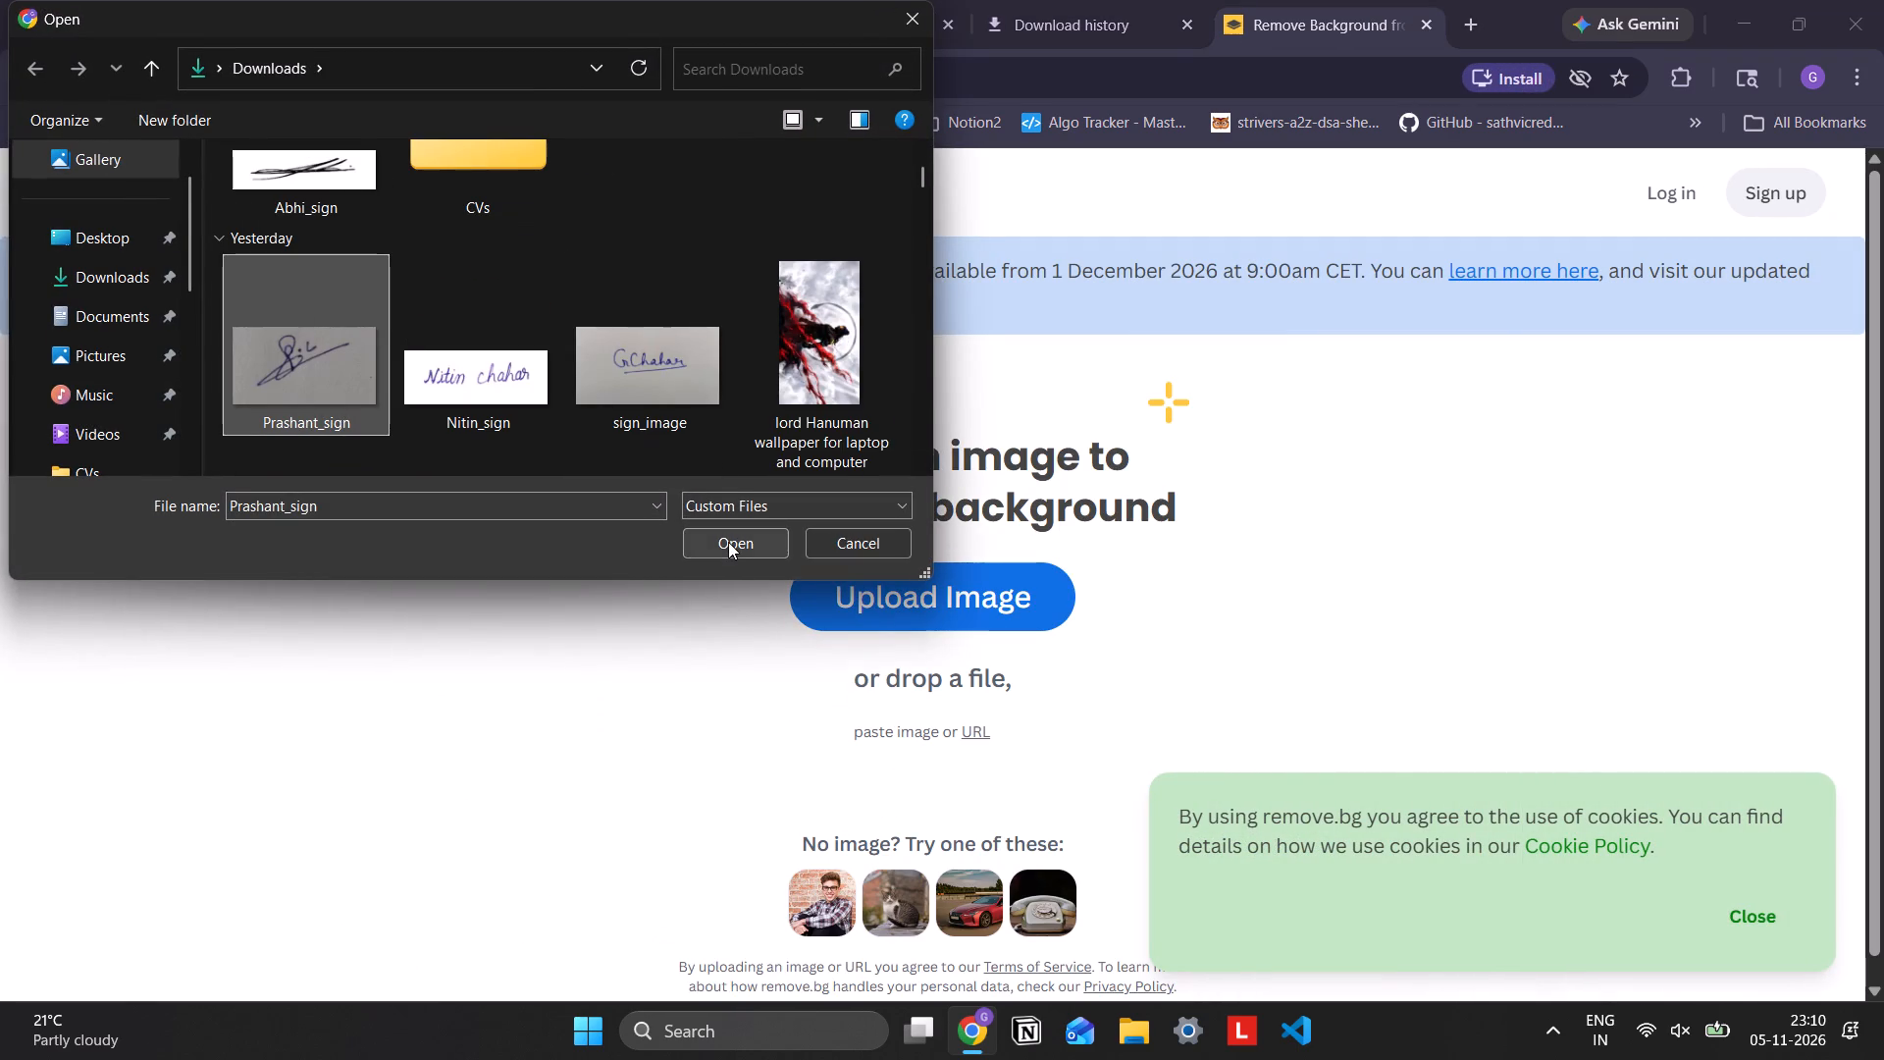
{"action": "left_click", "coordinate": [728, 542]}
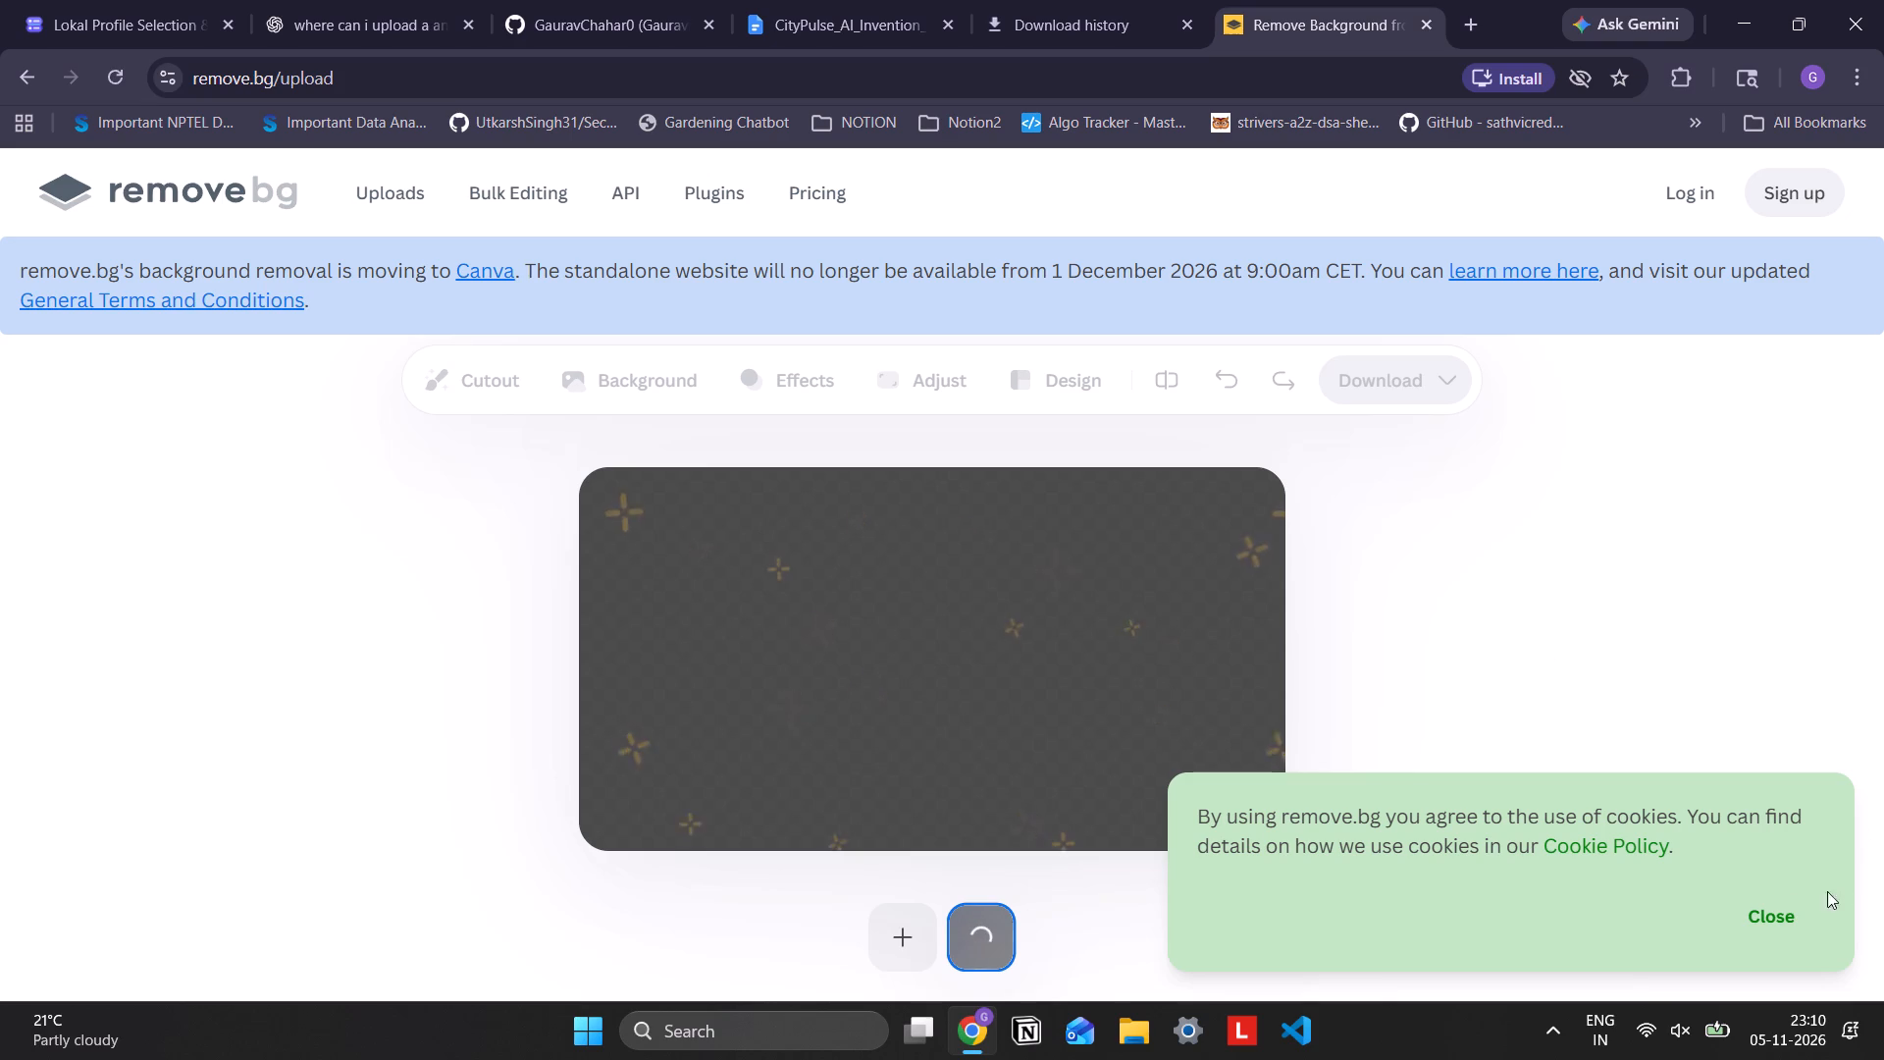
{"action": "left_click", "coordinate": [1779, 905]}
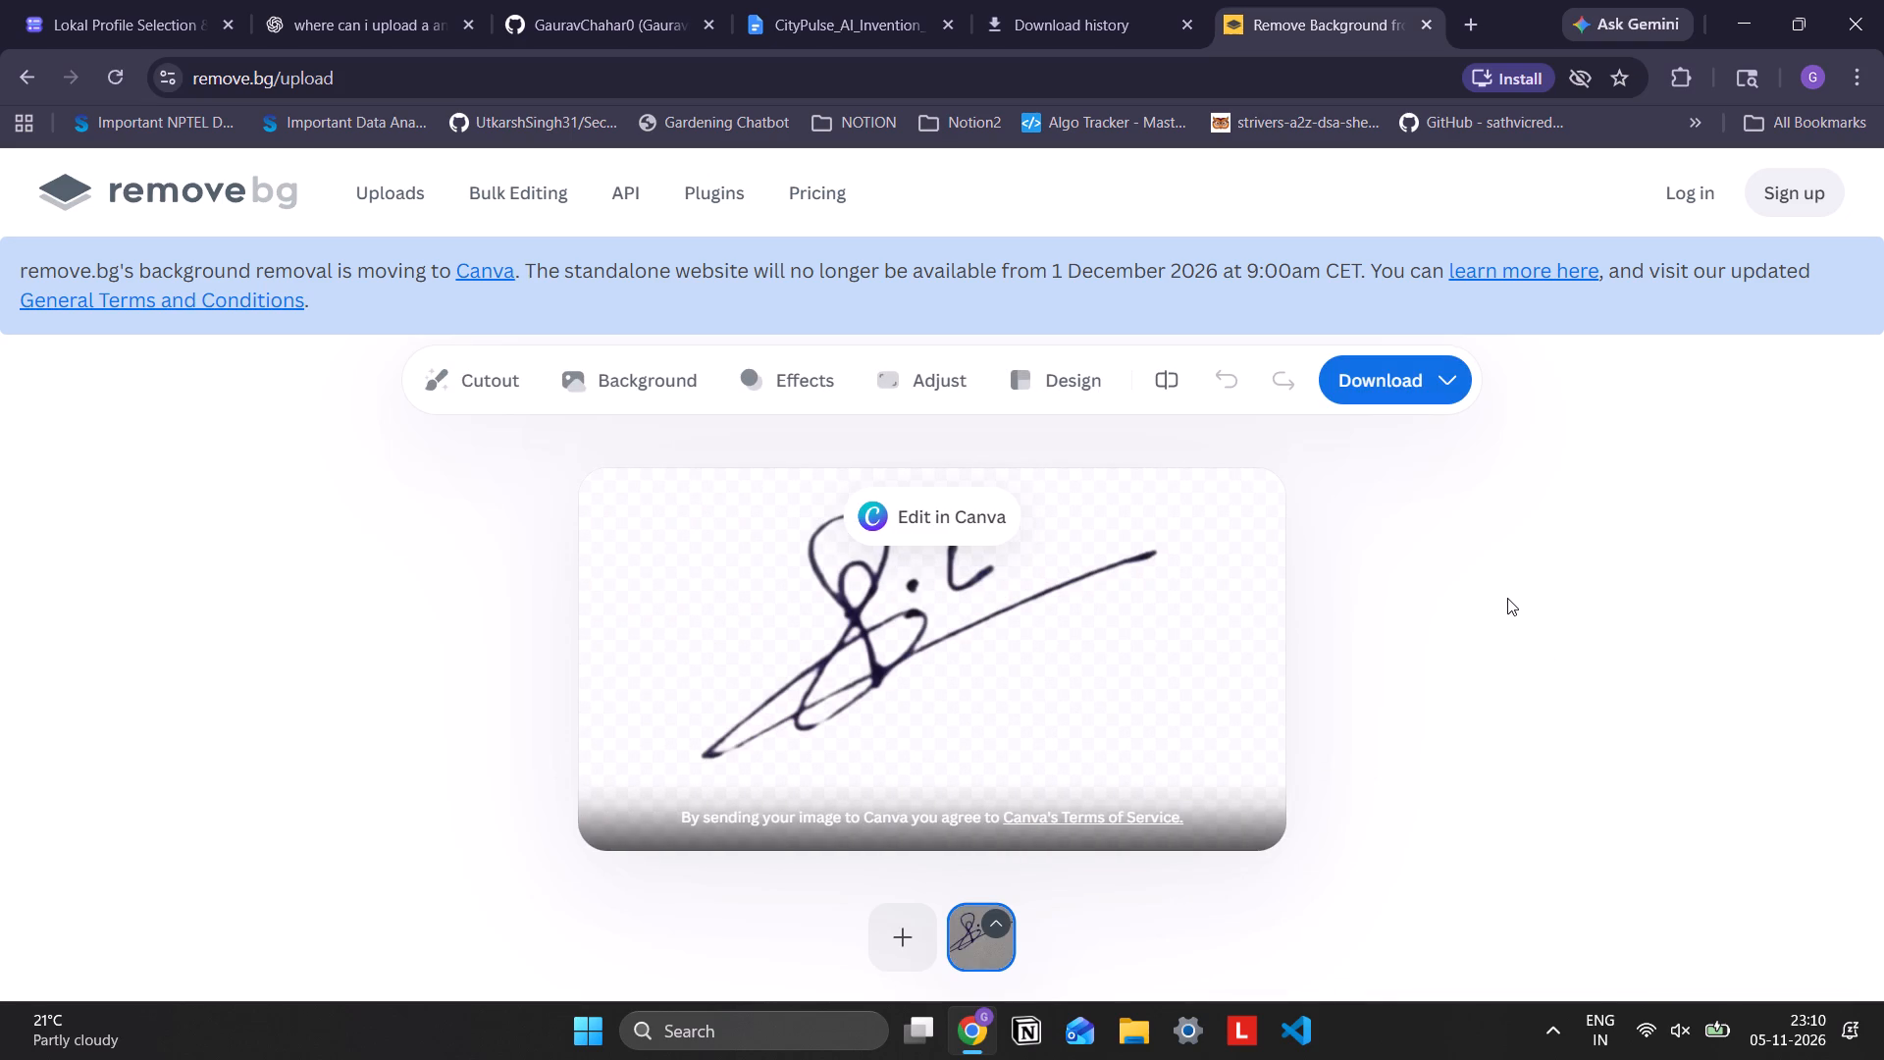
Download the free 680 x 367 preview of the background-free signature, view it in Photos, and close it.
{"action": "left_click", "coordinate": [1459, 370]}
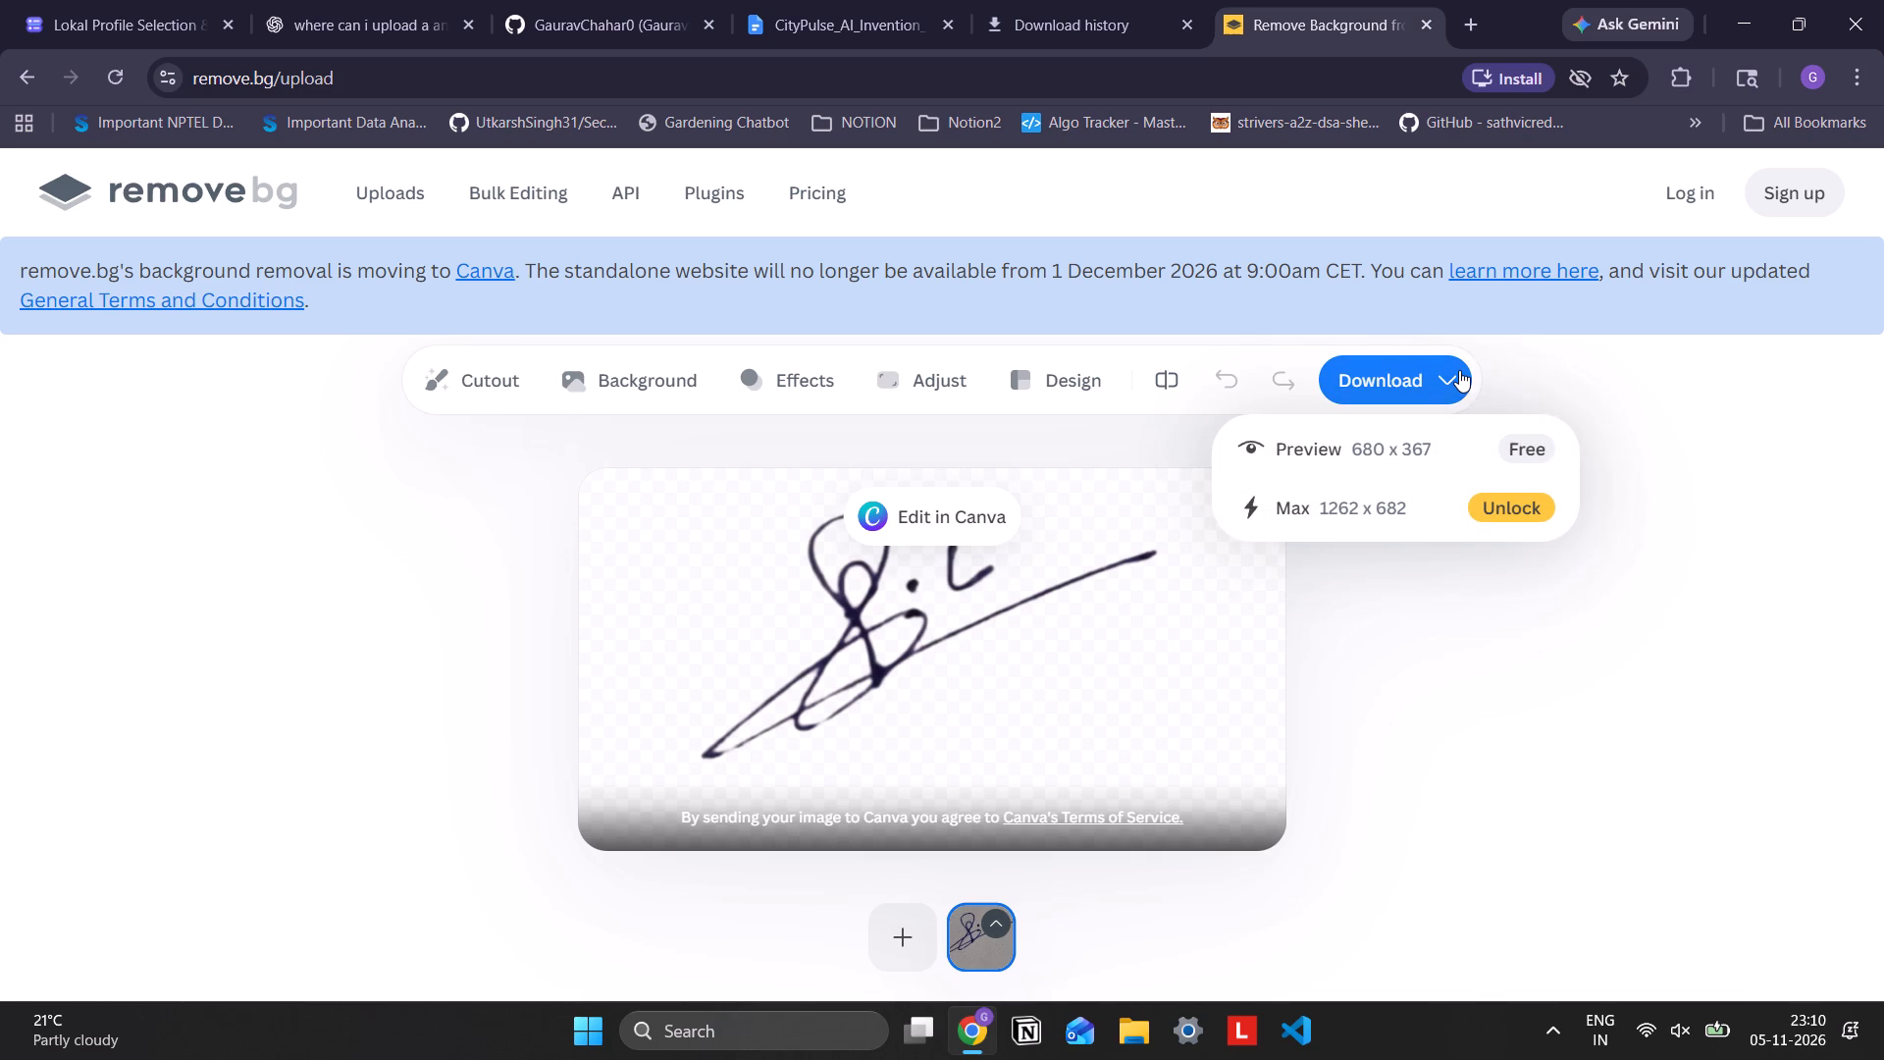
{"action": "left_click", "coordinate": [1368, 384]}
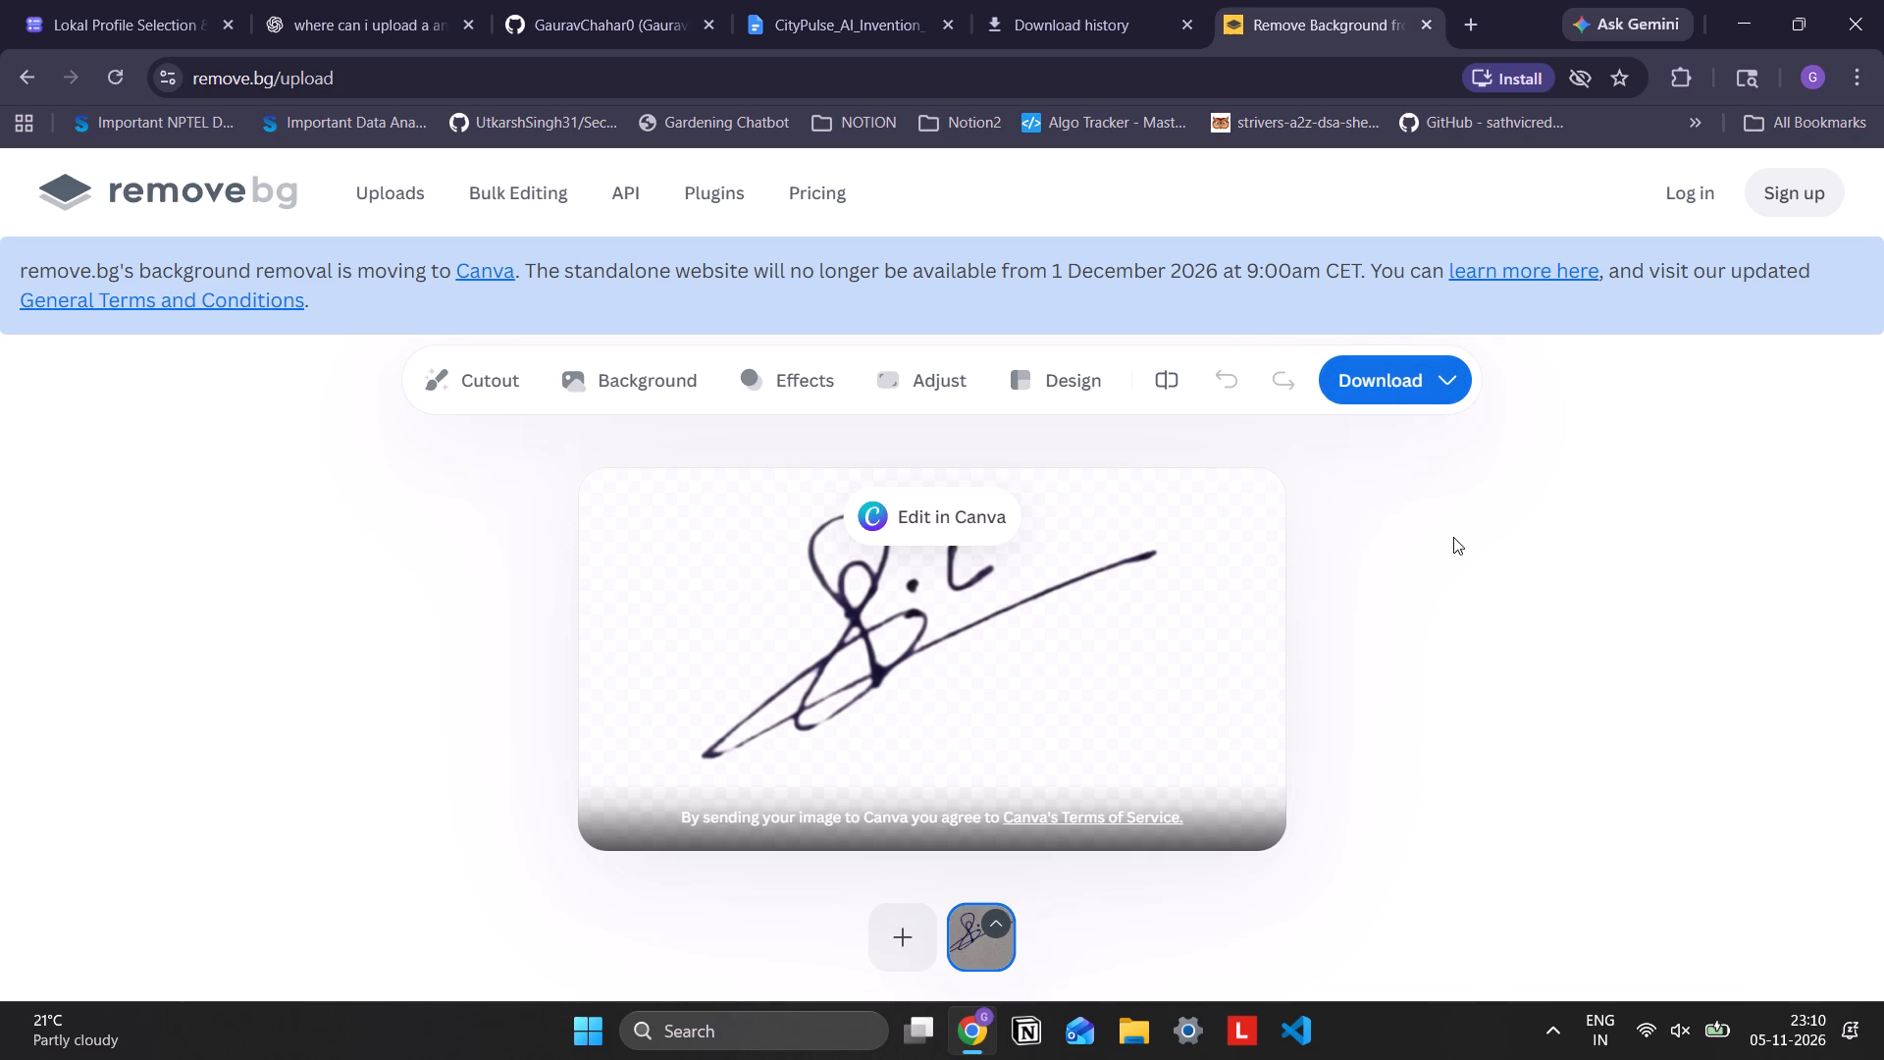
{"action": "left_click", "coordinate": [1379, 385]}
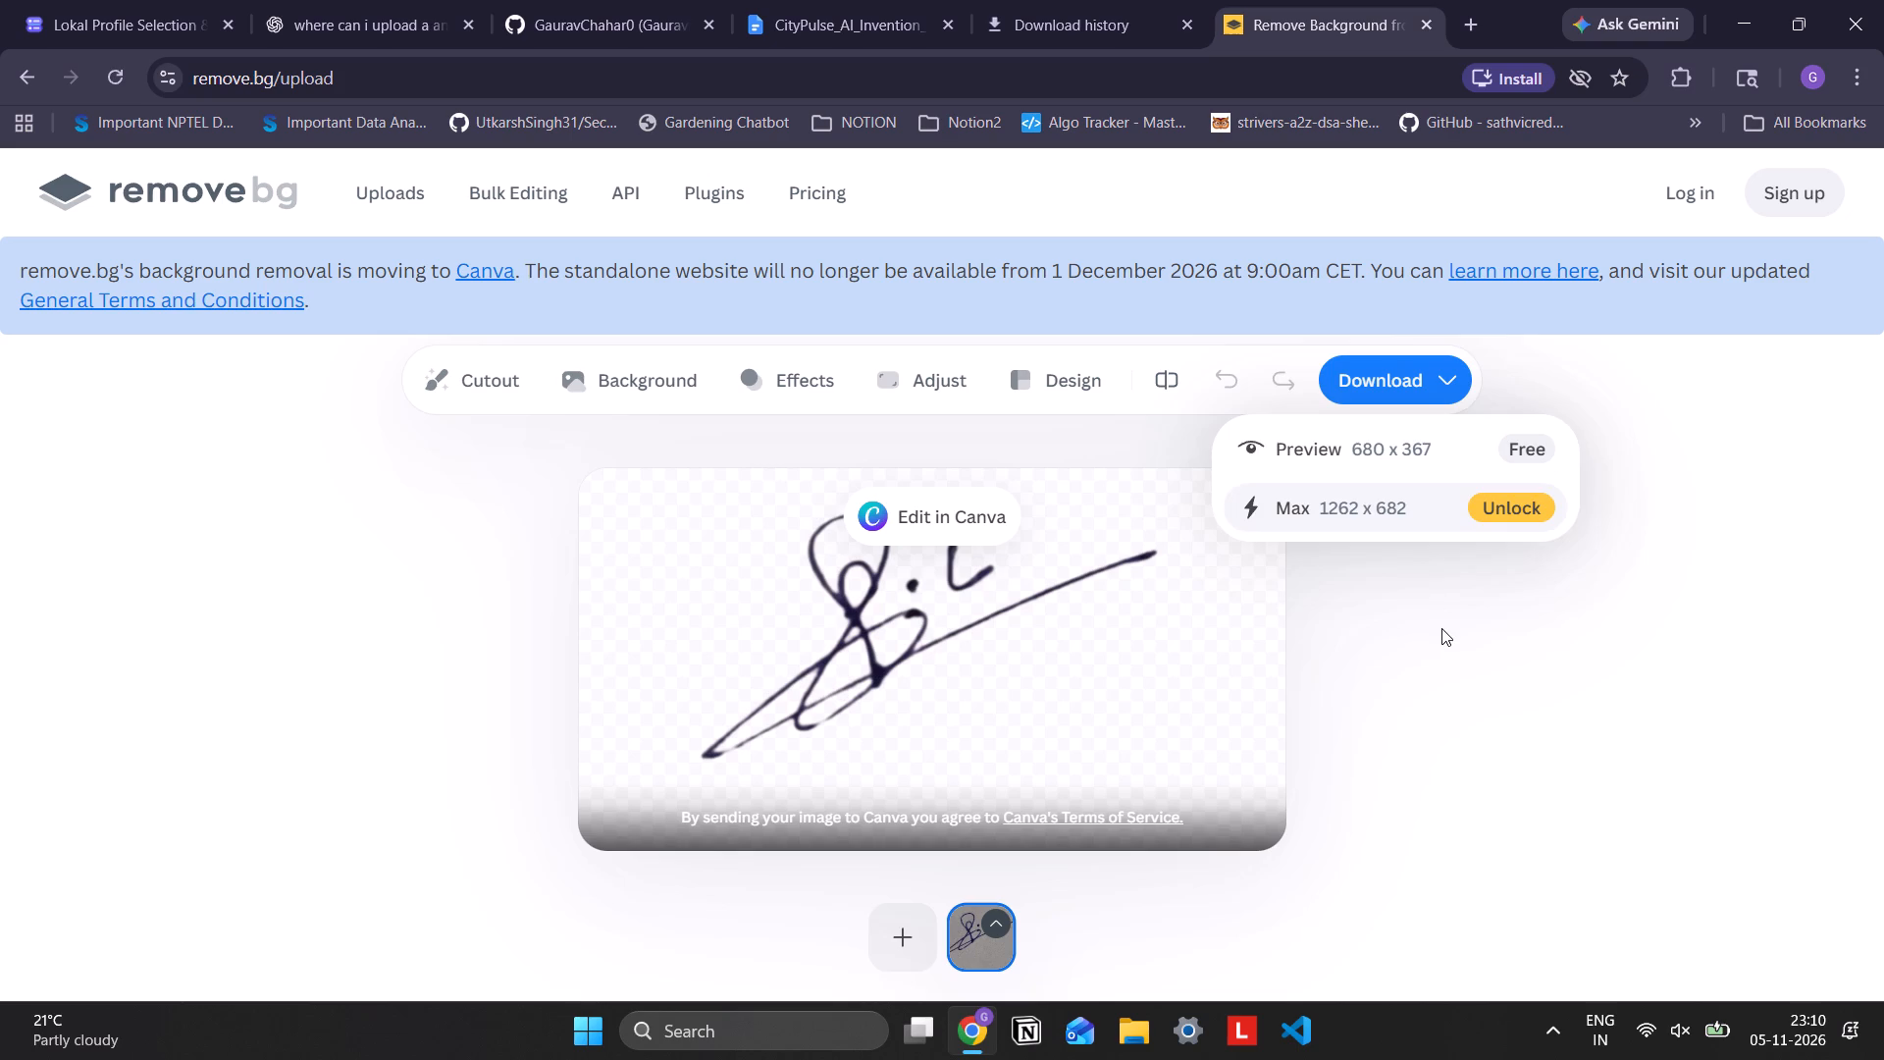
{"action": "left_click", "coordinate": [1441, 628]}
{"action": "left_click", "coordinate": [1364, 381]}
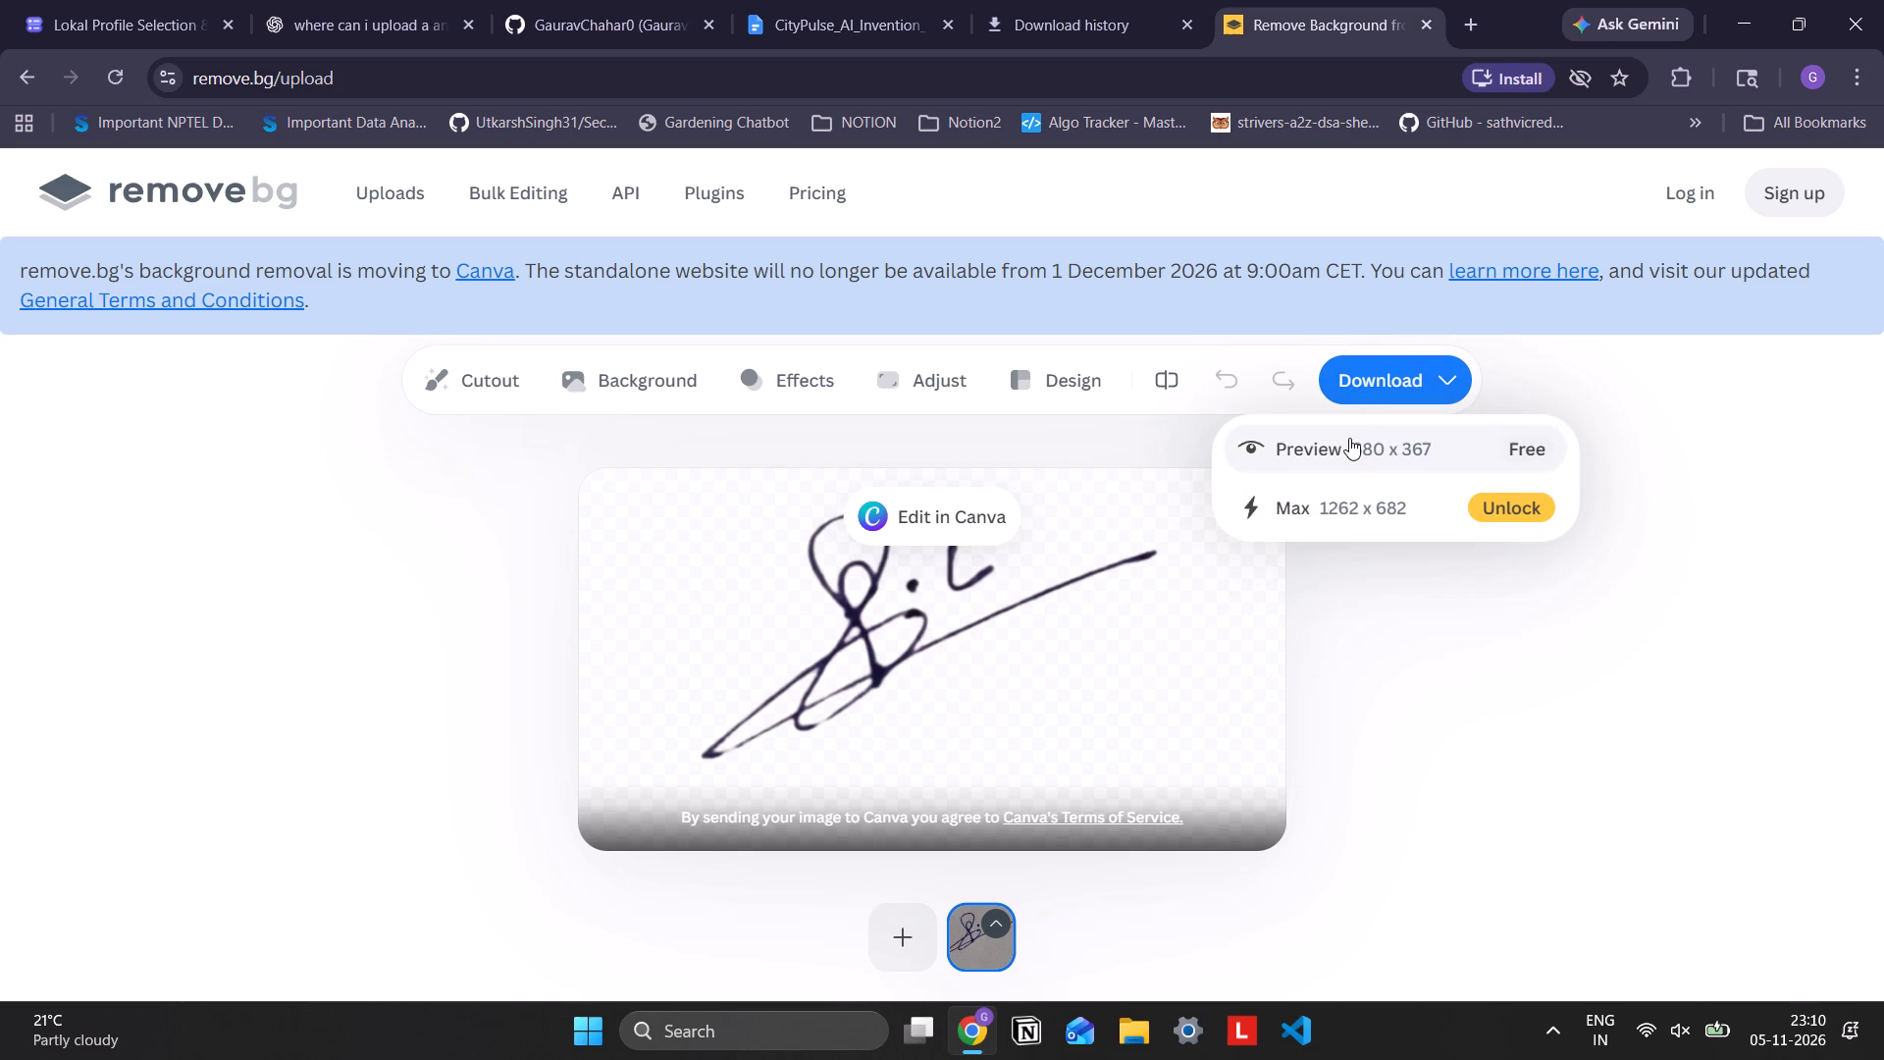
{"action": "left_click", "coordinate": [1349, 438]}
{"action": "left_click", "coordinate": [1582, 154]}
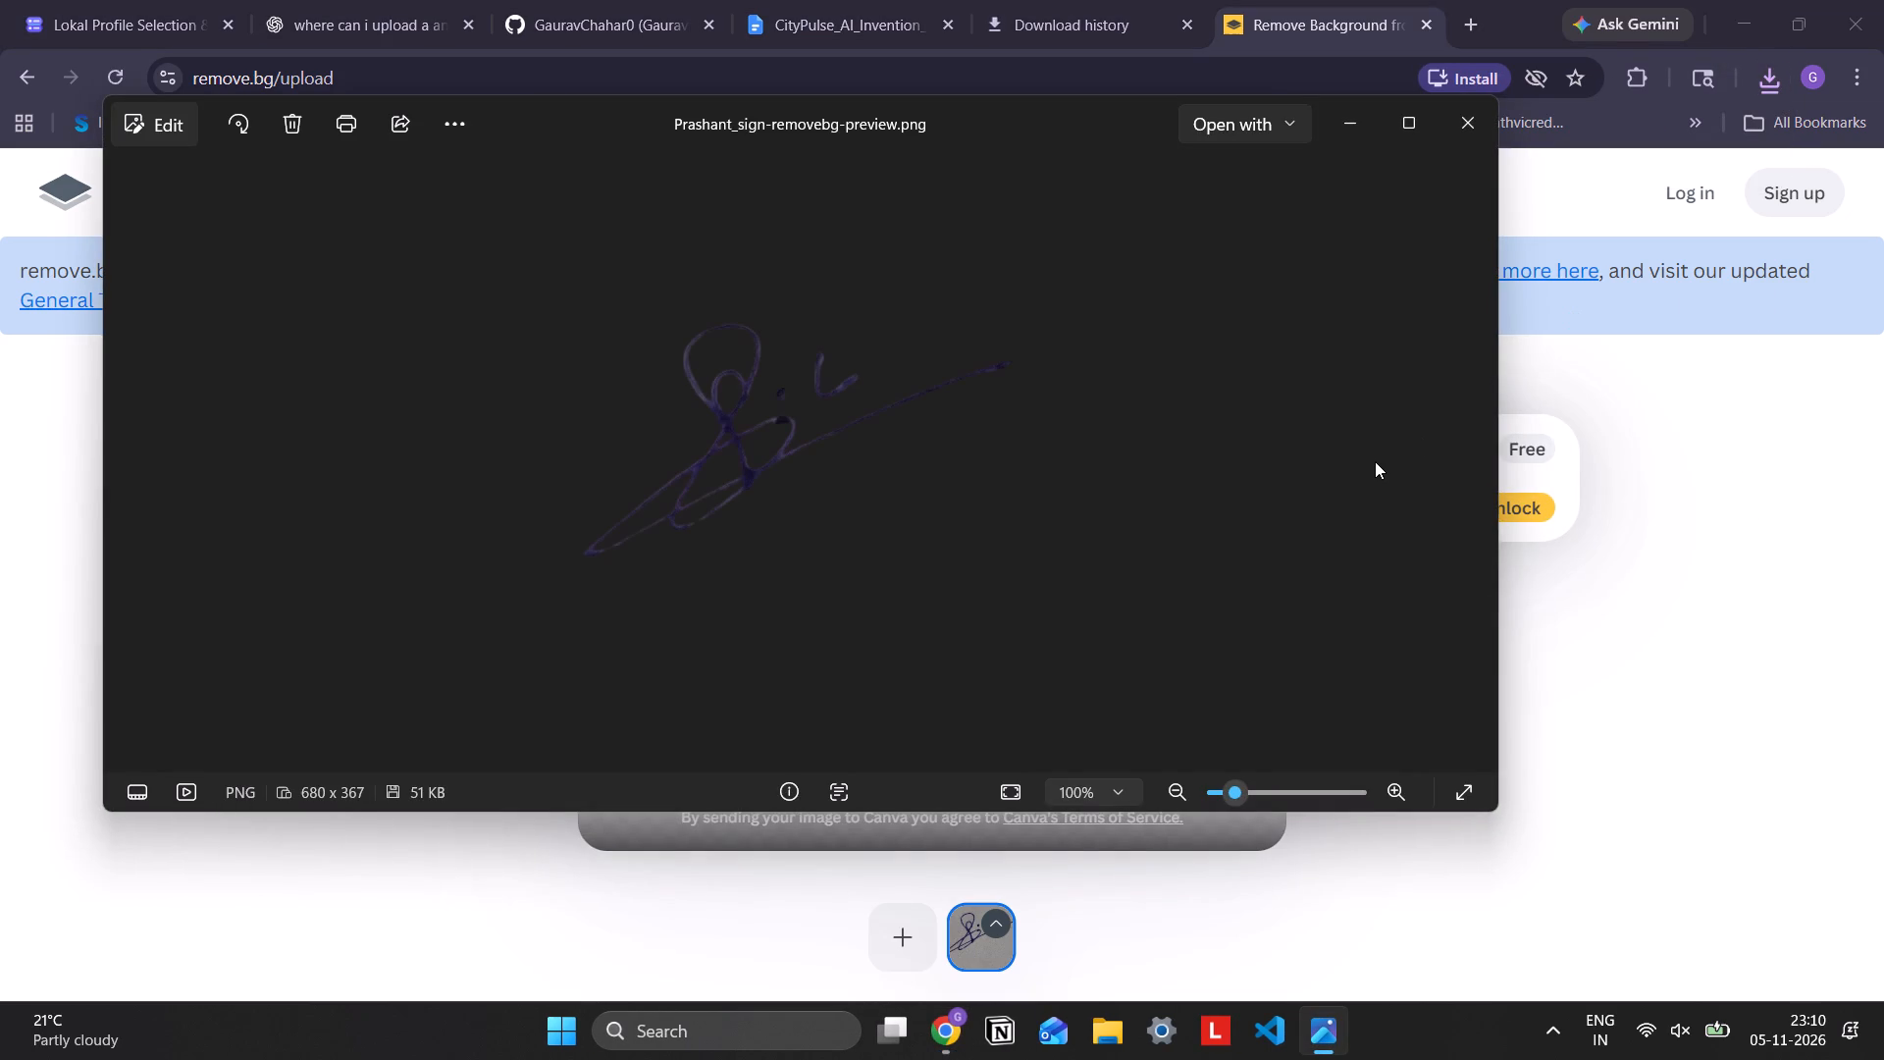
{"action": "left_click", "coordinate": [1477, 128]}
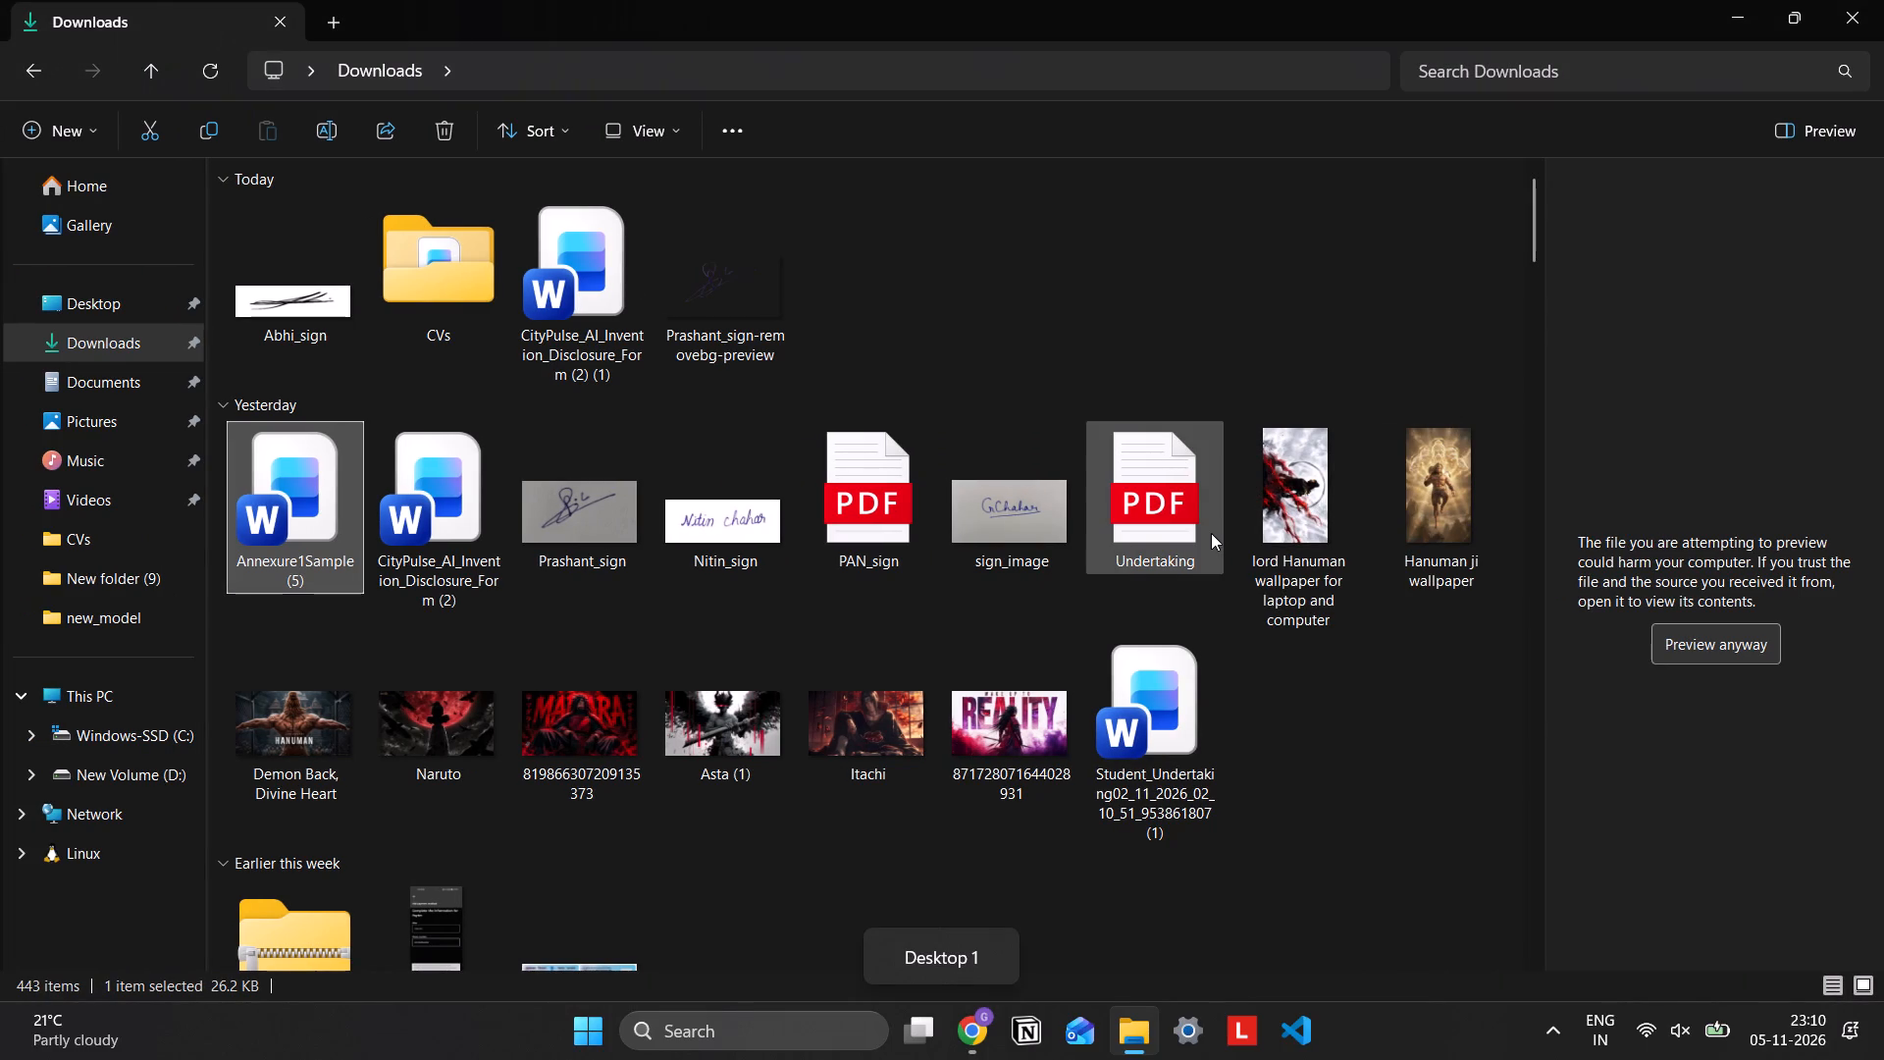
Create a folder named Sign in Downloads and move the original Prashant_sign image with the grey background into it.
{"action": "scroll", "coordinate": [1211, 533], "scroll_direction": "up", "scroll_amount": 2}
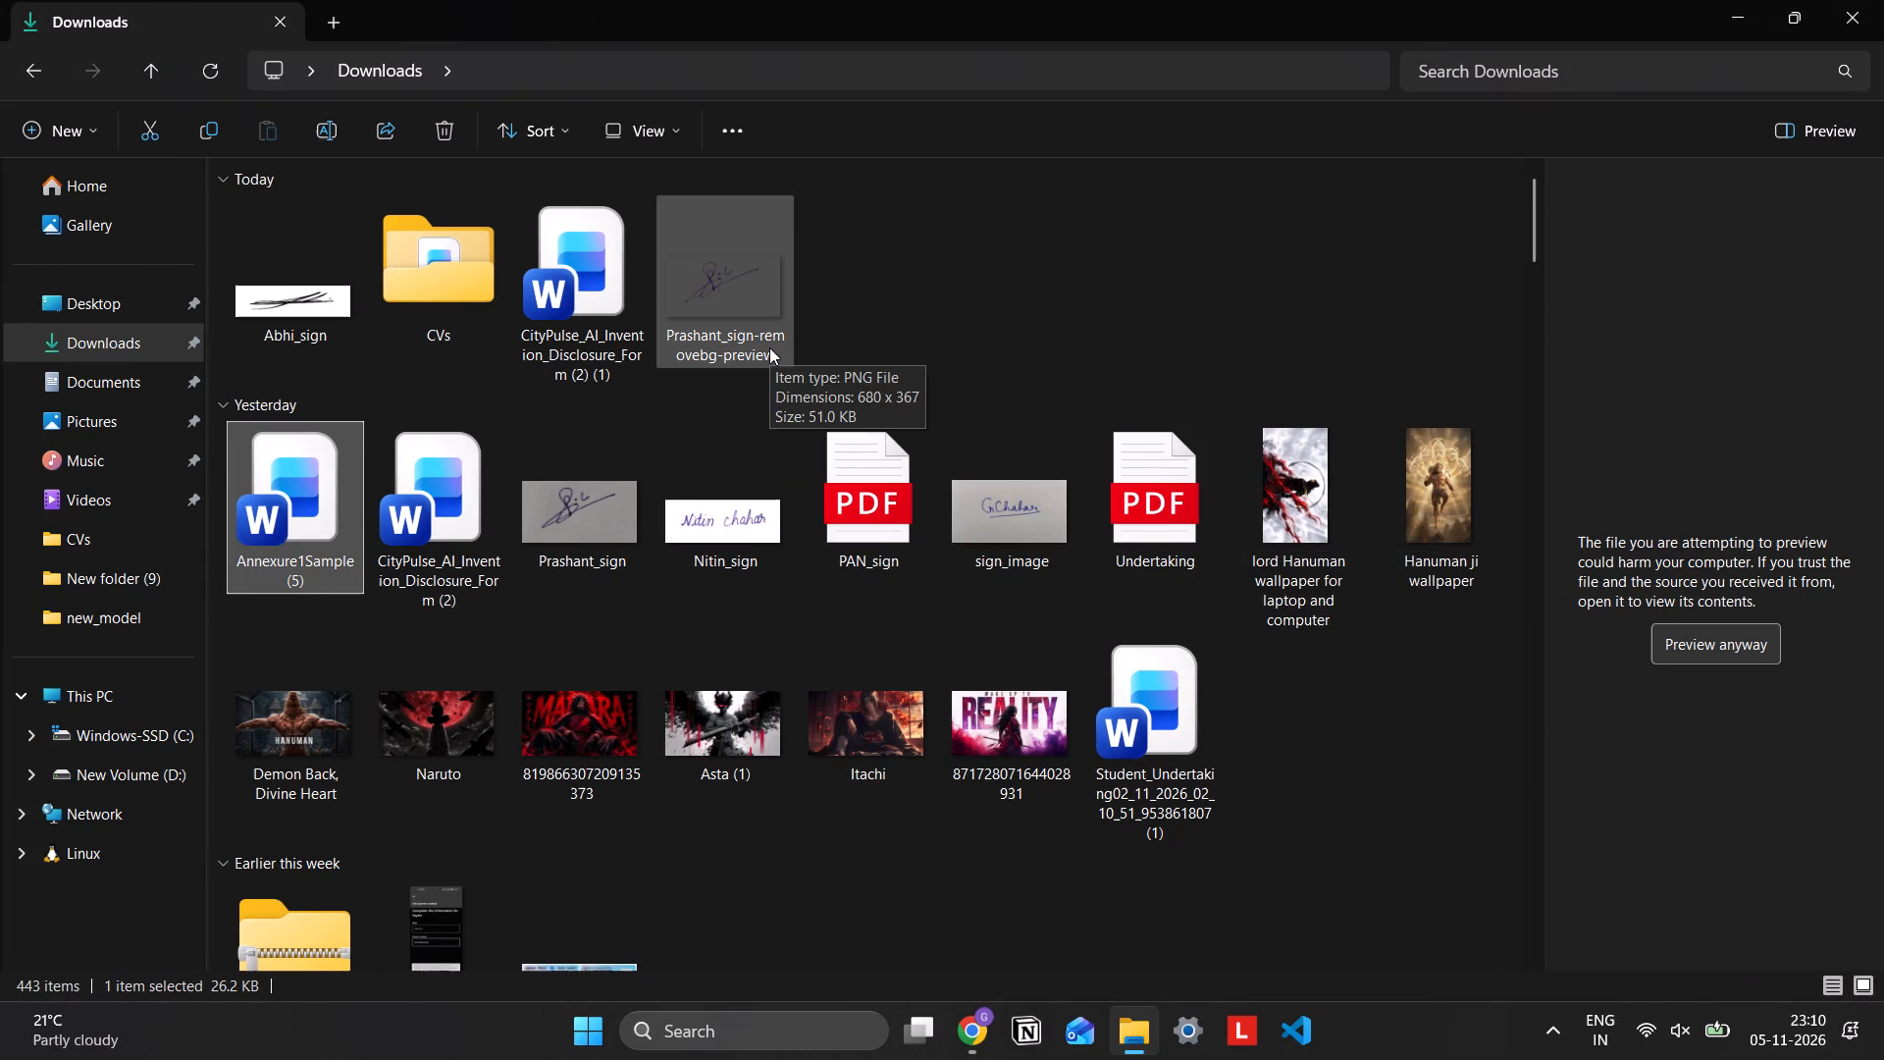
{"action": "left_click", "coordinate": [611, 512]}
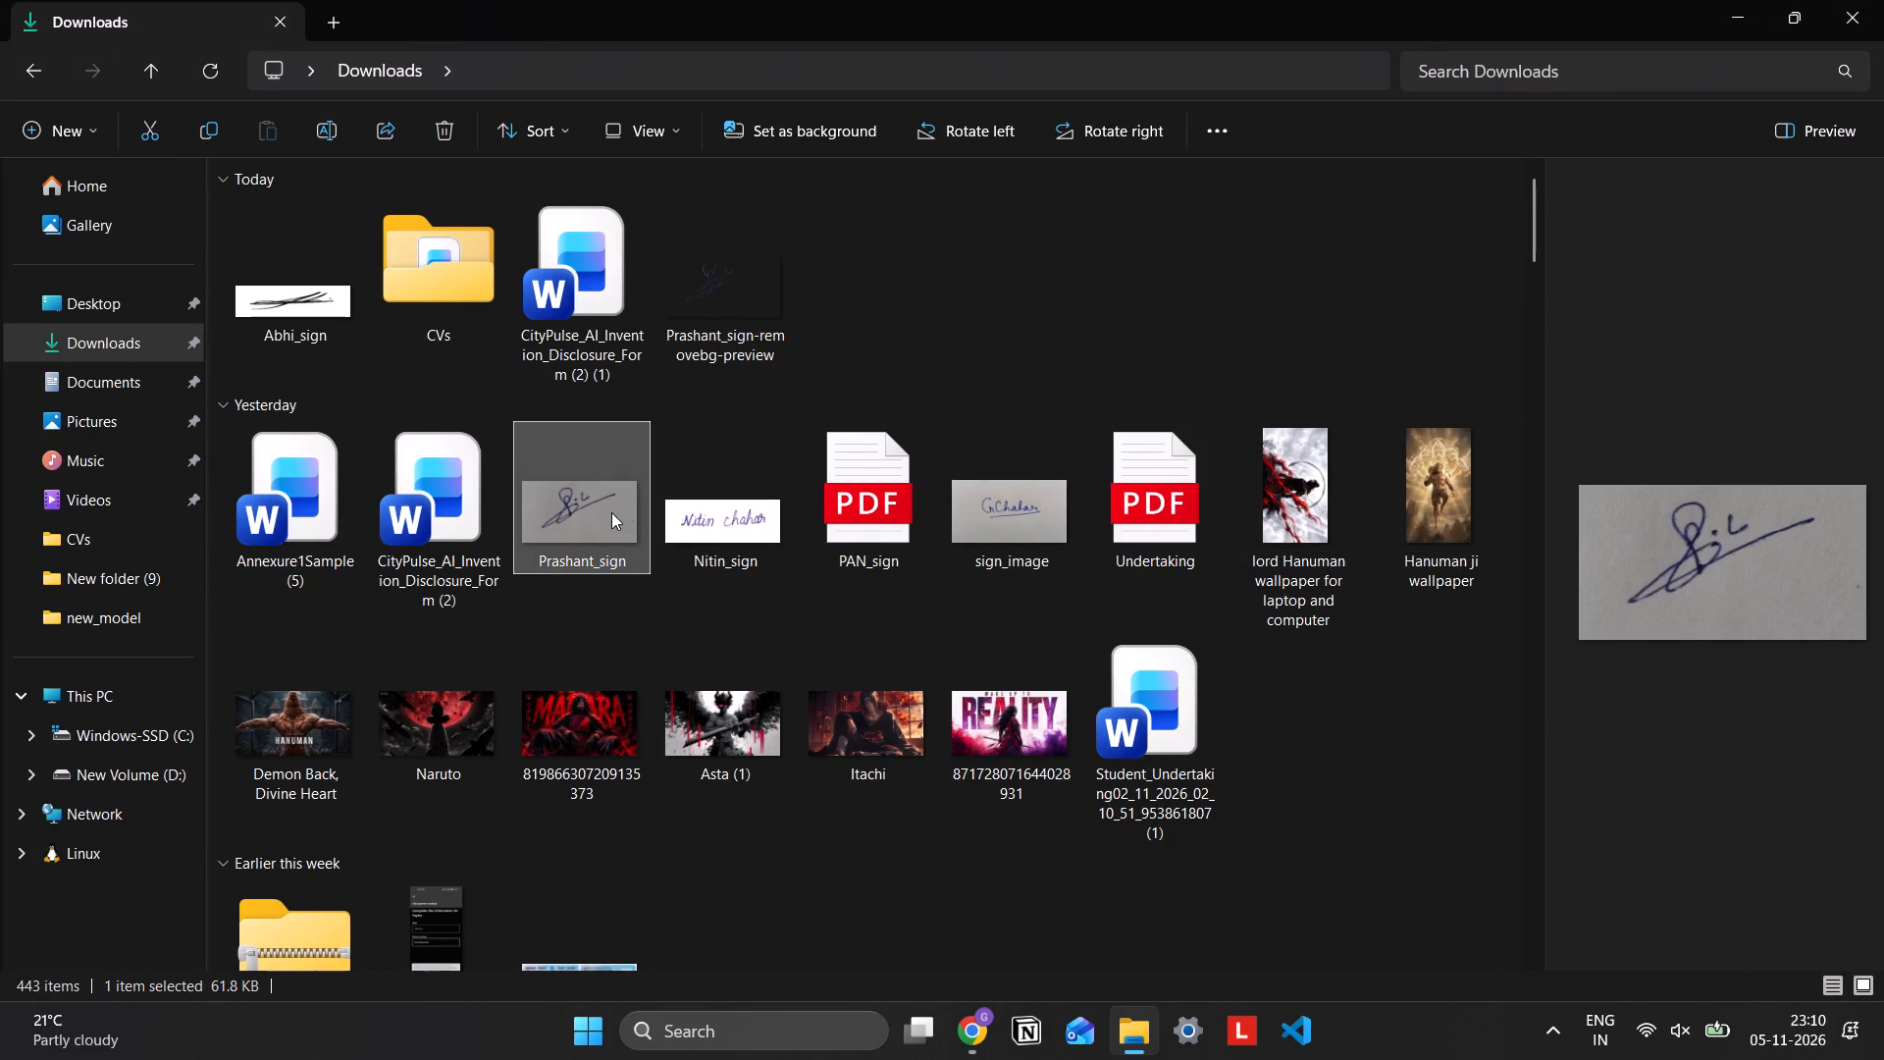
{"action": "scroll", "coordinate": [611, 512], "scroll_direction": "down", "scroll_amount": 5}
{"action": "scroll", "coordinate": [611, 512], "scroll_direction": "up", "scroll_amount": 1}
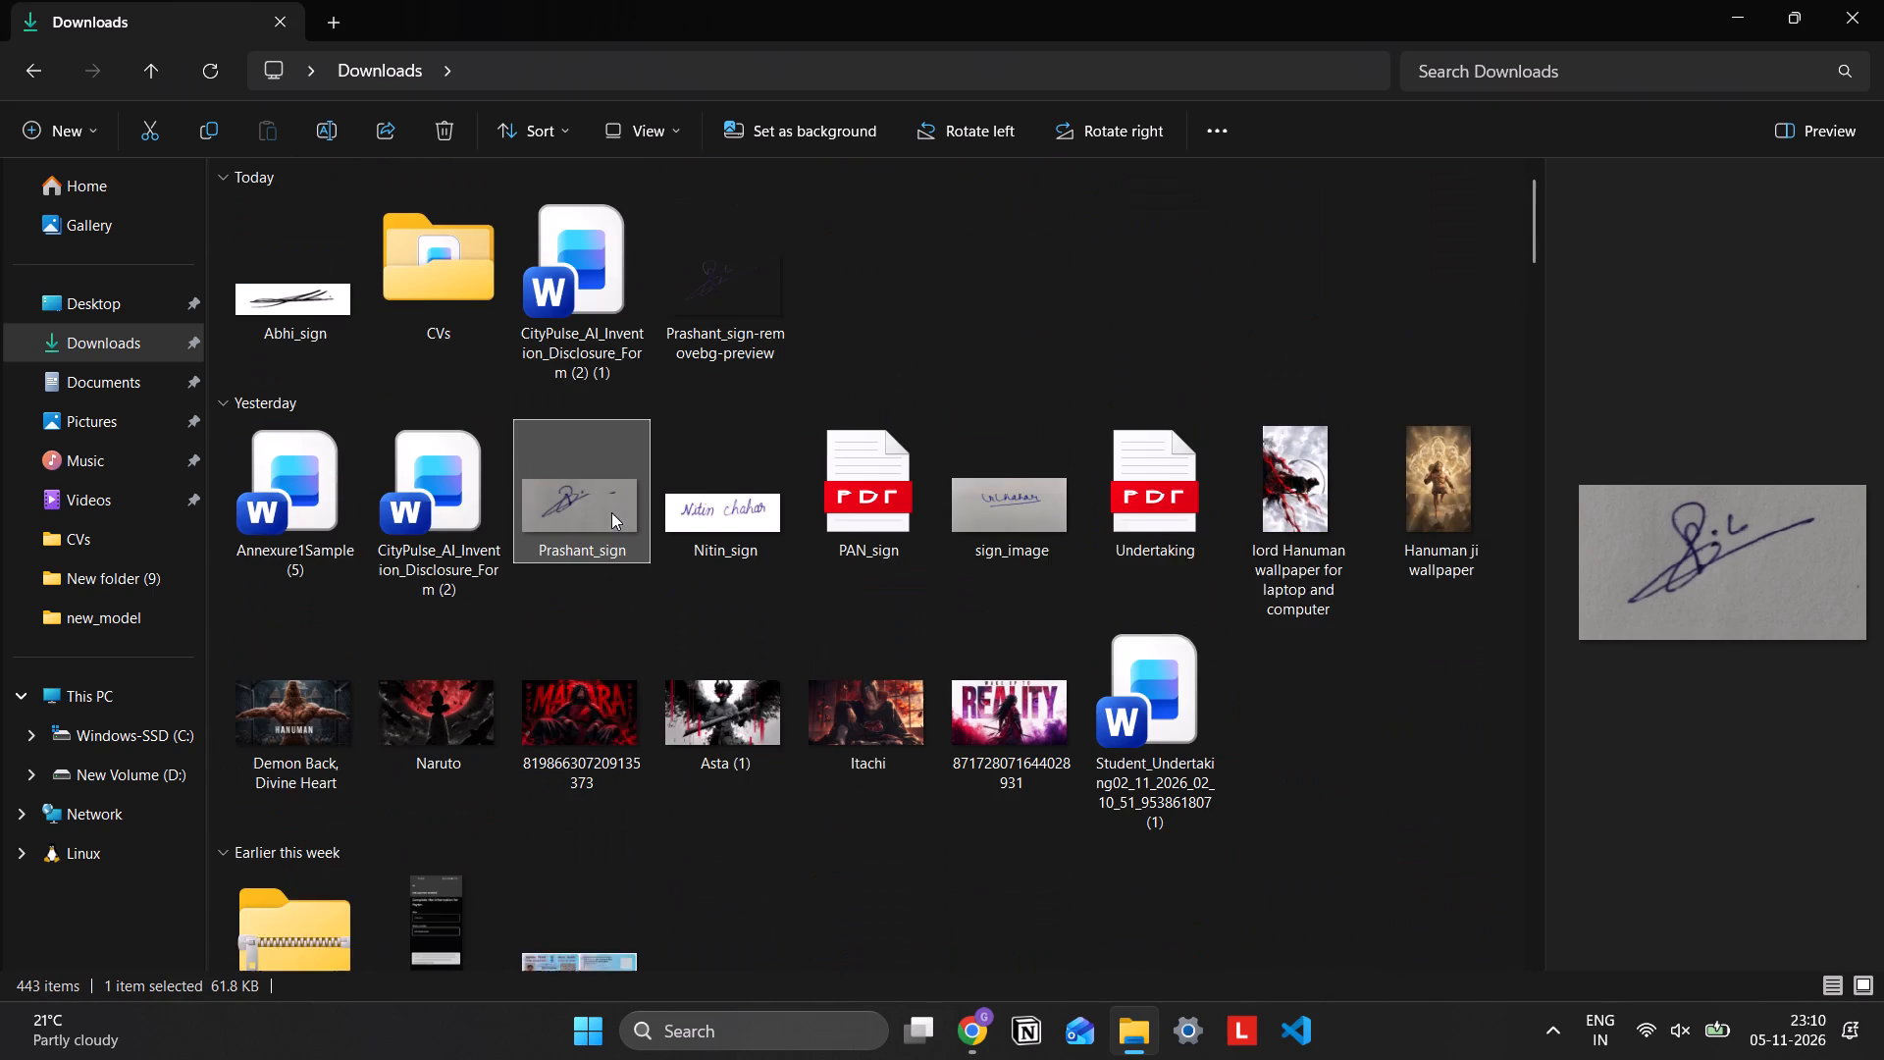
{"action": "right_click", "coordinate": [884, 253]}
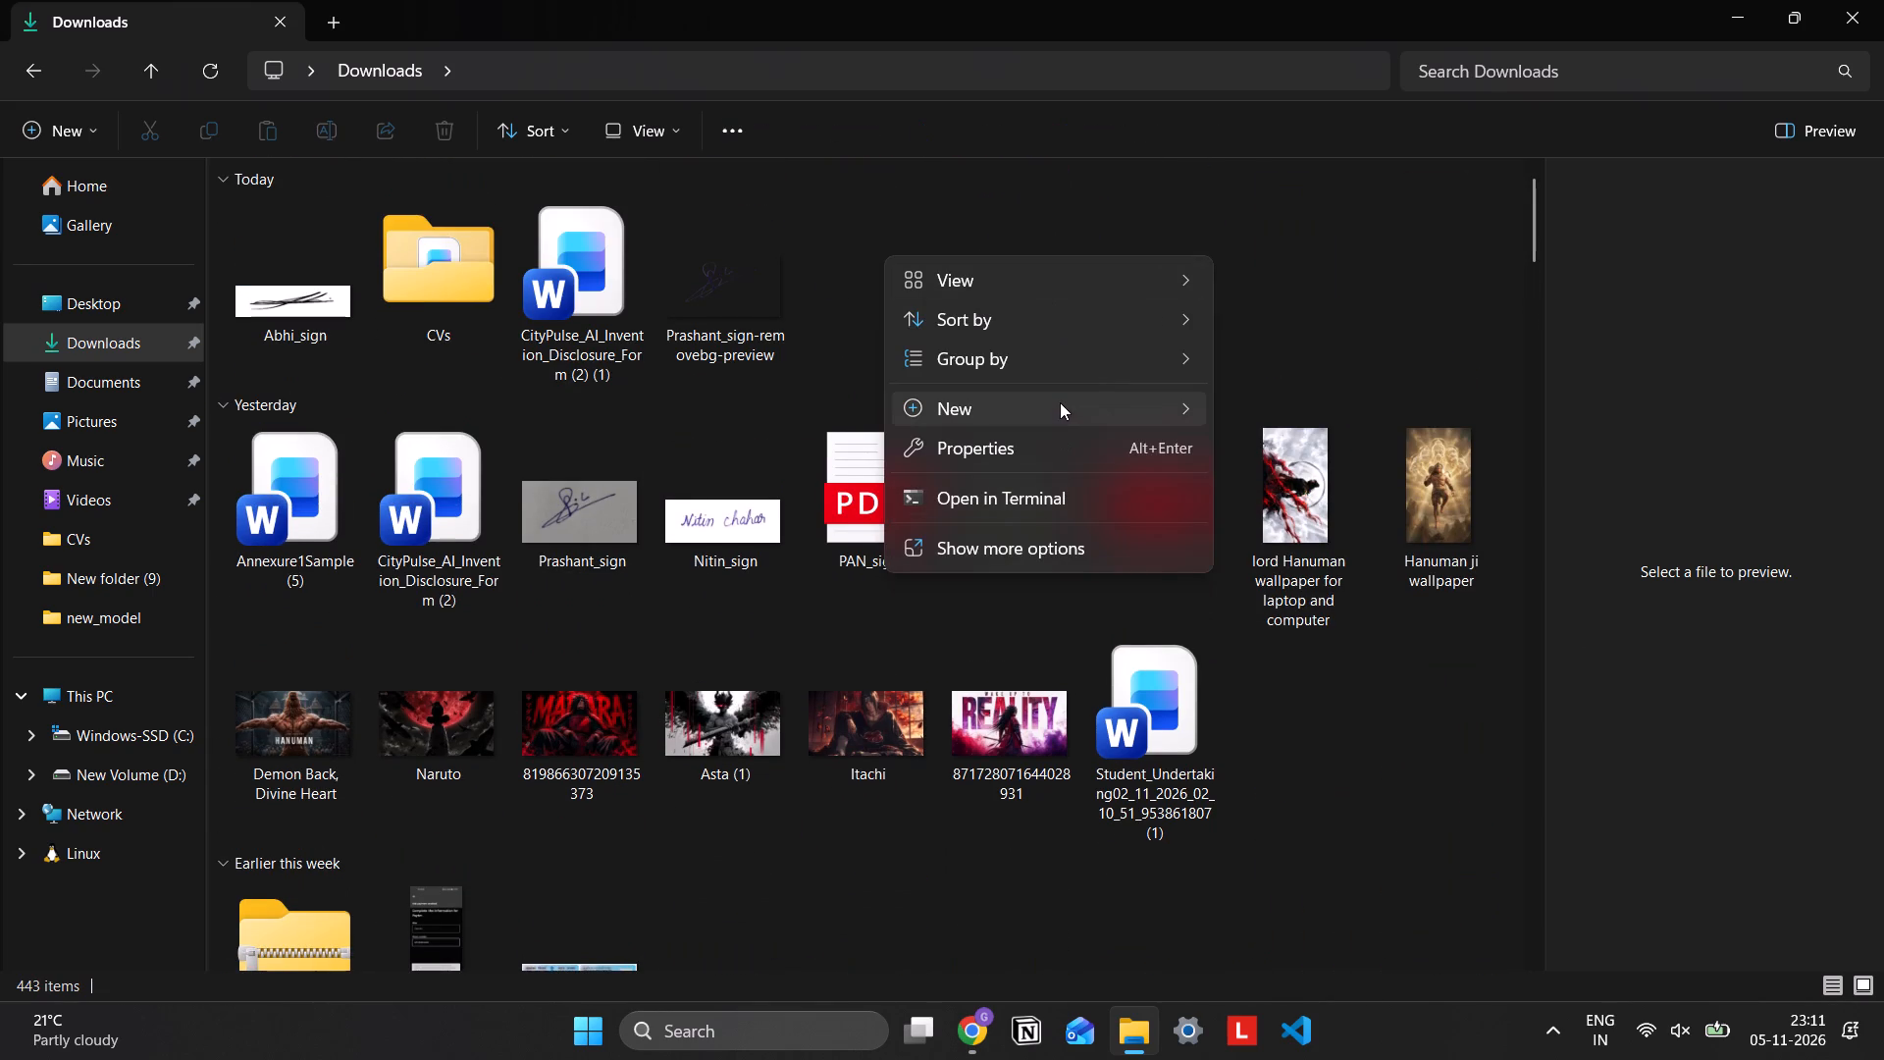
{"action": "left_click", "coordinate": [1238, 405]}
{"action": "type", "text": "Sign"}
{"action": "key", "text": "Return"}
{"action": "left_click_drag", "start_coordinate": [561, 549], "coordinate": [846, 297]}
Rename the Prashant_sign-removebg-preview image in Downloads as Prashant_sign.
{"action": "left_click", "coordinate": [742, 342]}
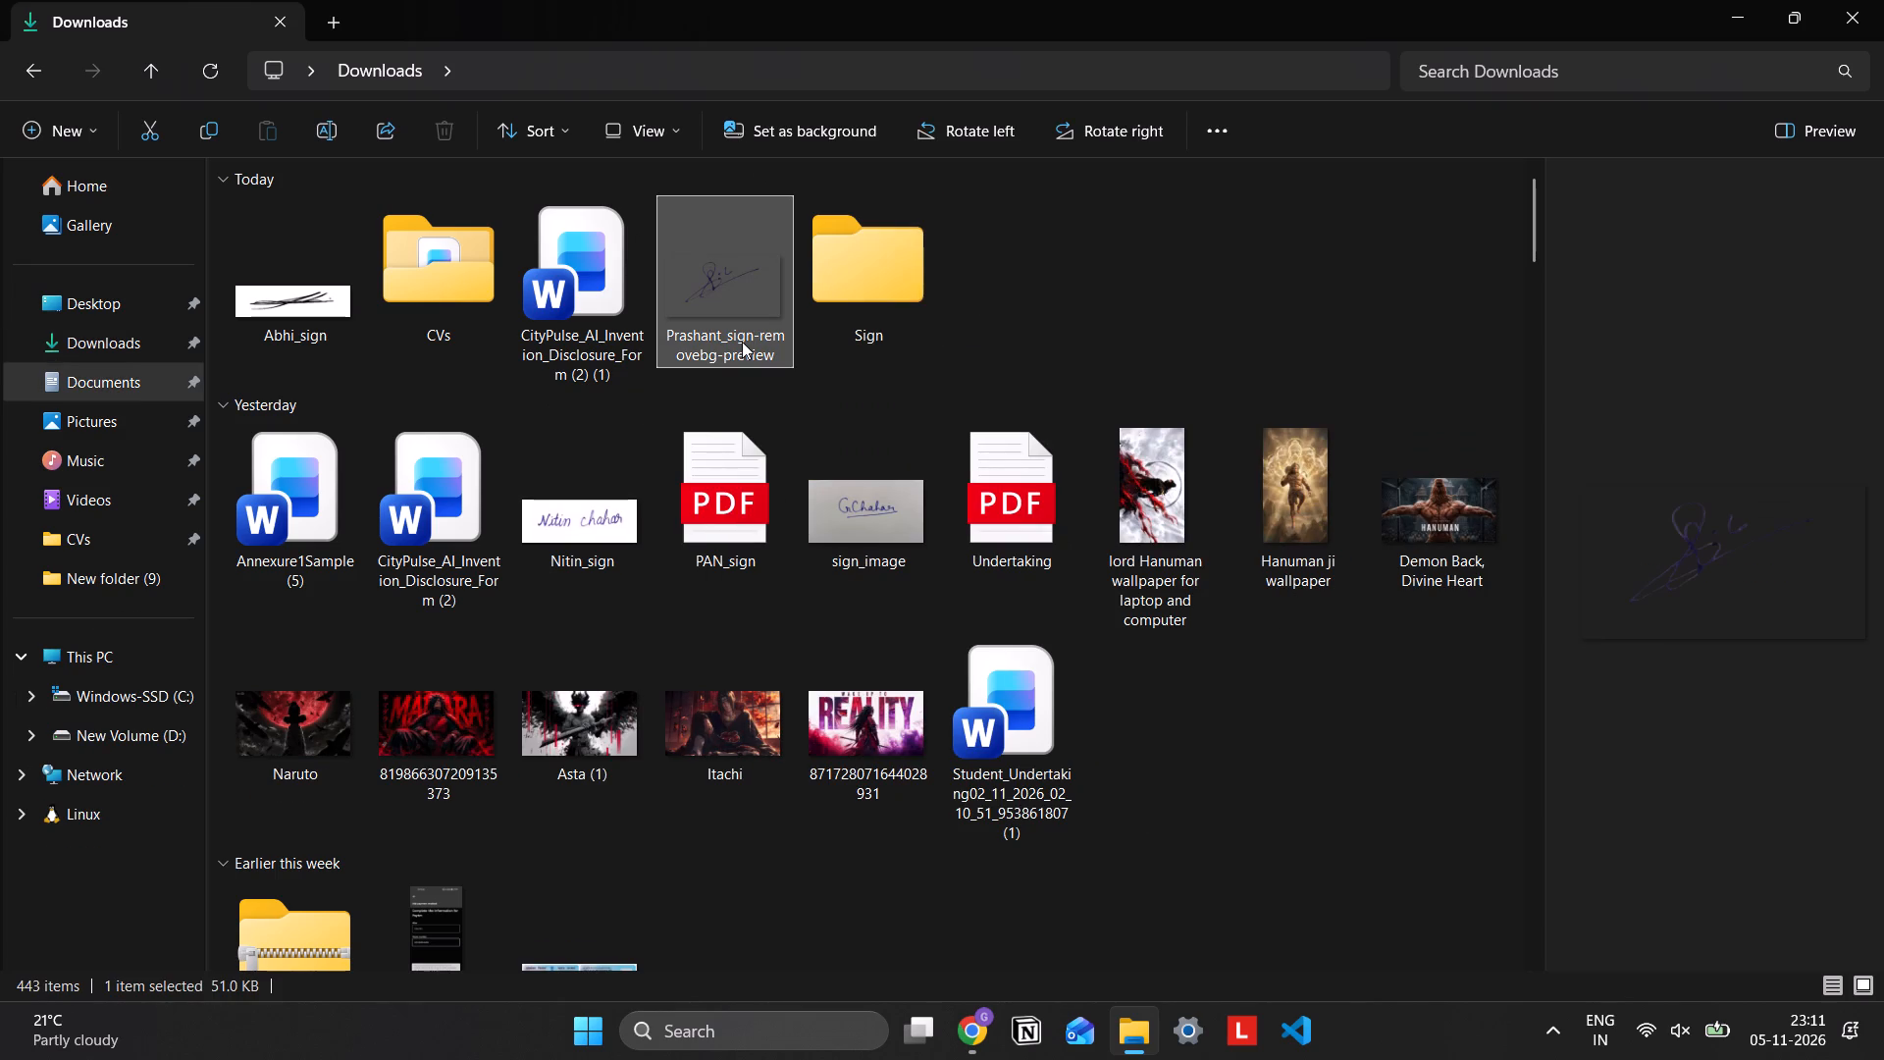
{"action": "left_click", "coordinate": [742, 342]}
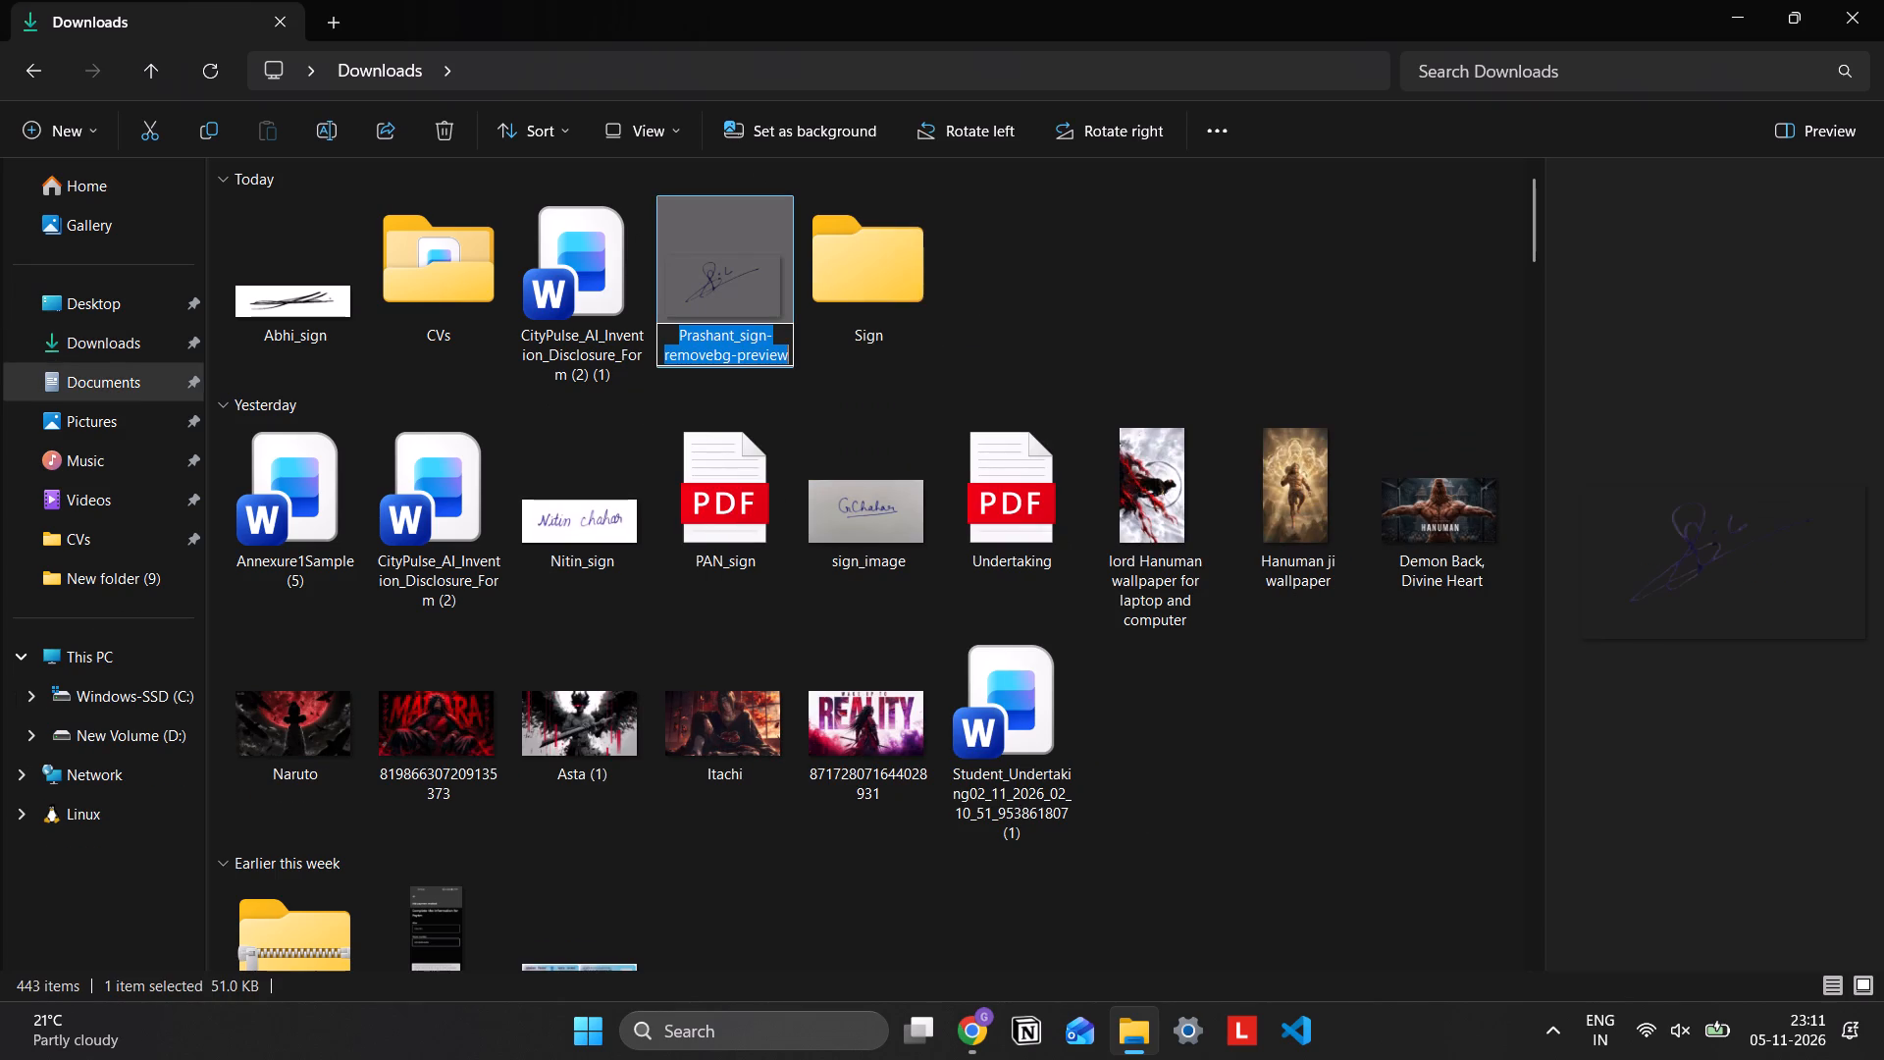
{"action": "key", "text": "Down"}
{"action": "key", "text": "BackSpace"}
{"action": "key", "text": "BackSpace"}
{"action": "key", "text": "BackSpace"}
{"action": "key", "text": "BackSpace"}
{"action": "key", "text": "BackSpace"}
{"action": "key", "text": "BackSpace"}
{"action": "key", "text": "BackSpace"}
{"action": "key", "text": "BackSpace"}
{"action": "key", "text": "BackSpace"}
{"action": "key", "text": "BackSpace"}
{"action": "key", "text": "BackSpace"}
{"action": "key", "text": "BackSpace"}
{"action": "key", "text": "BackSpace"}
{"action": "key", "text": "BackSpace"}
{"action": "key", "text": "BackSpace"}
{"action": "key", "text": "BackSpace"}
{"action": "key", "text": "BackSpace"}
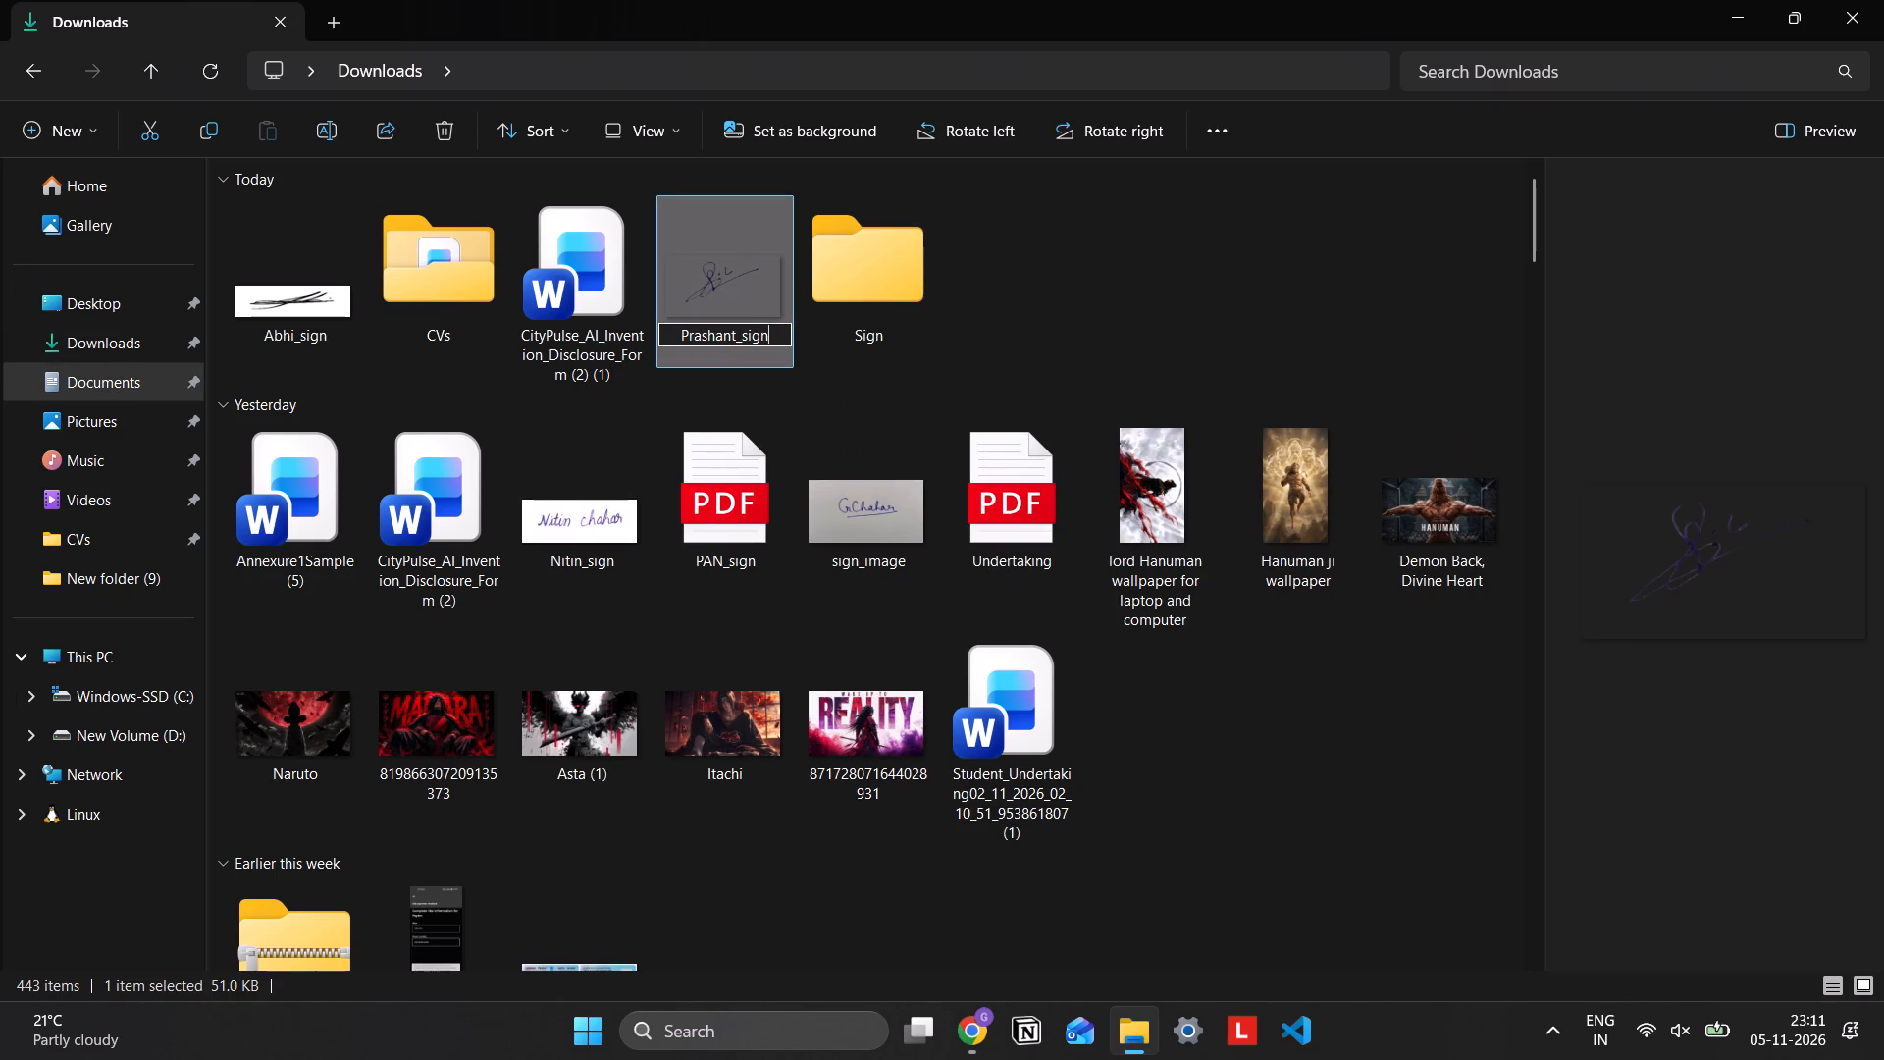
{"action": "key", "text": "Return"}
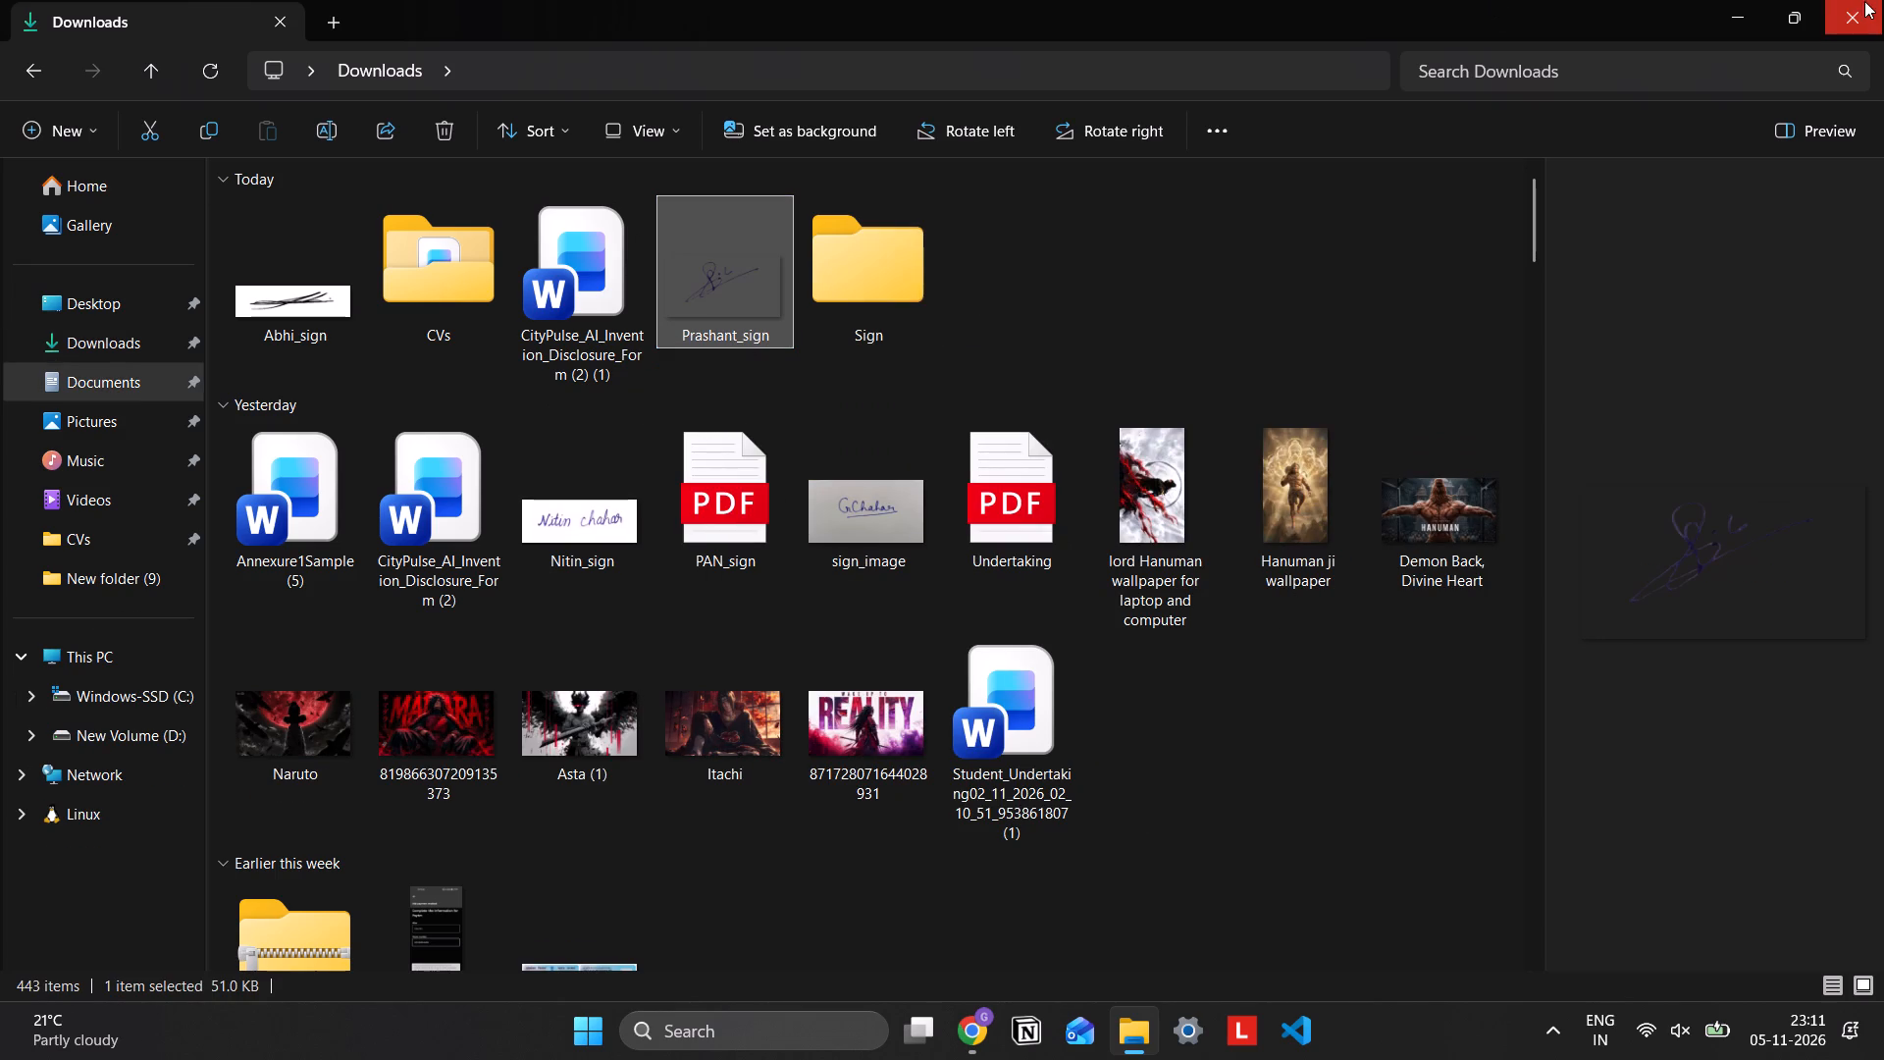
Replace inventor A's grey-background signature in the CityPulse disclosure form with the background-free Prashant_sign image from Downloads.
{"action": "left_click", "coordinate": [1864, 1]}
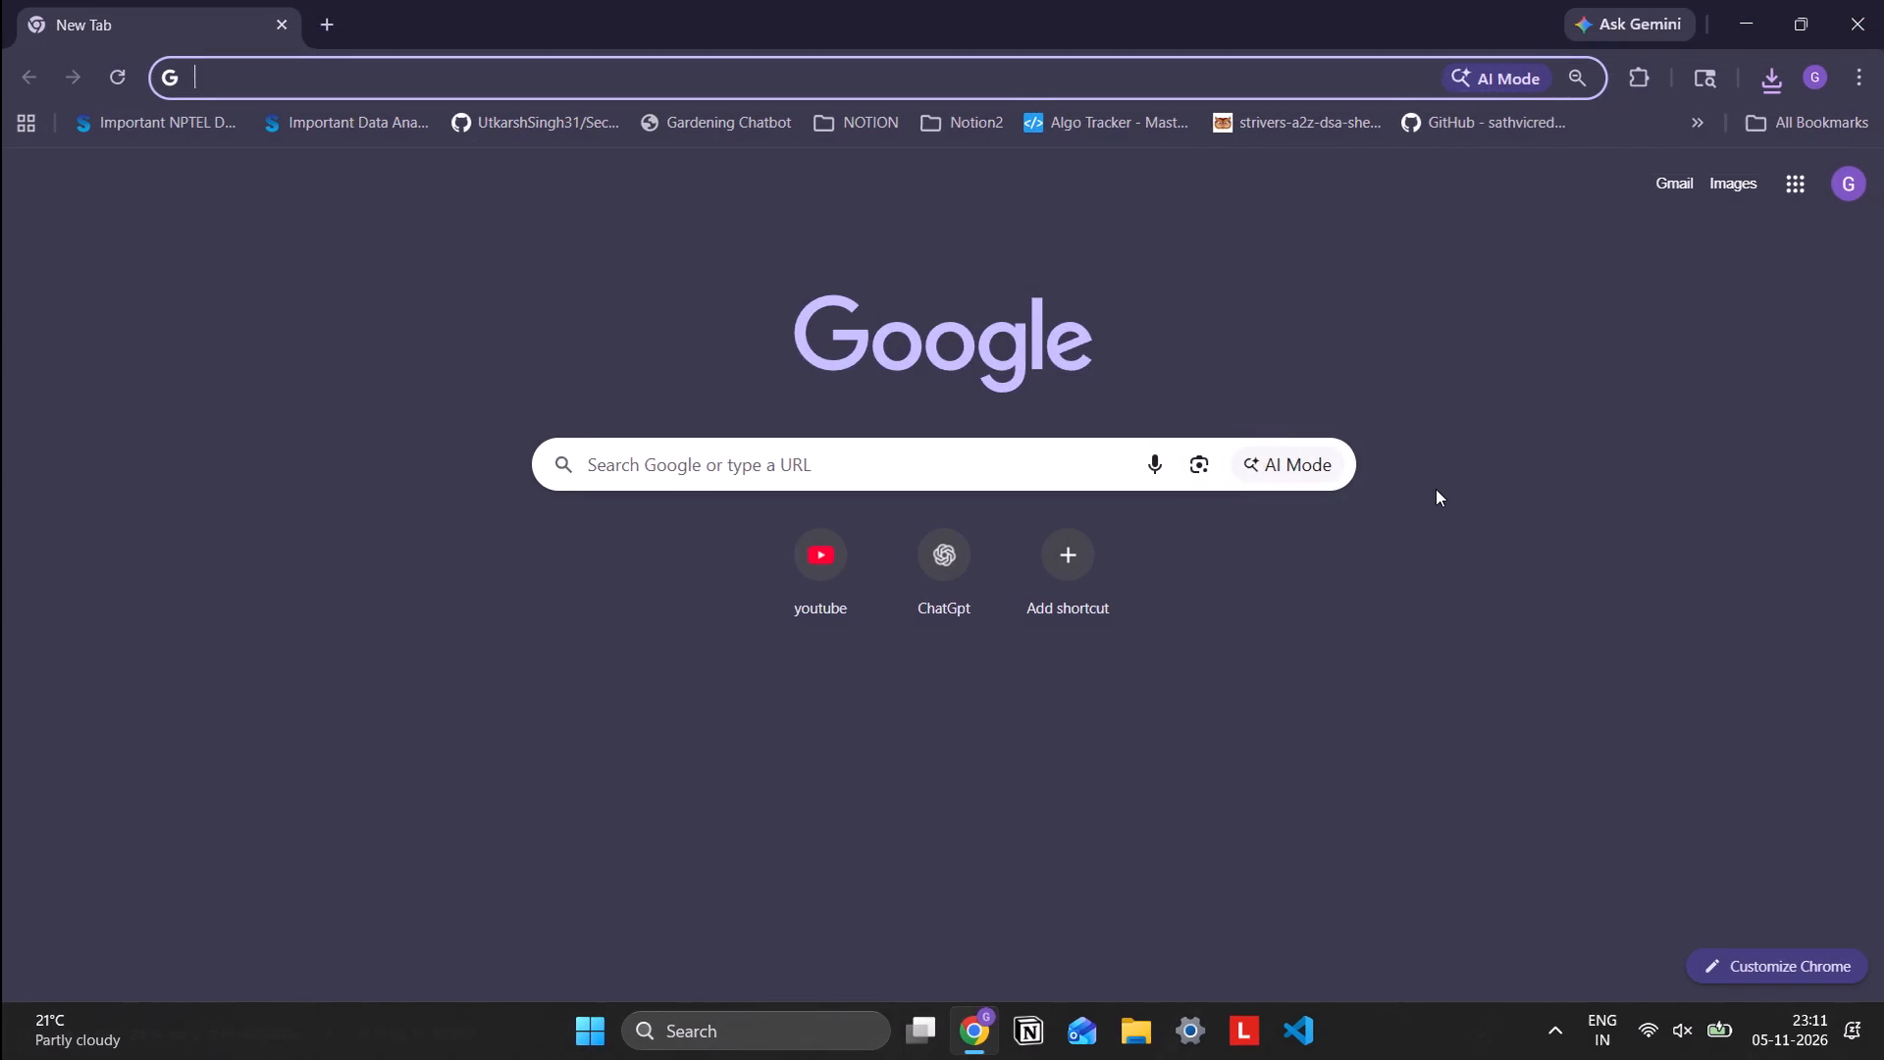
{"action": "left_click", "coordinate": [889, 0]}
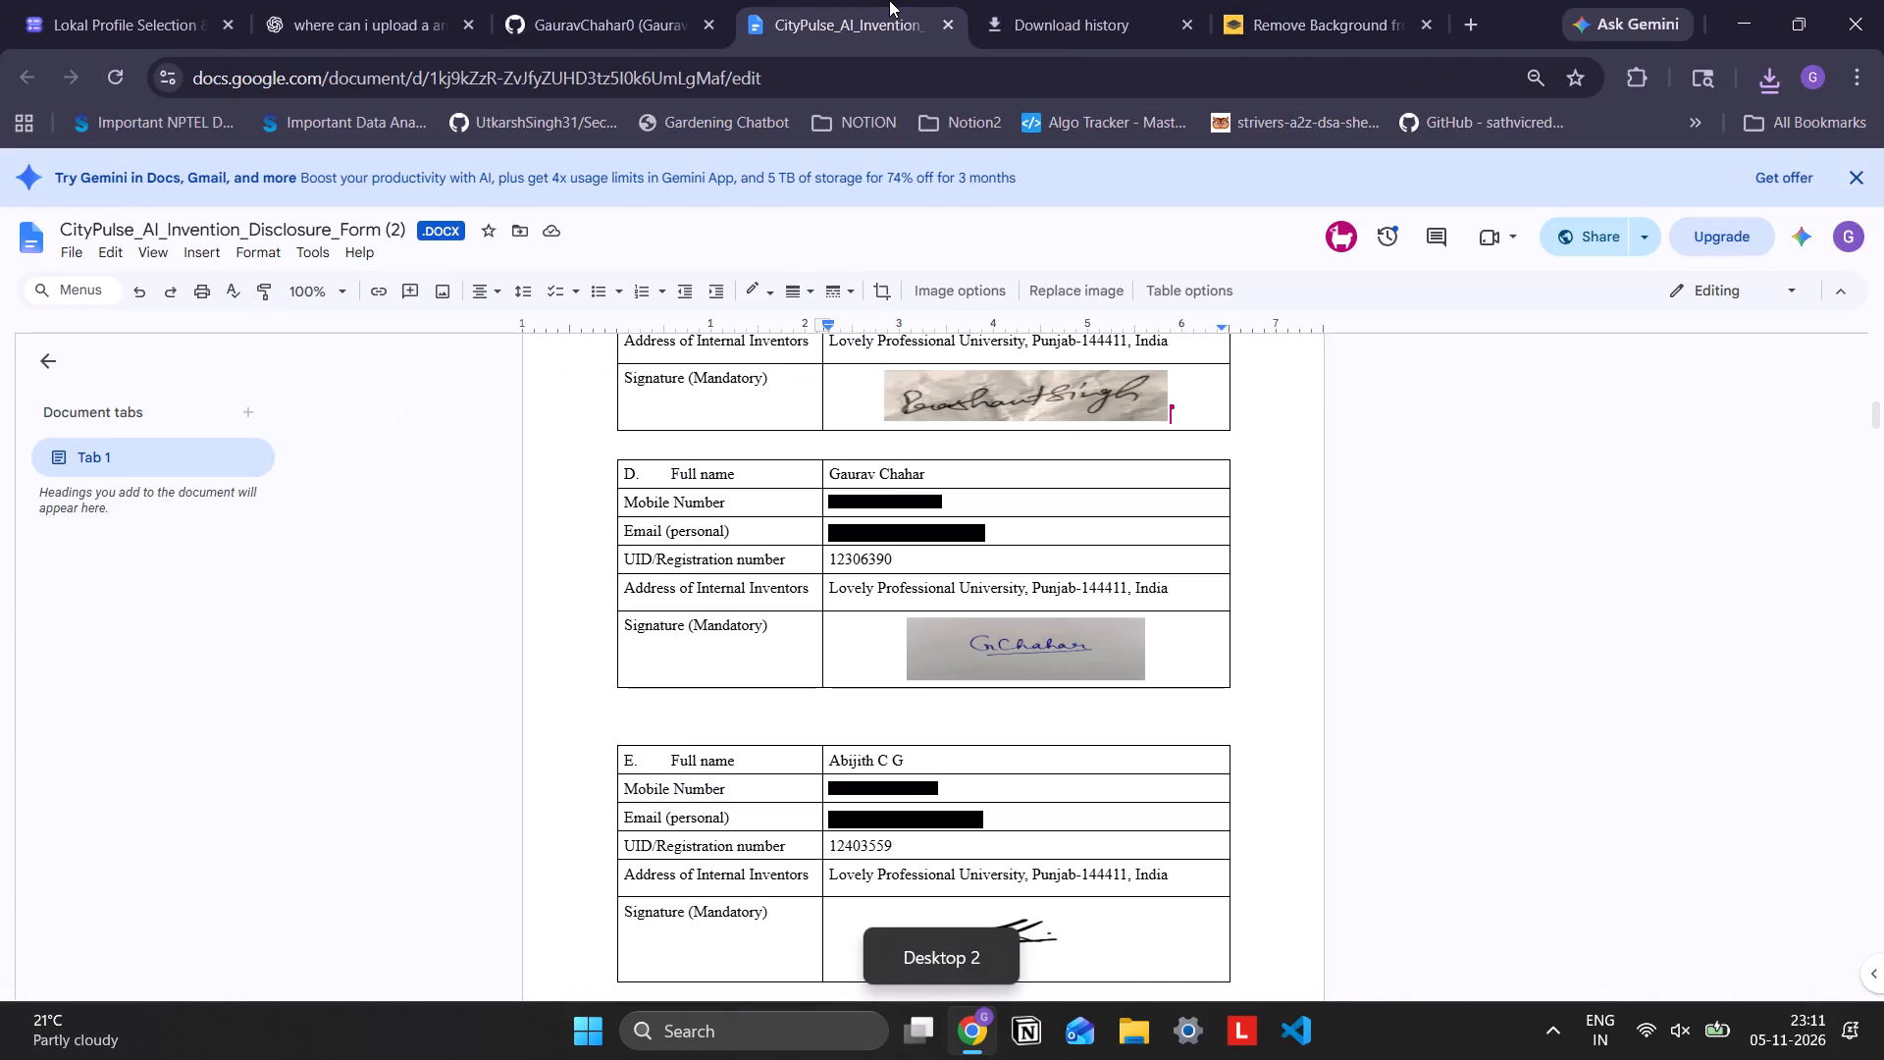
{"action": "scroll", "coordinate": [1134, 517], "scroll_direction": "up", "scroll_amount": 6}
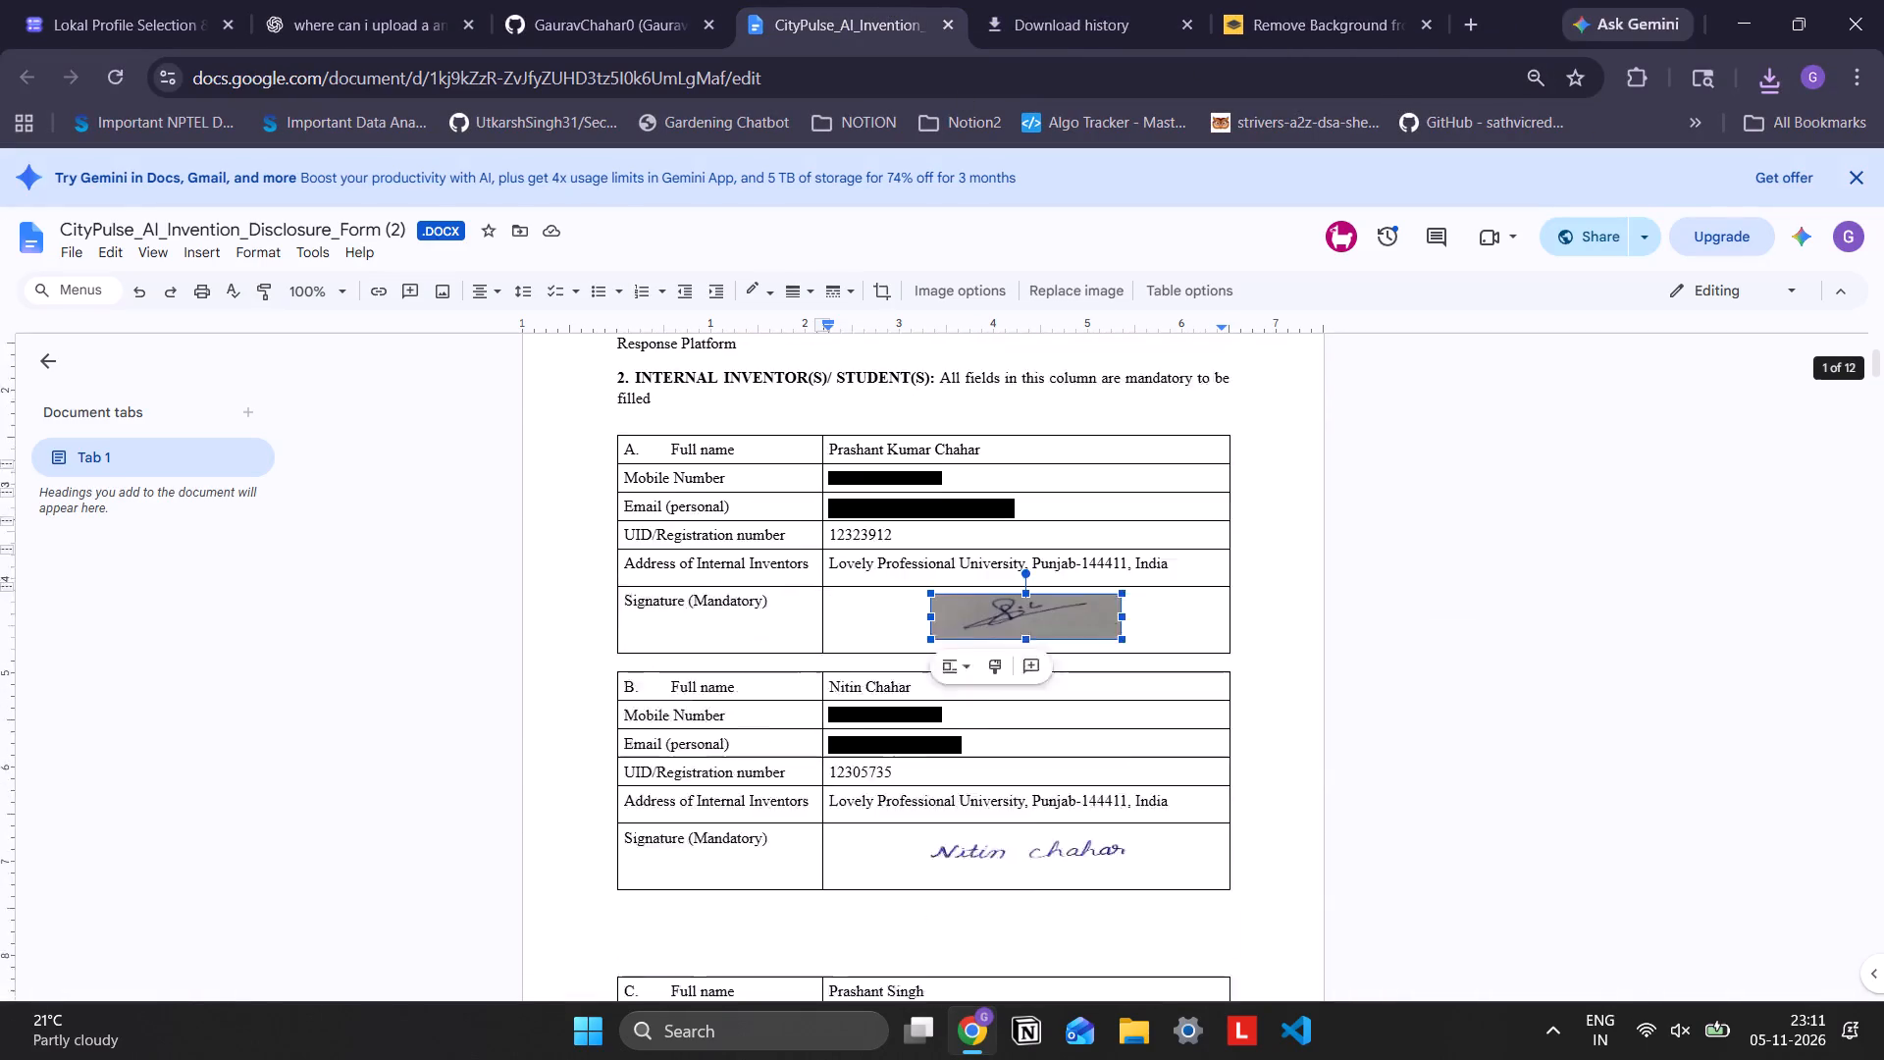
{"action": "scroll", "coordinate": [1134, 517], "scroll_direction": "up", "scroll_amount": 1}
{"action": "left_click", "coordinate": [1063, 729]}
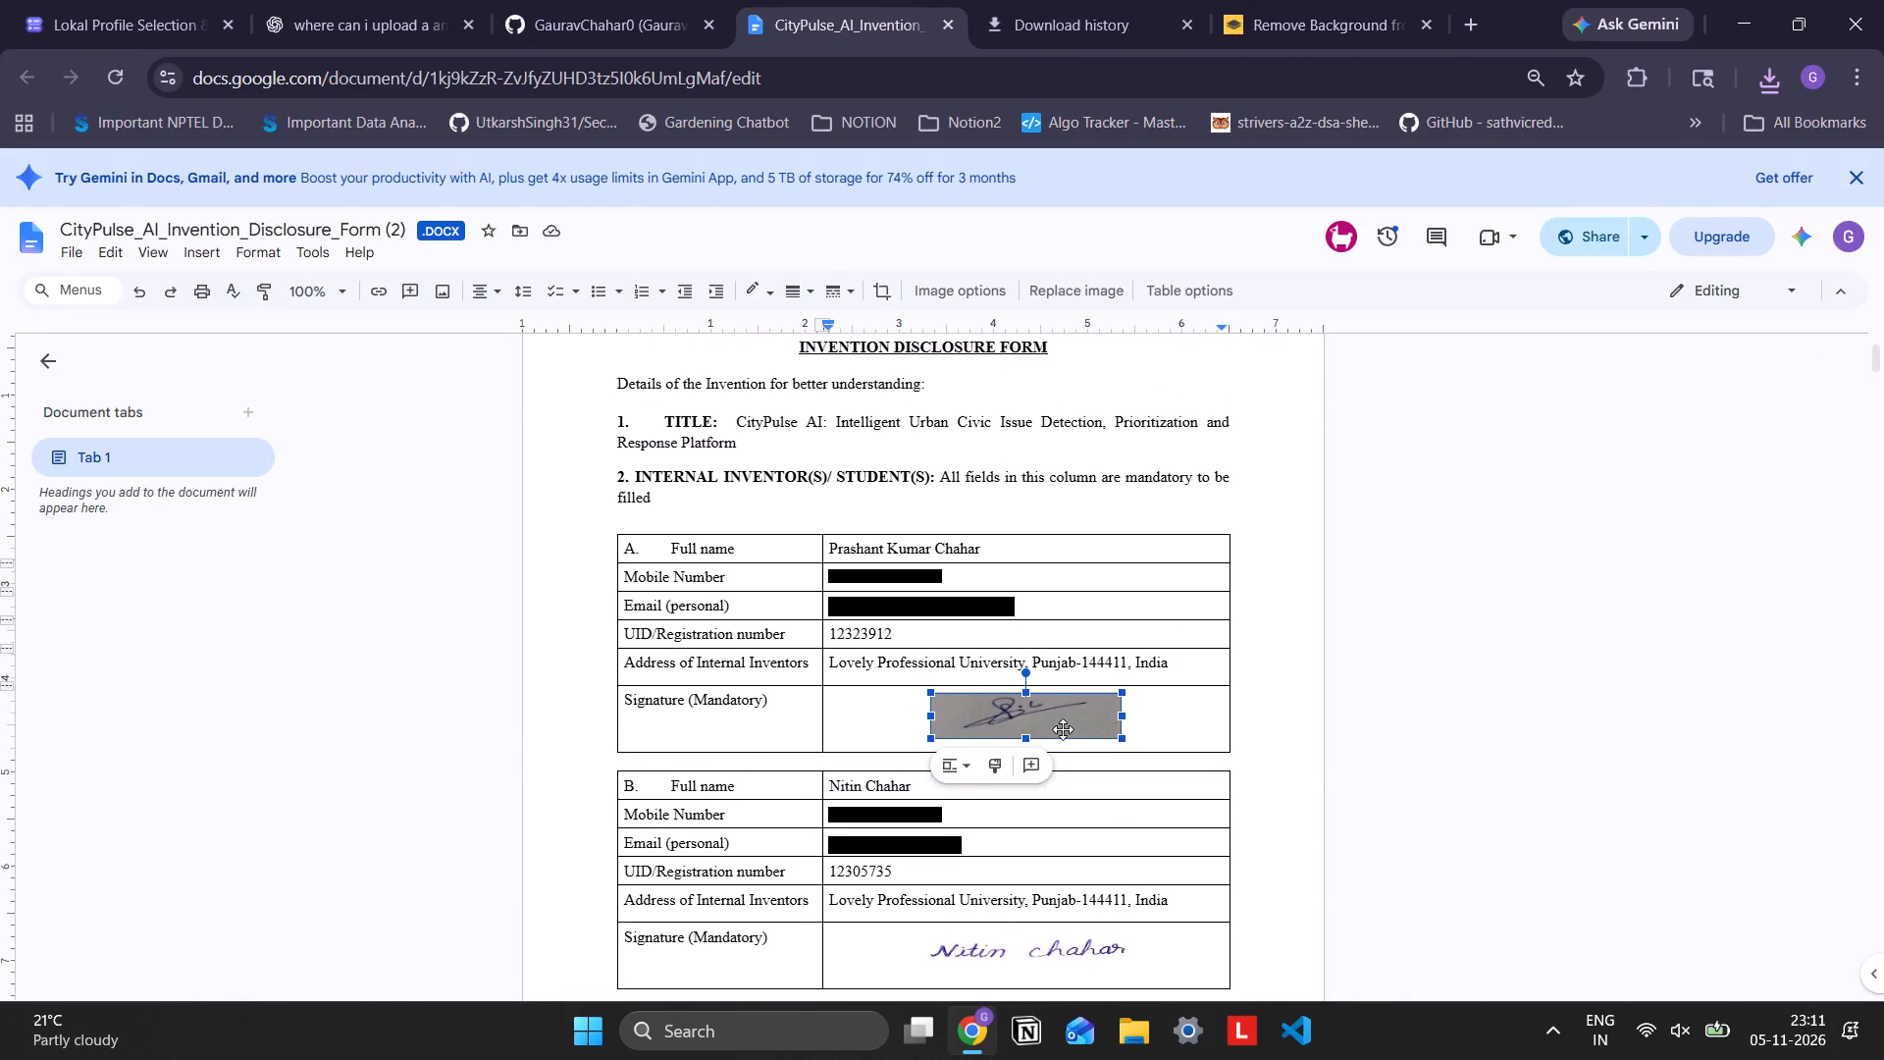
{"action": "key", "text": "Delete"}
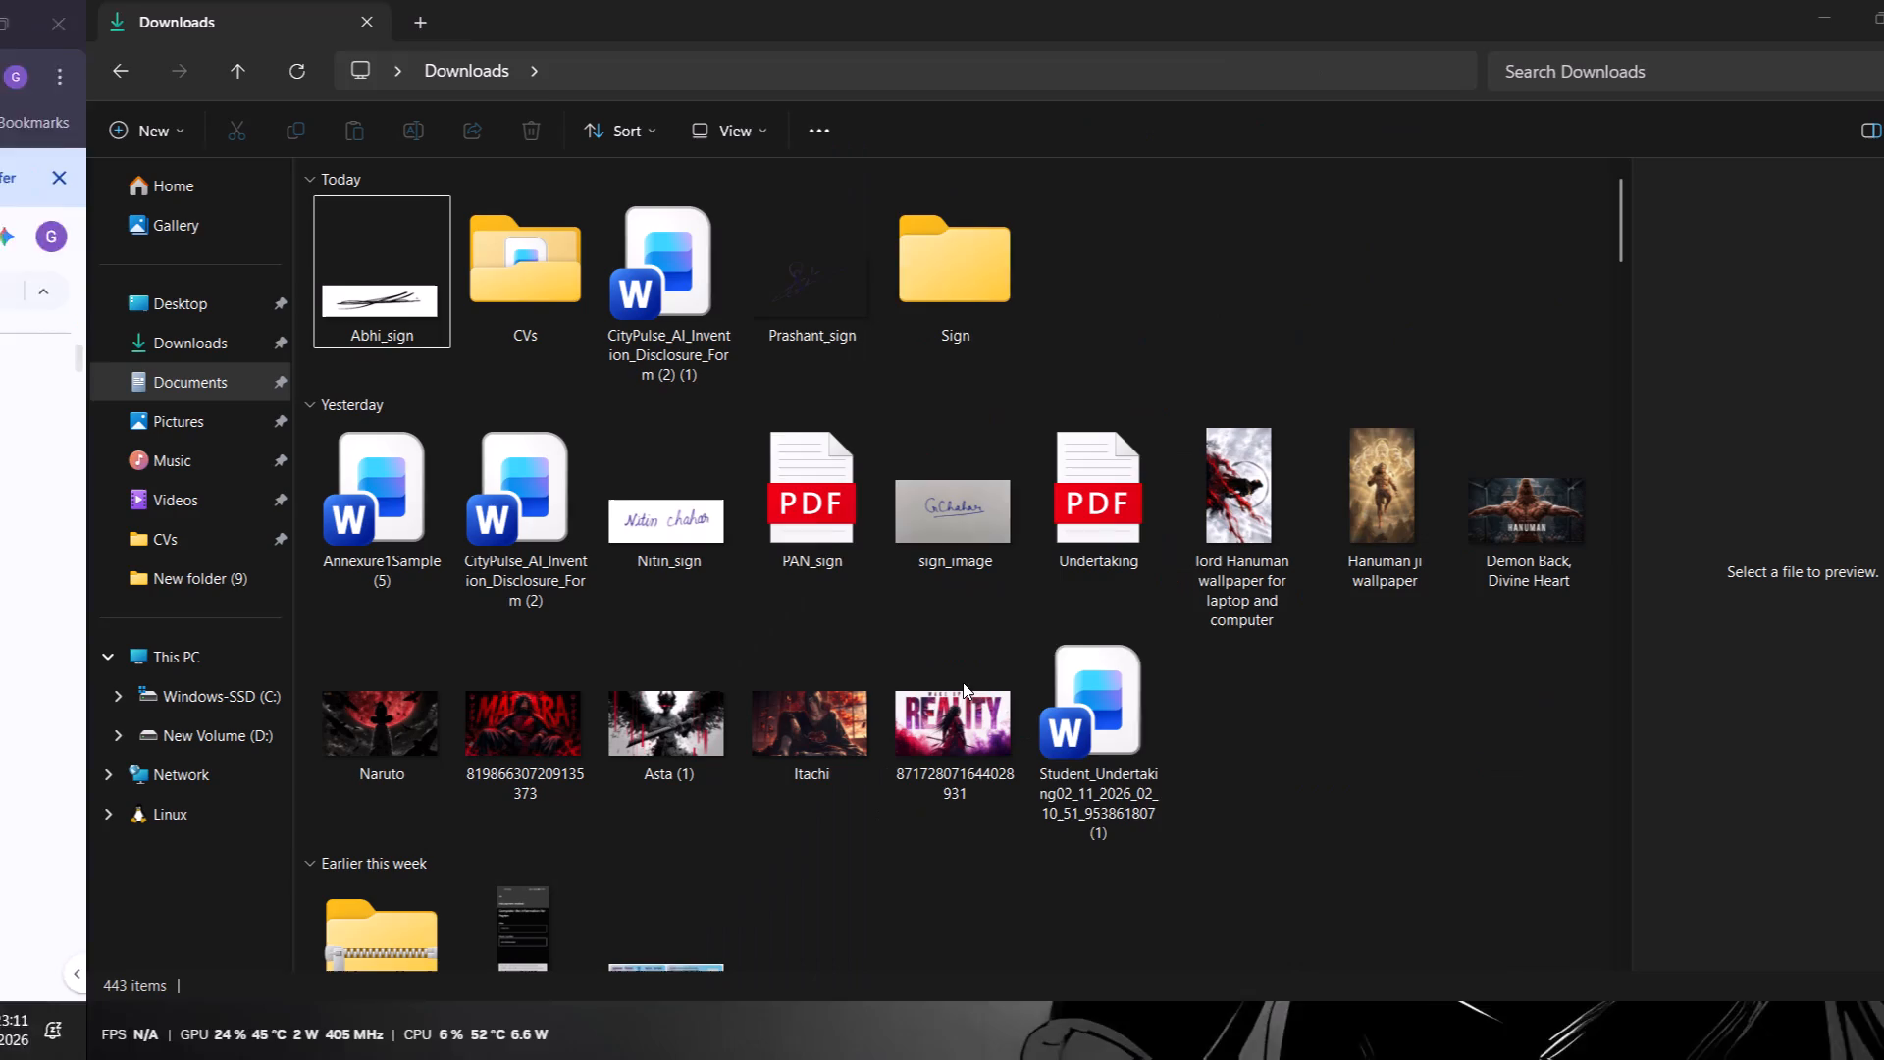
{"action": "left_click", "coordinate": [680, 269]}
{"action": "key", "text": "ctrl+c"}
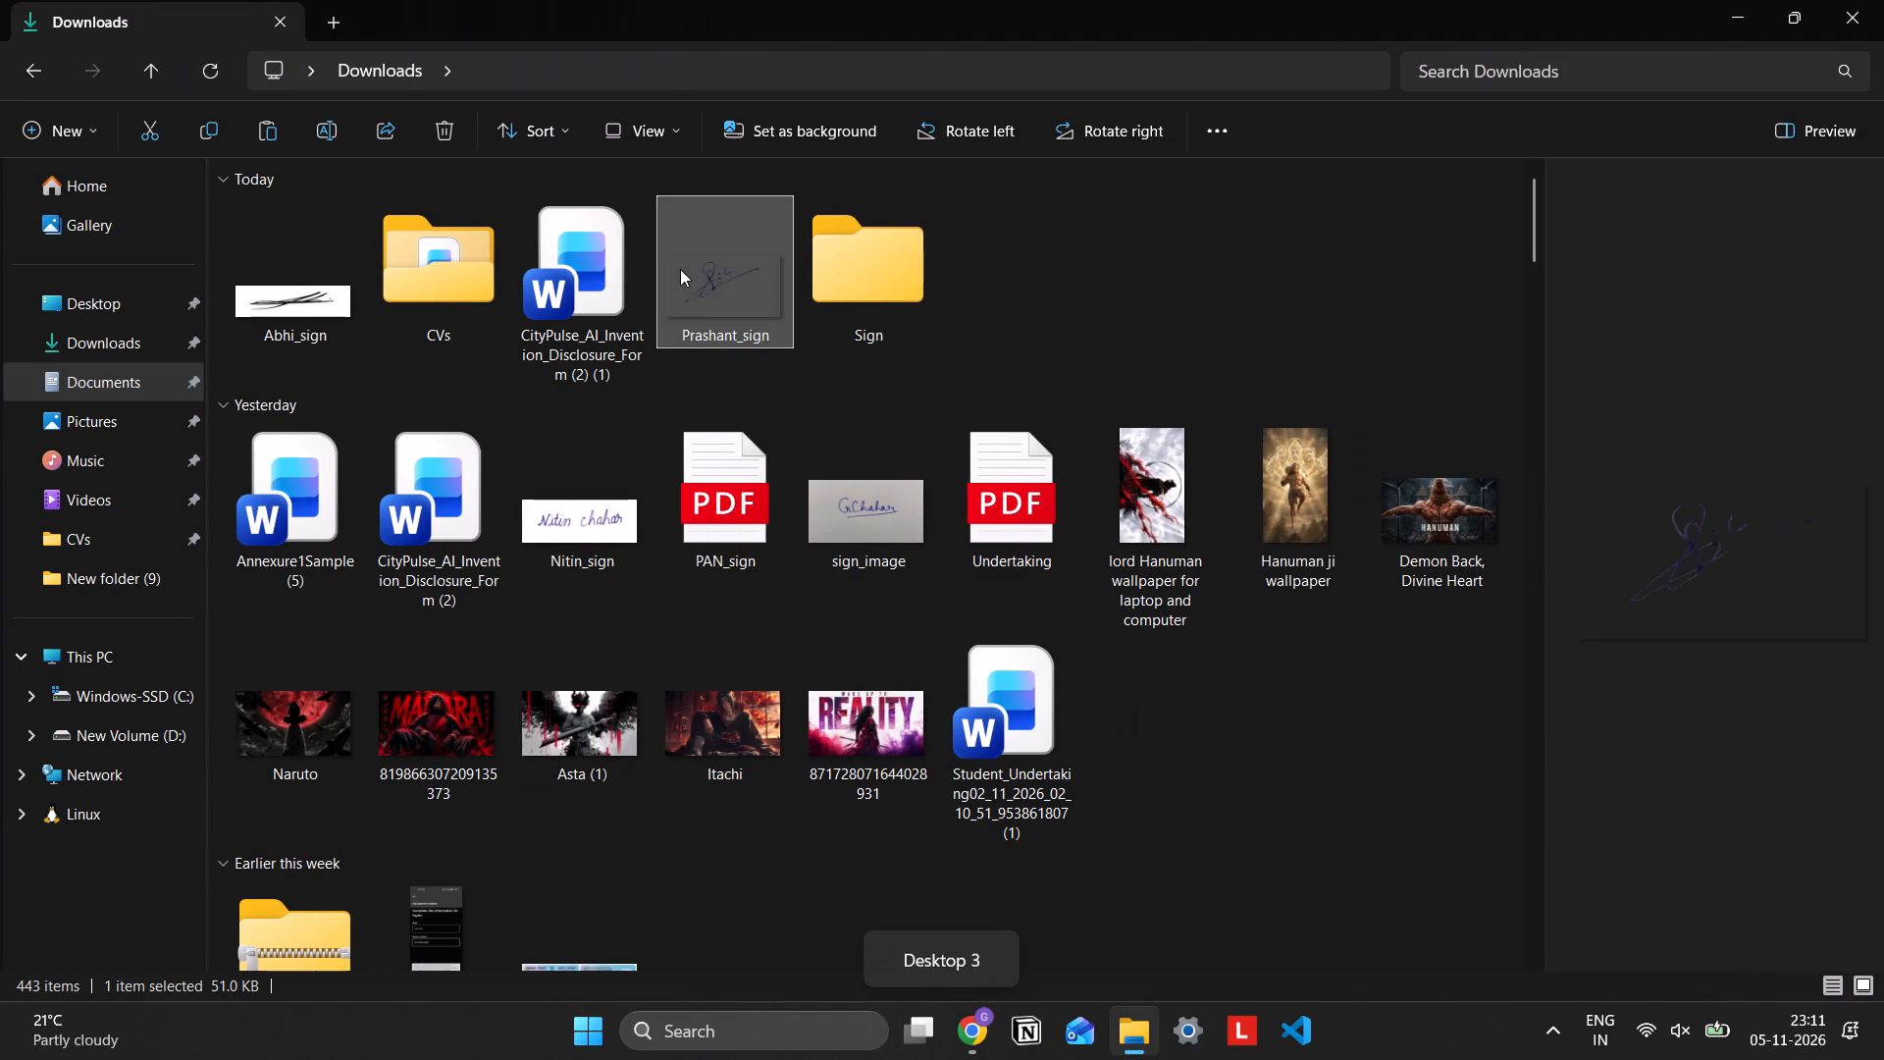
{"action": "key", "text": "ctrl+v"}
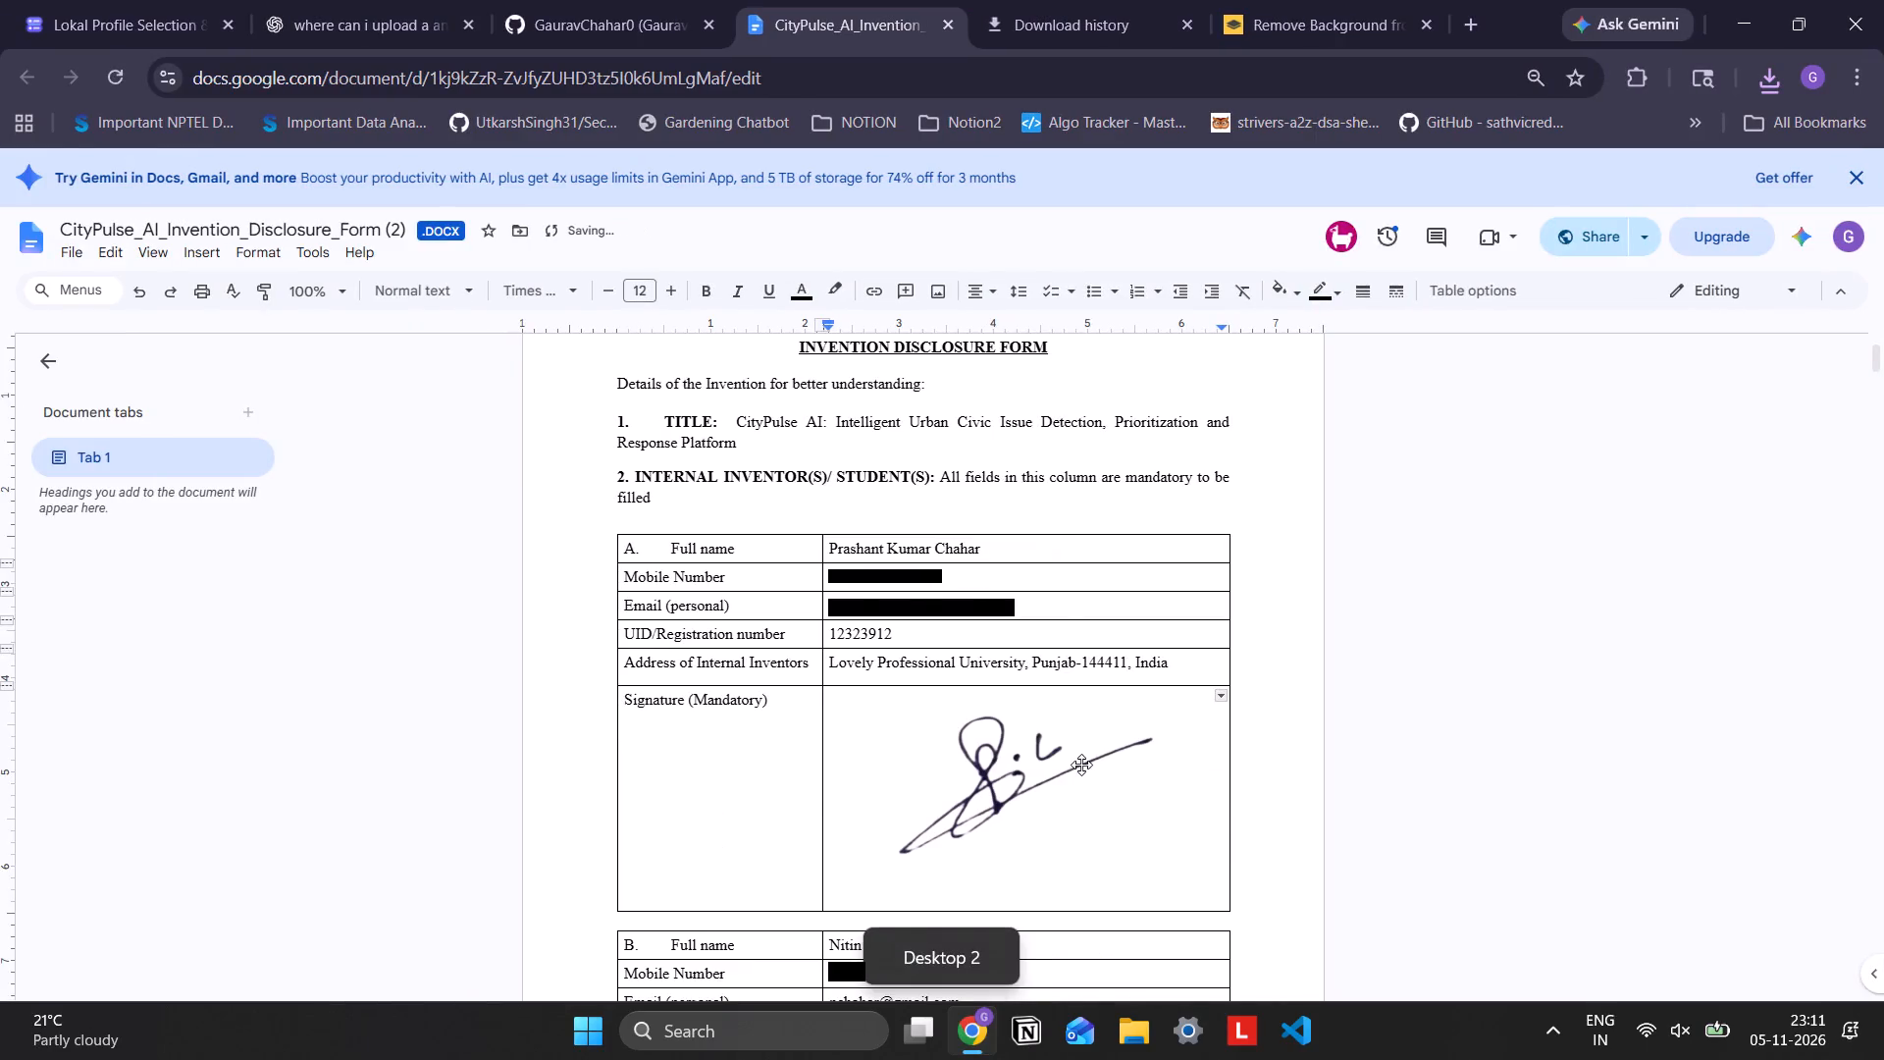
Shrink inventor A's new signature image to about a third of its height and about 70% of its width.
{"action": "left_click", "coordinate": [1081, 765]}
{"action": "left_click_drag", "start_coordinate": [1028, 904], "coordinate": [1041, 797]}
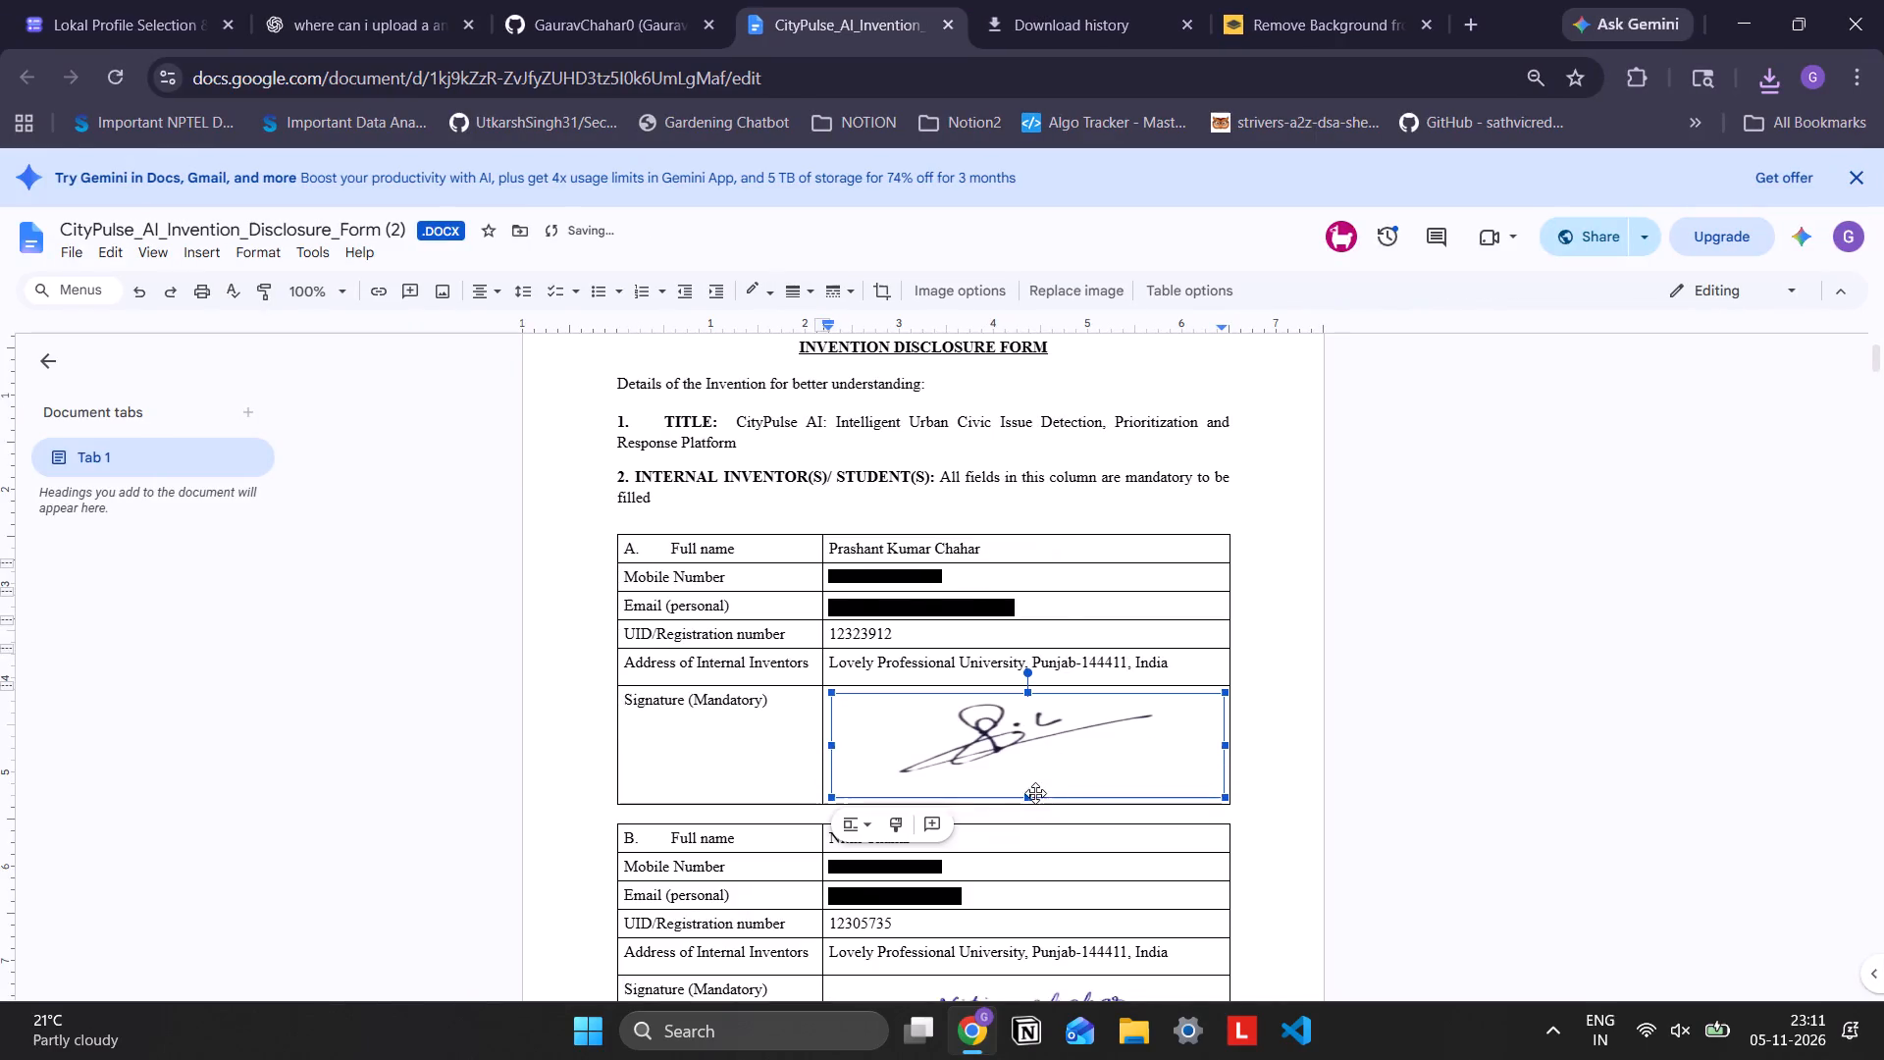
{"action": "left_click", "coordinate": [1344, 727]}
{"action": "scroll", "coordinate": [1344, 727], "scroll_direction": "down", "scroll_amount": 1}
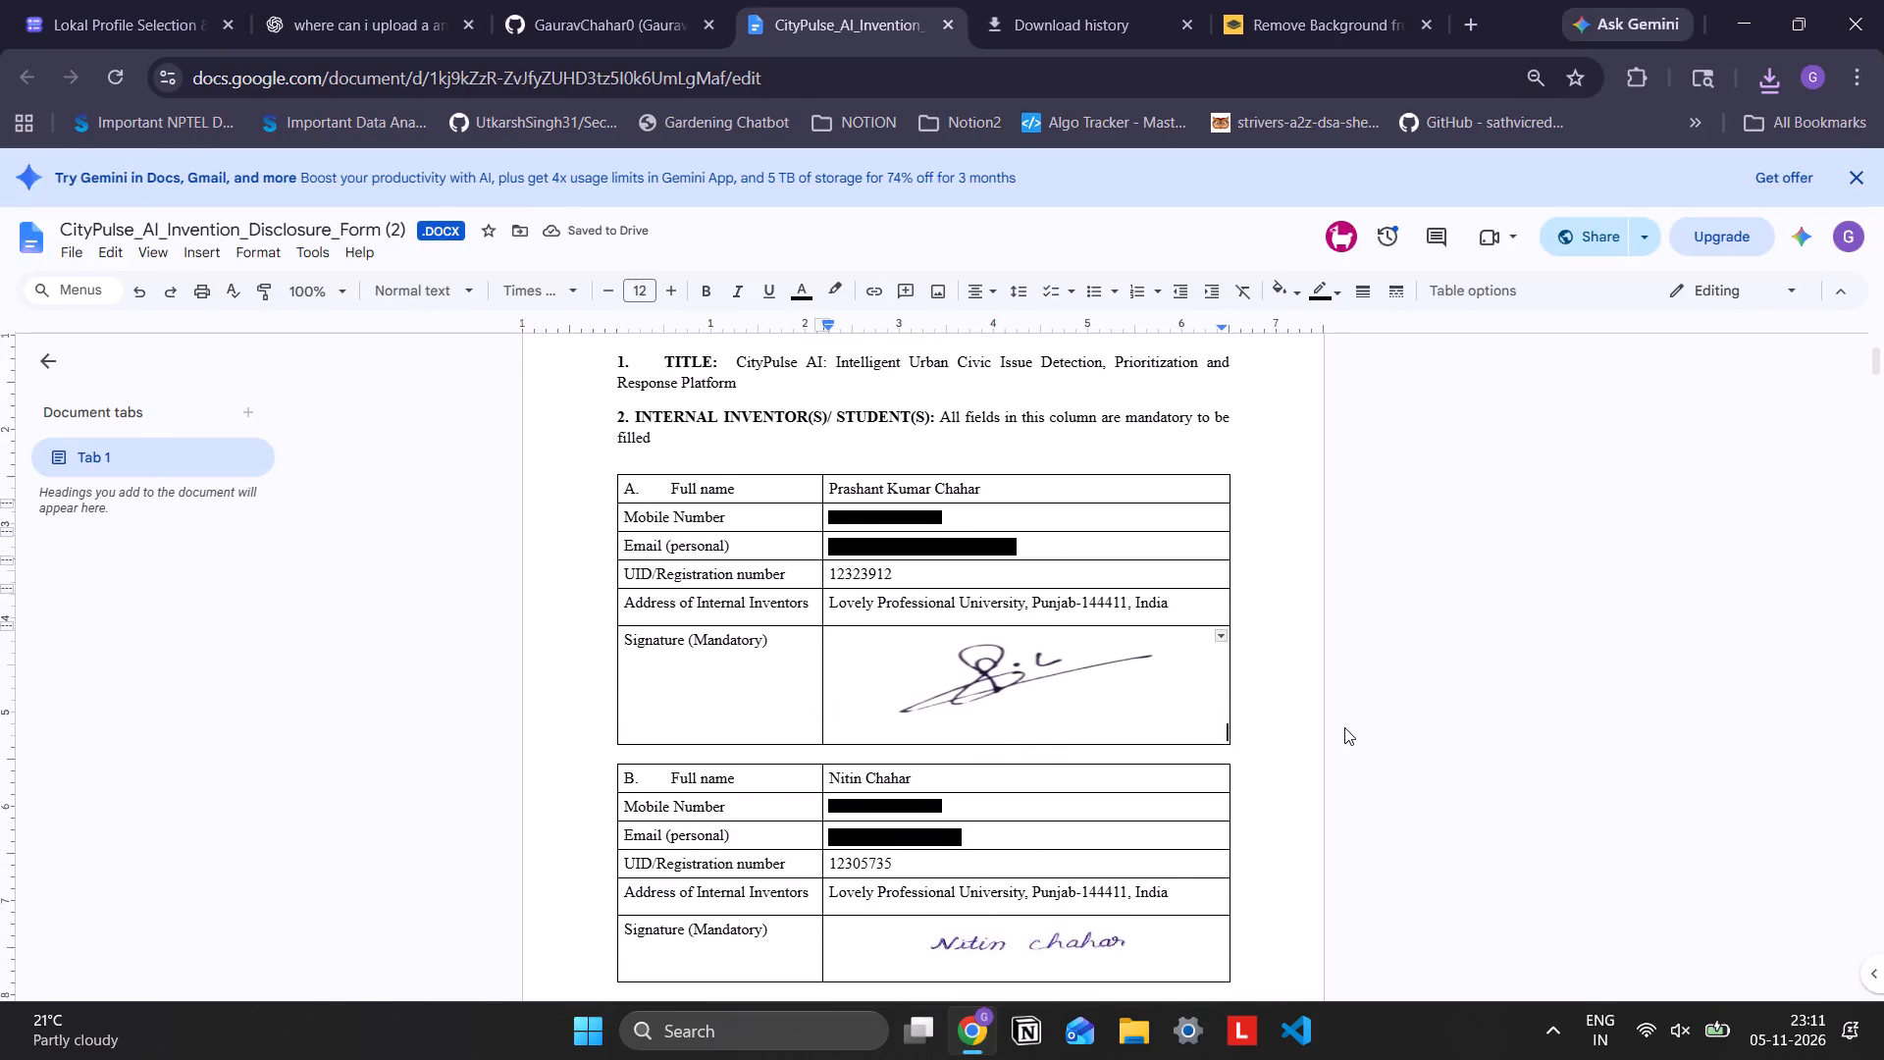
{"action": "scroll", "coordinate": [1344, 727], "scroll_direction": "down", "scroll_amount": 1}
{"action": "left_click", "coordinate": [1051, 603]}
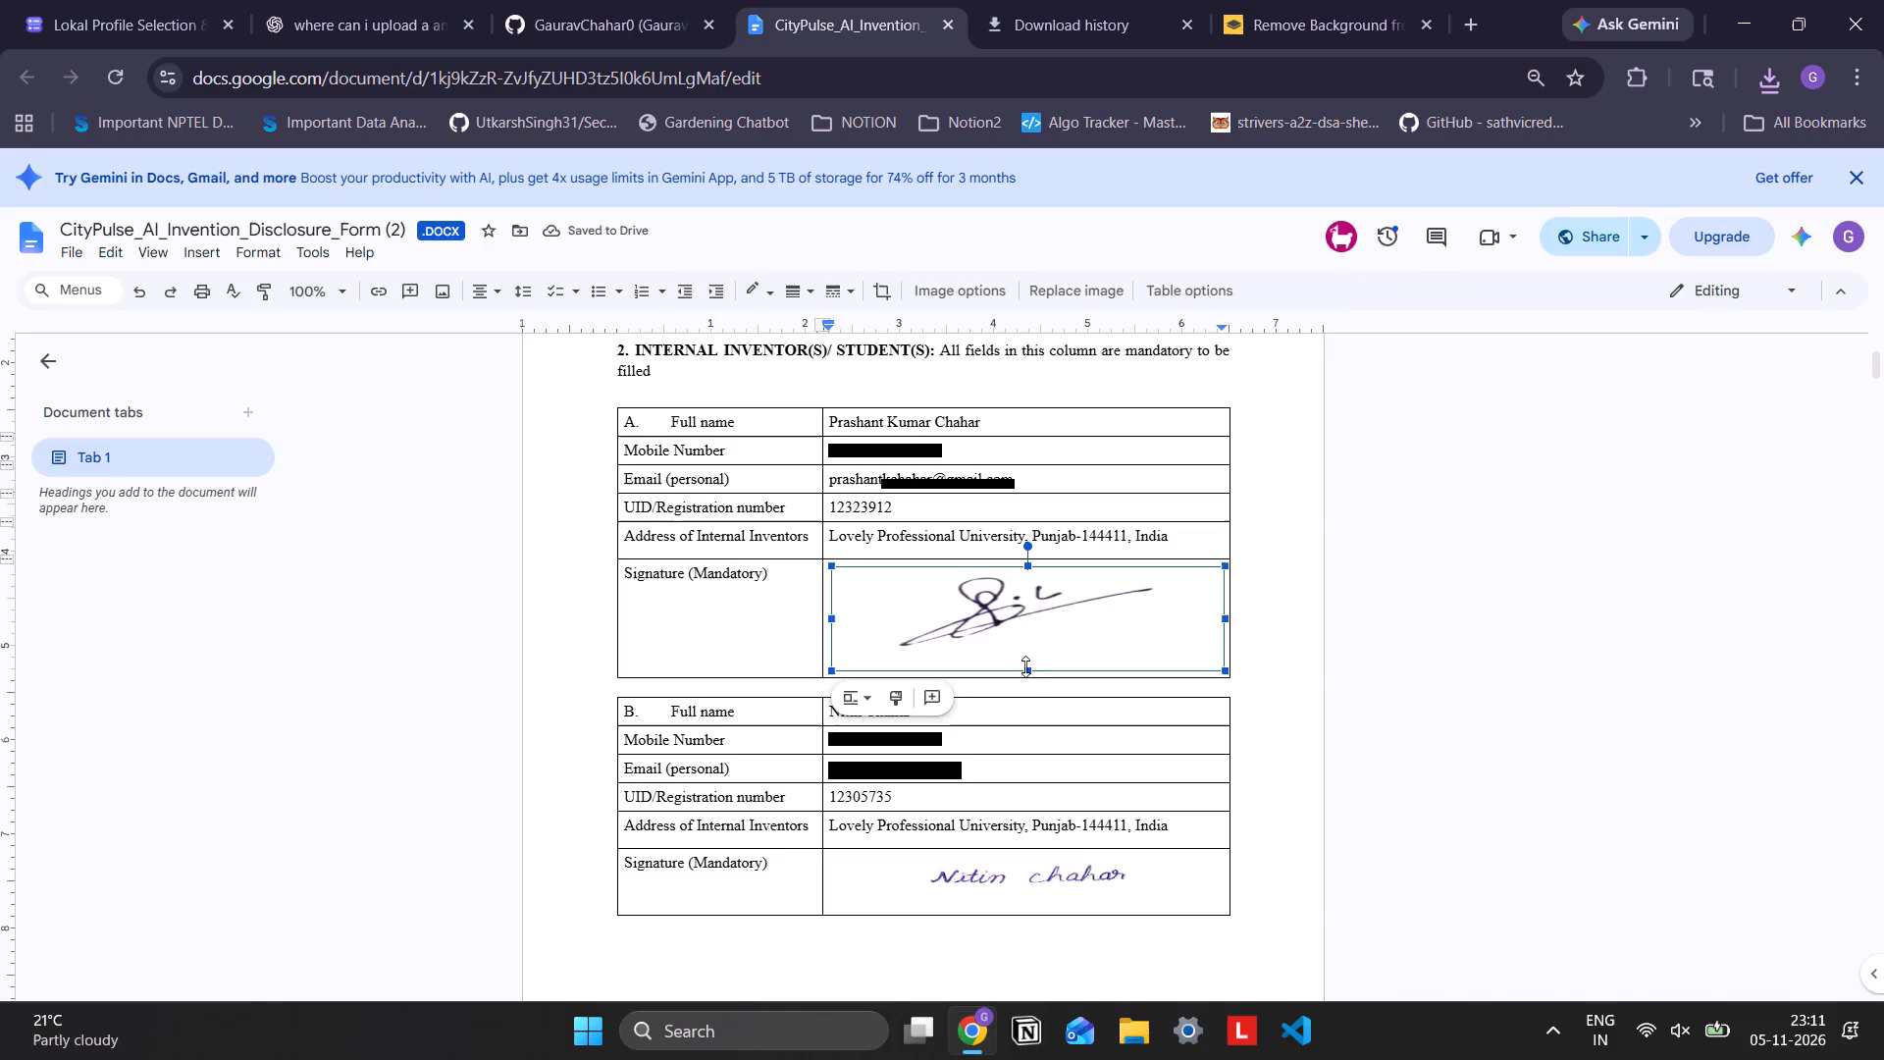
{"action": "left_click_drag", "start_coordinate": [1028, 666], "coordinate": [1028, 637]}
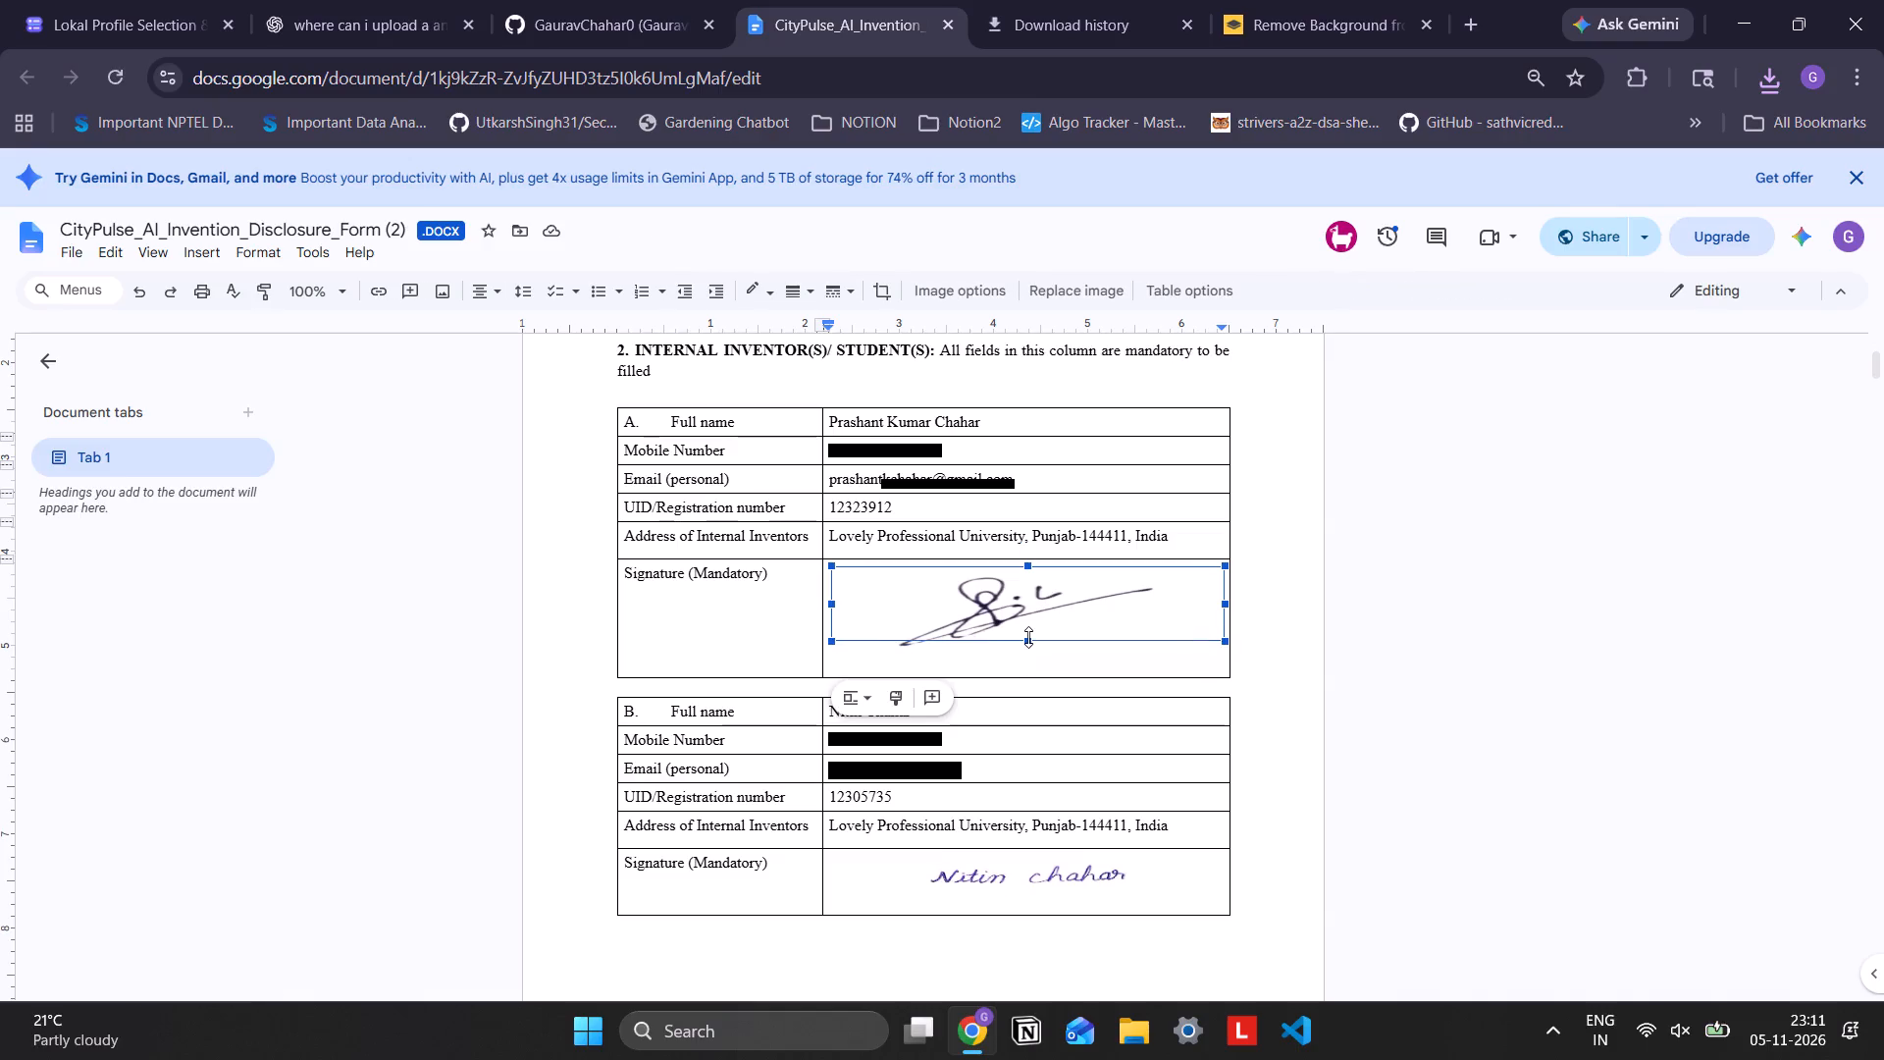
{"action": "left_click_drag", "start_coordinate": [1028, 637], "coordinate": [1028, 627]}
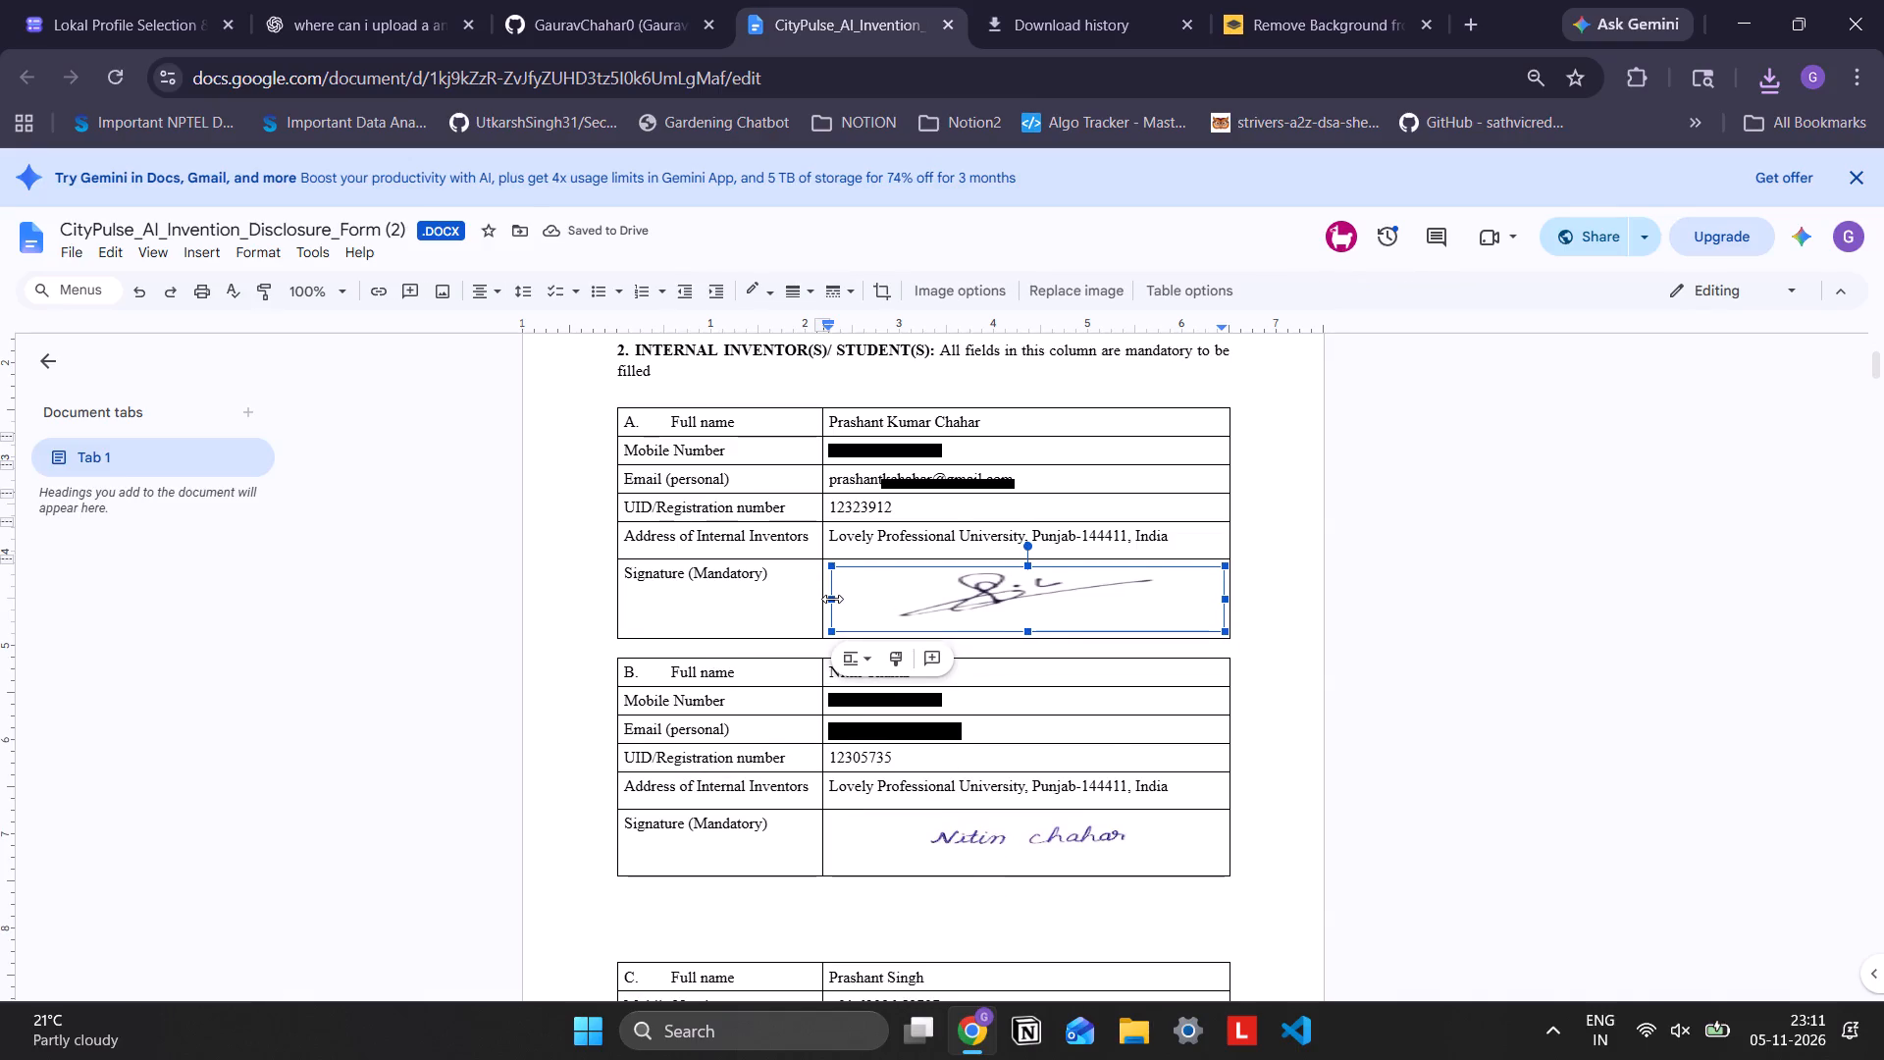
{"action": "left_click_drag", "start_coordinate": [832, 599], "coordinate": [904, 599]}
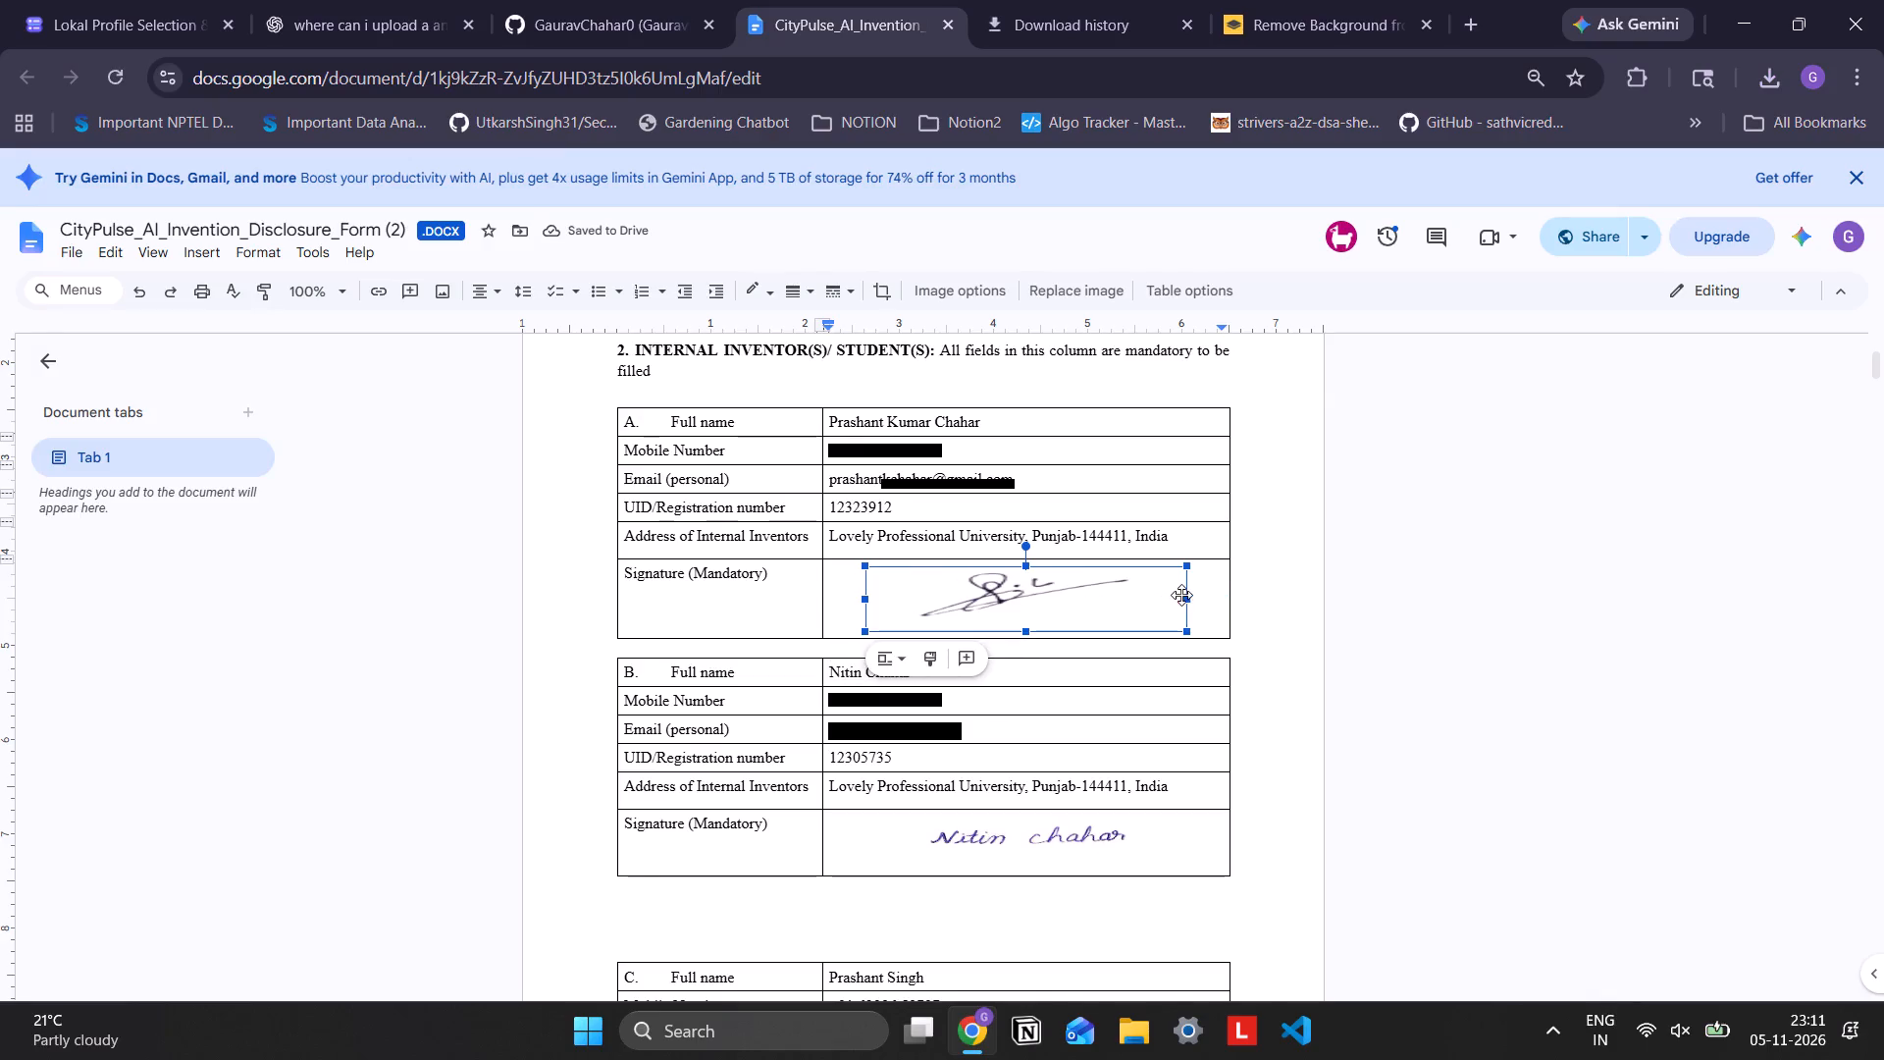
{"action": "left_click_drag", "start_coordinate": [1185, 596], "coordinate": [1135, 596]}
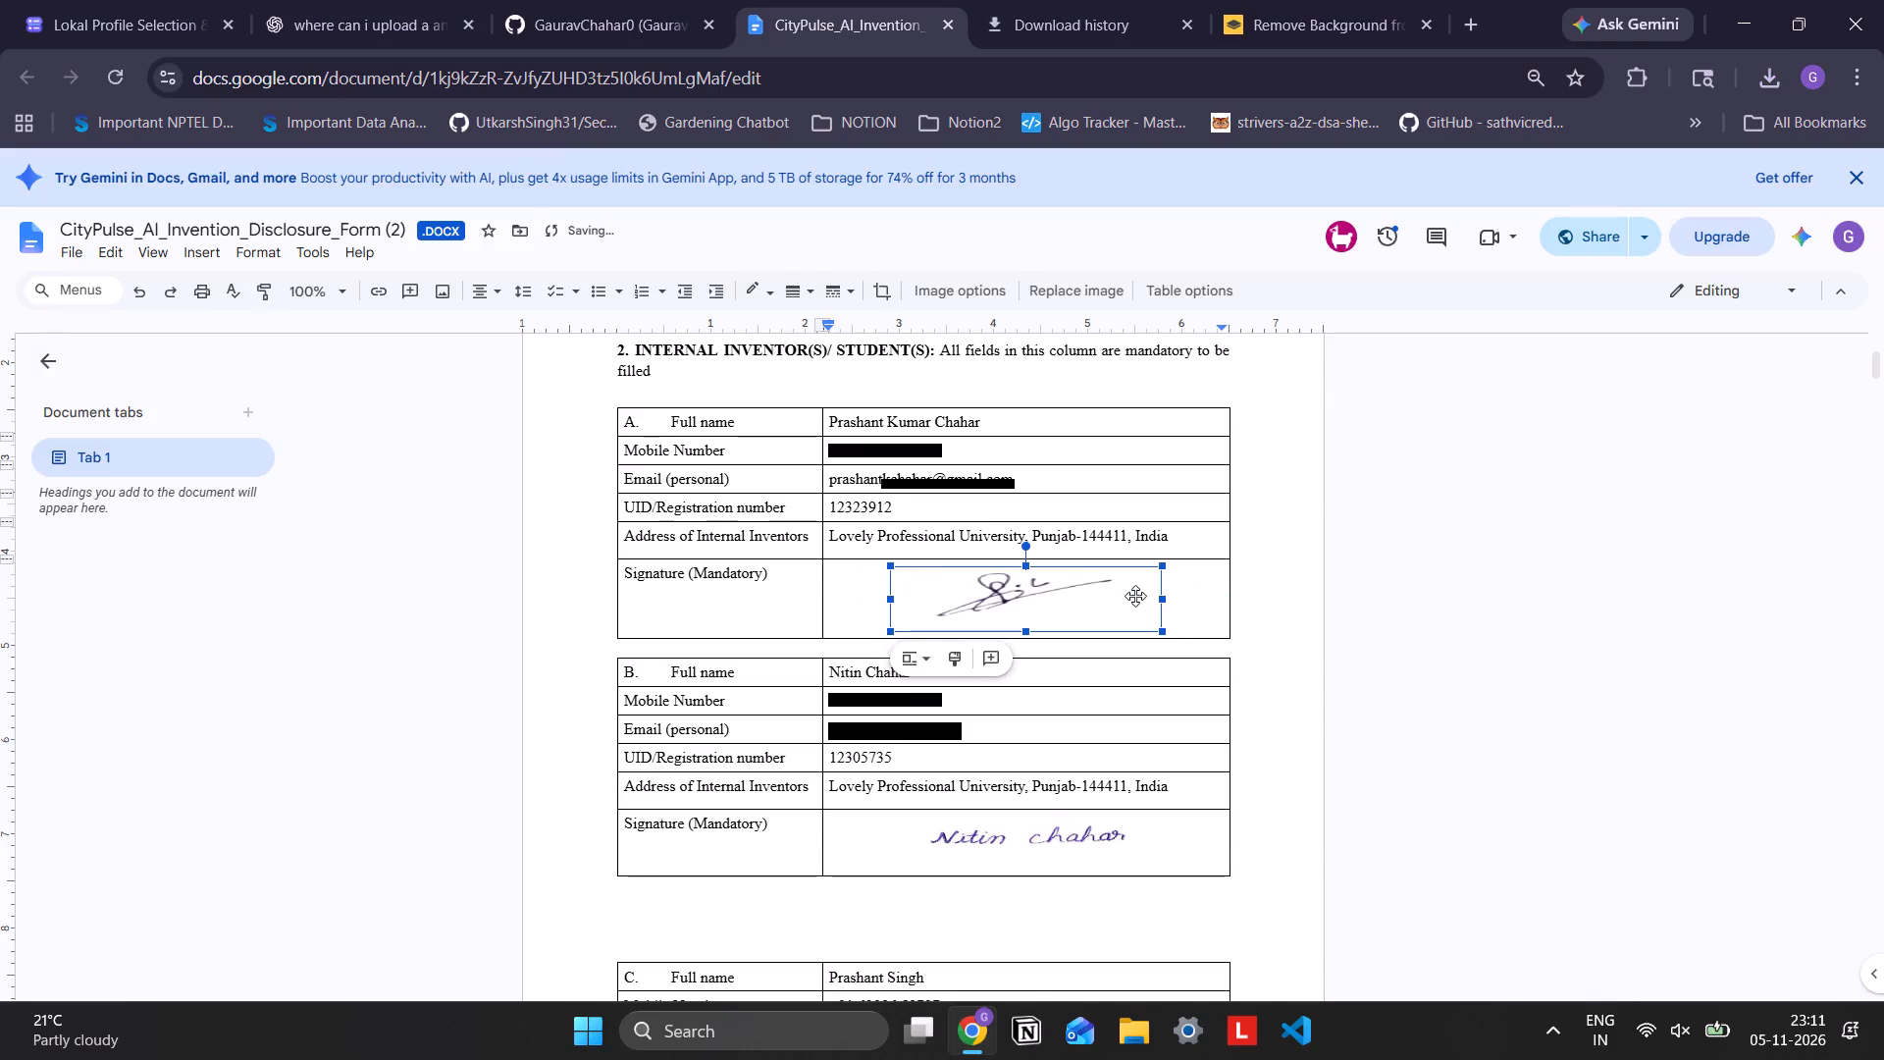
{"action": "left_click", "coordinate": [1084, 597]}
{"action": "left_click", "coordinate": [1463, 631]}
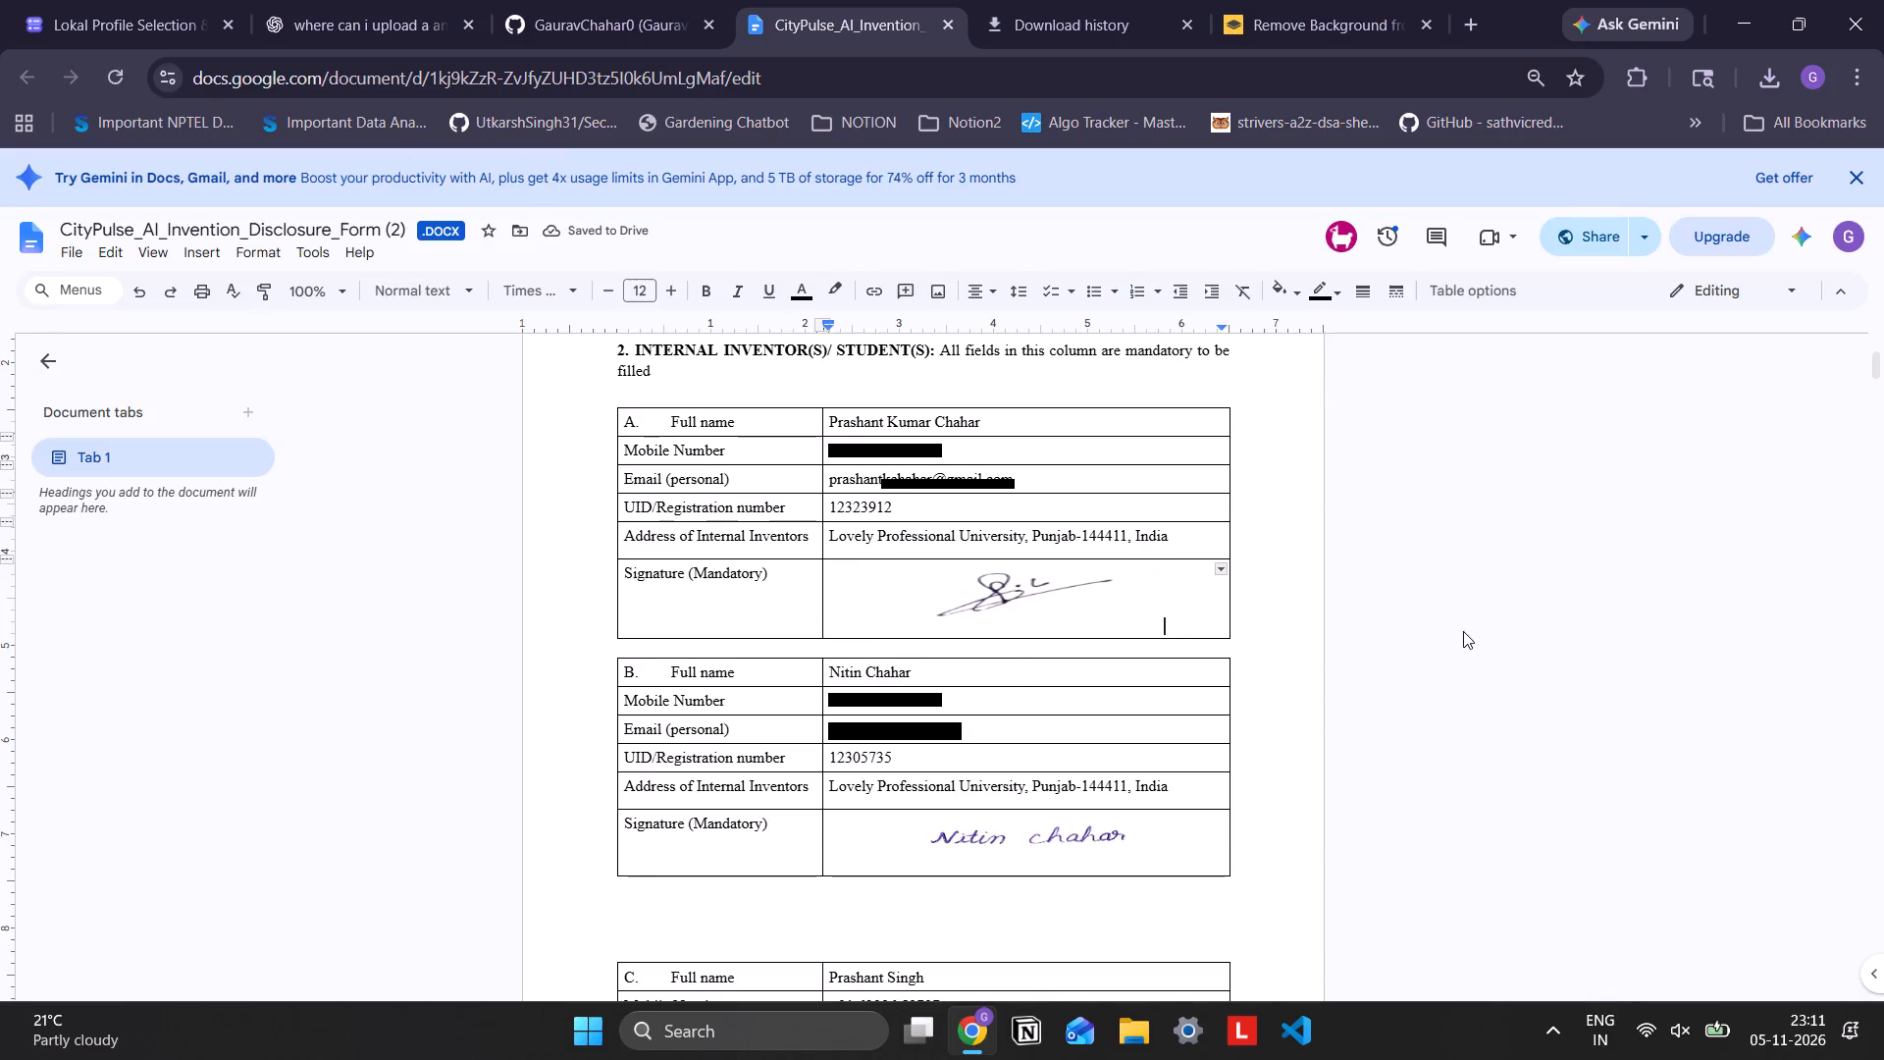
Reduce the height of inventor A's signature image slightly further, keeping its width.
{"action": "scroll", "coordinate": [1461, 685], "scroll_direction": "down", "scroll_amount": 1}
{"action": "left_click", "coordinate": [1461, 685]}
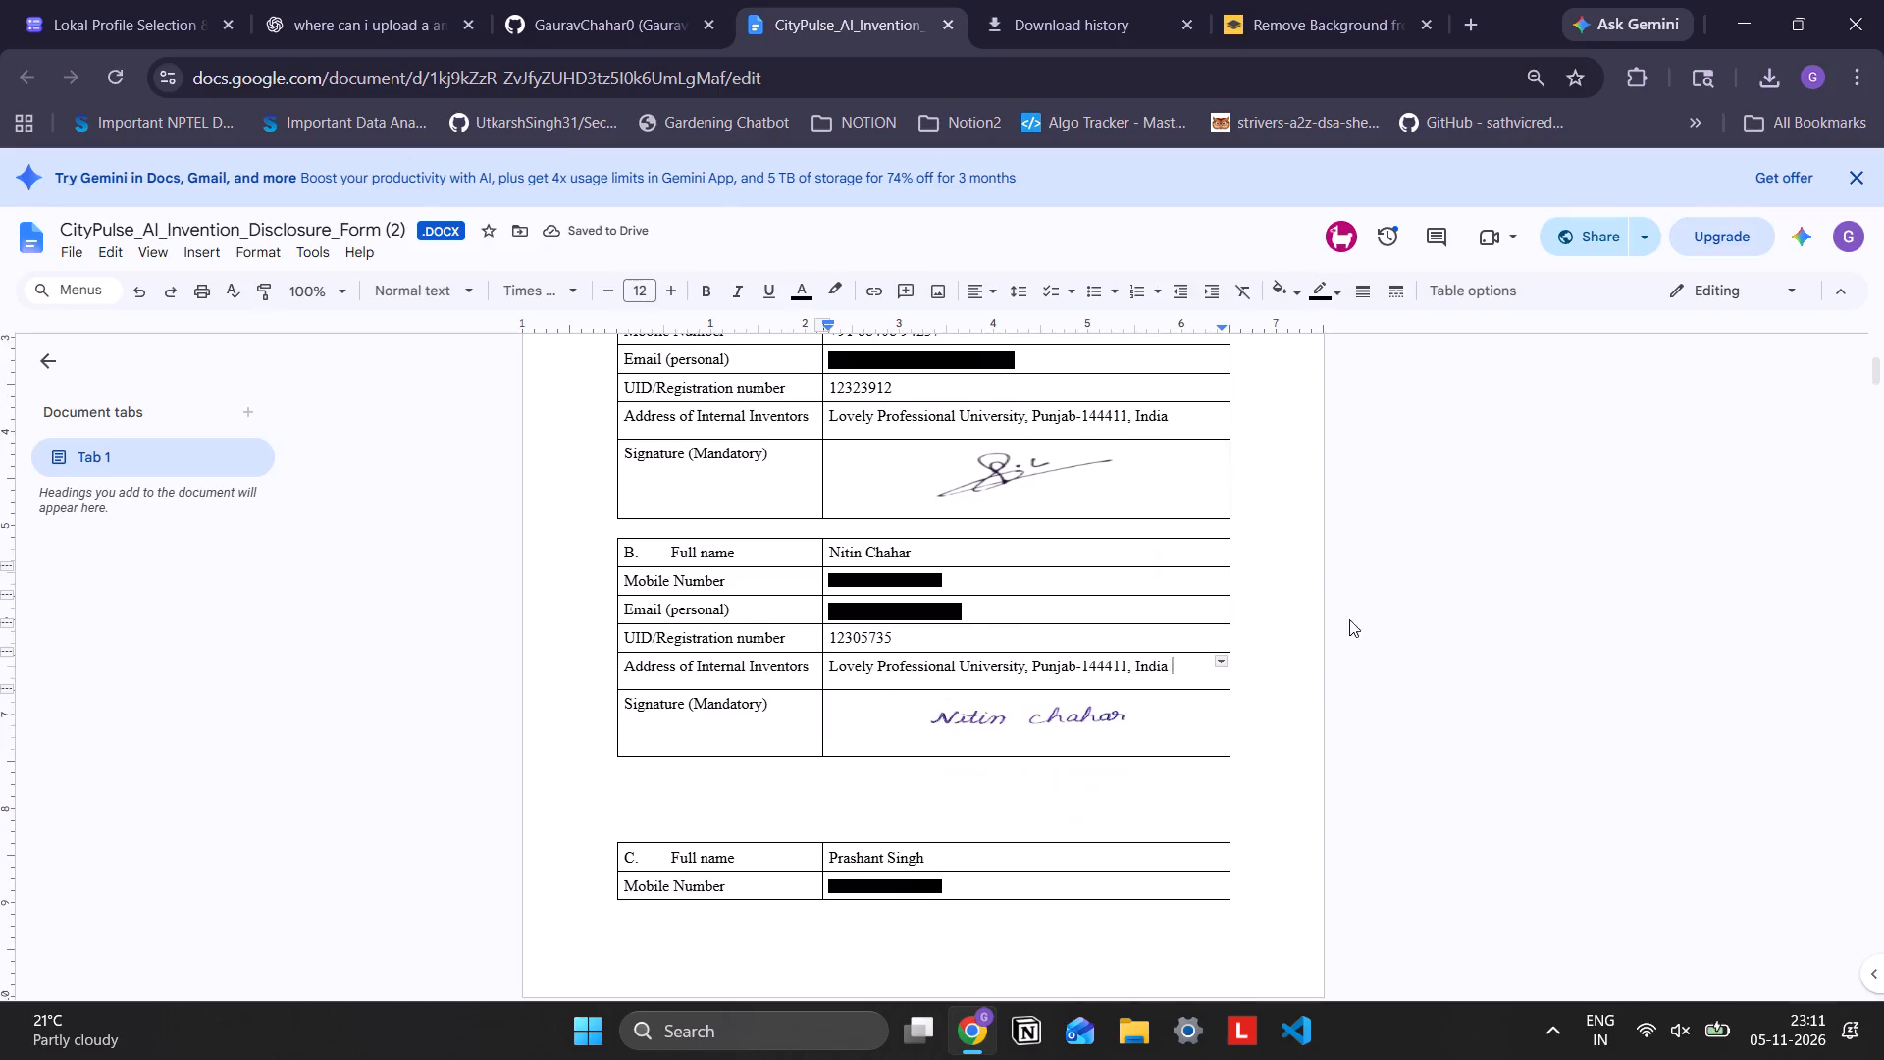
{"action": "left_click", "coordinate": [1112, 471]}
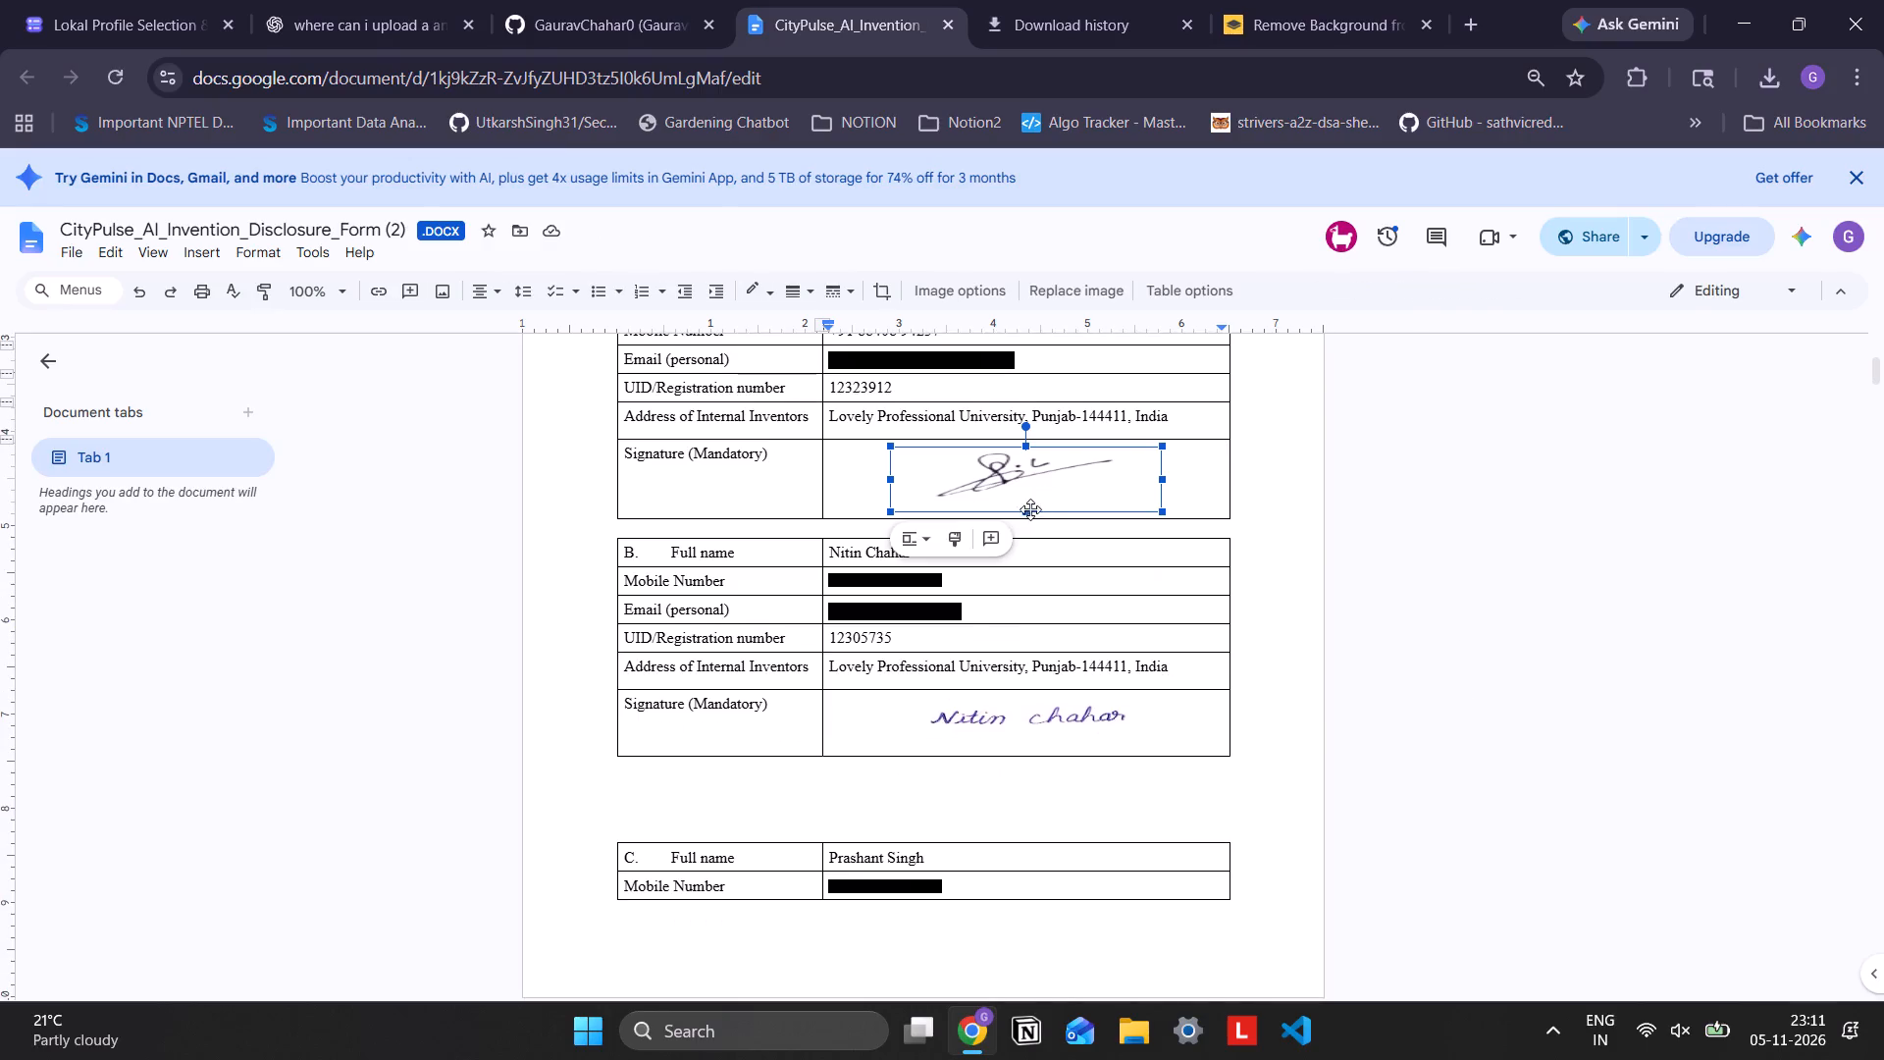
{"action": "left_click", "coordinate": [1026, 506]}
{"action": "left_click_drag", "start_coordinate": [1026, 506], "coordinate": [1052, 475]}
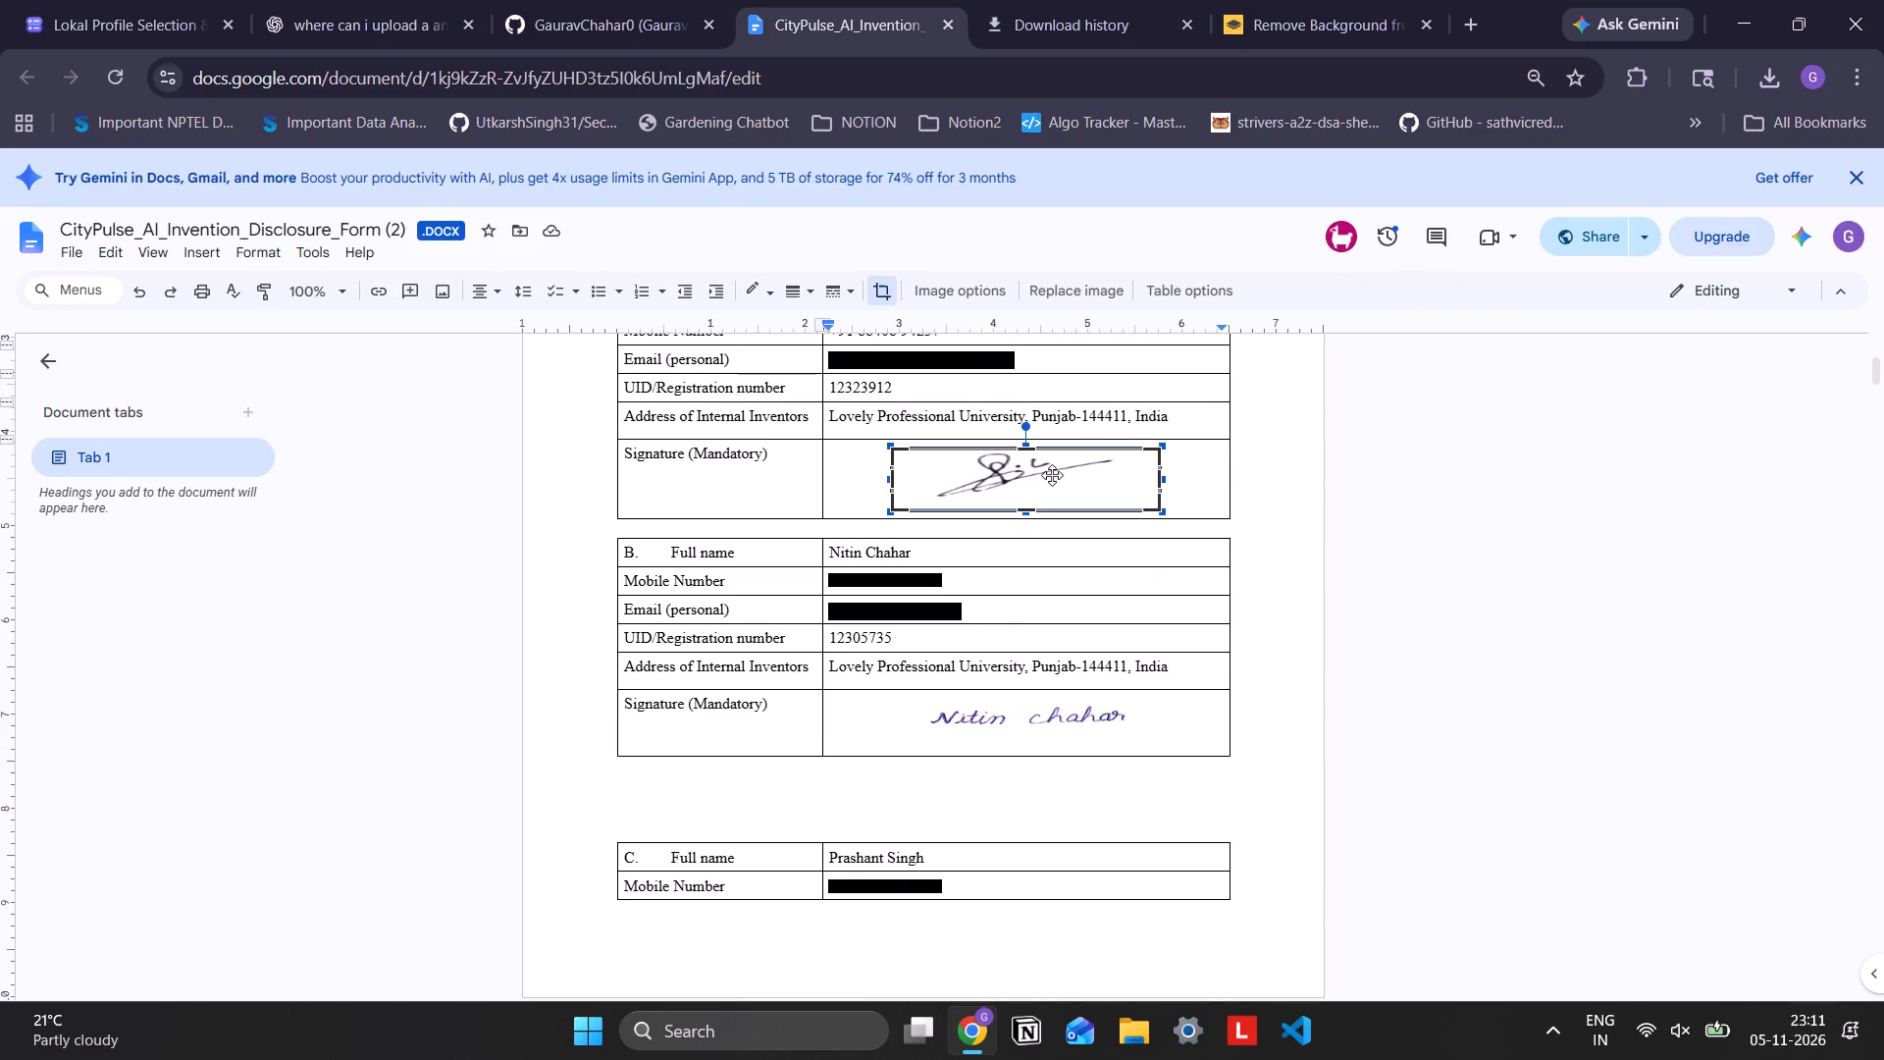
{"action": "left_click", "coordinate": [1304, 513]}
{"action": "left_click", "coordinate": [1051, 475]}
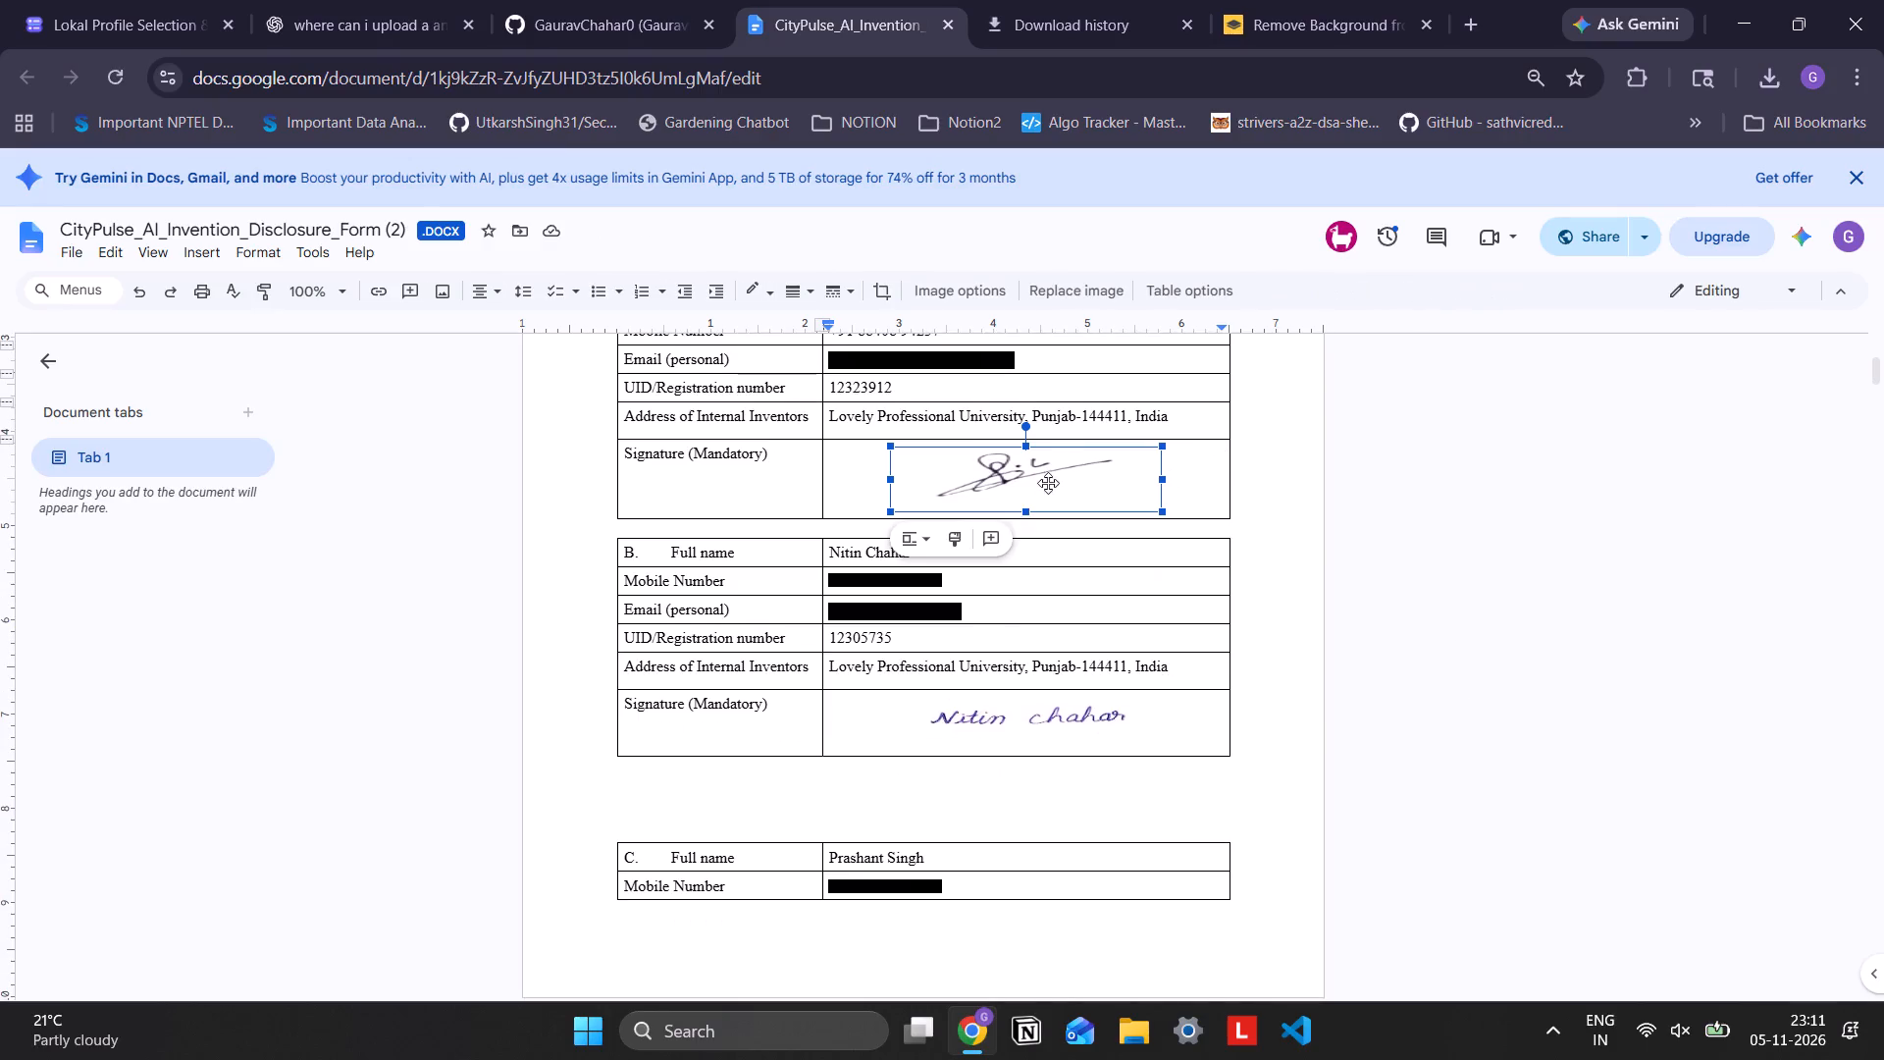
{"action": "left_click_drag", "start_coordinate": [1023, 512], "coordinate": [1026, 501]}
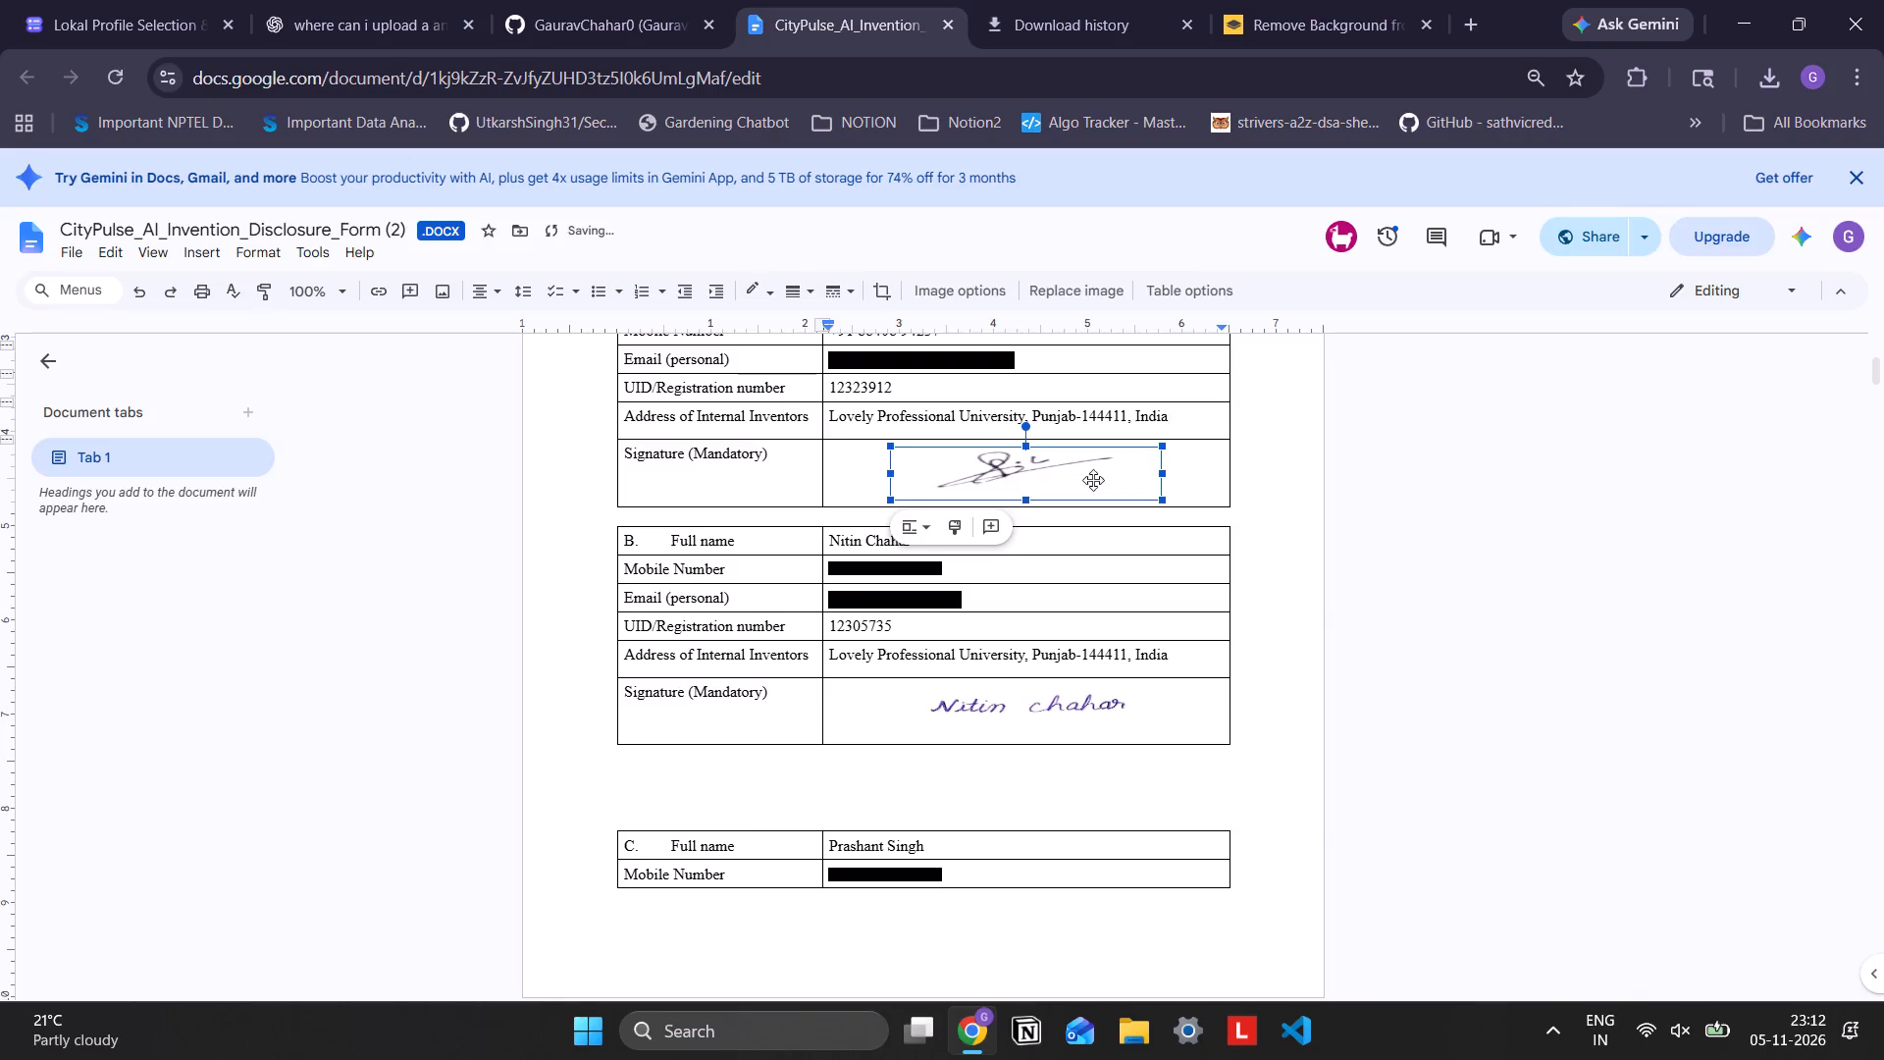
{"action": "left_click", "coordinate": [1422, 484]}
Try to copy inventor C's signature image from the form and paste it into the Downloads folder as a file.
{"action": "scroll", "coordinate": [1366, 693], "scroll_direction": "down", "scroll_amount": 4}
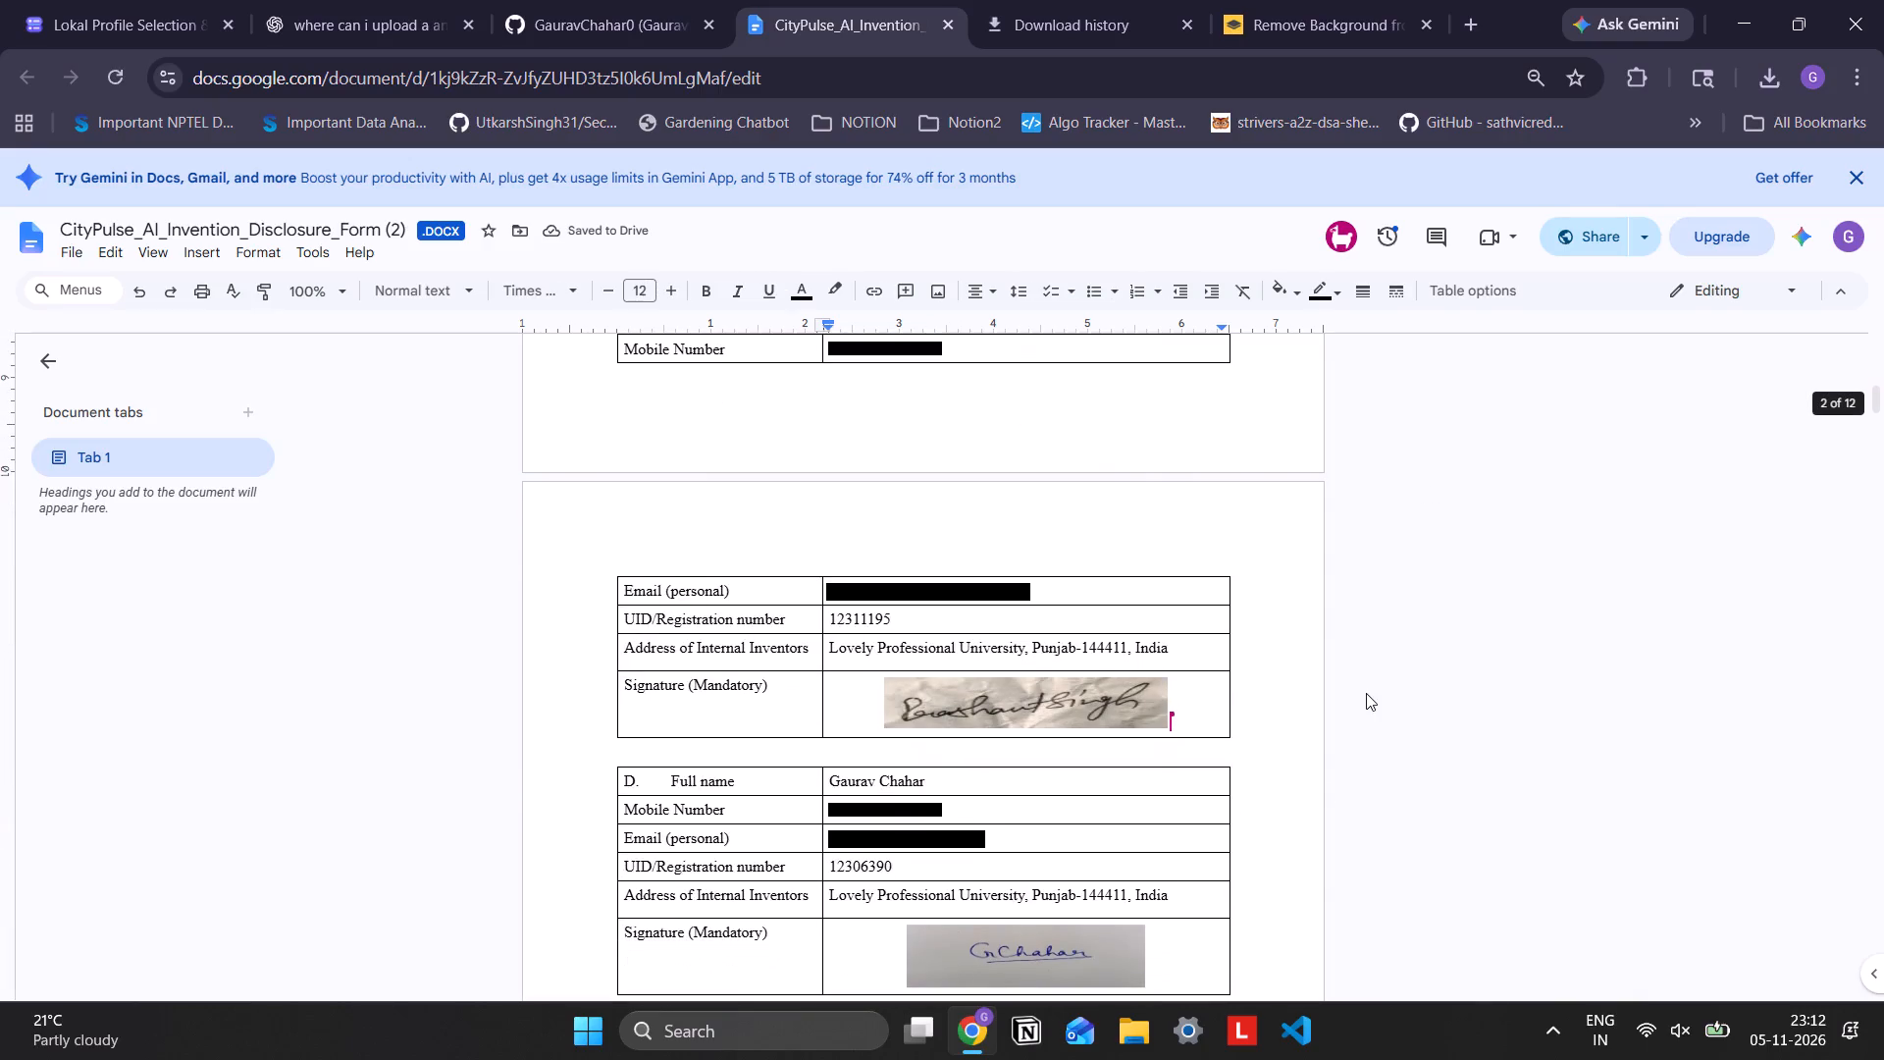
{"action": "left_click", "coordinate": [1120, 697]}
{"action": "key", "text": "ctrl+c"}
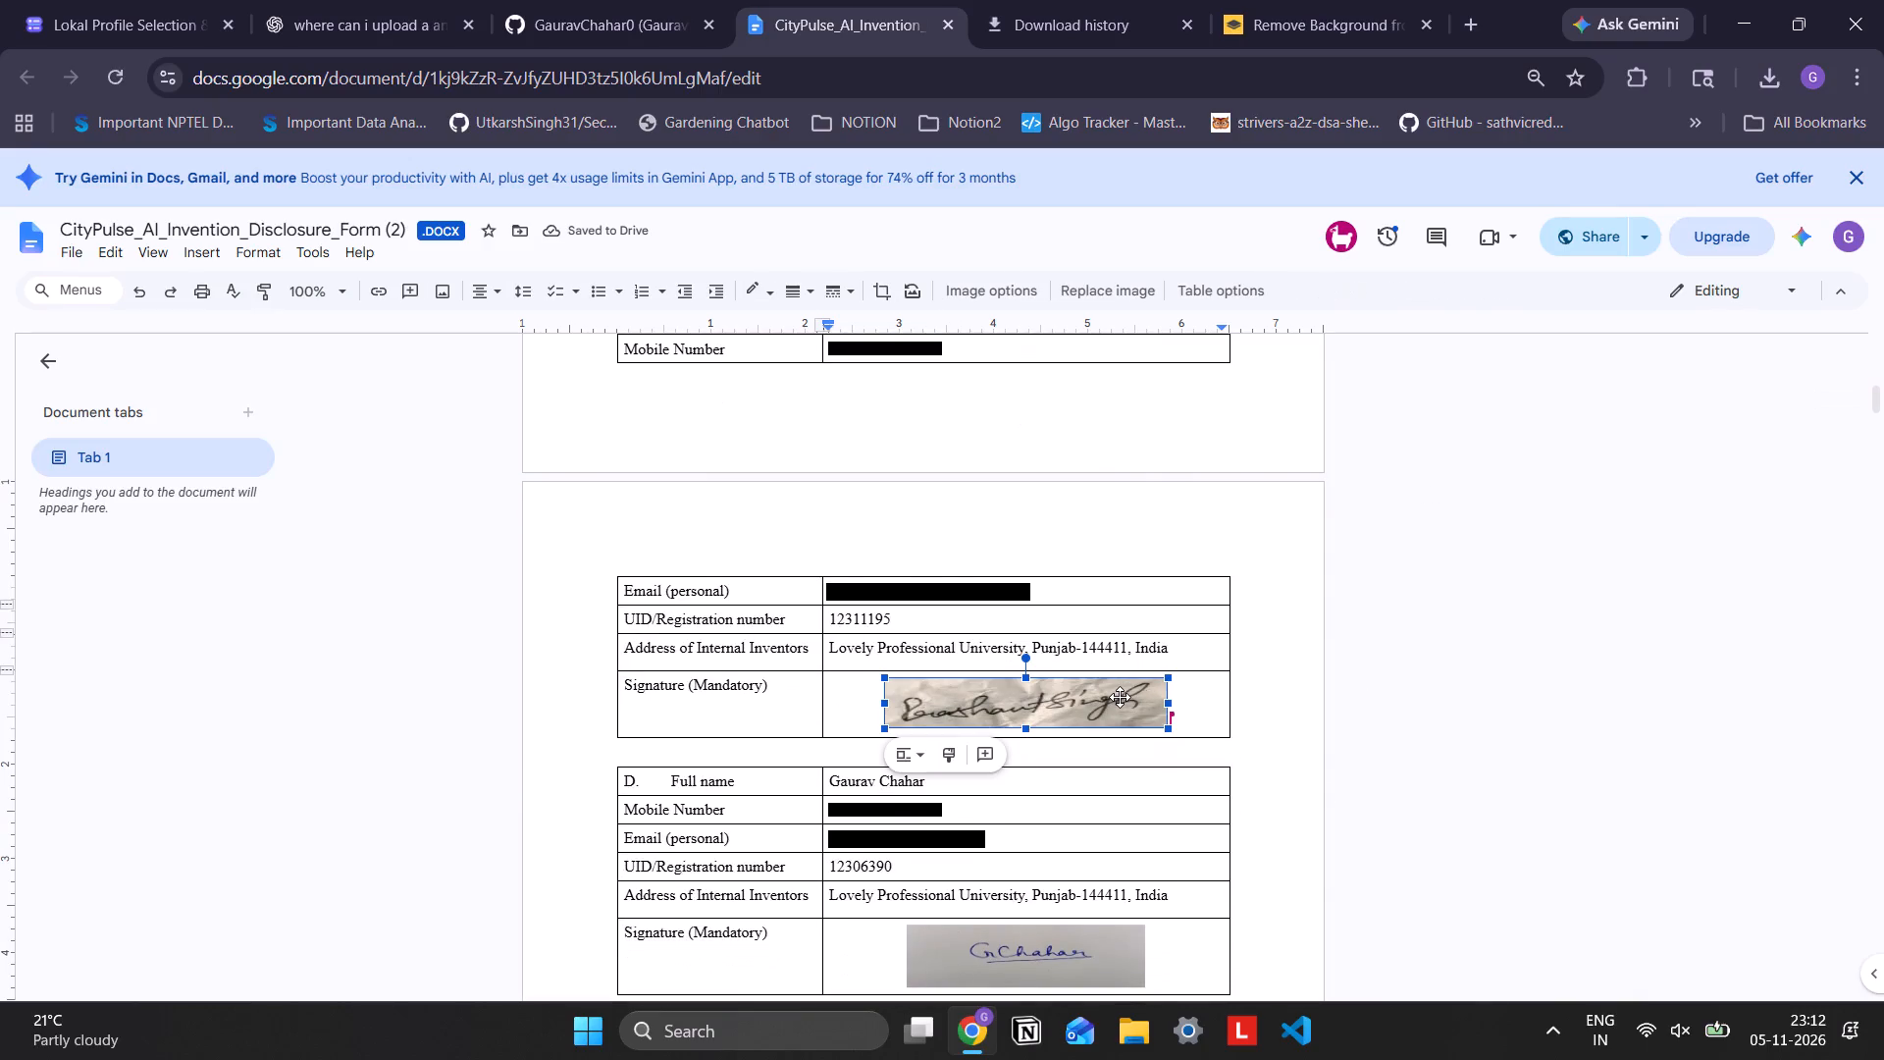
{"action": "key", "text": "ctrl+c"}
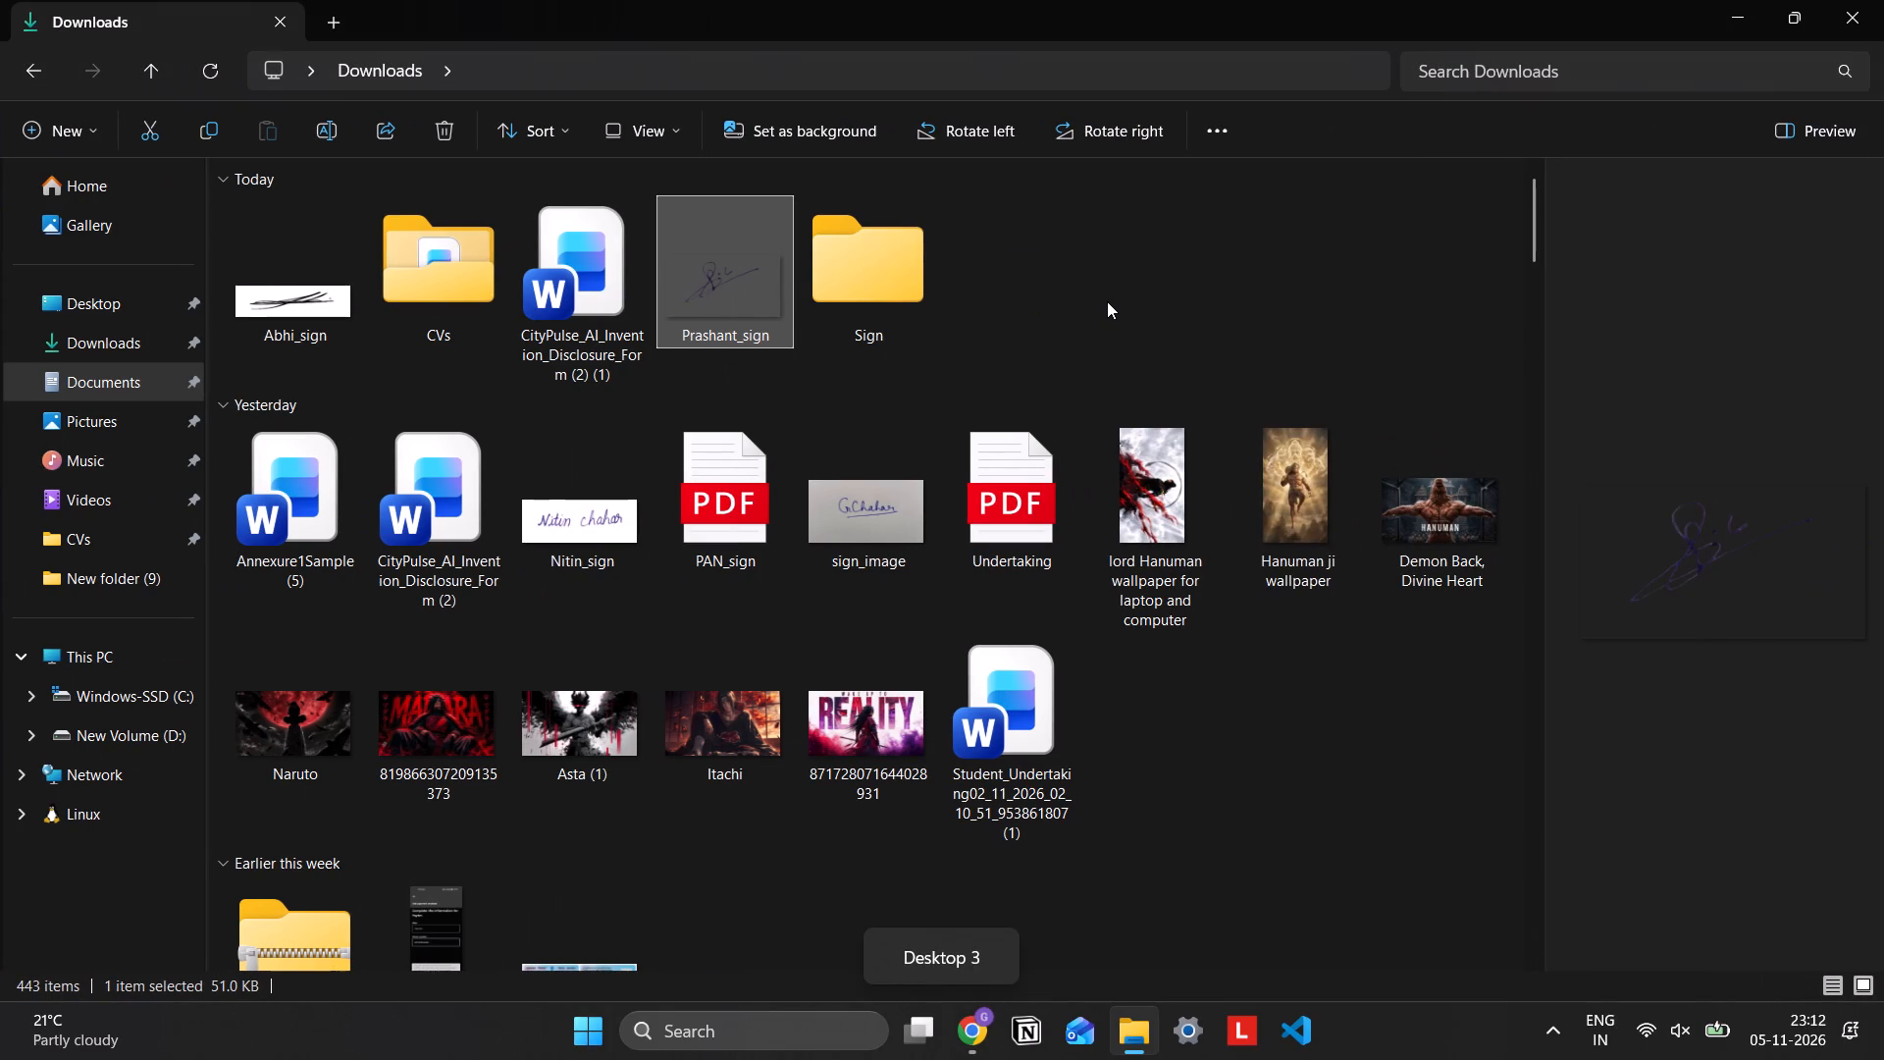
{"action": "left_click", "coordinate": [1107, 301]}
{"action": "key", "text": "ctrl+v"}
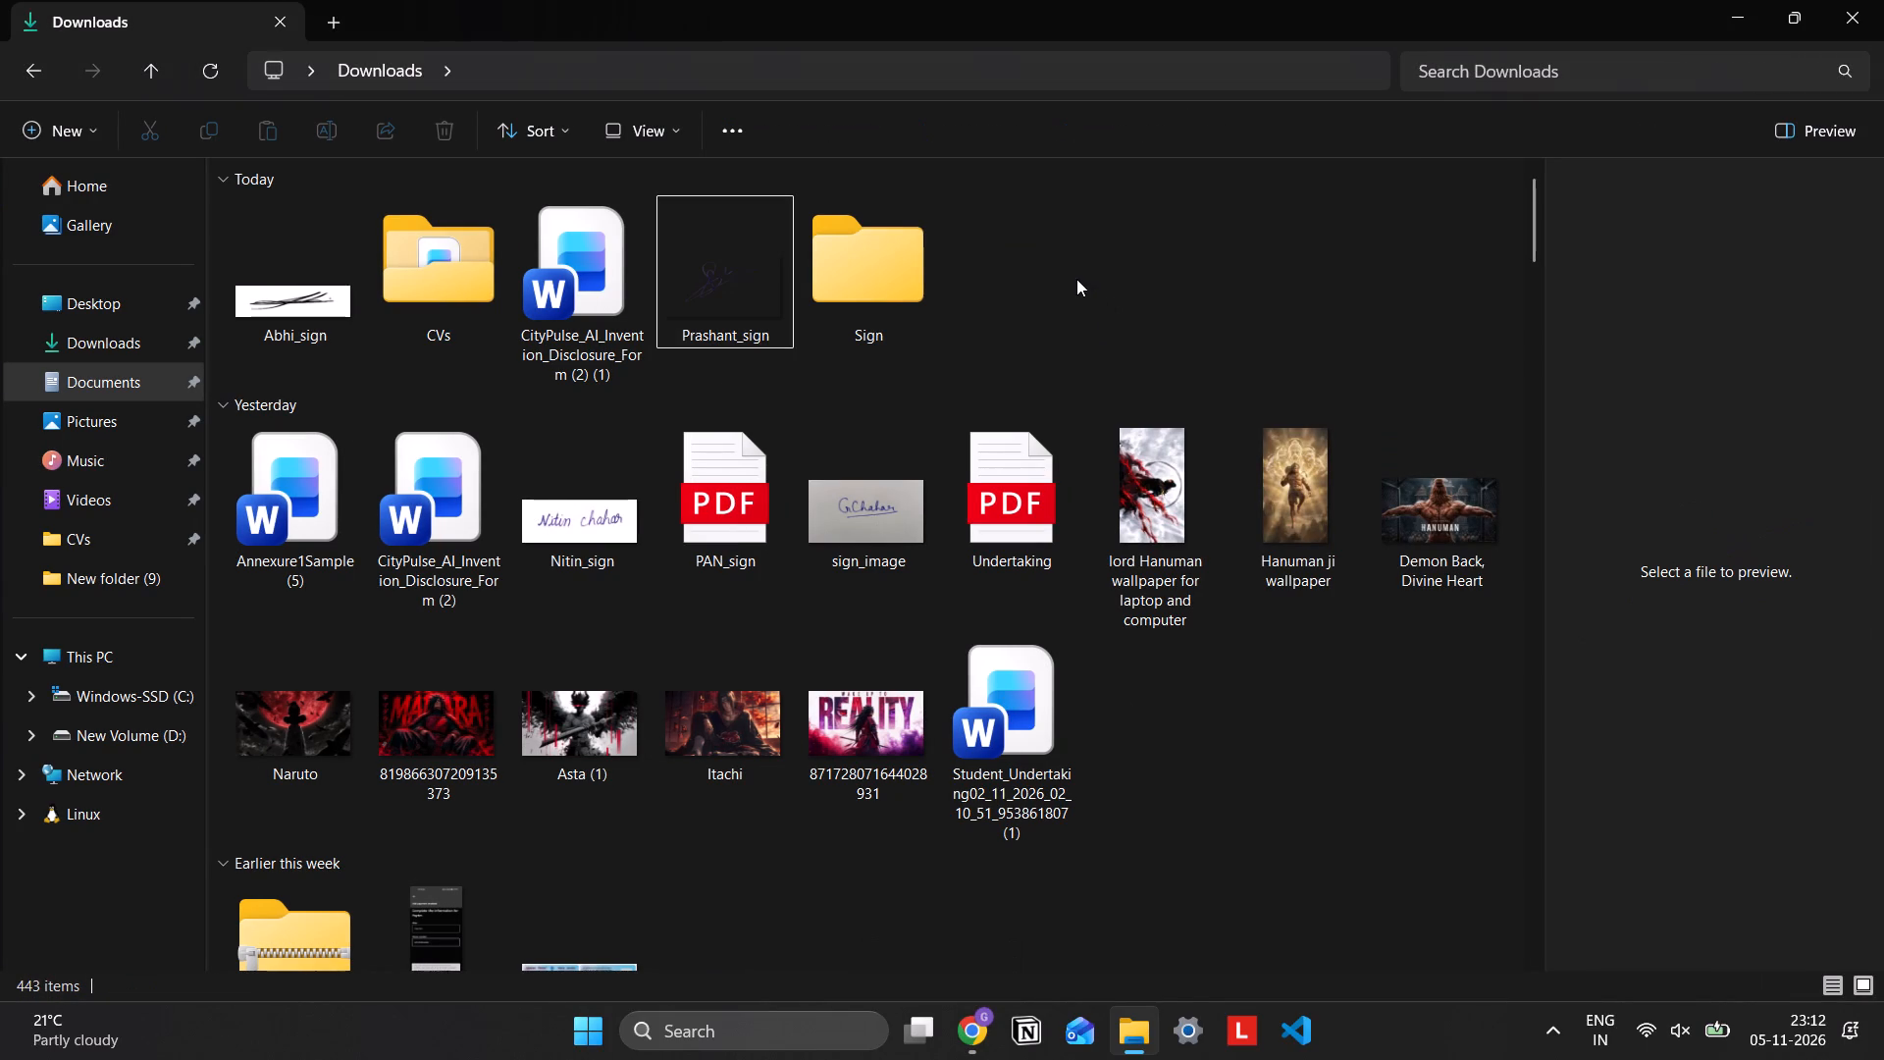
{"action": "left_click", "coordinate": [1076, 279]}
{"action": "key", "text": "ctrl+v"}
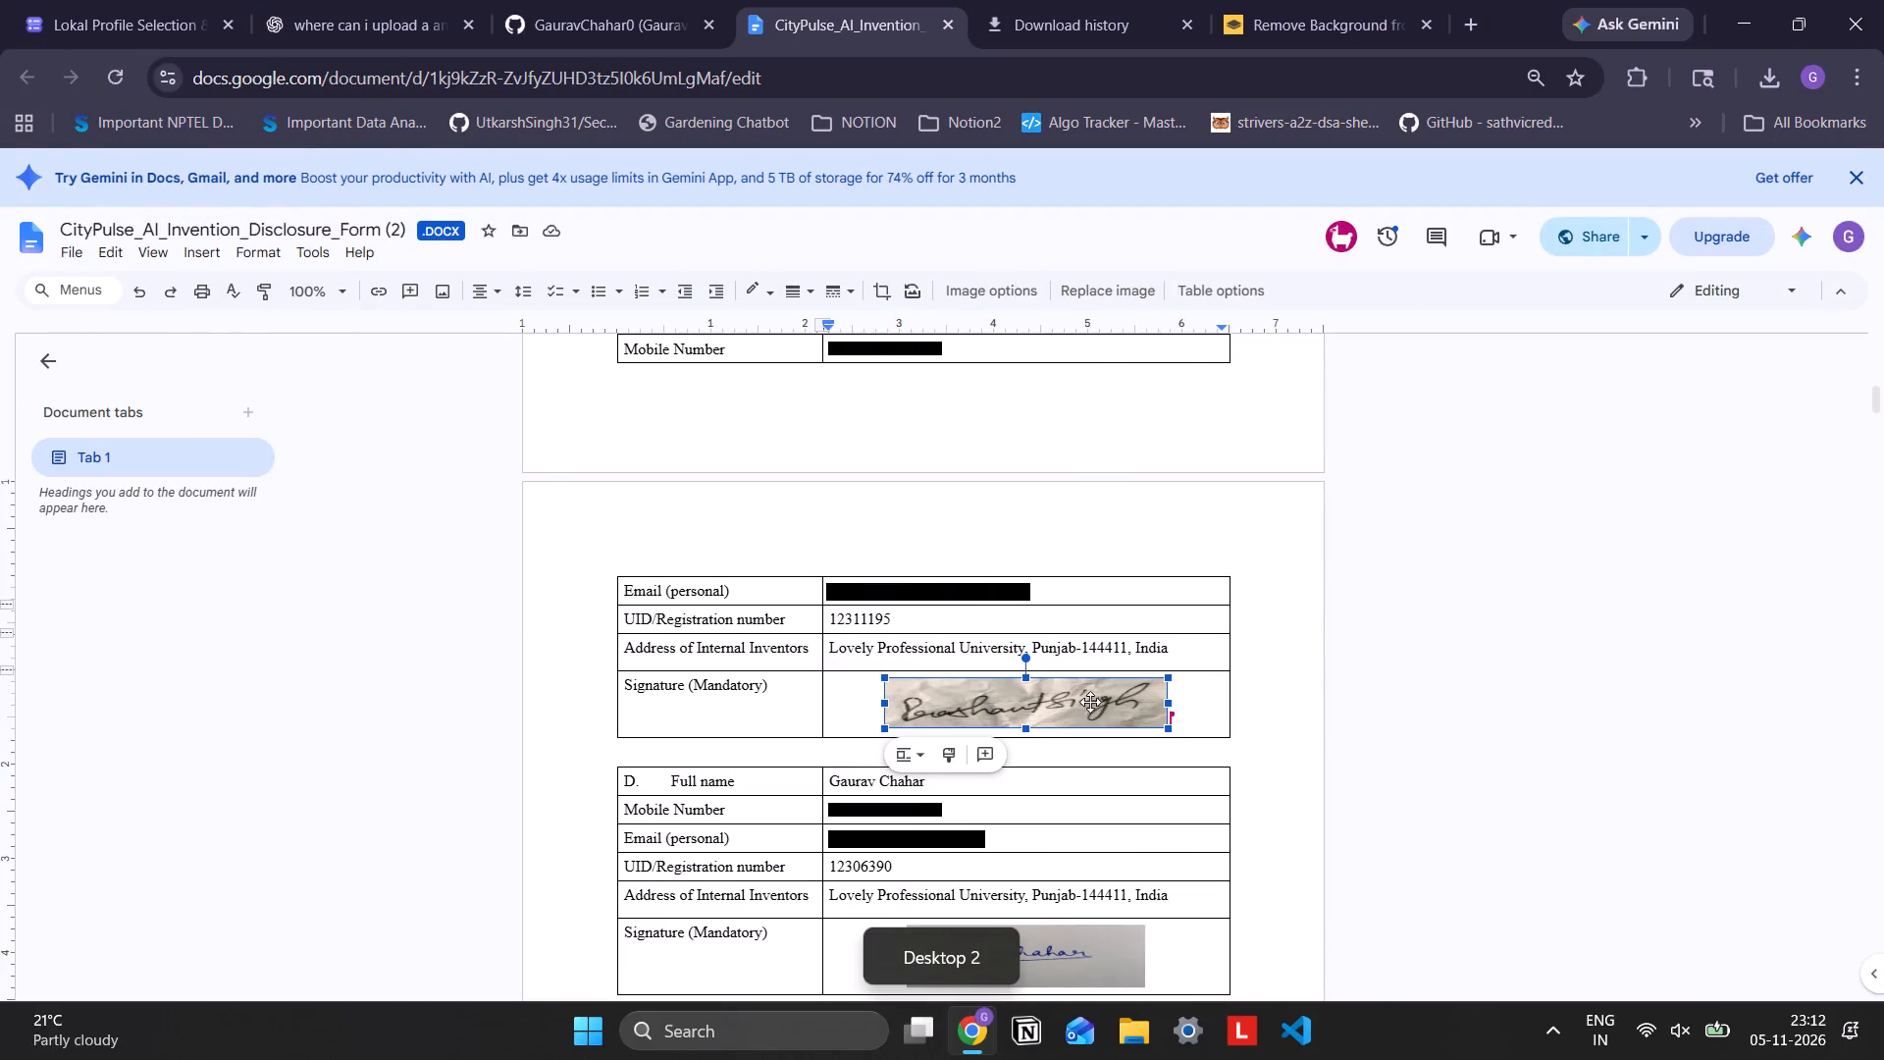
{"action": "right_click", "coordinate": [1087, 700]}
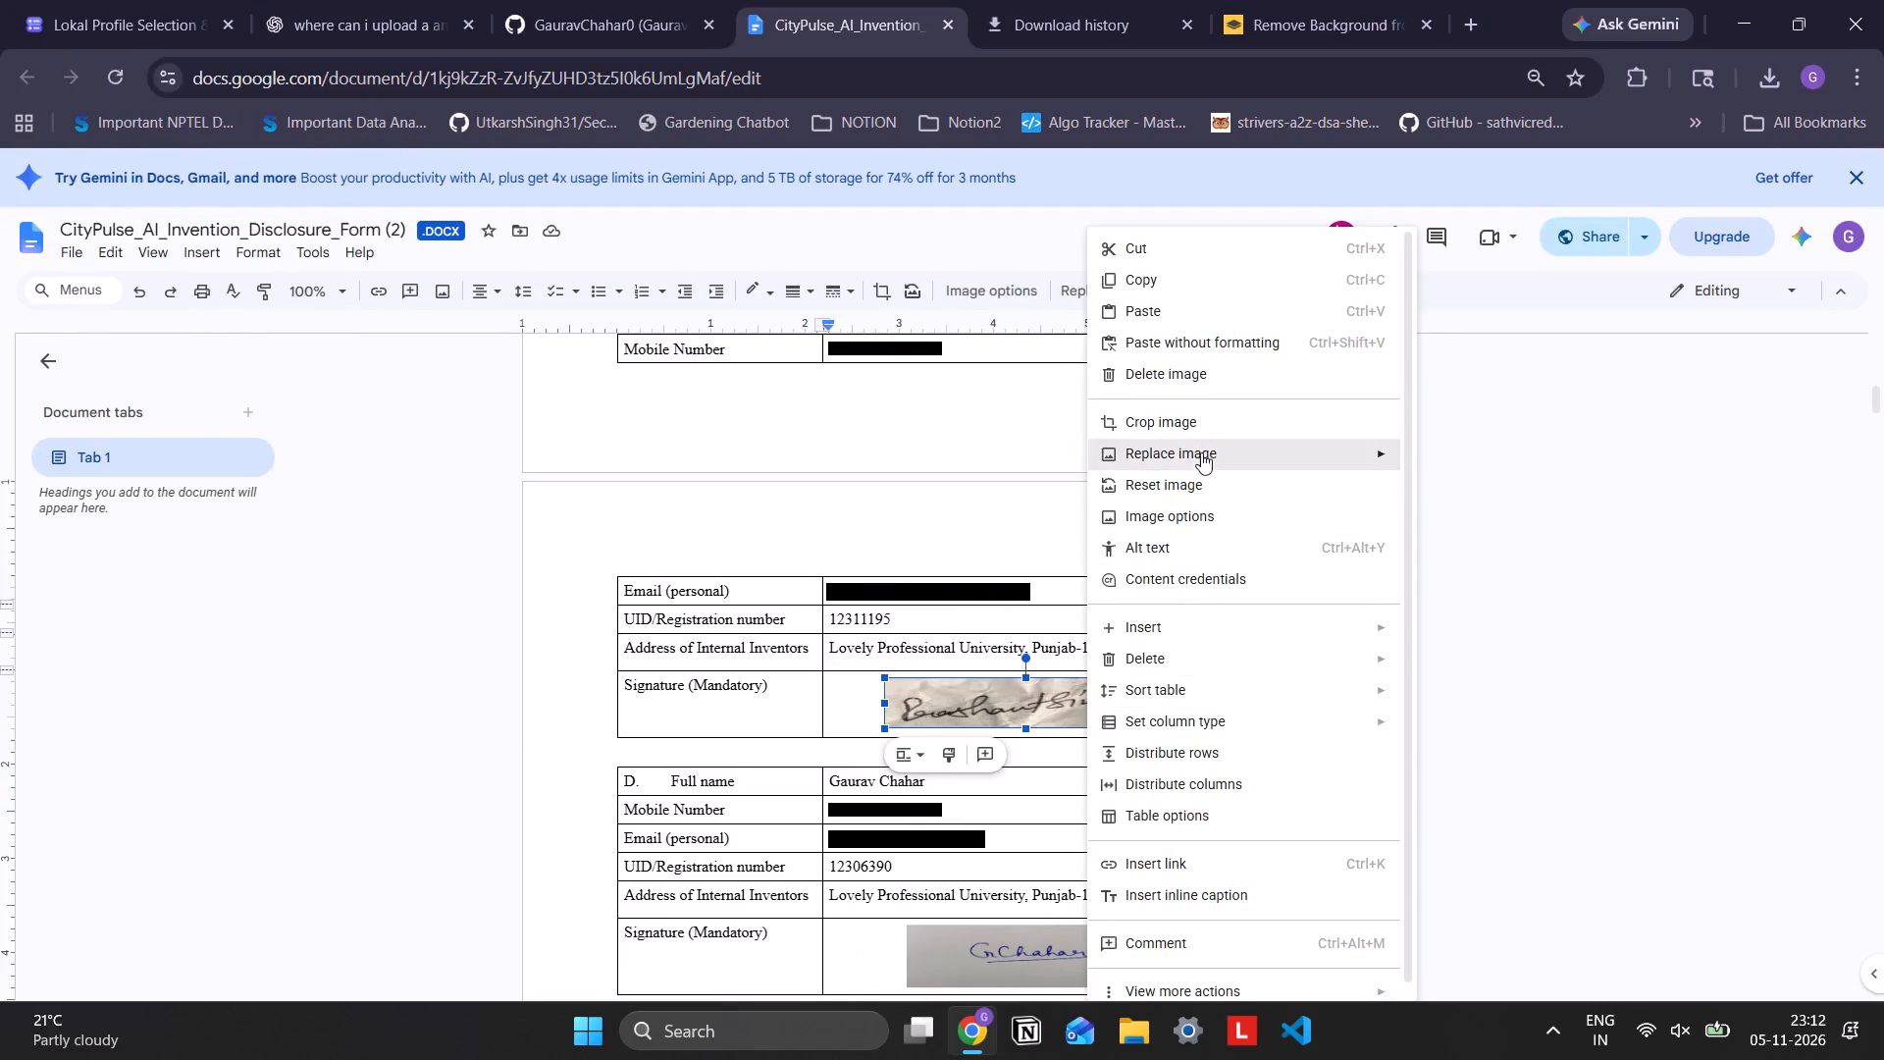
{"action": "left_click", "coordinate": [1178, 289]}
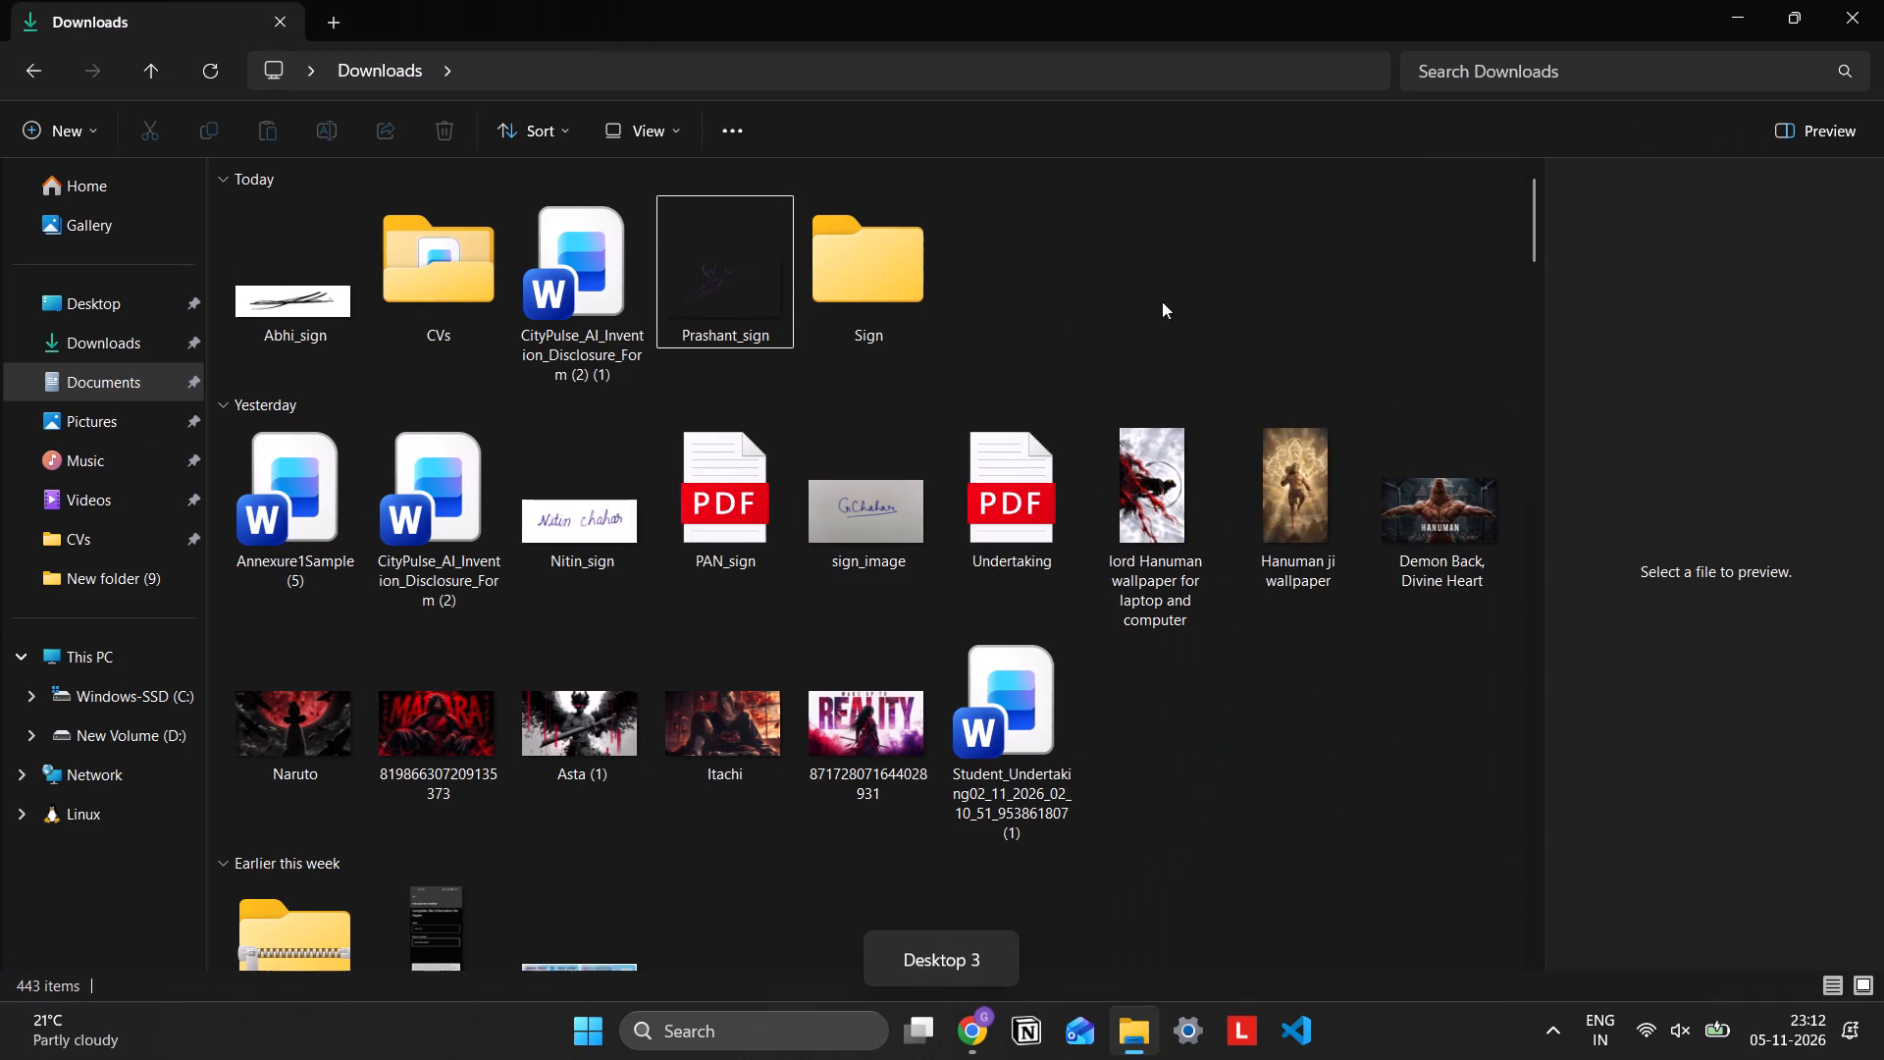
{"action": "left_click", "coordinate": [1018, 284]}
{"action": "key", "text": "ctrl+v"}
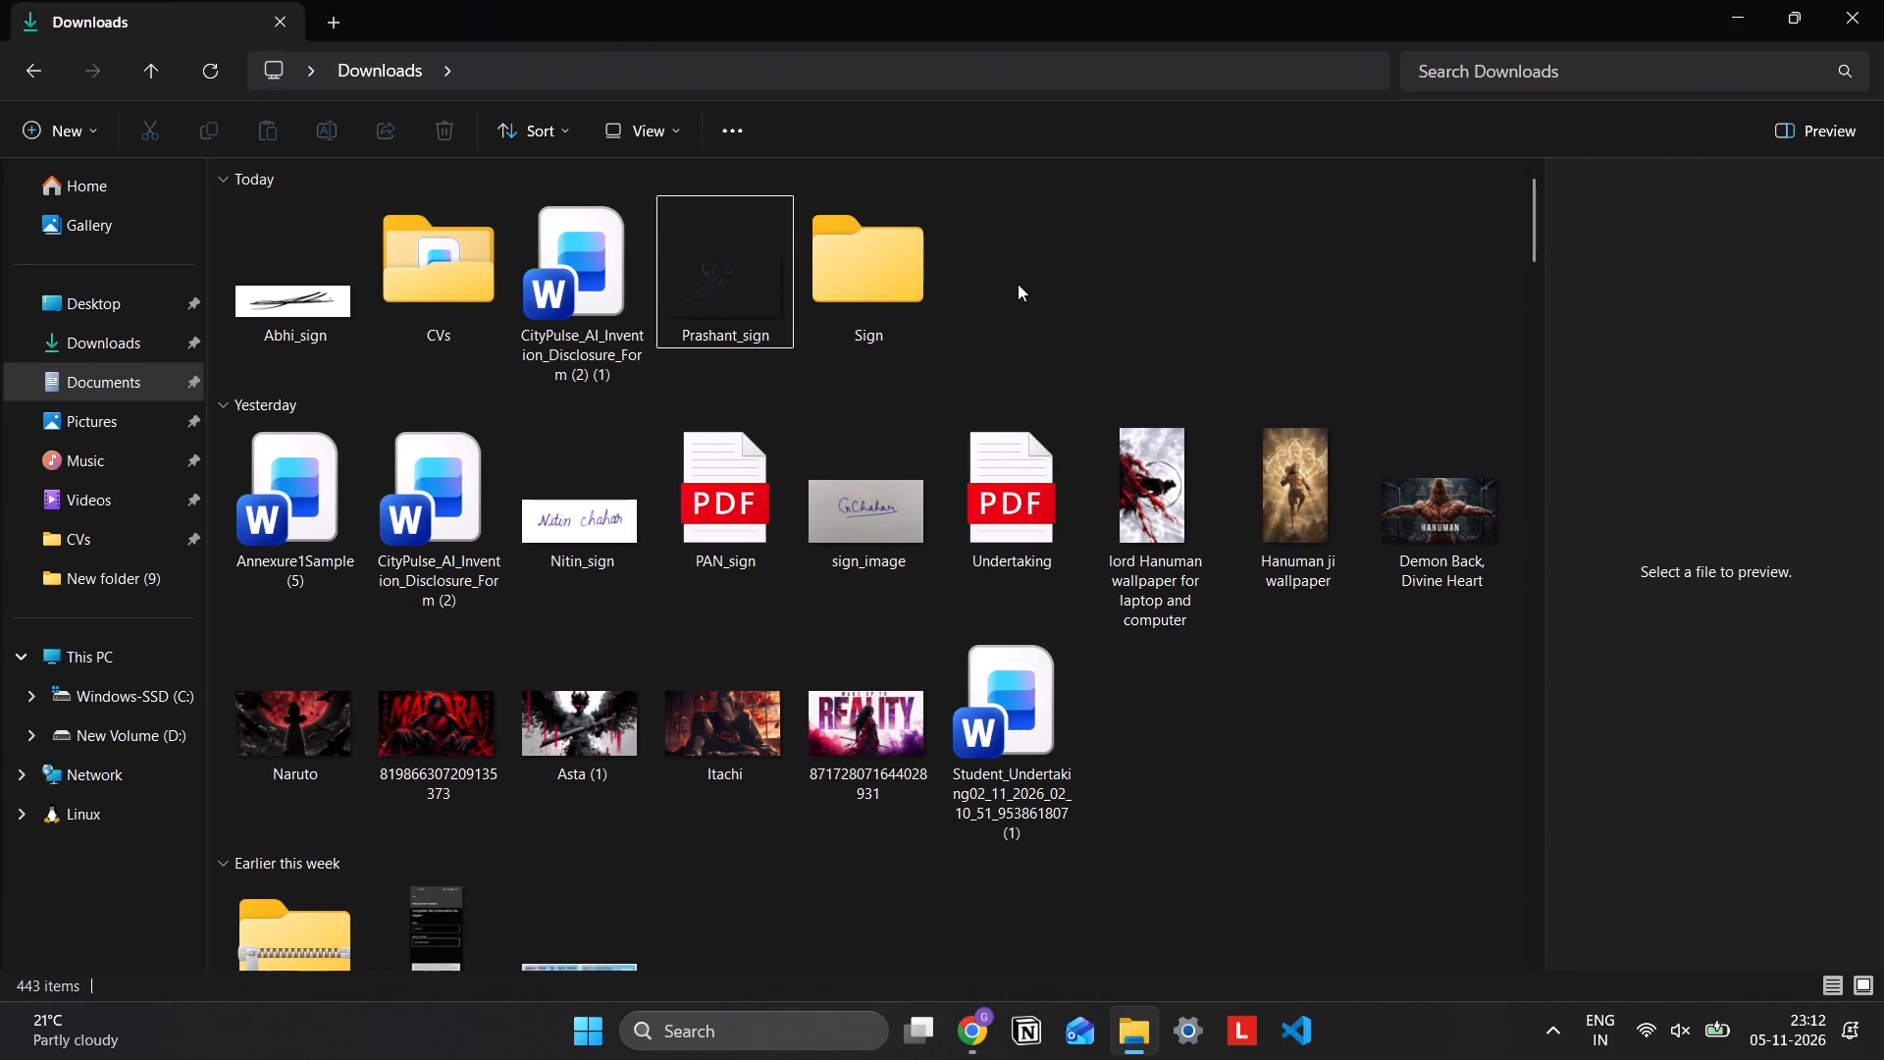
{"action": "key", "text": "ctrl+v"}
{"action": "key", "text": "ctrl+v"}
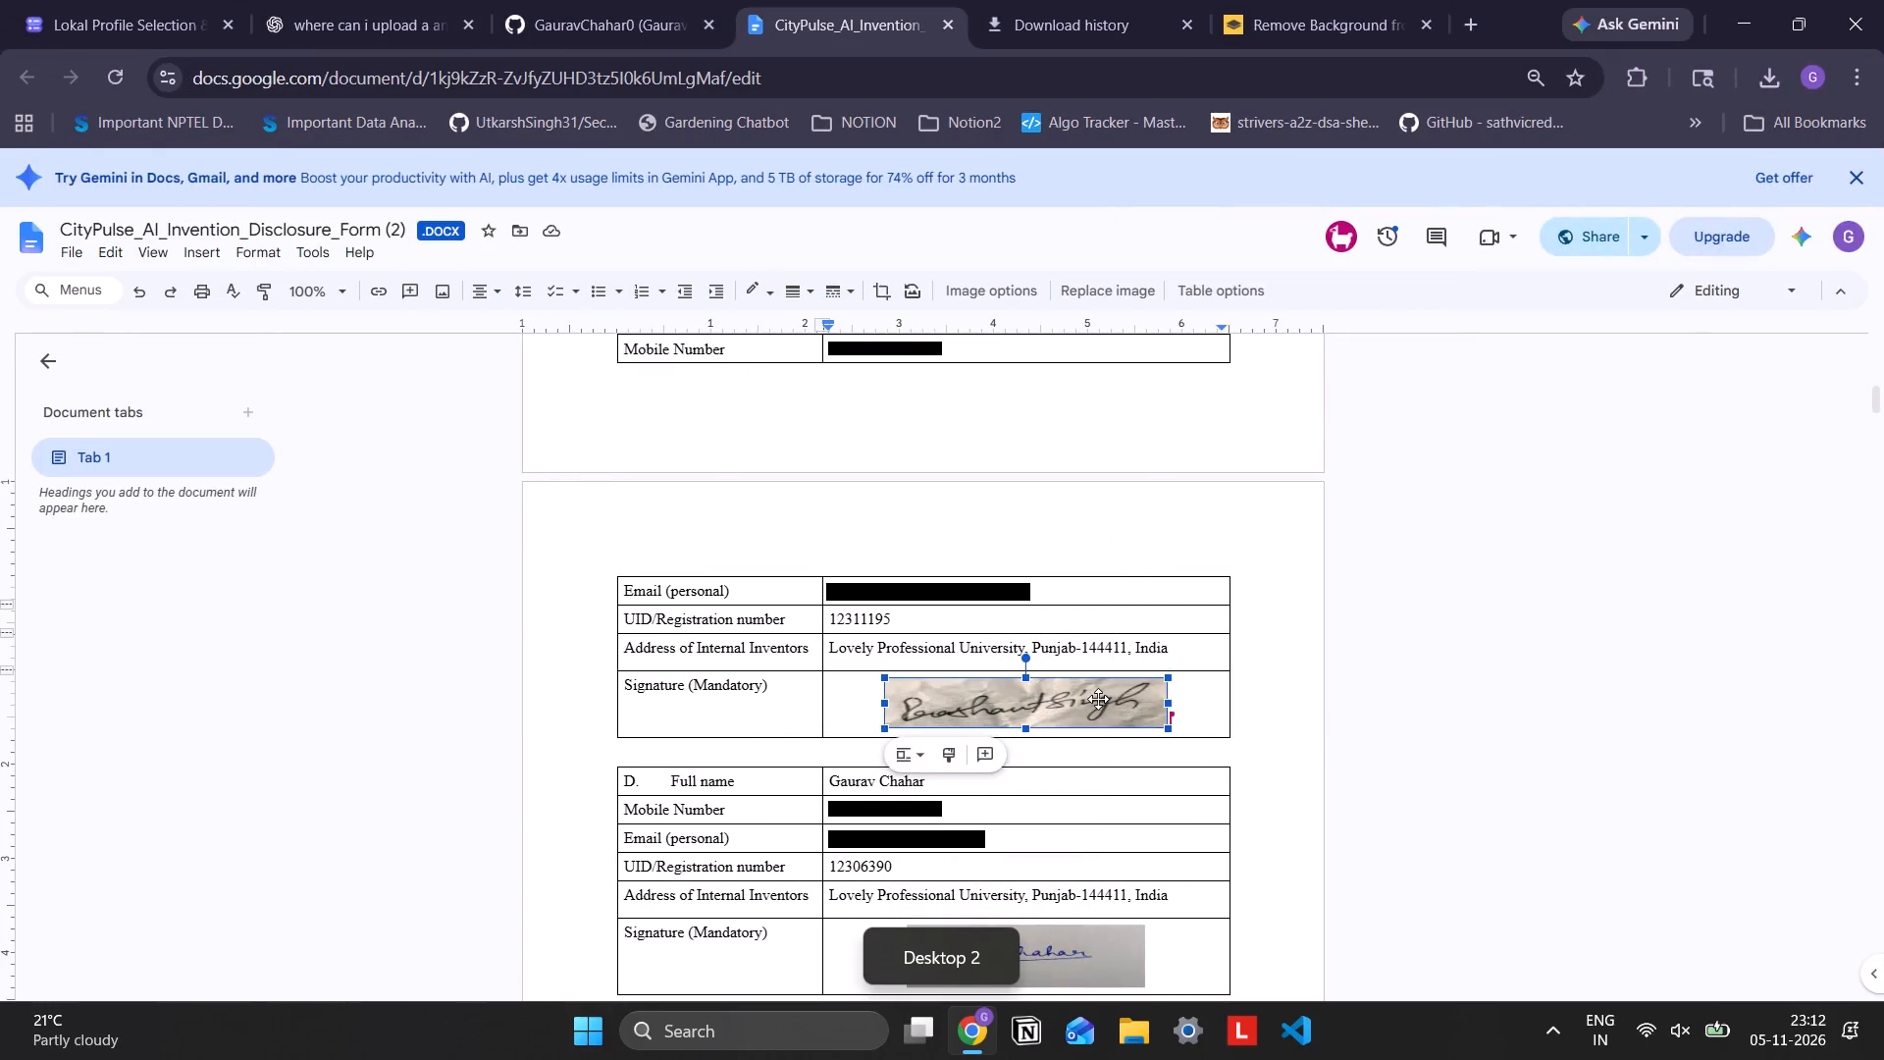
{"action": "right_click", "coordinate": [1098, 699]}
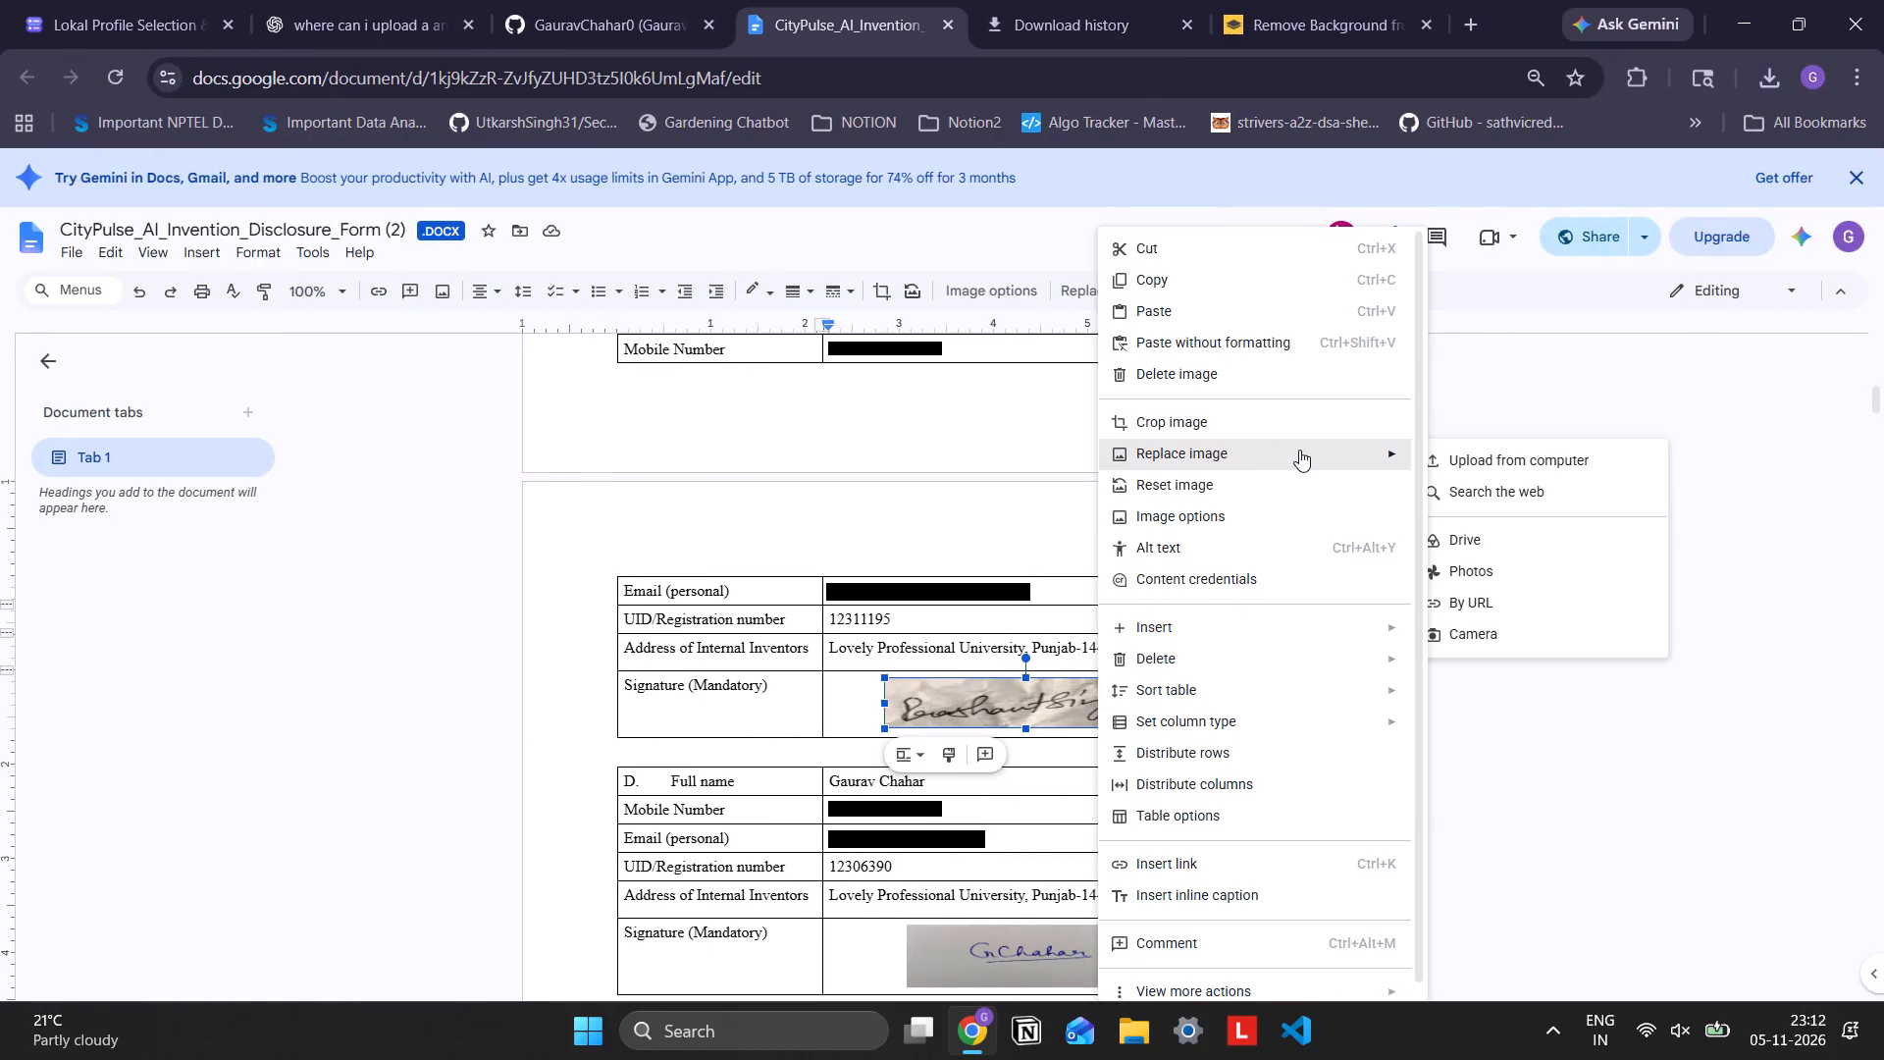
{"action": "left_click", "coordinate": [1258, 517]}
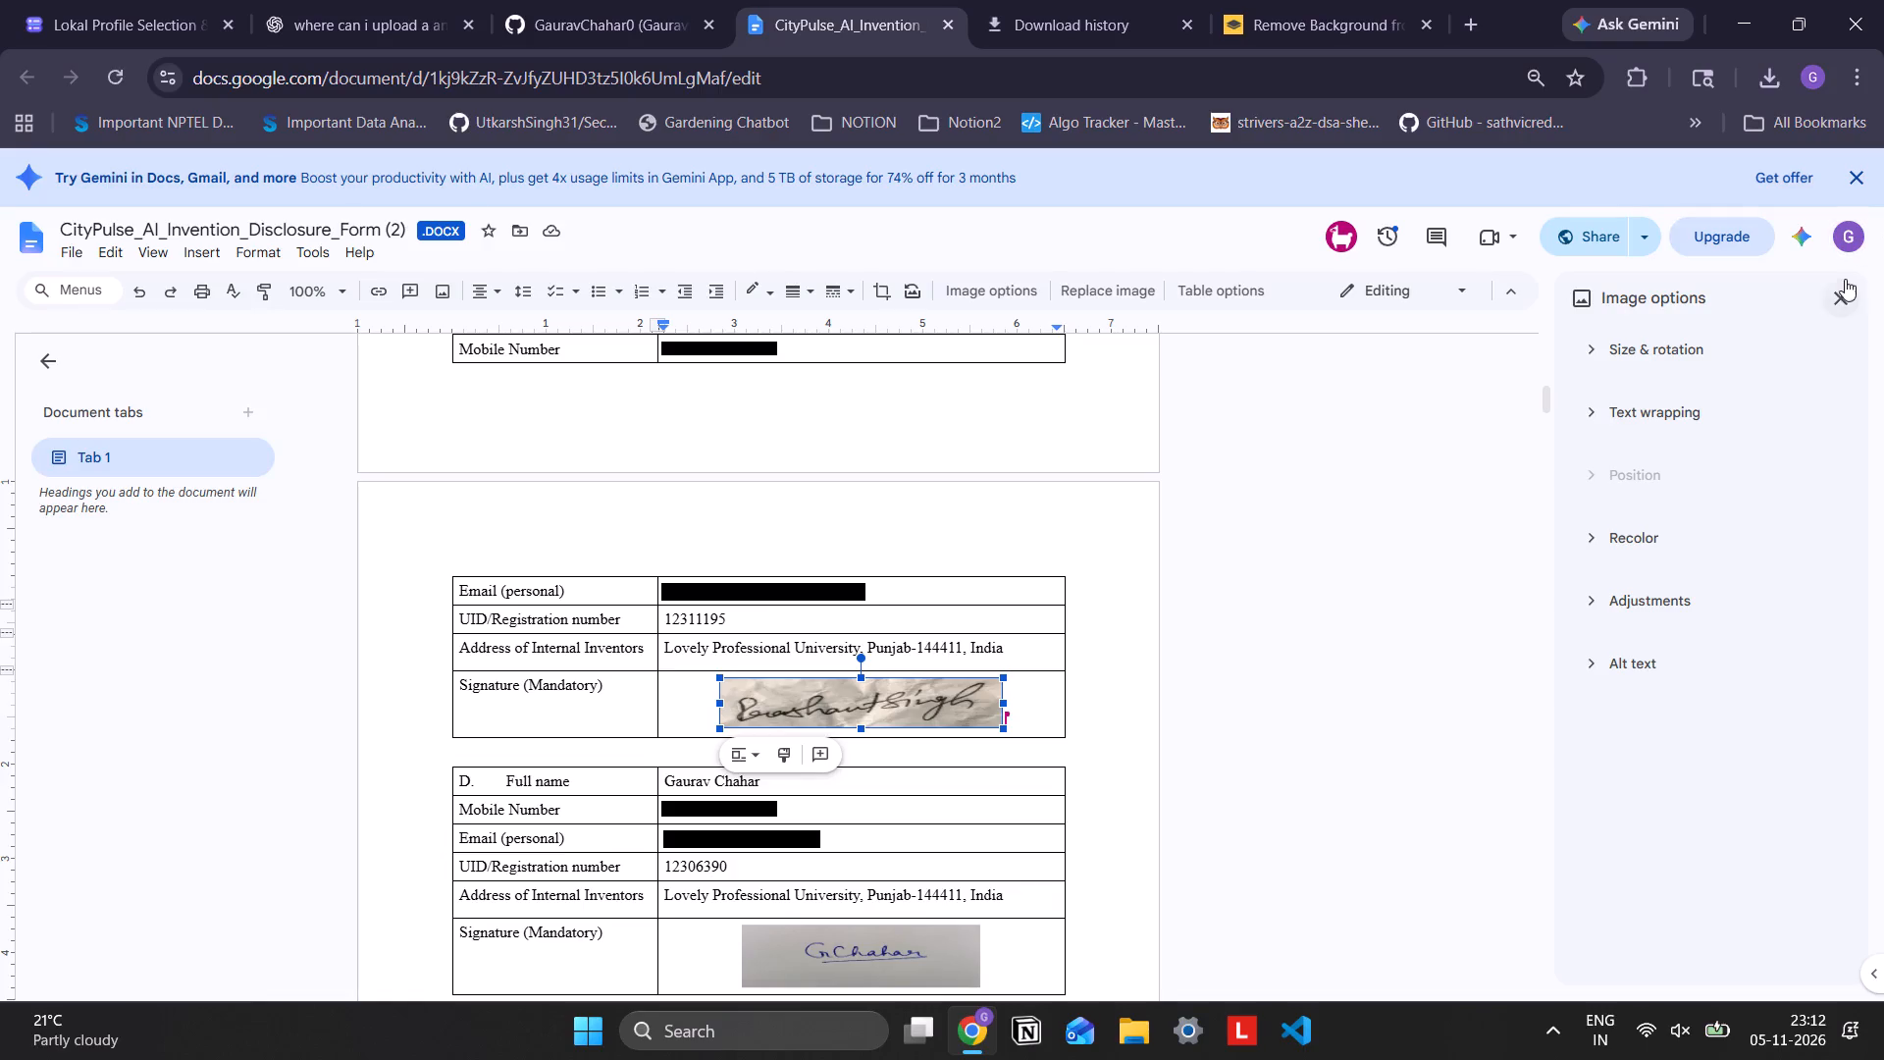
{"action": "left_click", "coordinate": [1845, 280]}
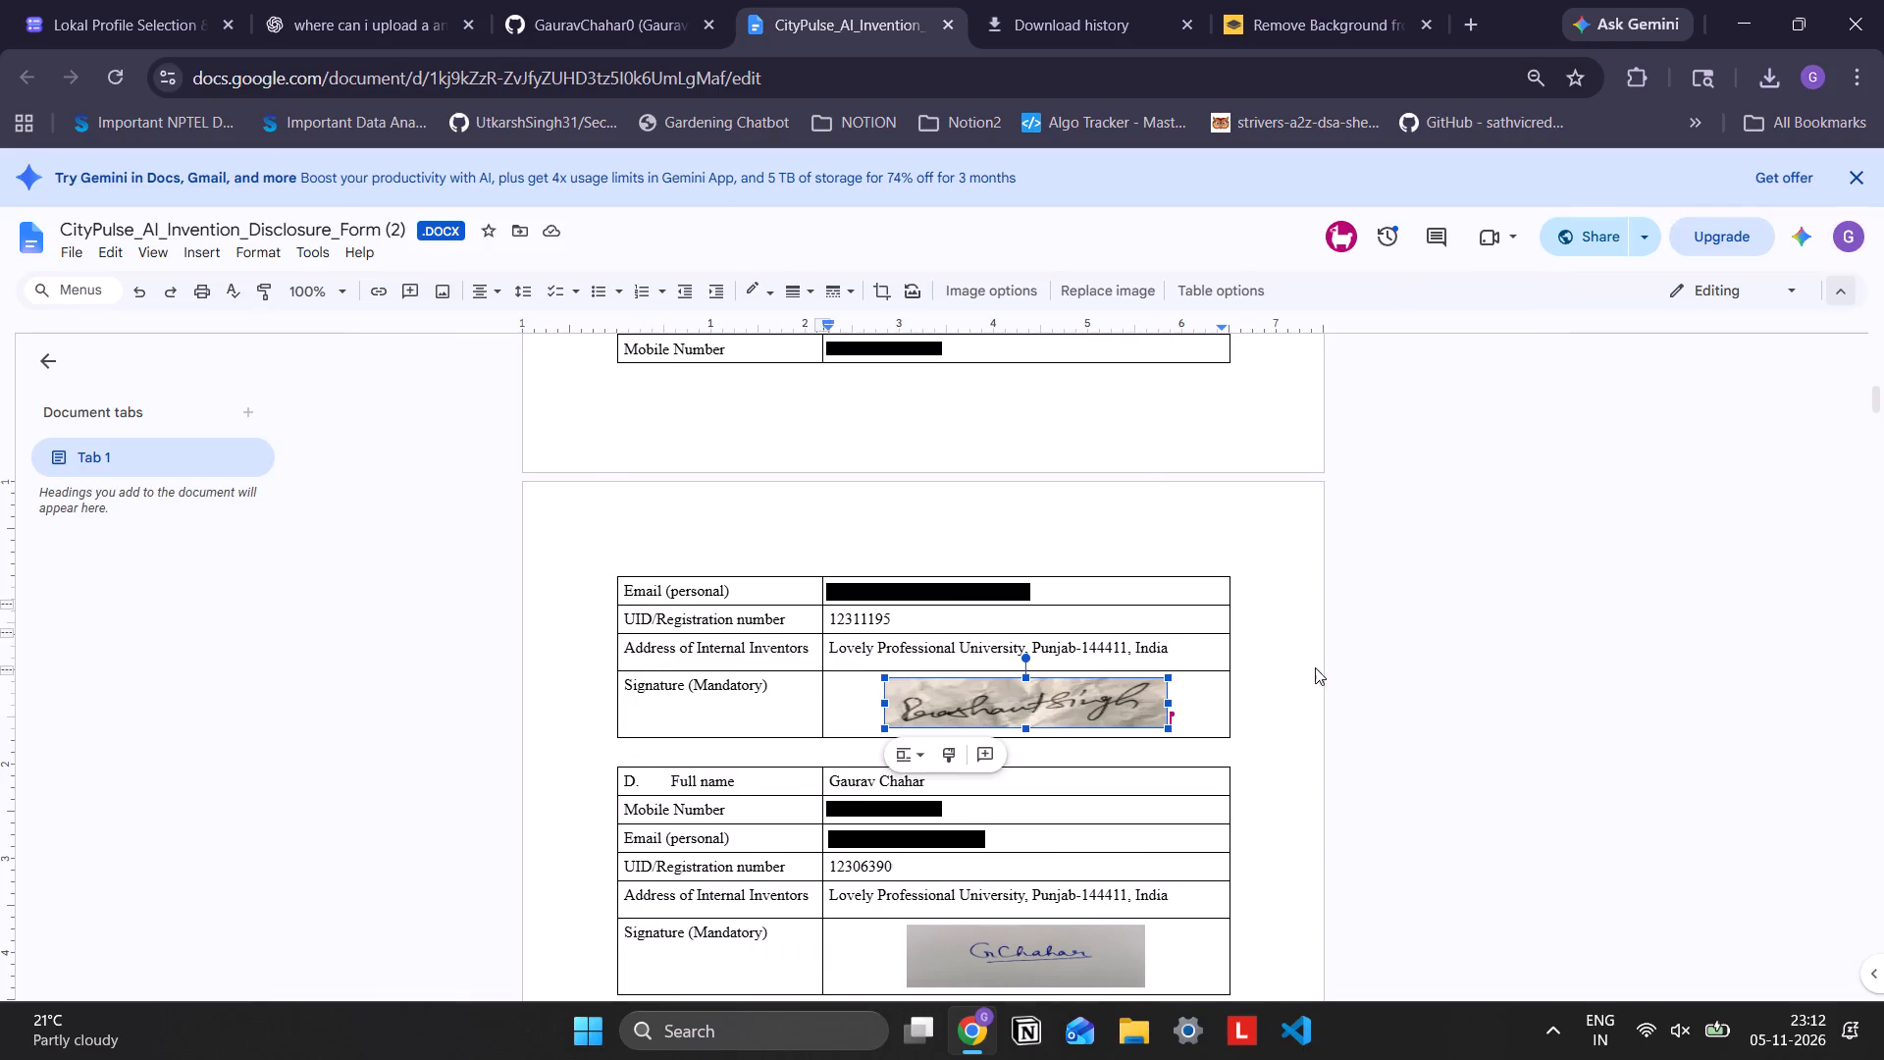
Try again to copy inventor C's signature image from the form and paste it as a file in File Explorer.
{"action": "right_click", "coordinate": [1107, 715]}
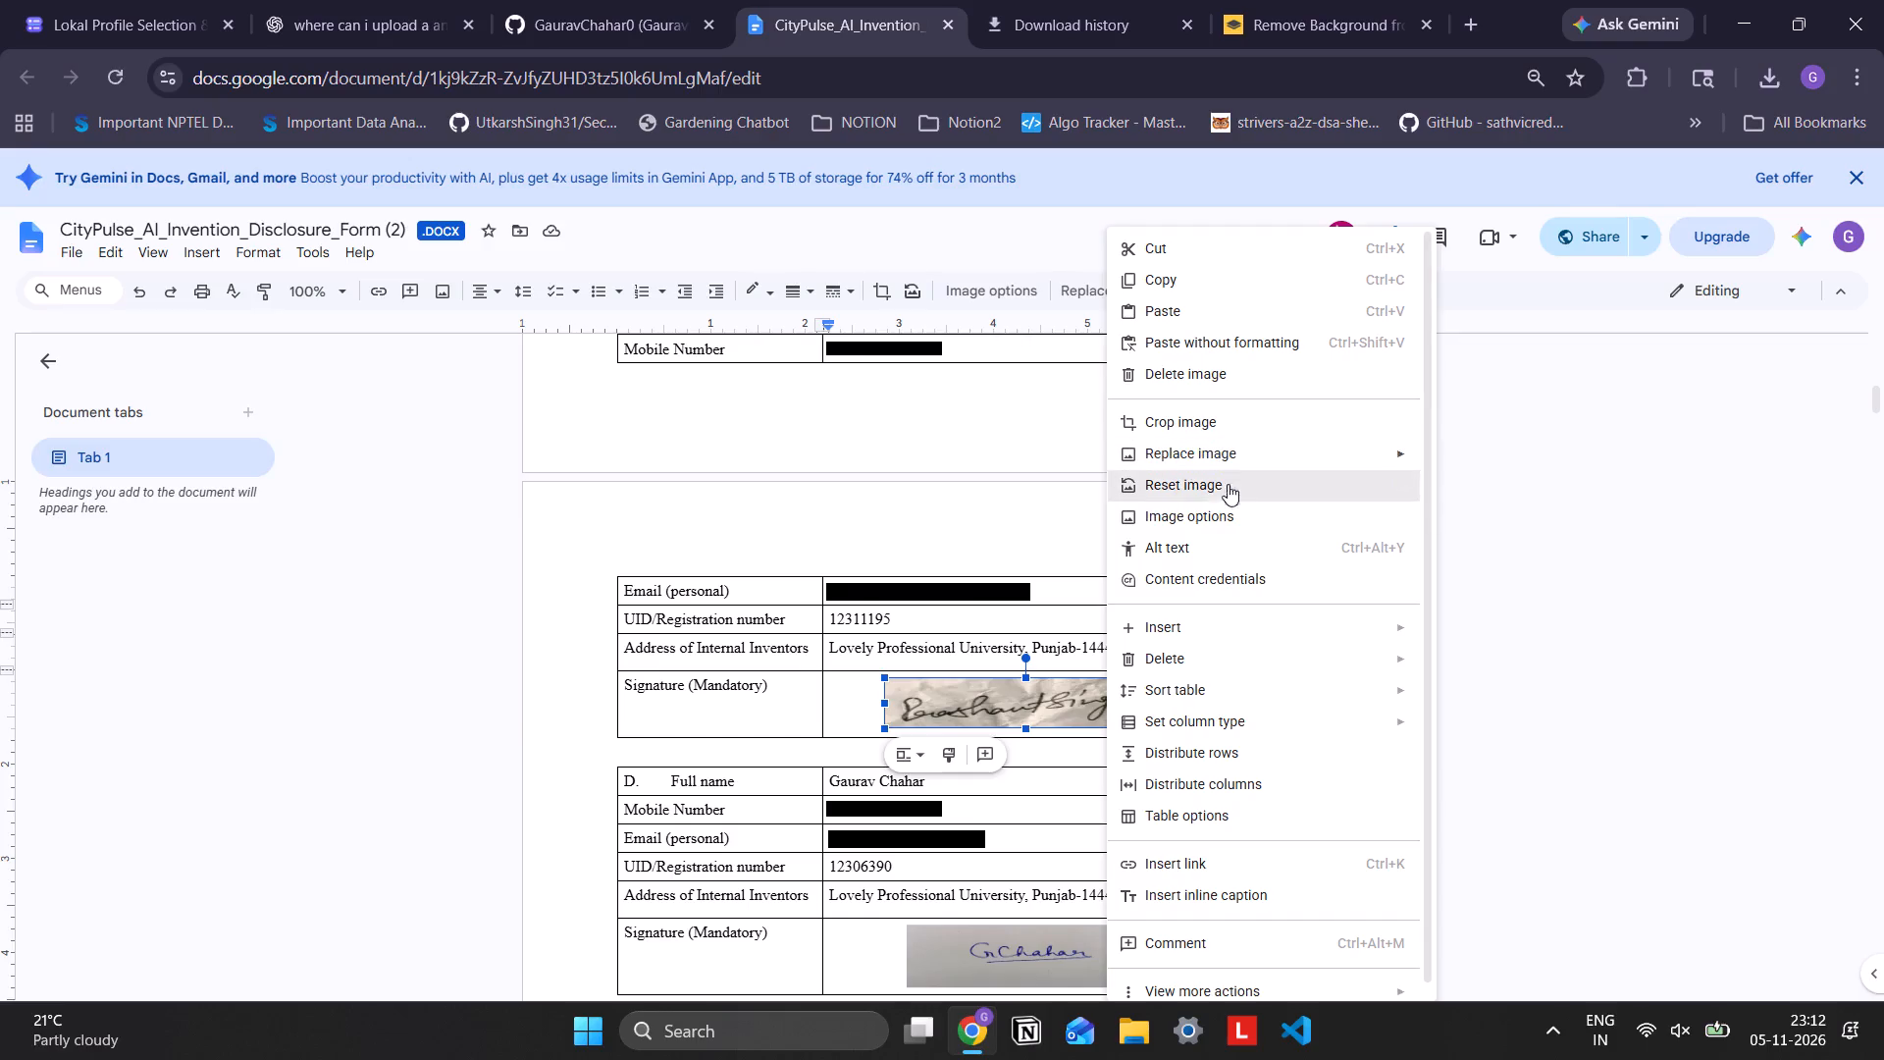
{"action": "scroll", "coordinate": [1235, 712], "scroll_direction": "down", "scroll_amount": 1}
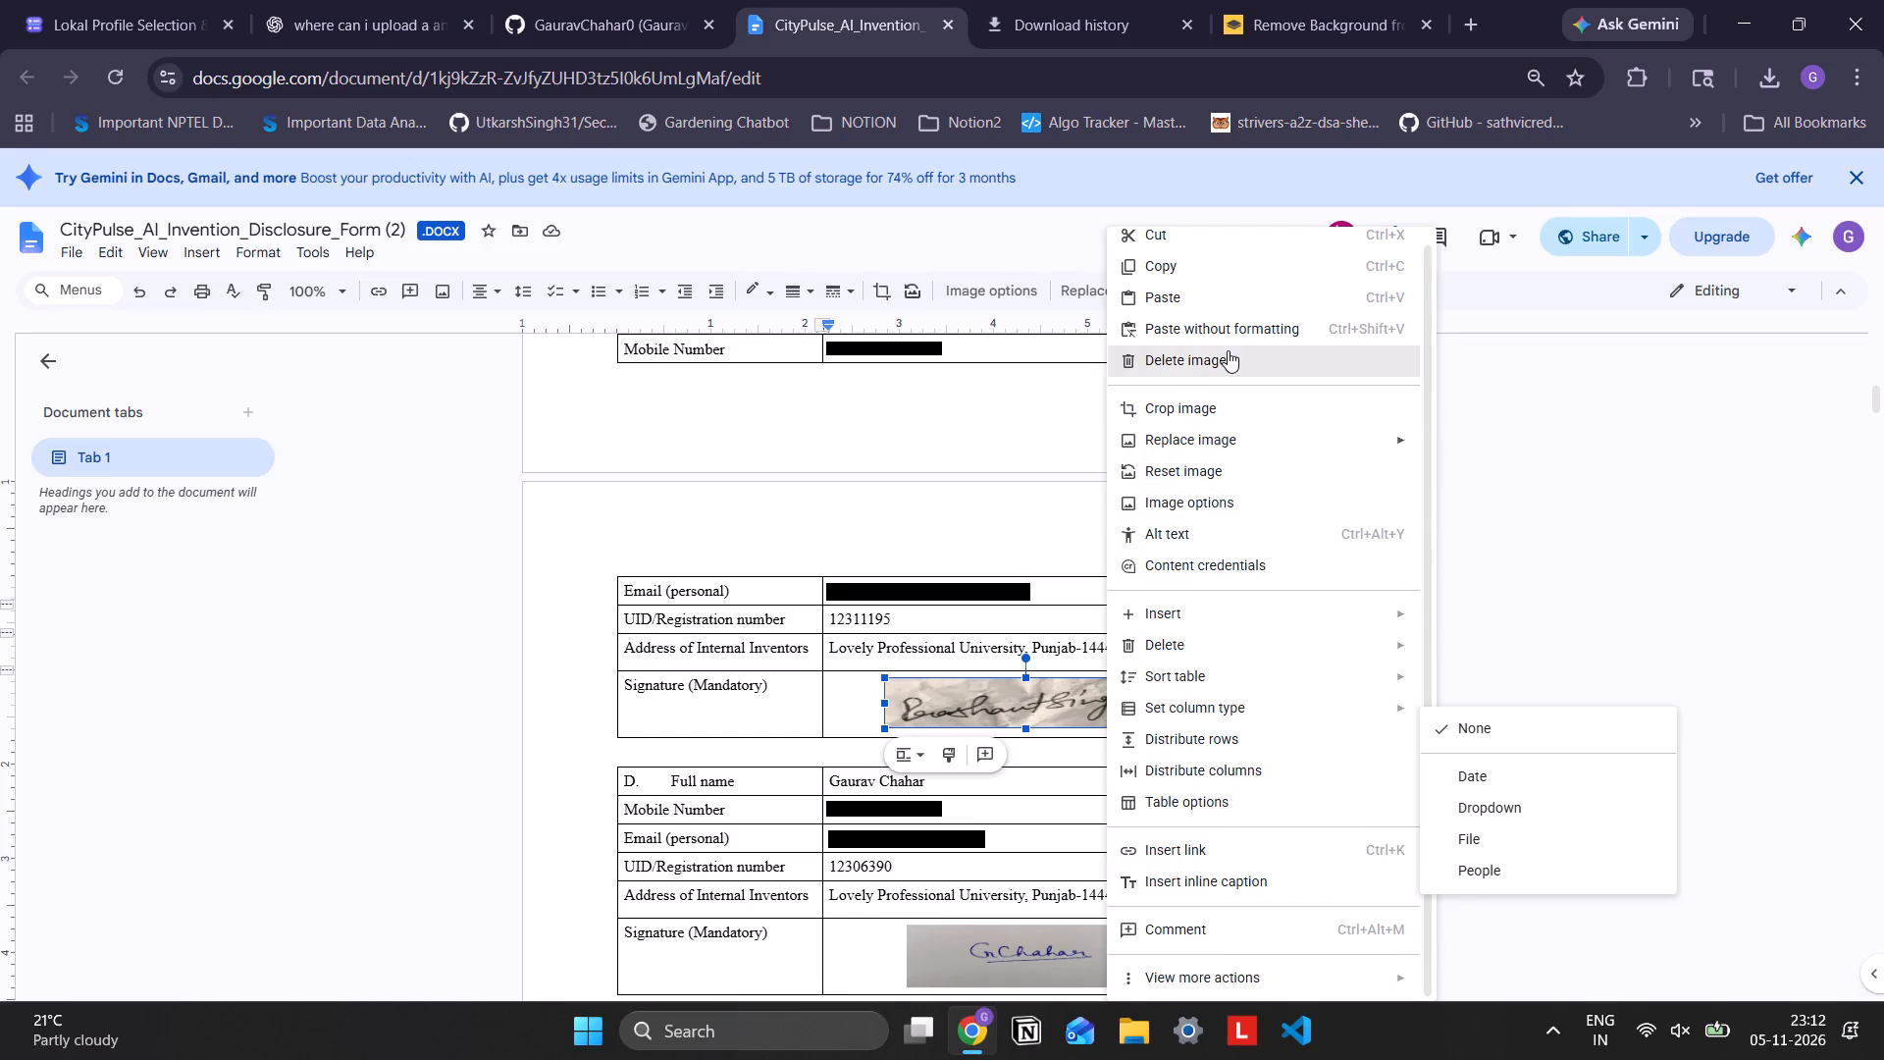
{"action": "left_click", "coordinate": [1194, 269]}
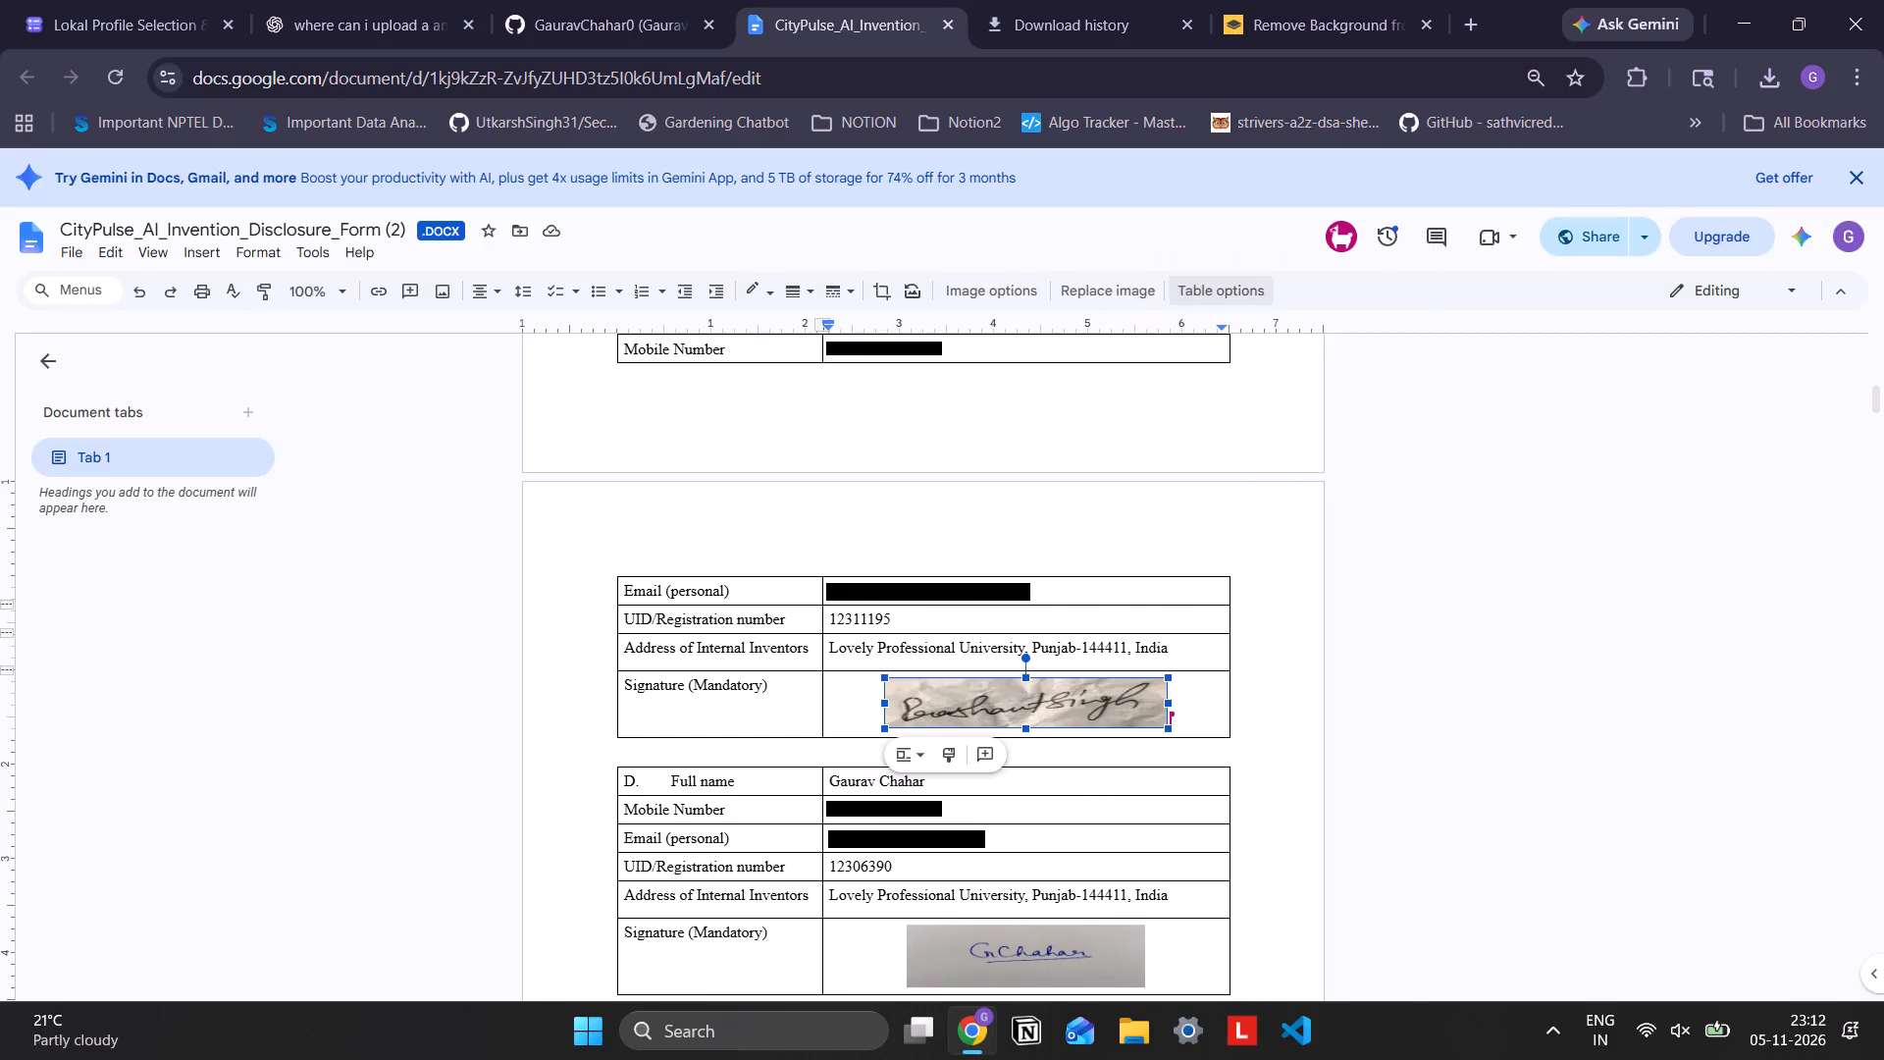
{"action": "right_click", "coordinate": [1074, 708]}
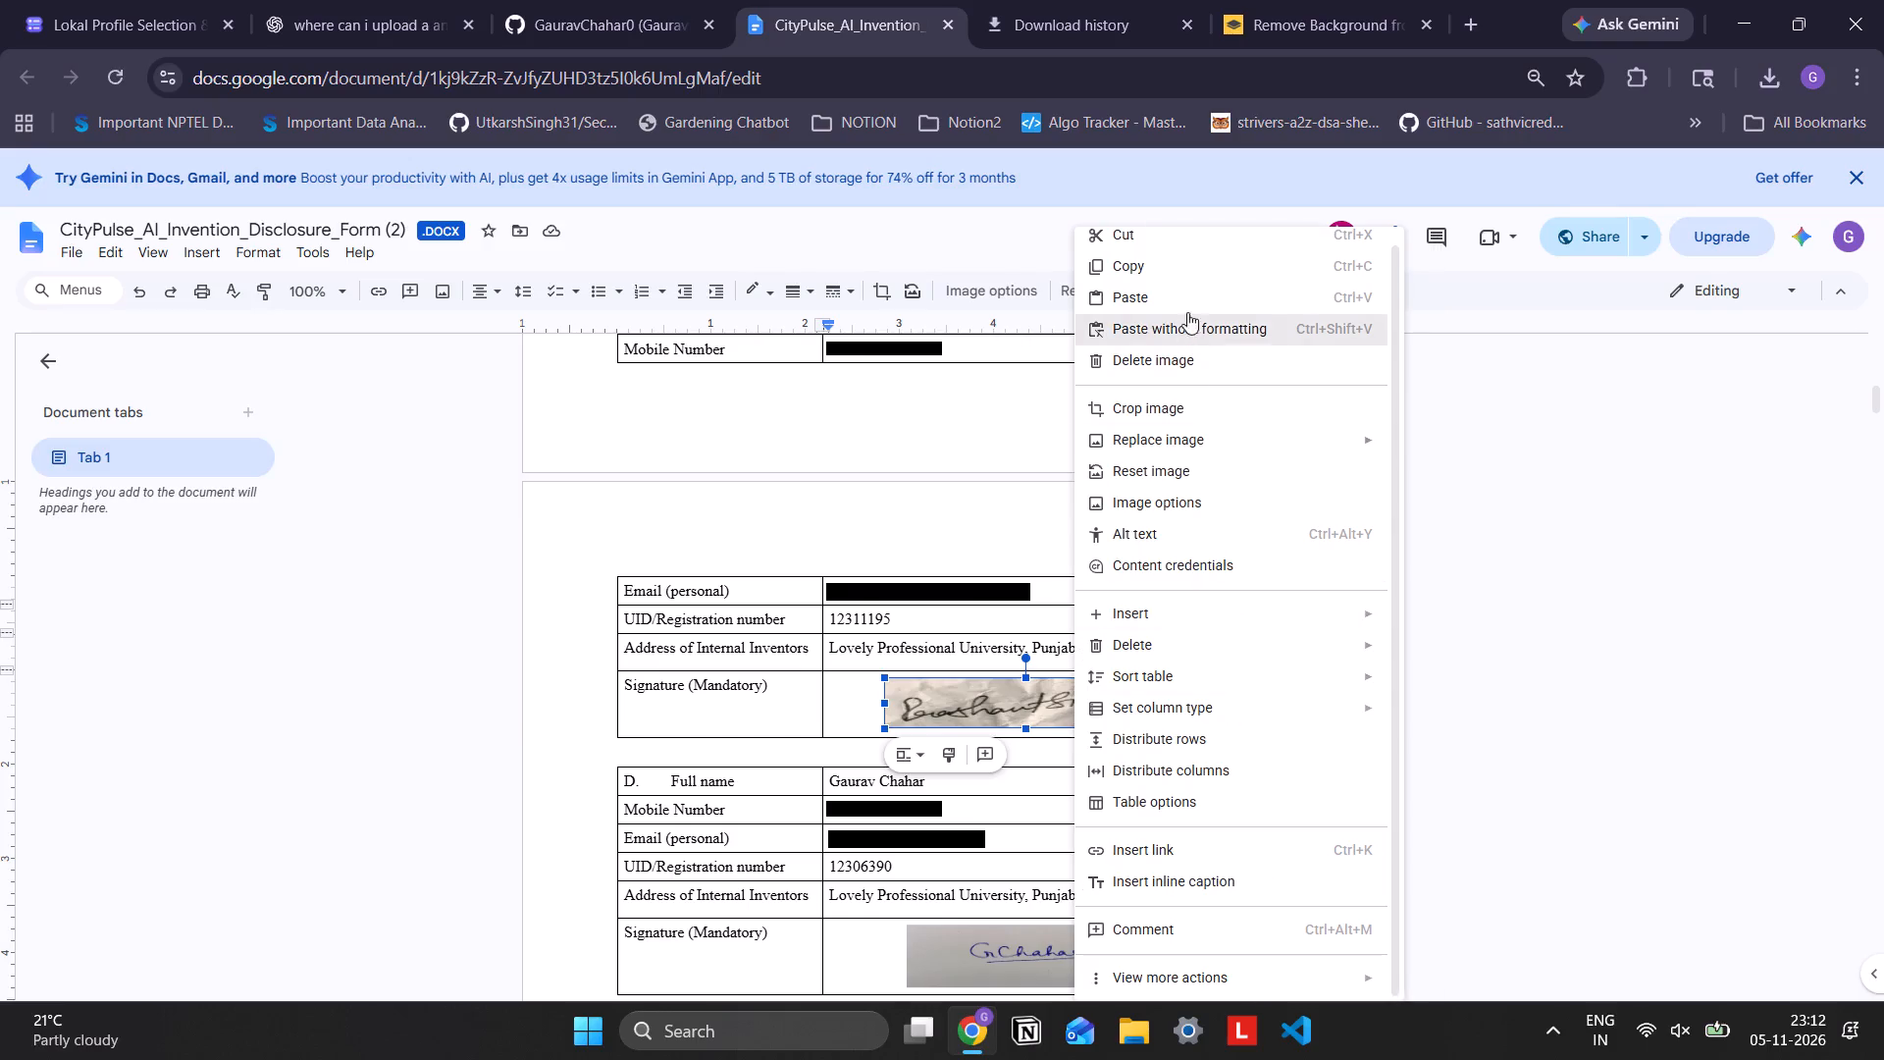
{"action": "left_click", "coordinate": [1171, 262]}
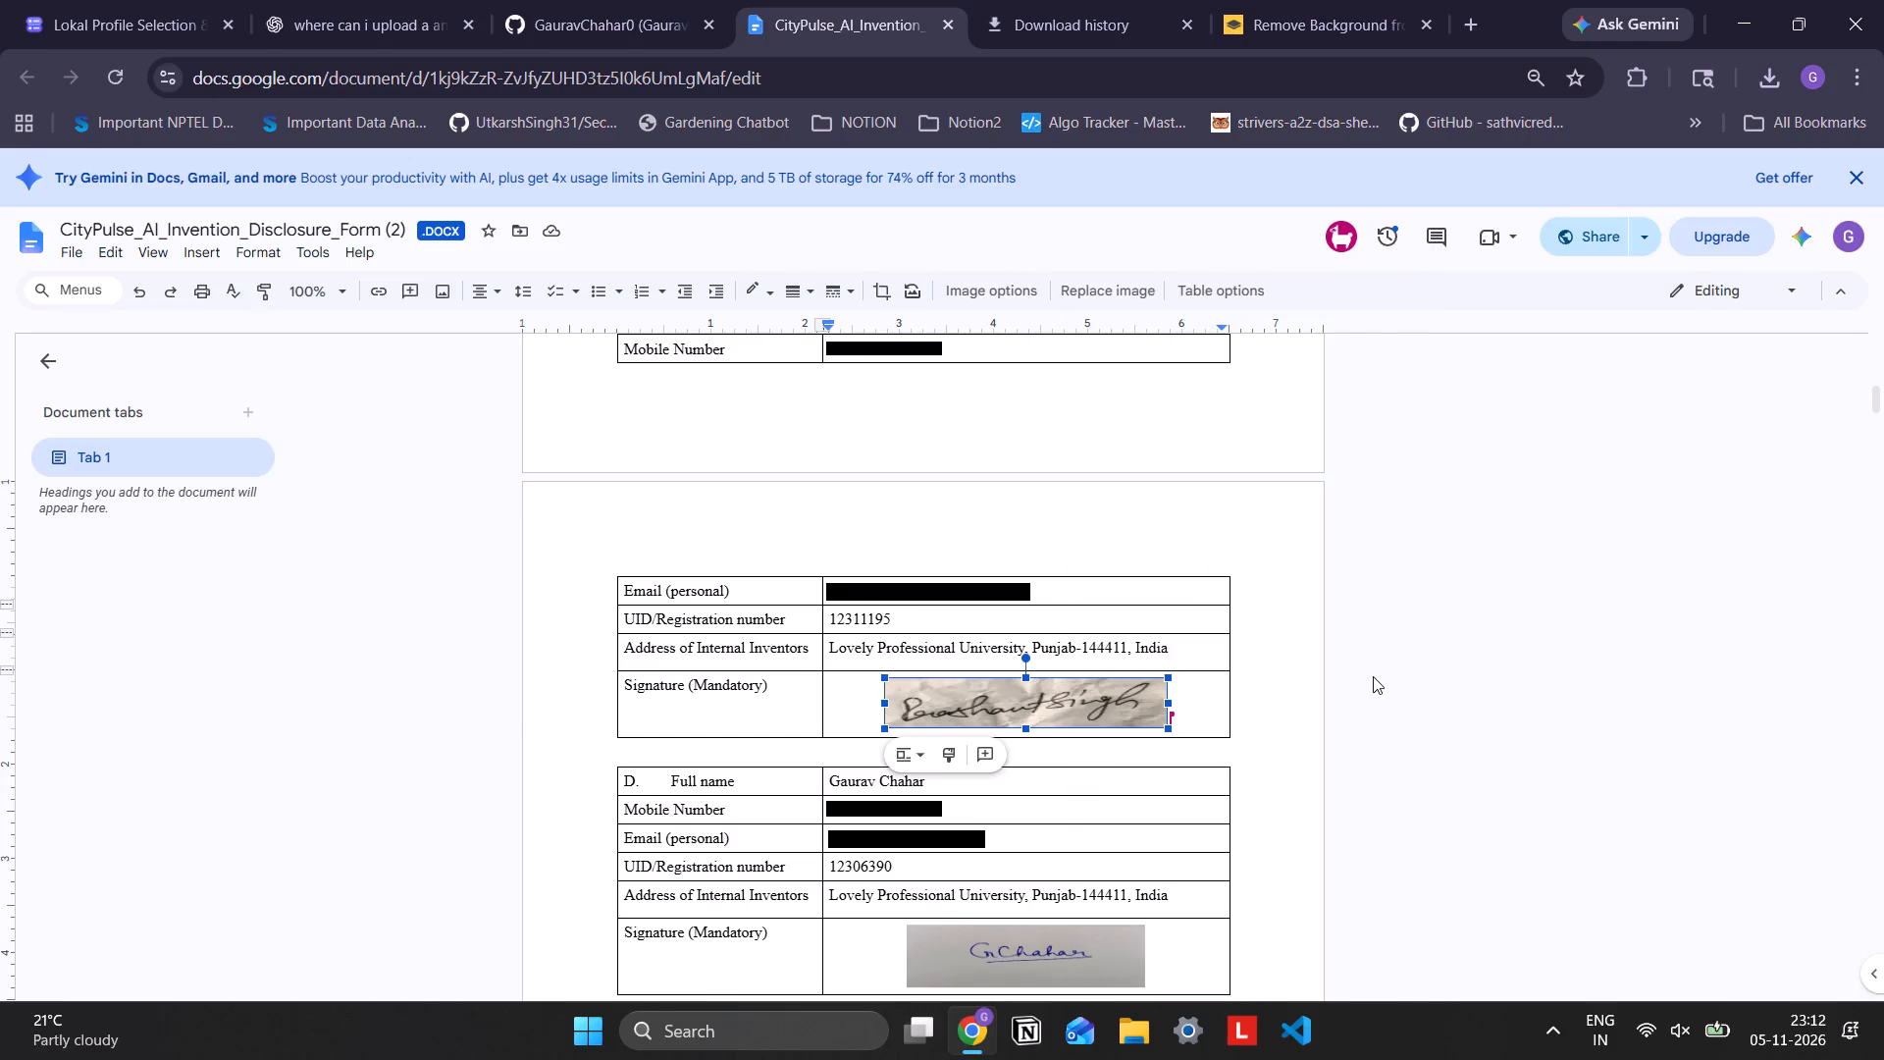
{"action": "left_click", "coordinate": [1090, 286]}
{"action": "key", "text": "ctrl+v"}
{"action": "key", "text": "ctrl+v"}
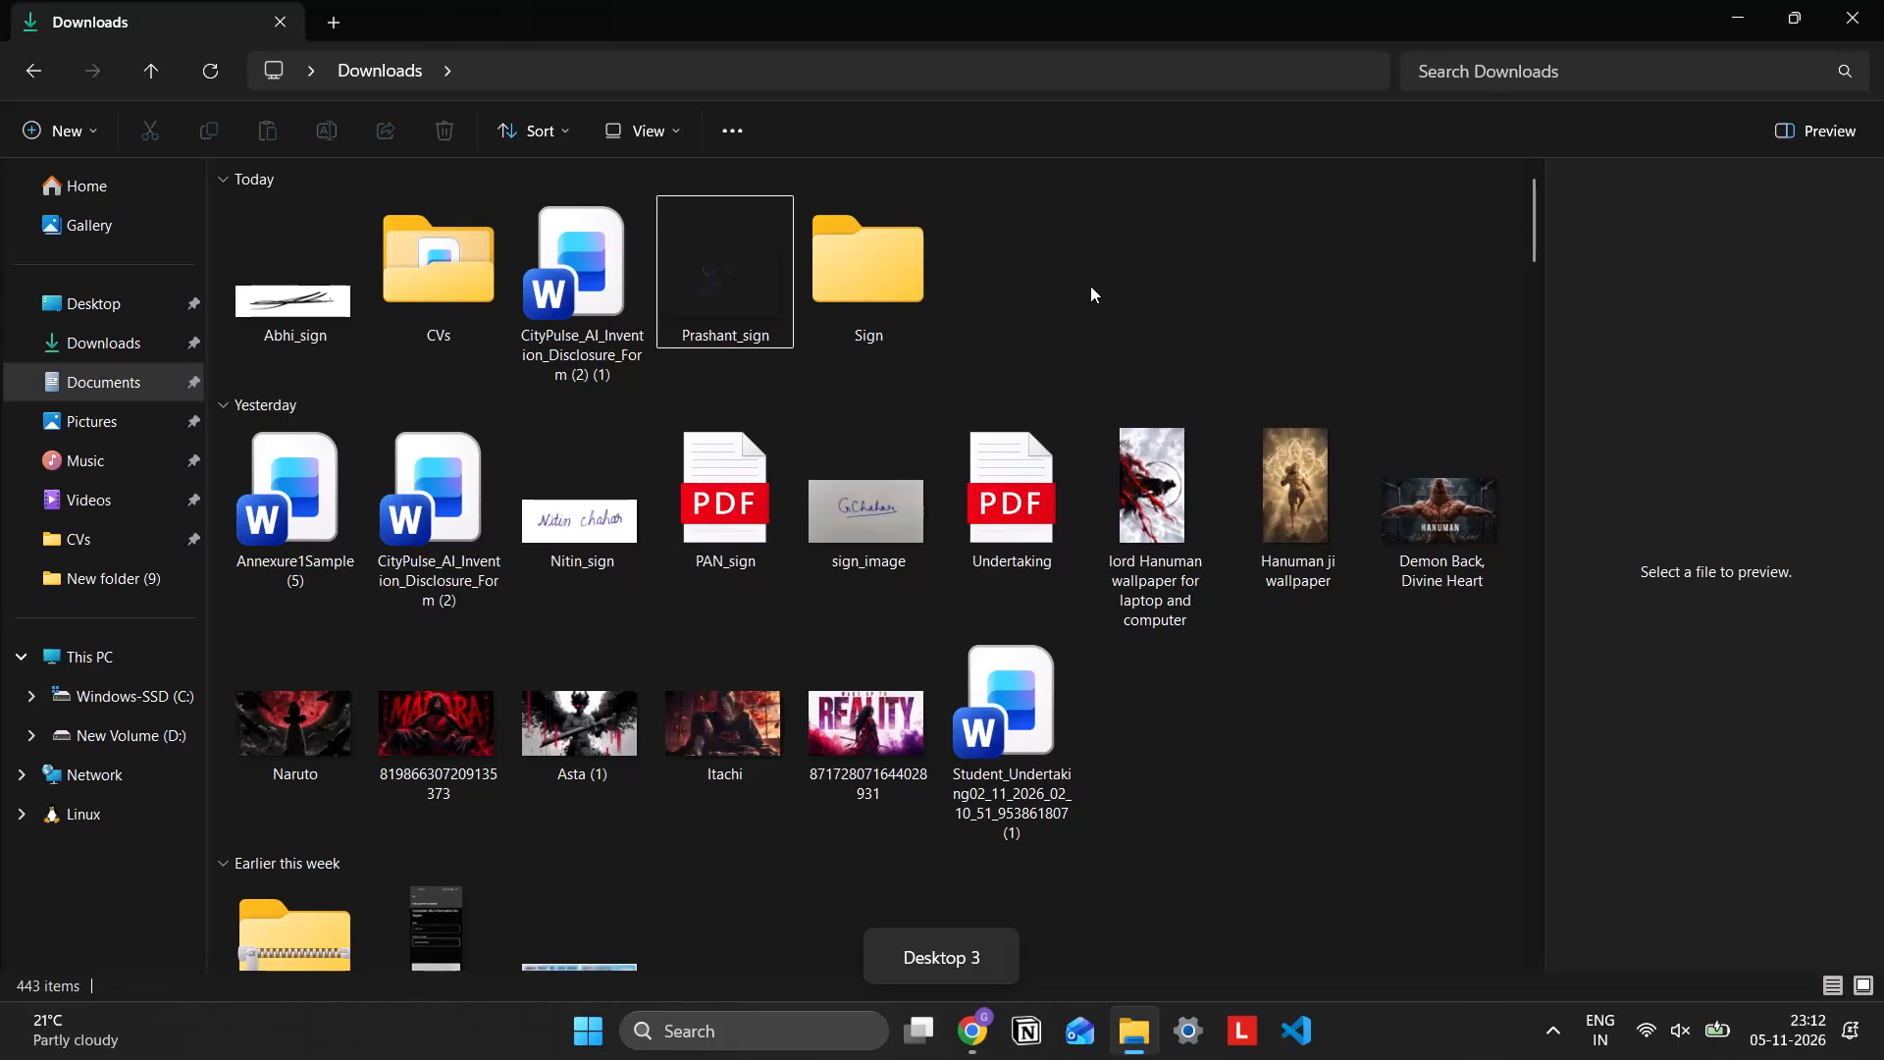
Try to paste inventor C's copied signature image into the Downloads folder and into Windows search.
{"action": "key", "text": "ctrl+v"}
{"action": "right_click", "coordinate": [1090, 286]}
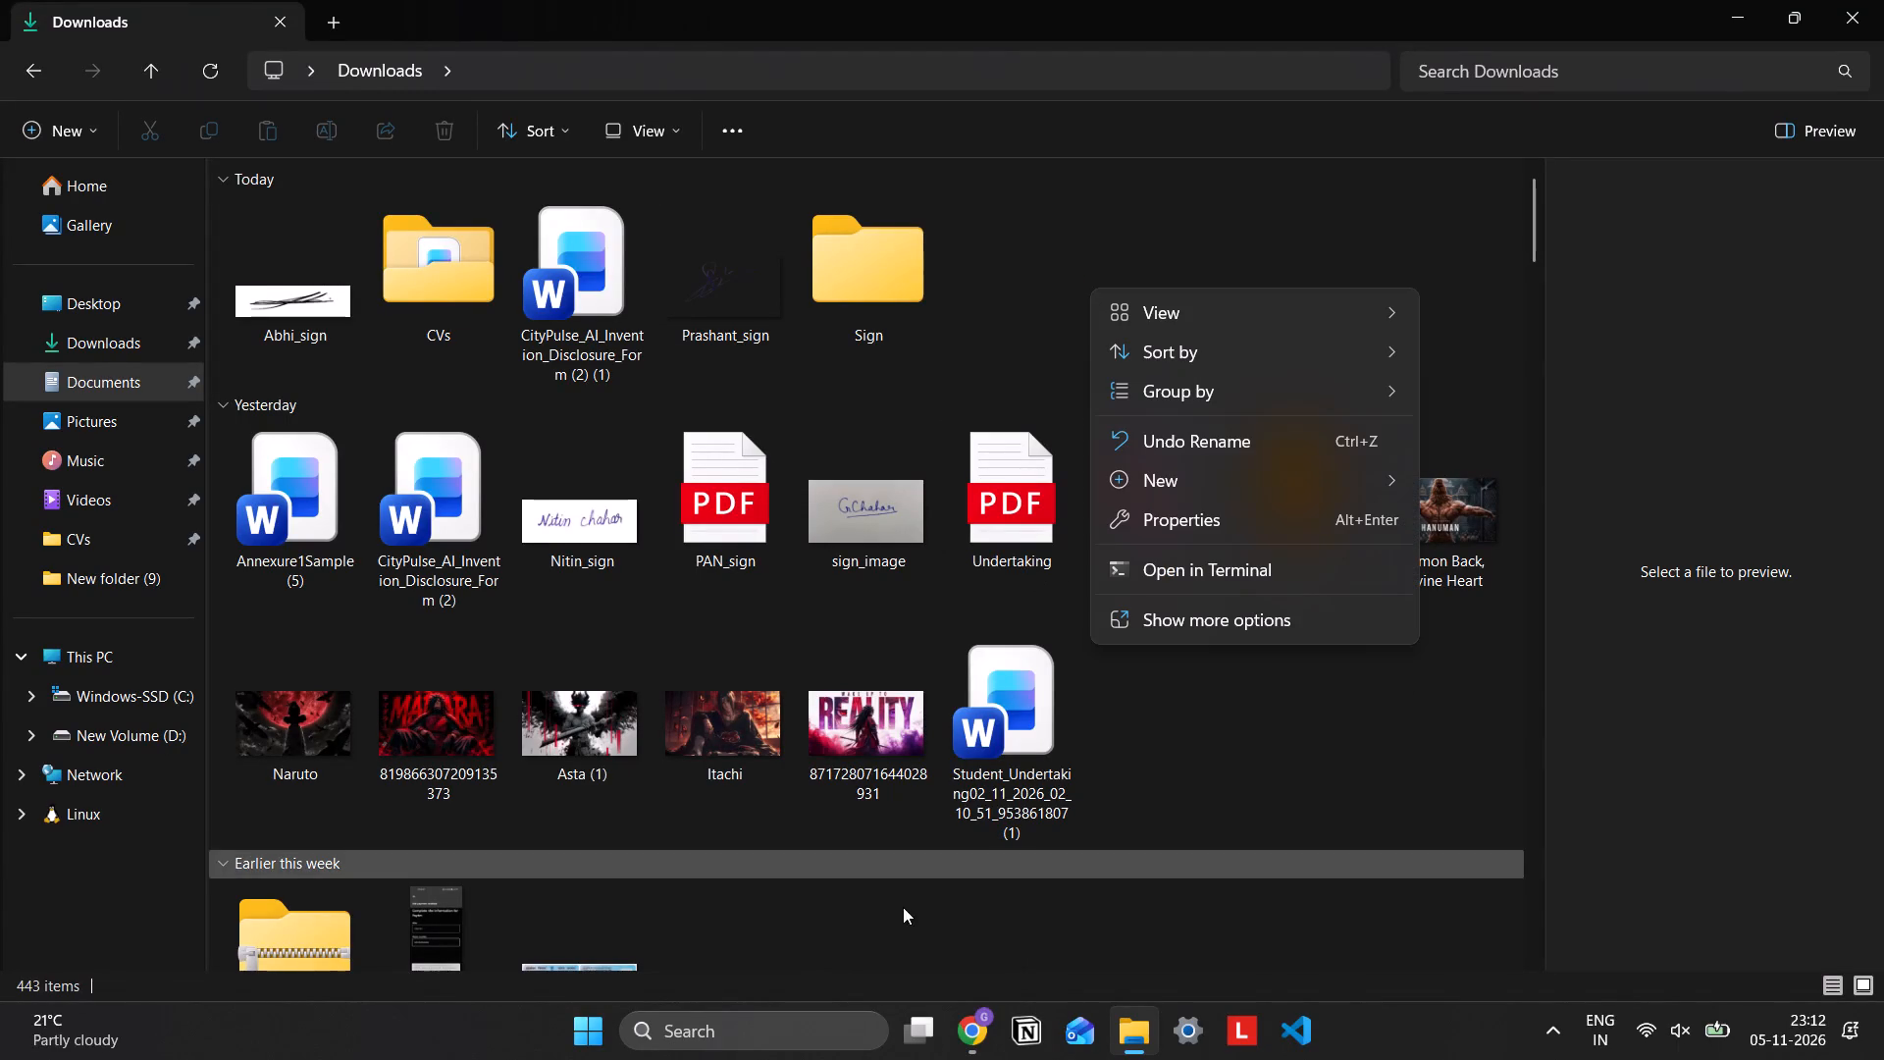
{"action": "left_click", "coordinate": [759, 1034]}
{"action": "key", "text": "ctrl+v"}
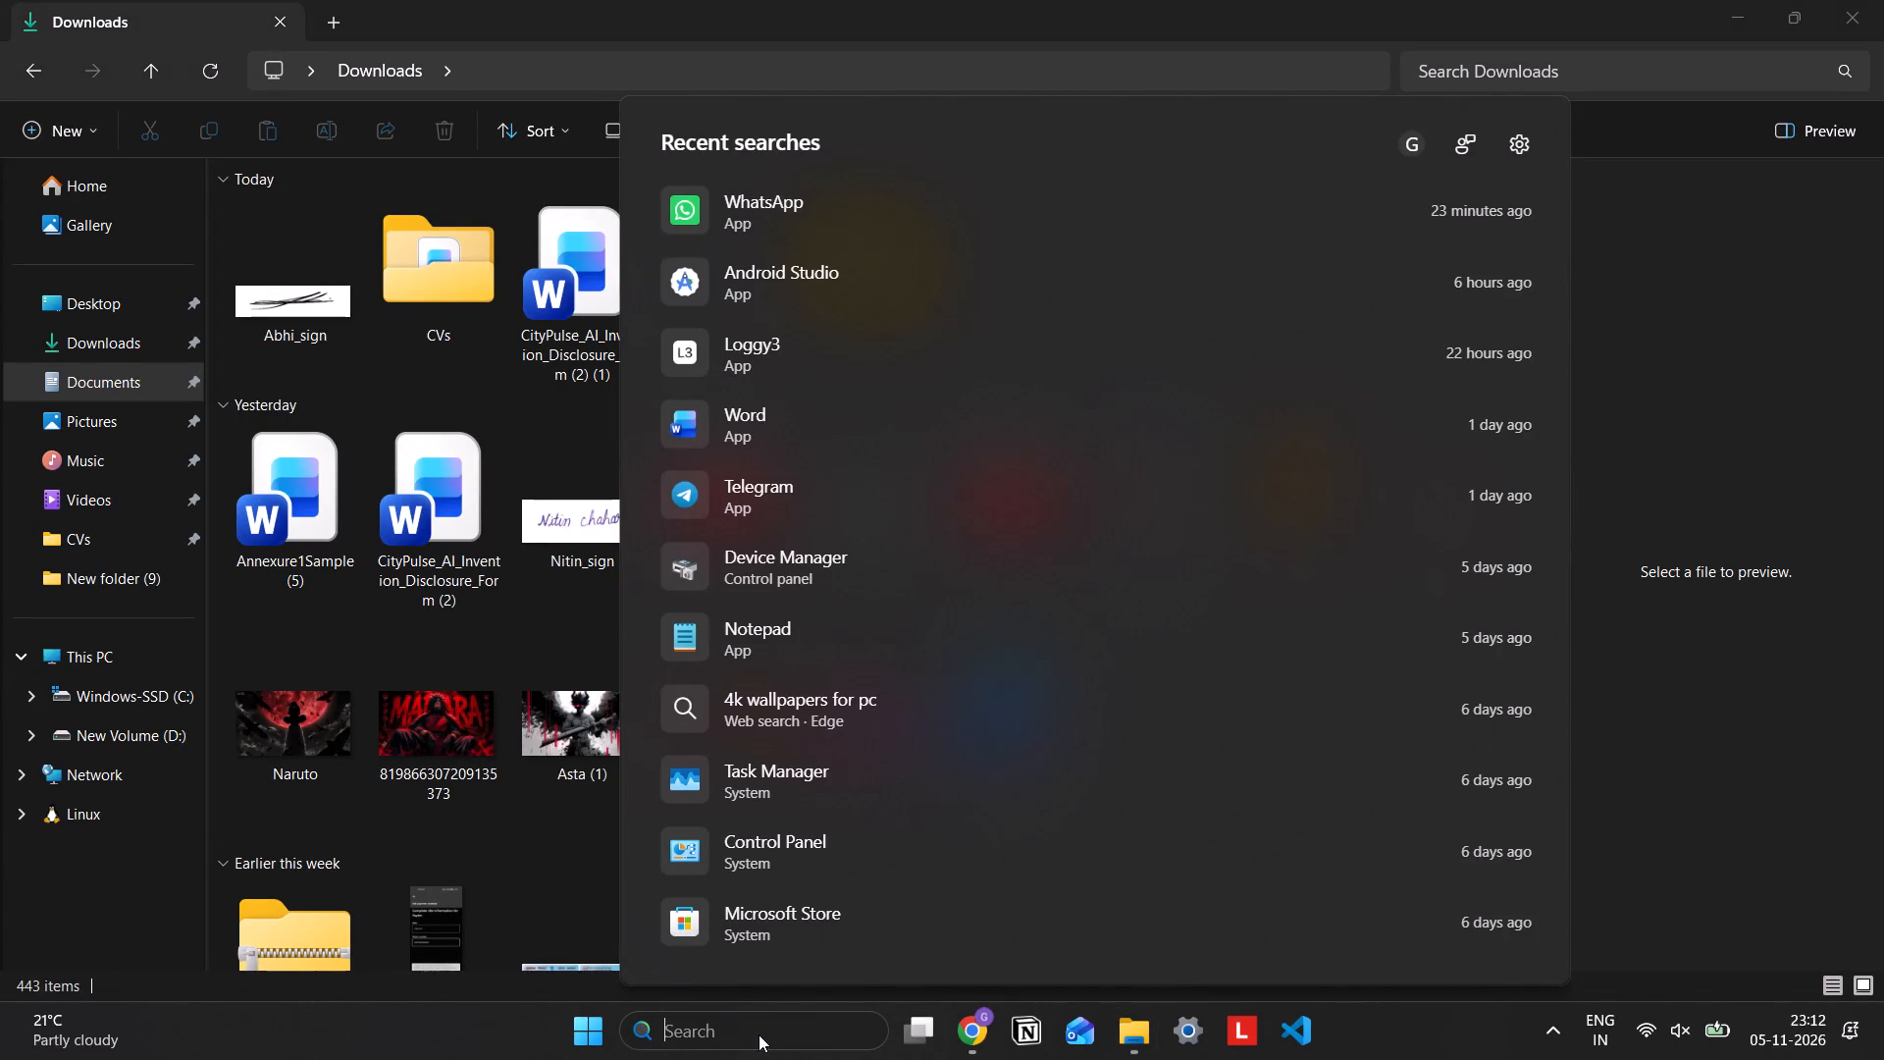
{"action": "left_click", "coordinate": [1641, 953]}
Return to the disclosure form in Chrome and check which actions are available for inventor C's signature image.
{"action": "left_click", "coordinate": [823, 537]}
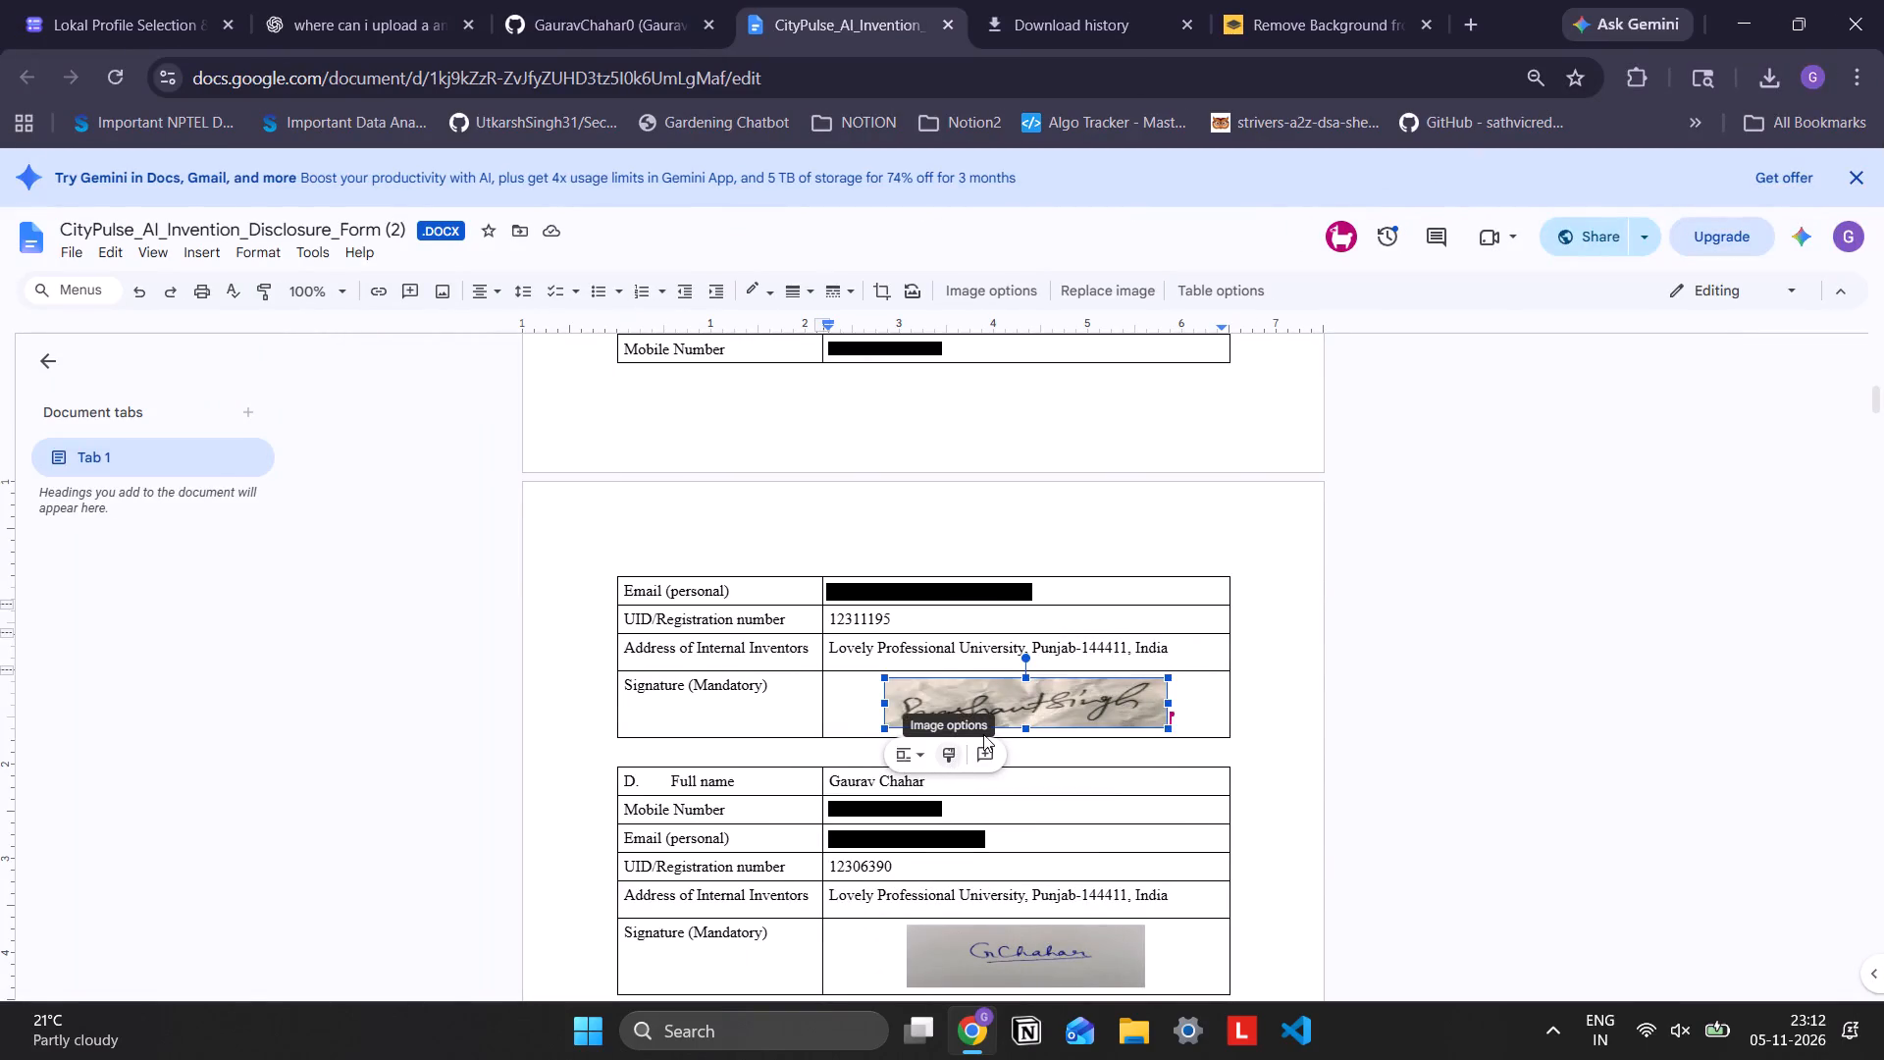
{"action": "right_click", "coordinate": [1037, 713]}
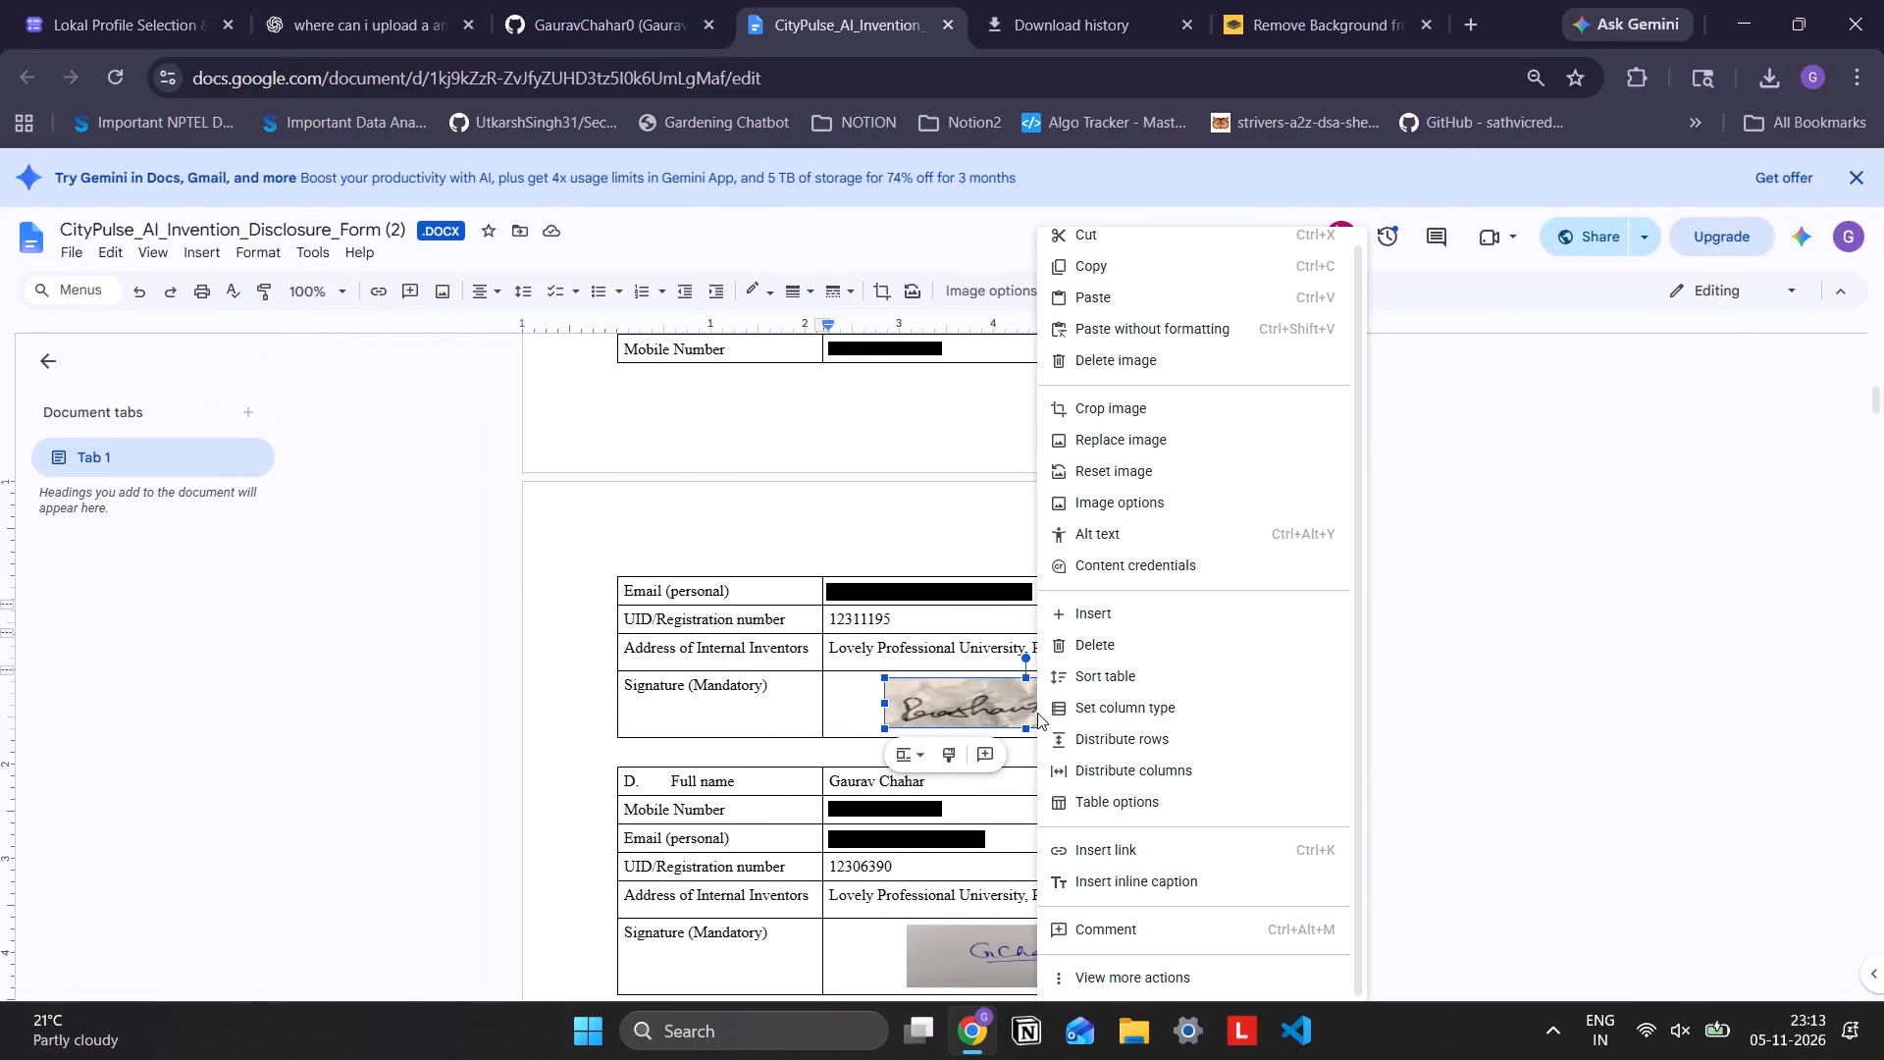
{"action": "left_click", "coordinate": [1514, 488]}
Select inventor D's signature image in the disclosure form.
{"action": "scroll", "coordinate": [1514, 488], "scroll_direction": "down", "scroll_amount": 1}
{"action": "left_click", "coordinate": [1078, 772]}
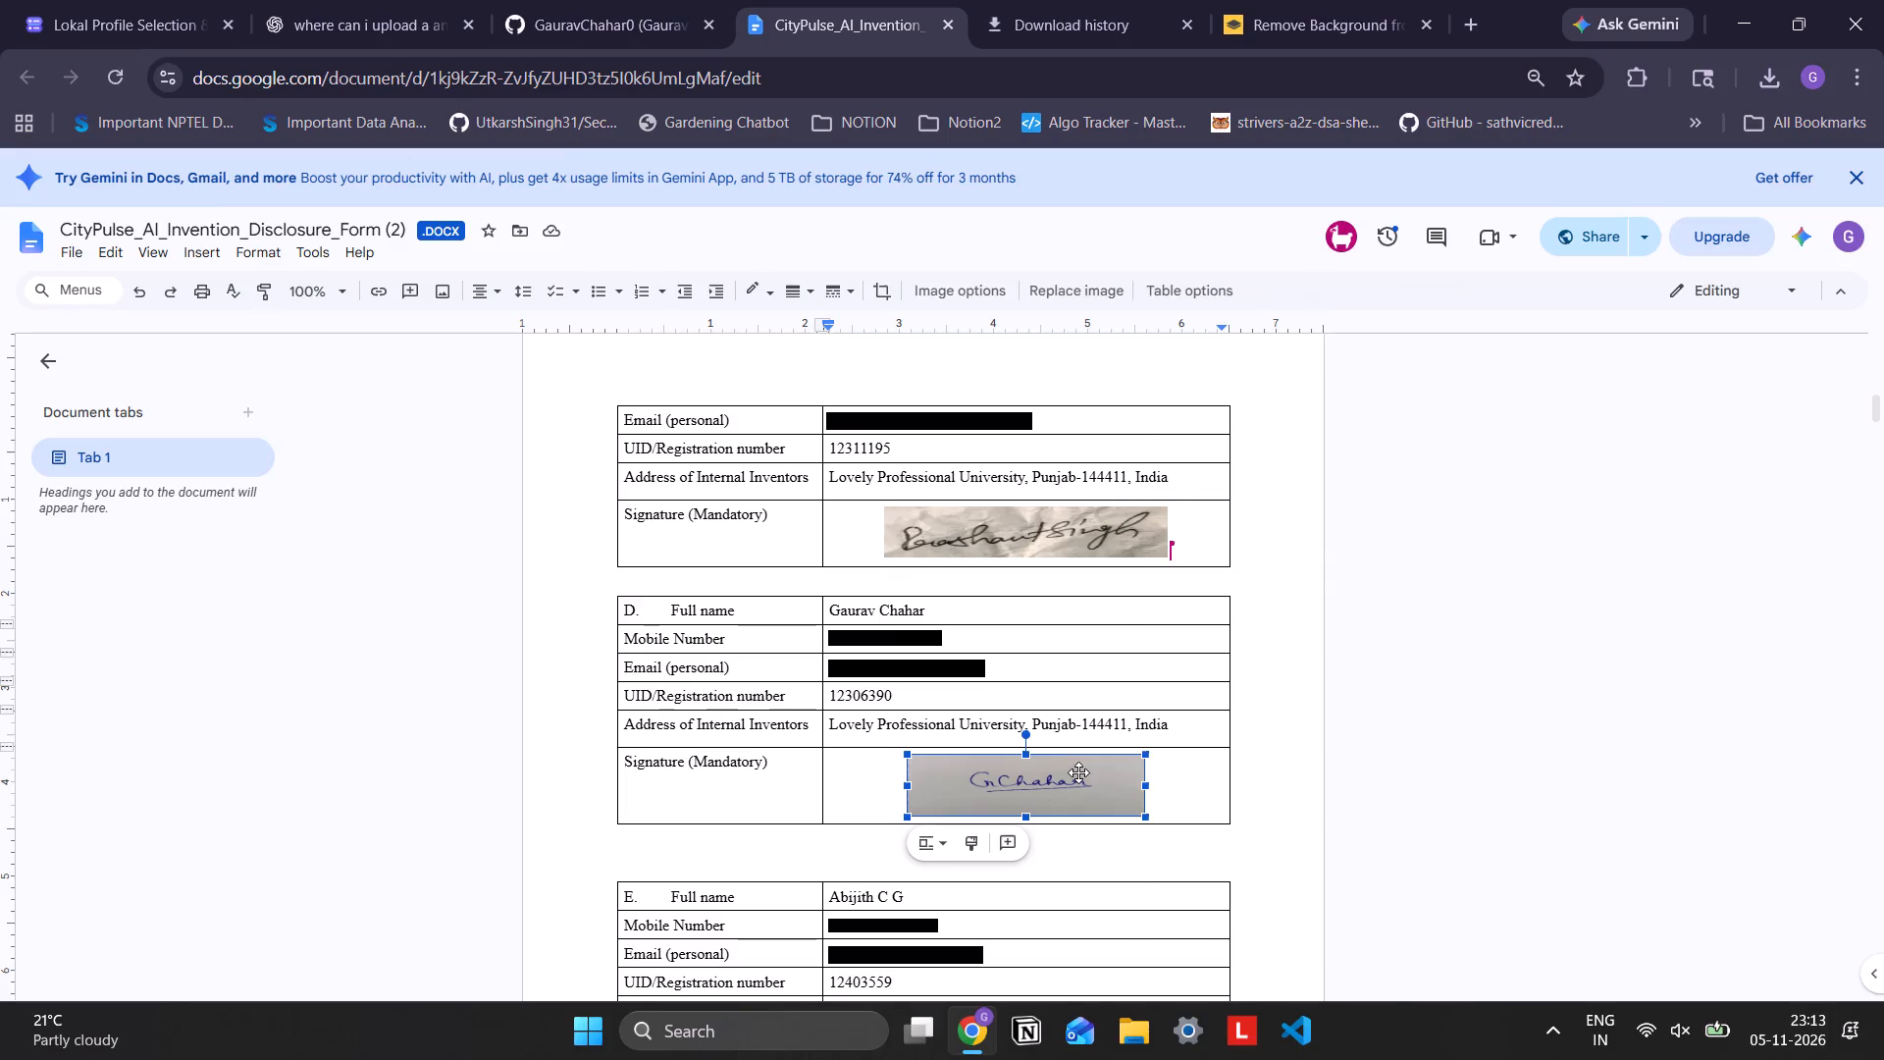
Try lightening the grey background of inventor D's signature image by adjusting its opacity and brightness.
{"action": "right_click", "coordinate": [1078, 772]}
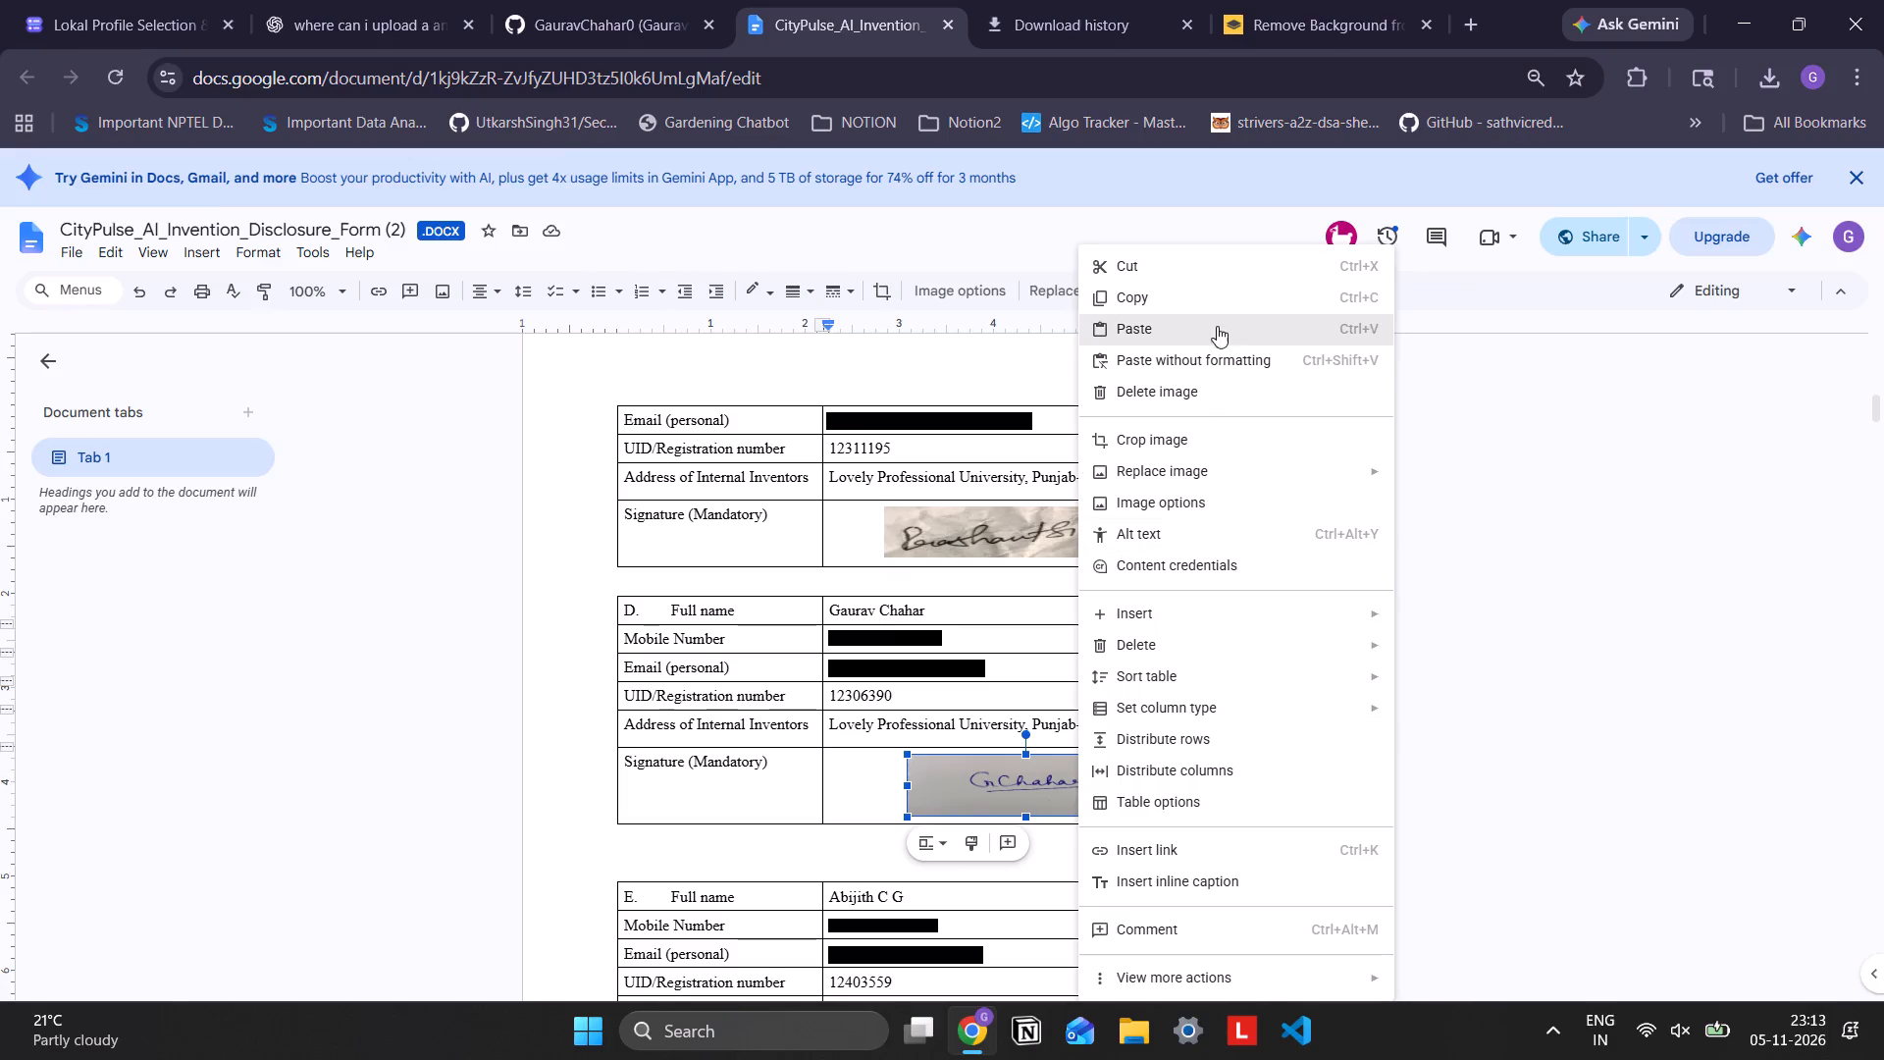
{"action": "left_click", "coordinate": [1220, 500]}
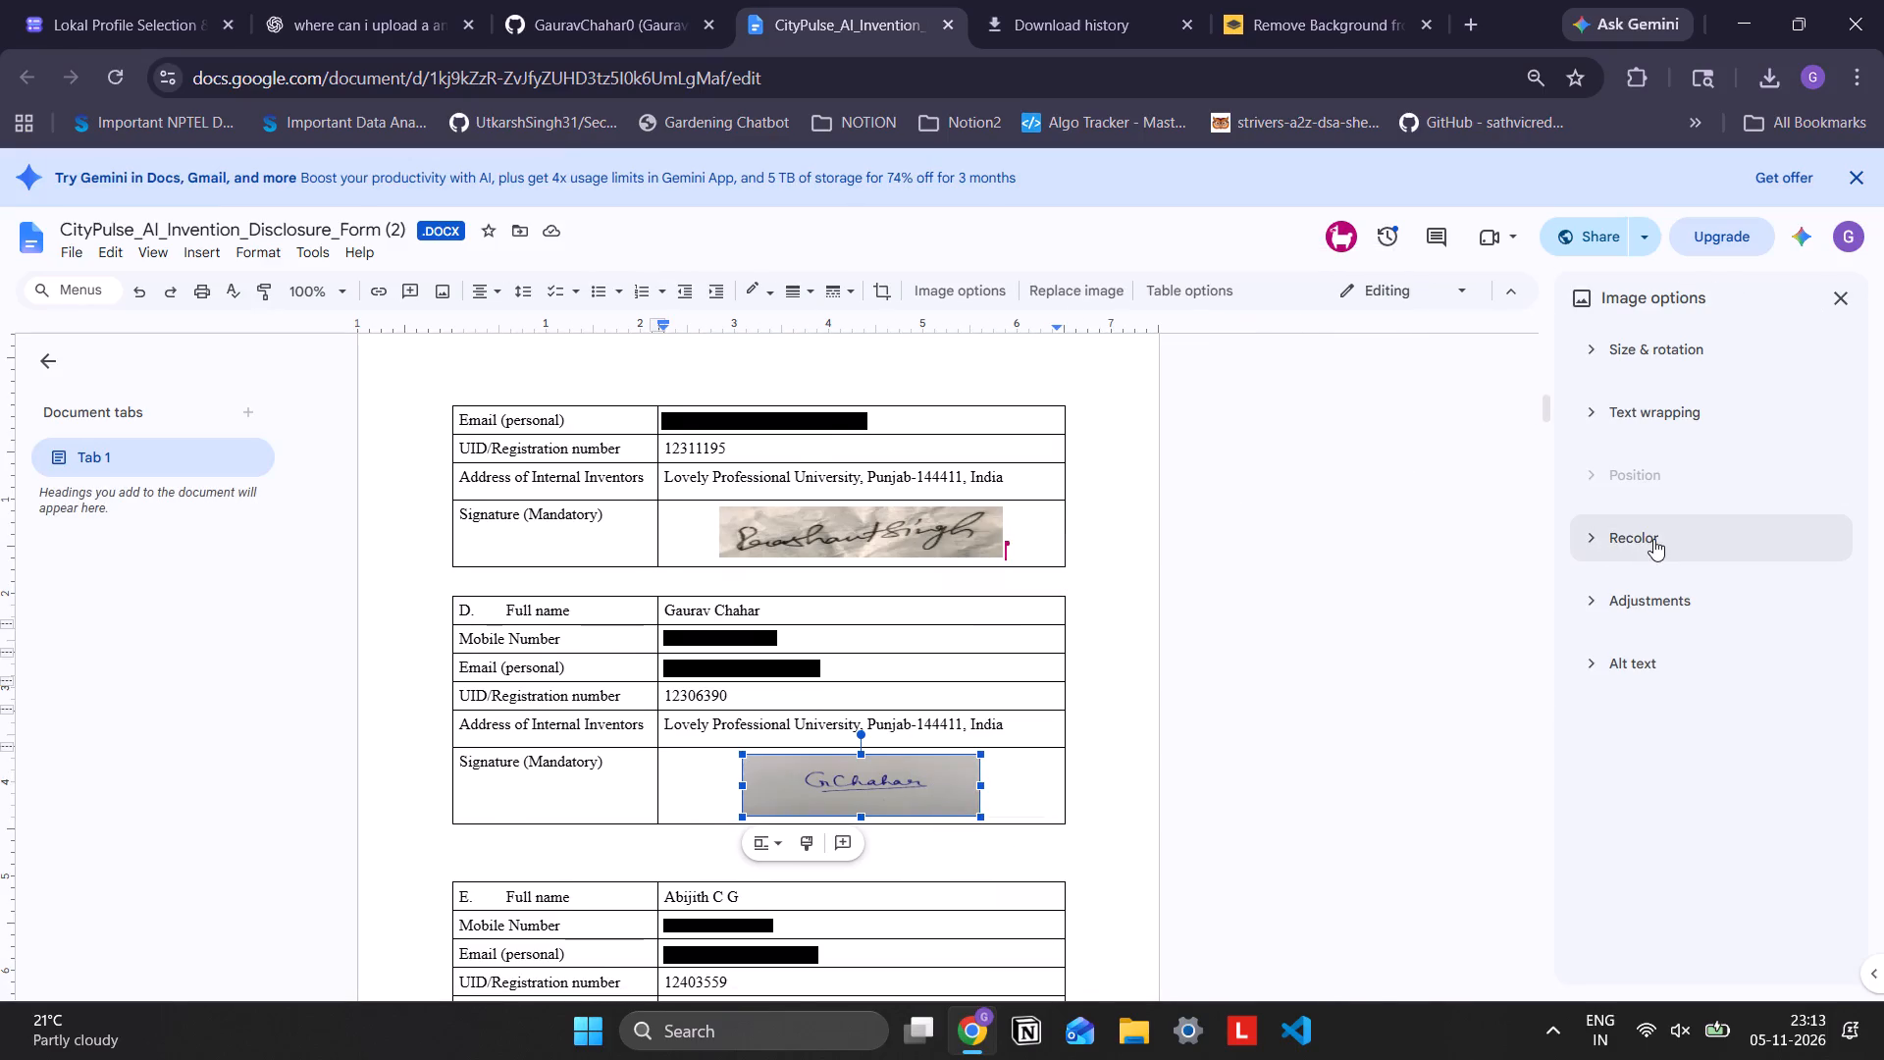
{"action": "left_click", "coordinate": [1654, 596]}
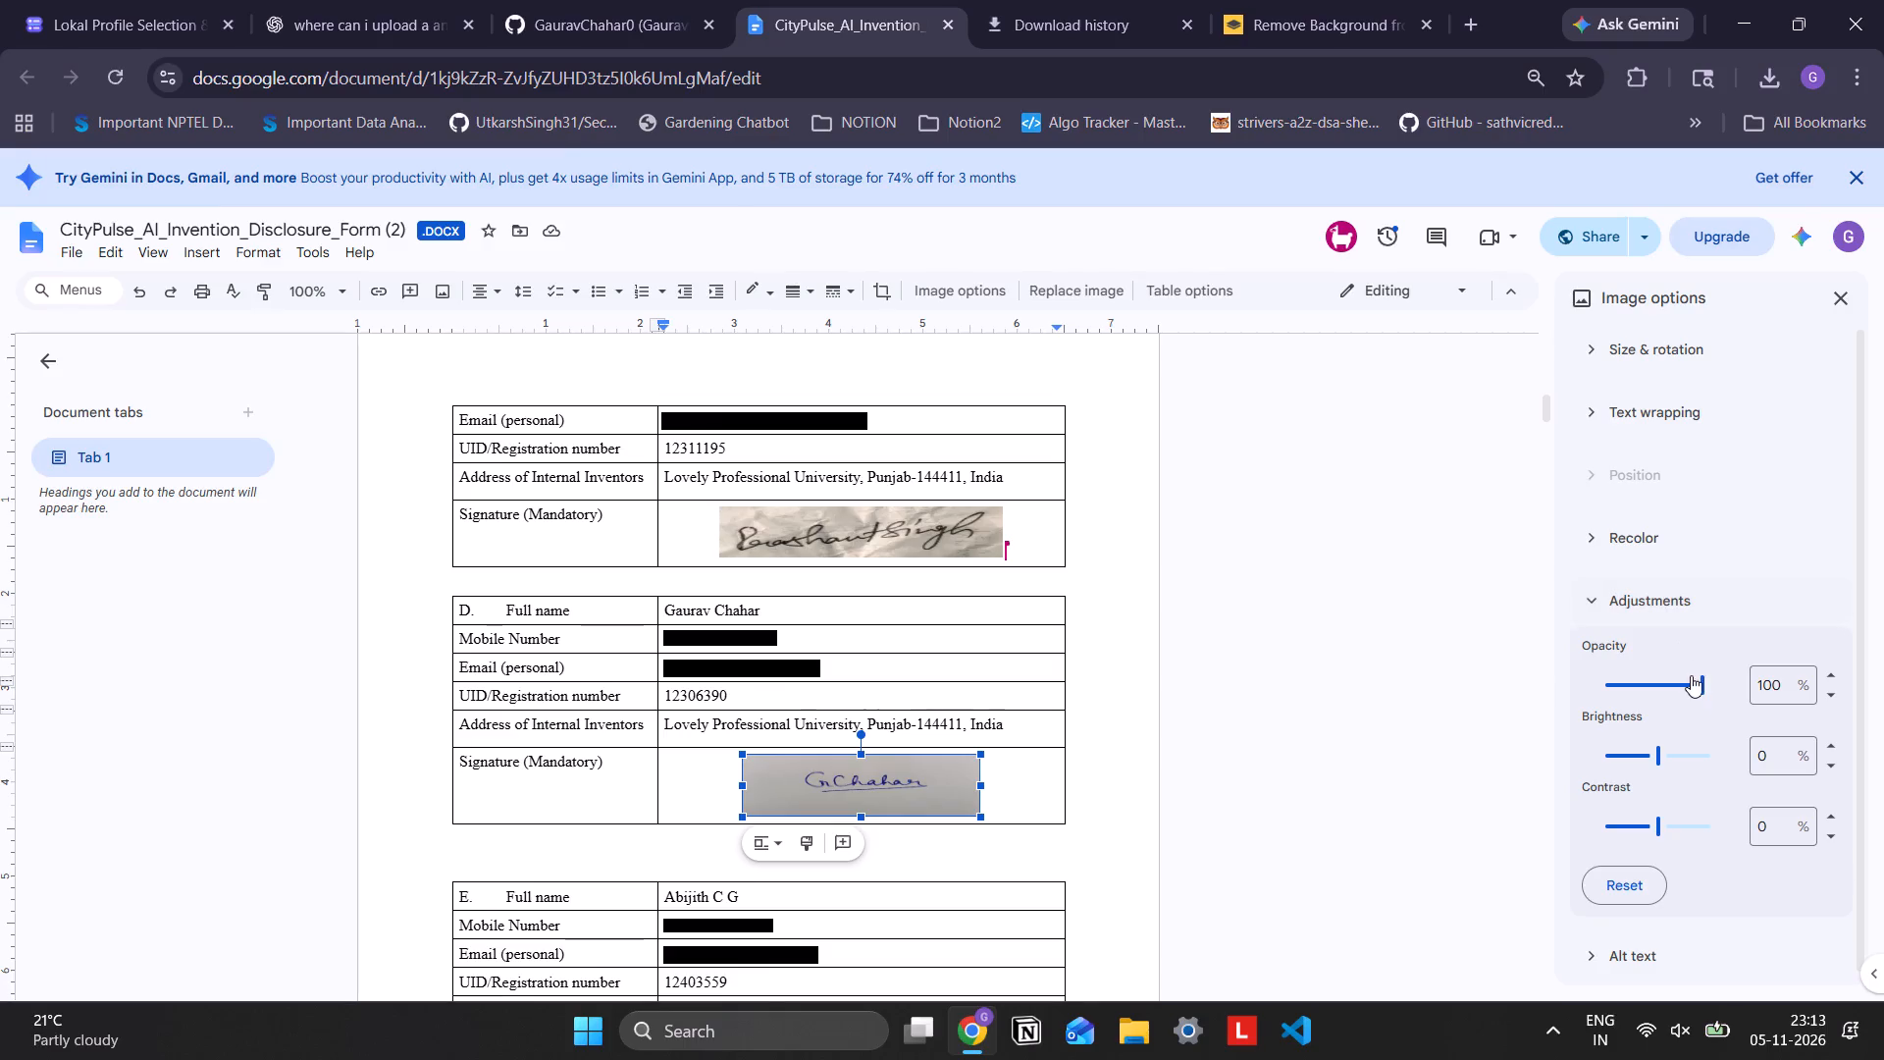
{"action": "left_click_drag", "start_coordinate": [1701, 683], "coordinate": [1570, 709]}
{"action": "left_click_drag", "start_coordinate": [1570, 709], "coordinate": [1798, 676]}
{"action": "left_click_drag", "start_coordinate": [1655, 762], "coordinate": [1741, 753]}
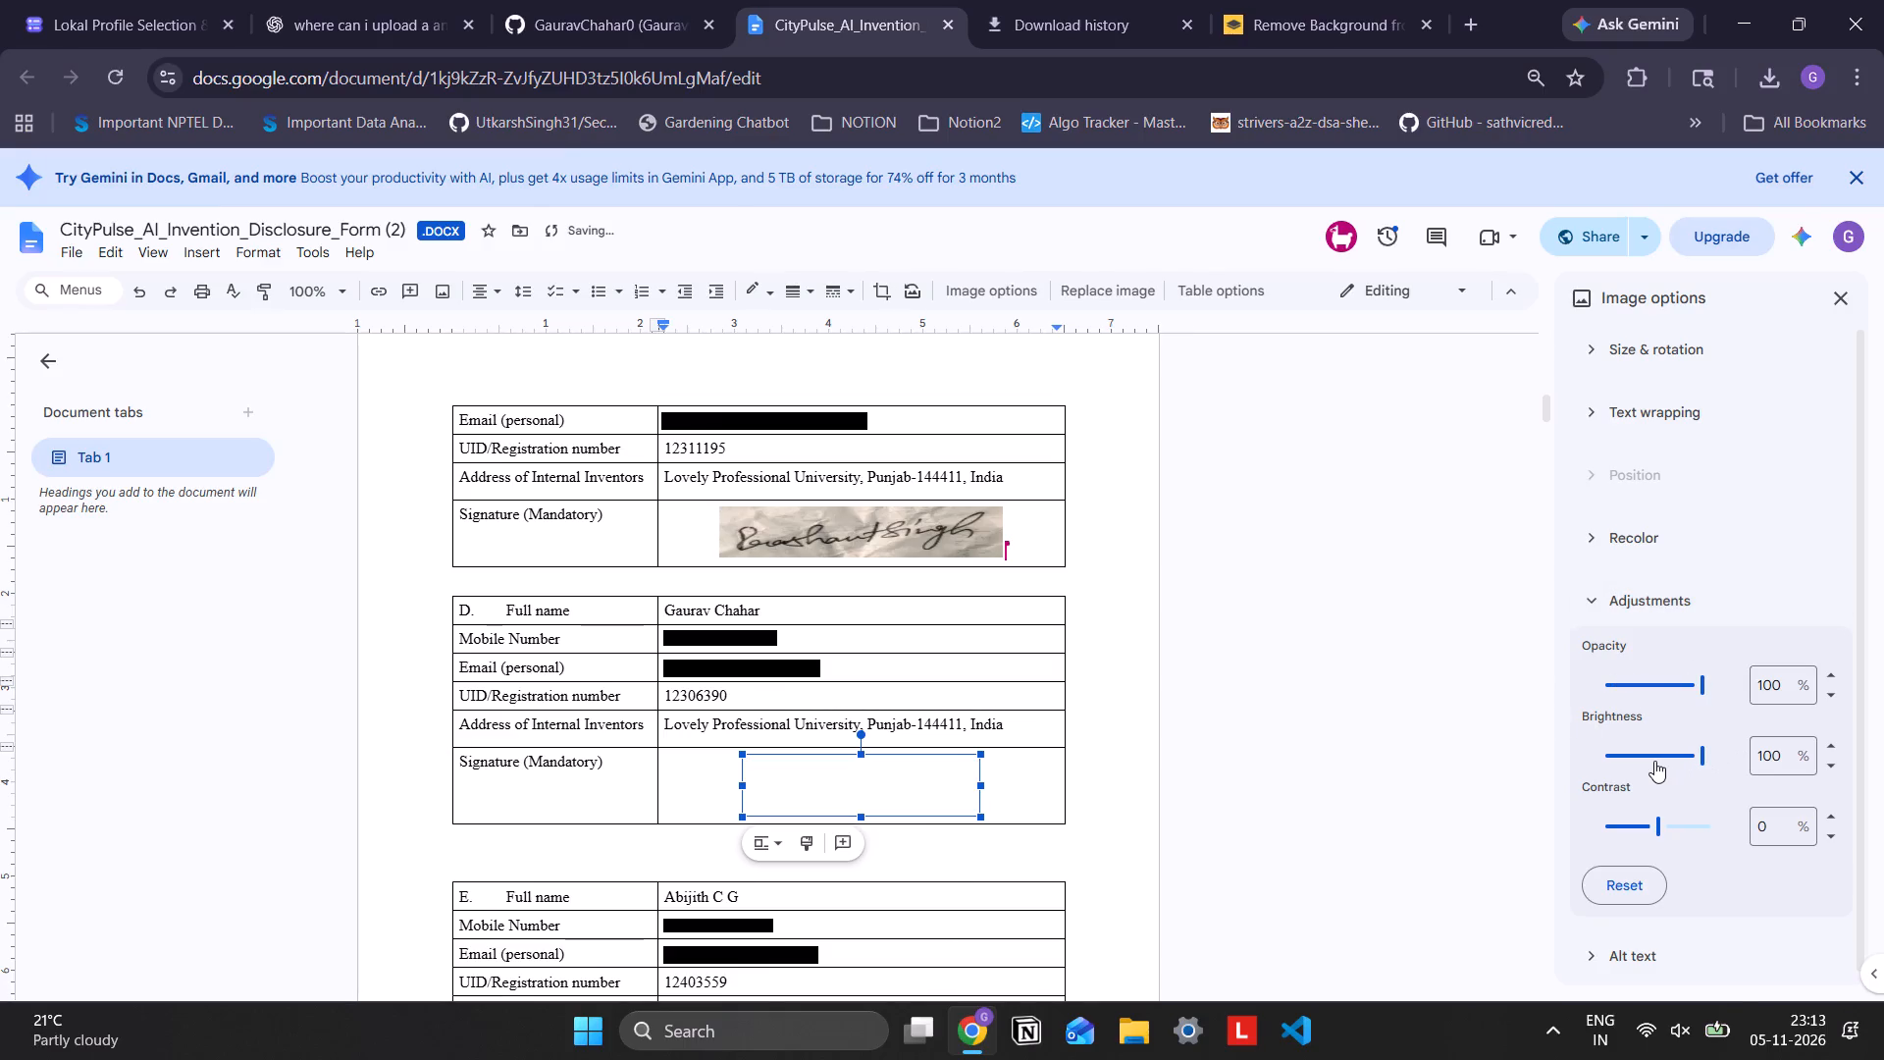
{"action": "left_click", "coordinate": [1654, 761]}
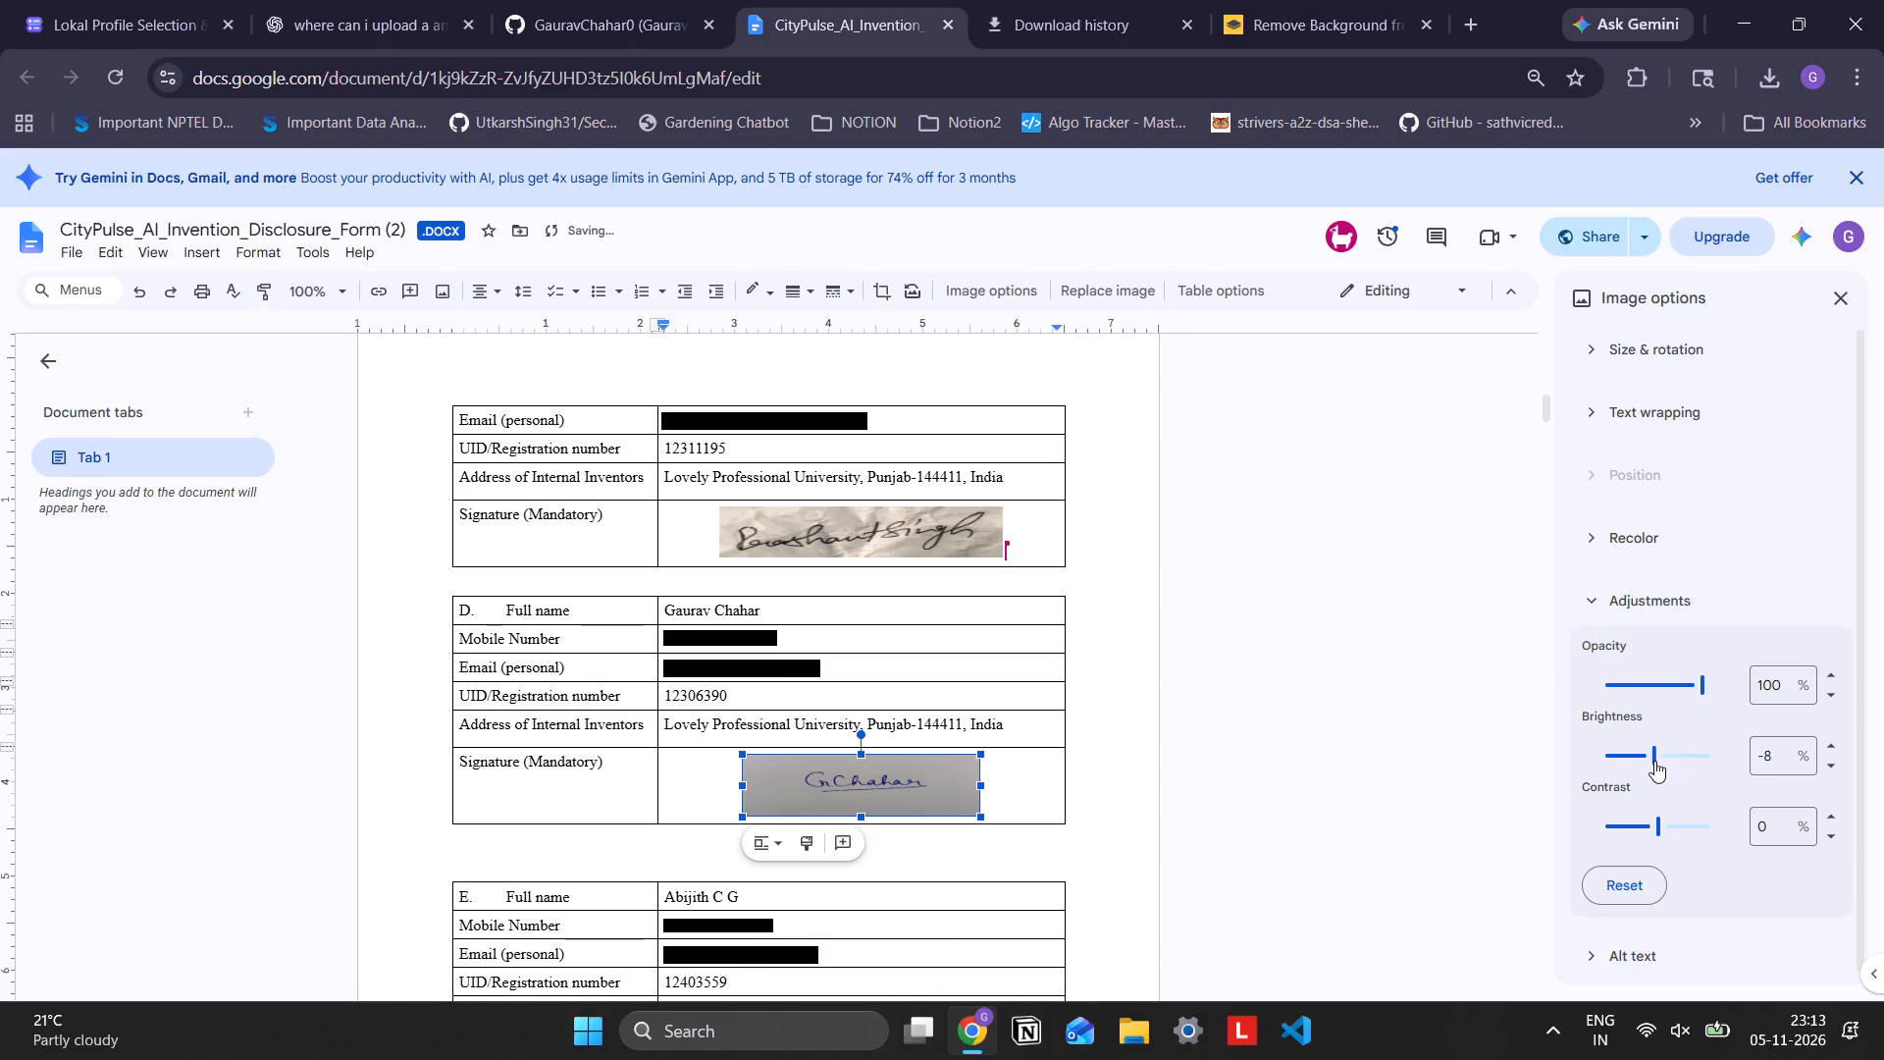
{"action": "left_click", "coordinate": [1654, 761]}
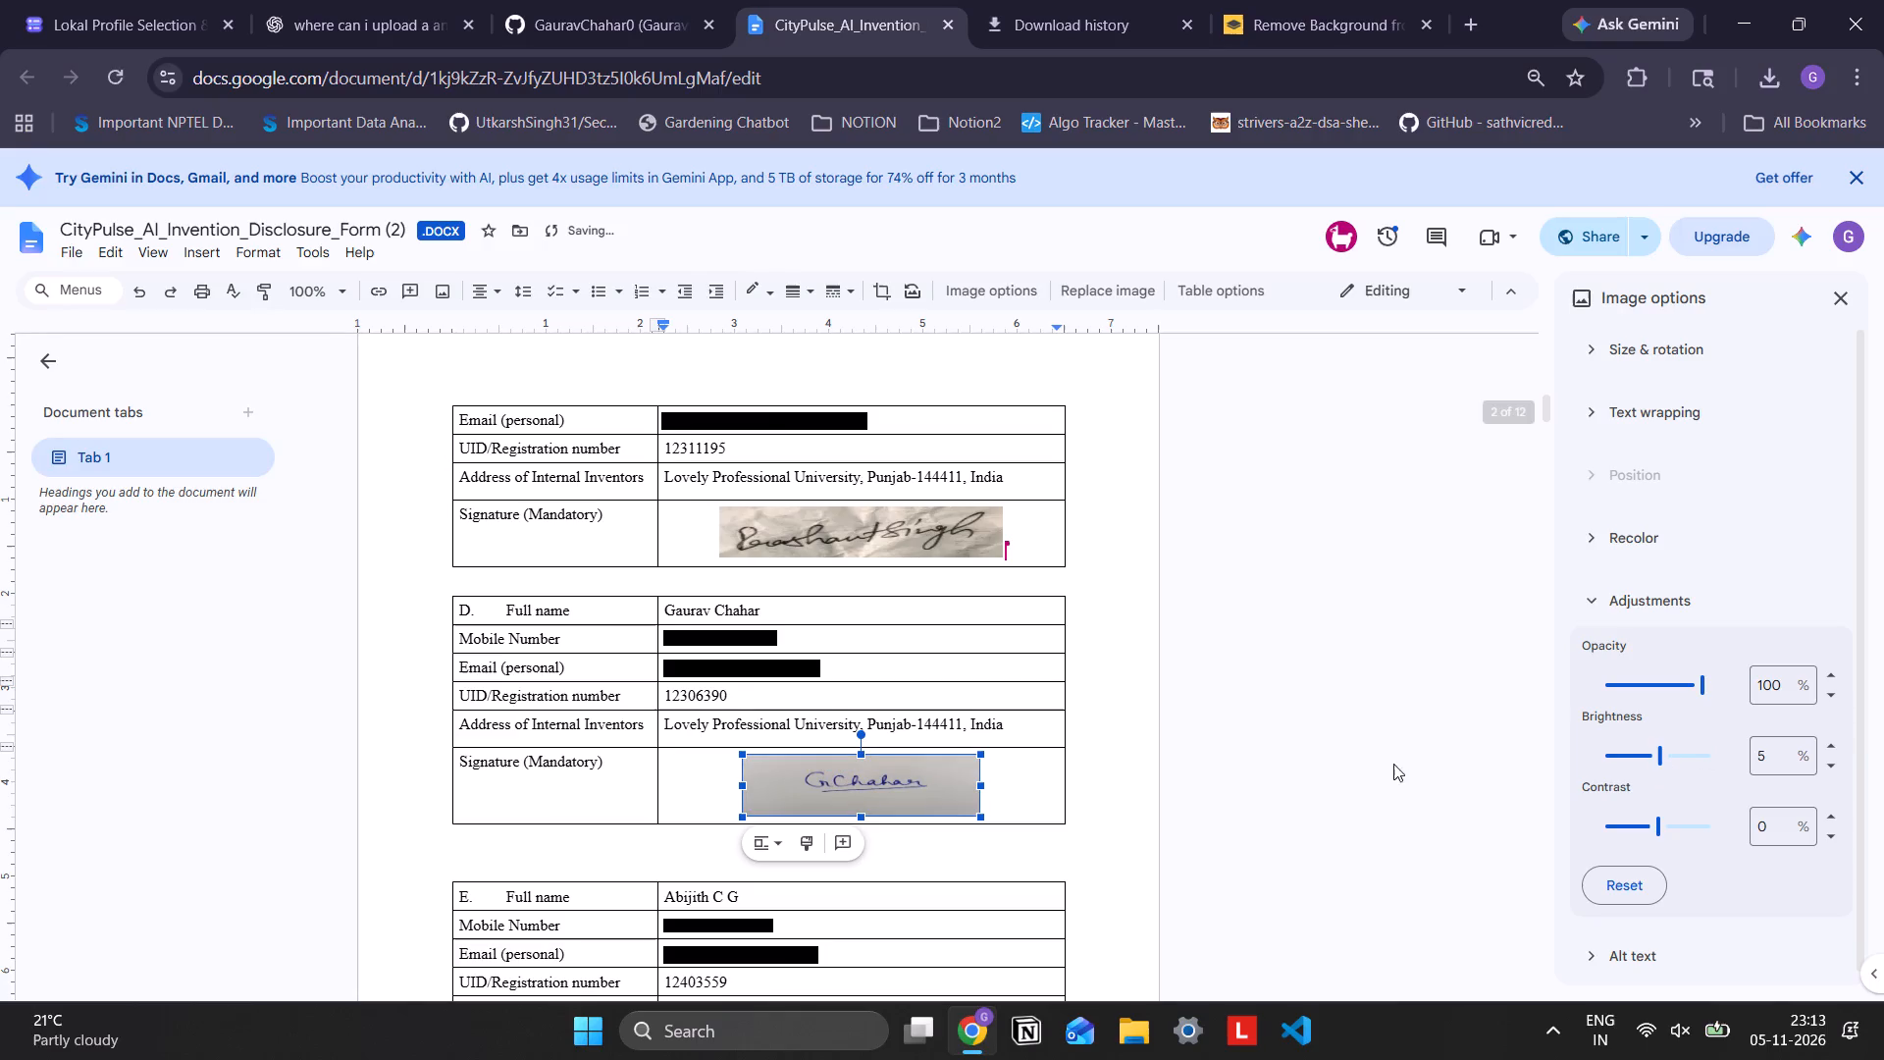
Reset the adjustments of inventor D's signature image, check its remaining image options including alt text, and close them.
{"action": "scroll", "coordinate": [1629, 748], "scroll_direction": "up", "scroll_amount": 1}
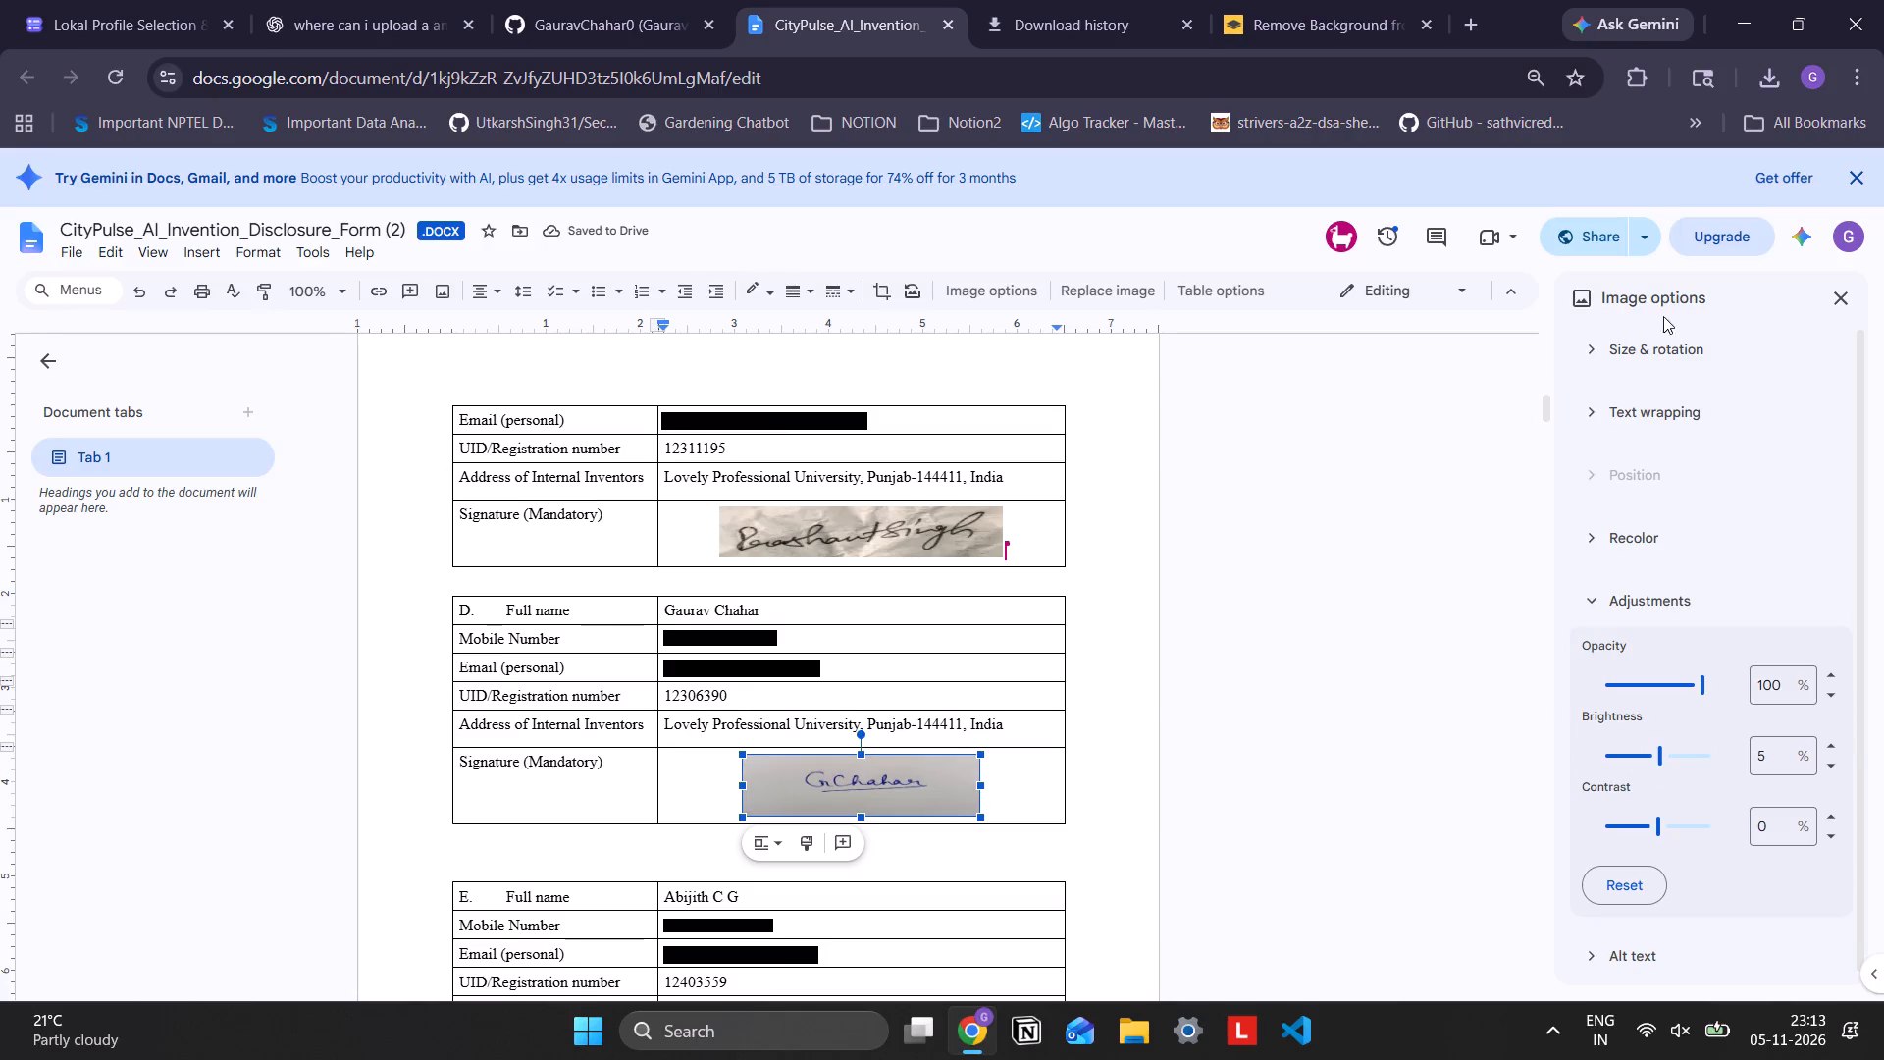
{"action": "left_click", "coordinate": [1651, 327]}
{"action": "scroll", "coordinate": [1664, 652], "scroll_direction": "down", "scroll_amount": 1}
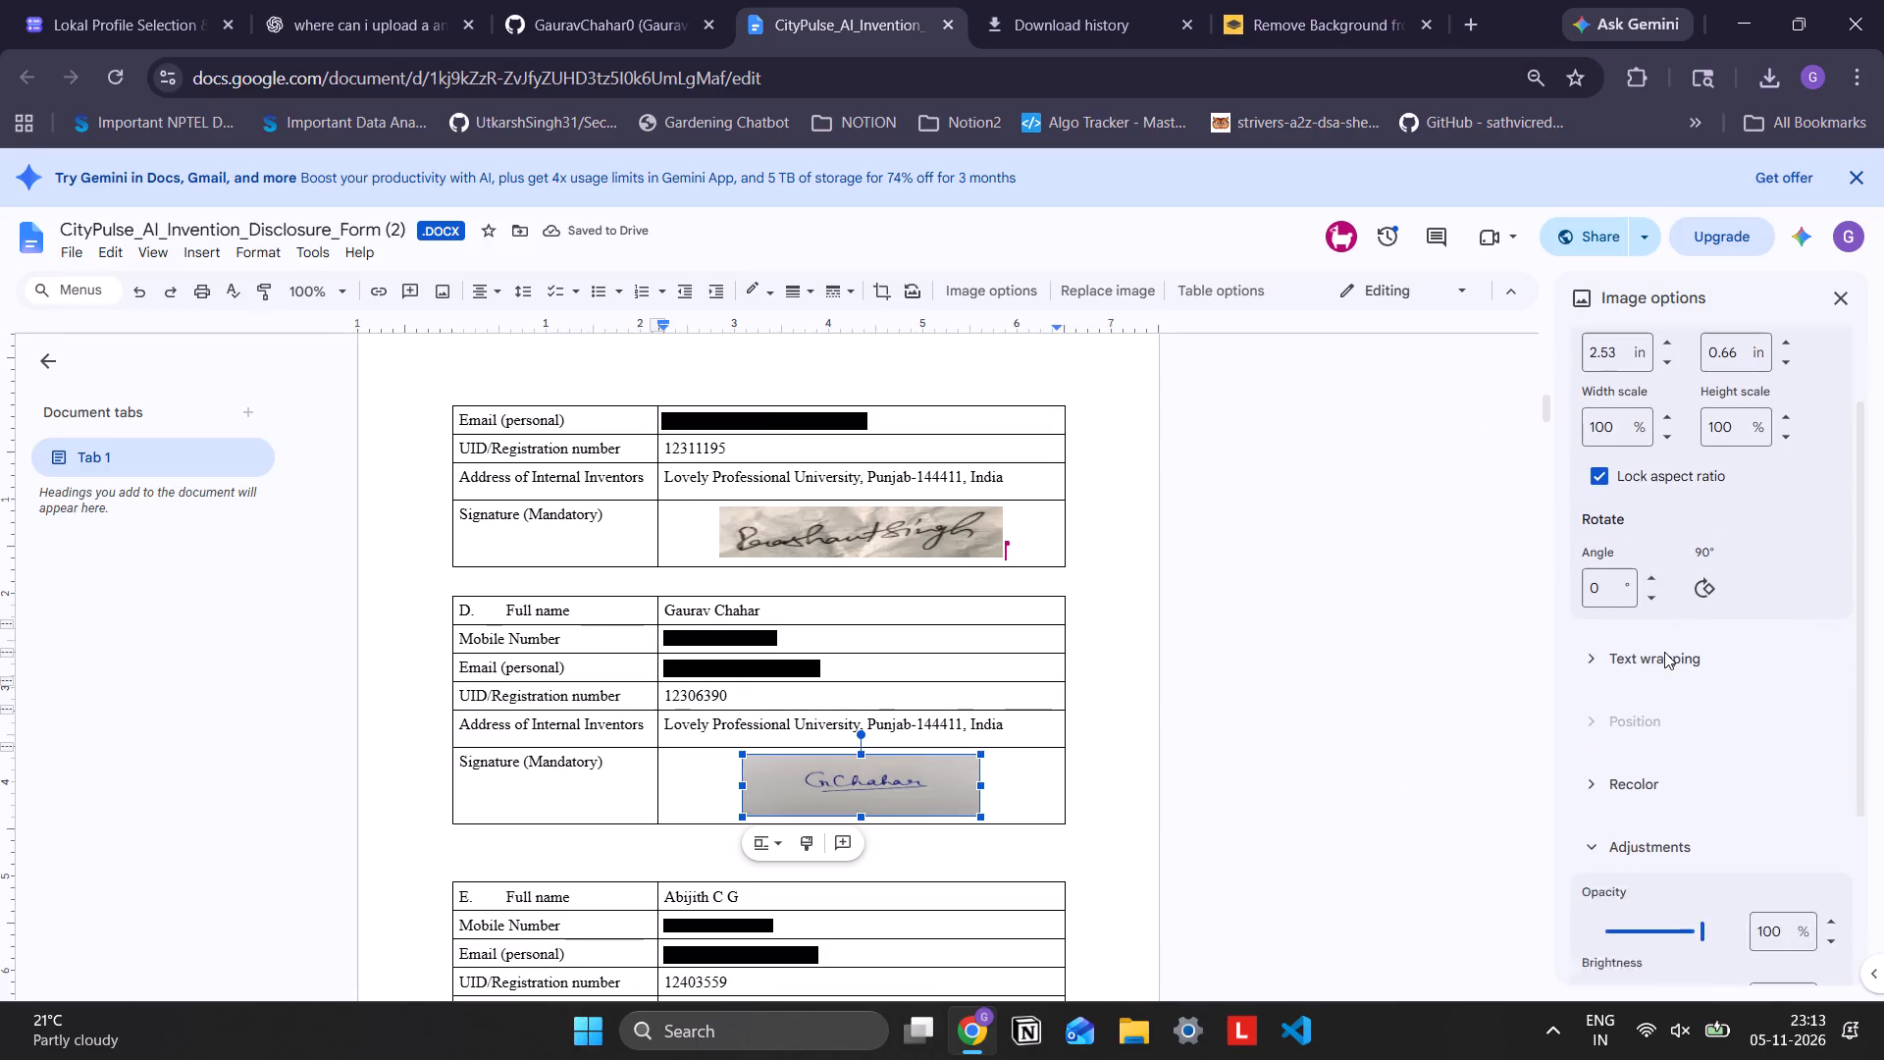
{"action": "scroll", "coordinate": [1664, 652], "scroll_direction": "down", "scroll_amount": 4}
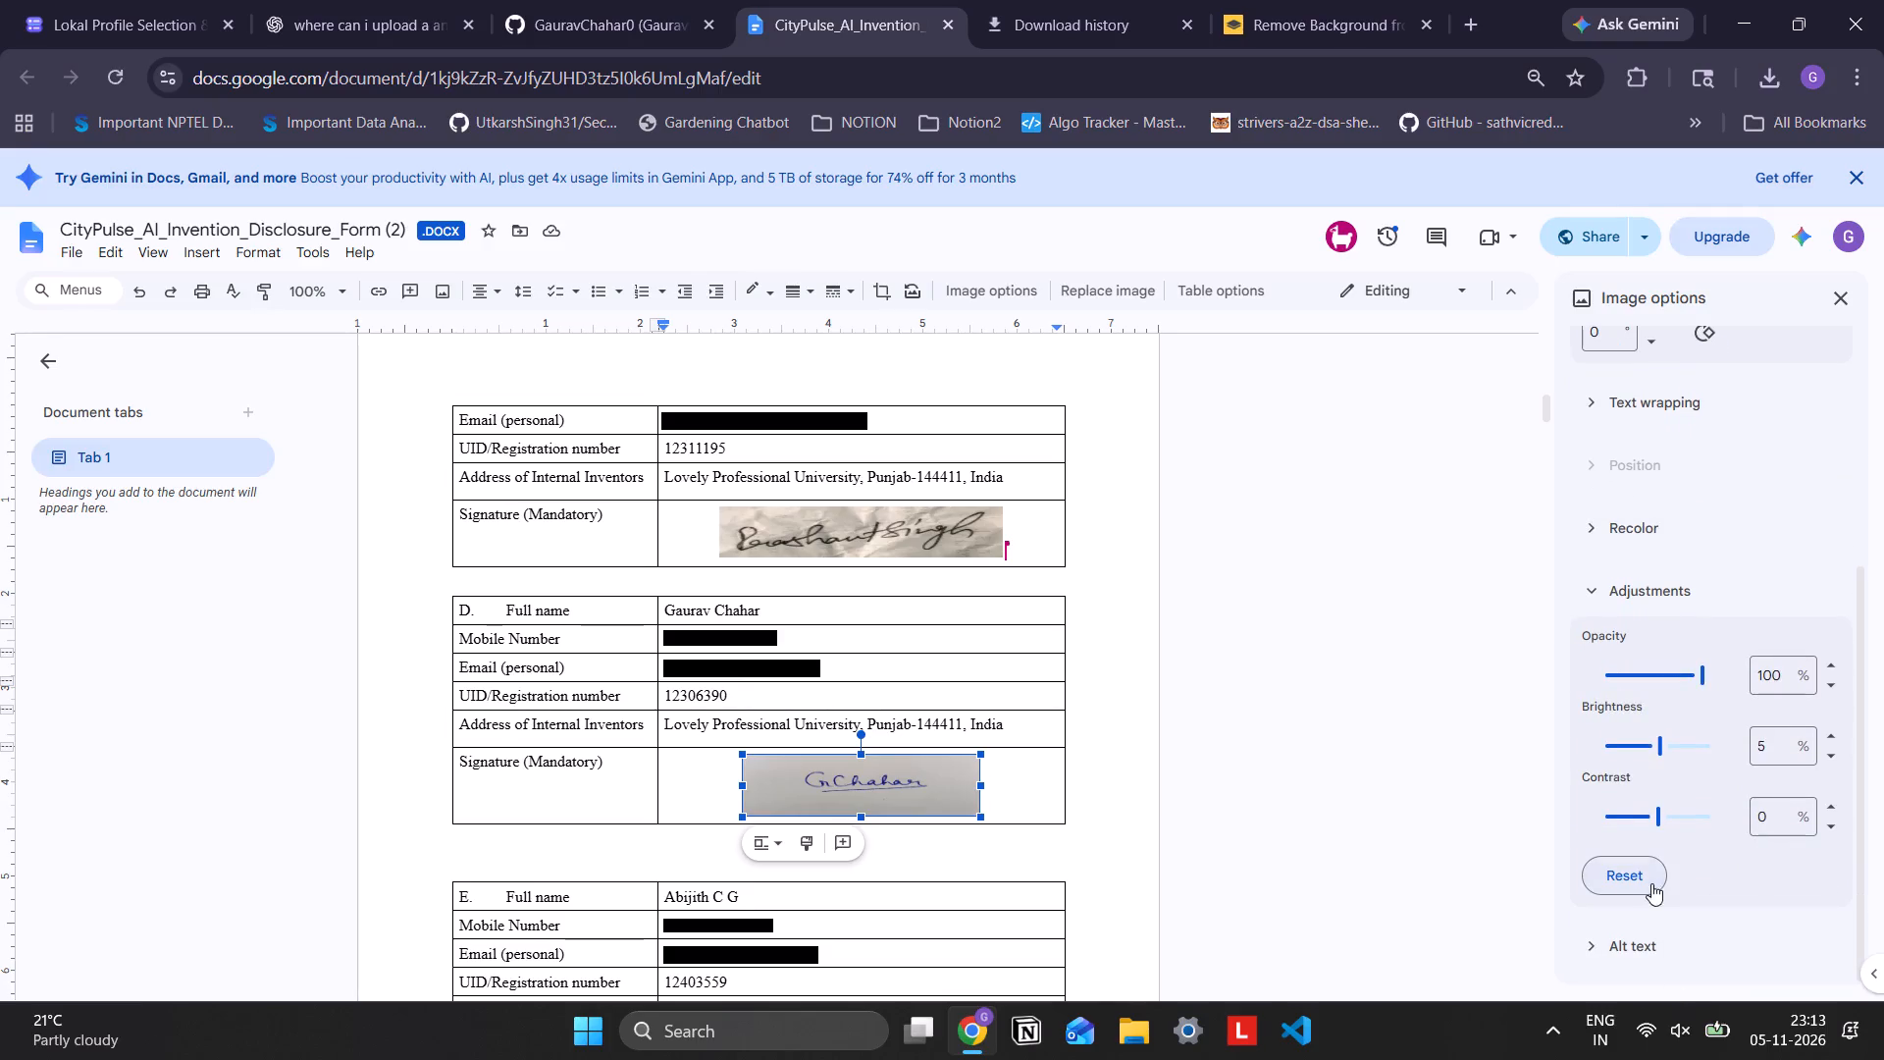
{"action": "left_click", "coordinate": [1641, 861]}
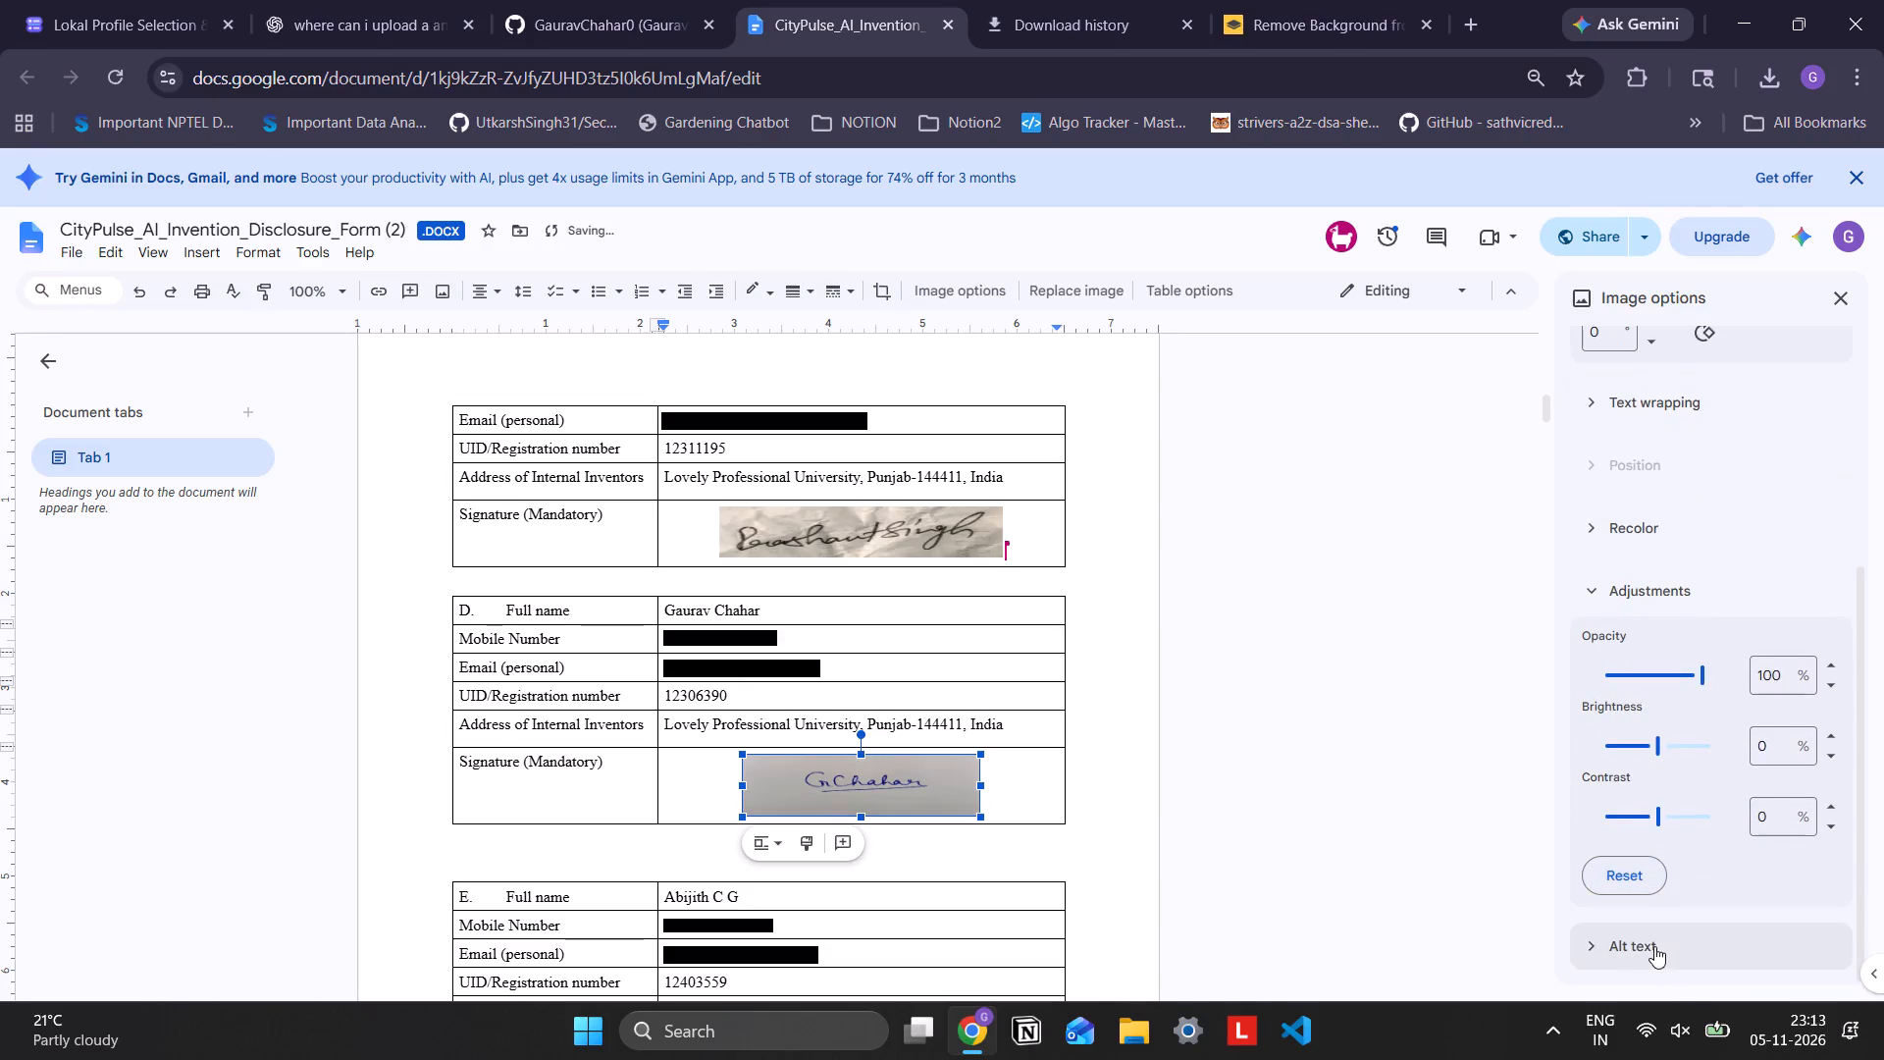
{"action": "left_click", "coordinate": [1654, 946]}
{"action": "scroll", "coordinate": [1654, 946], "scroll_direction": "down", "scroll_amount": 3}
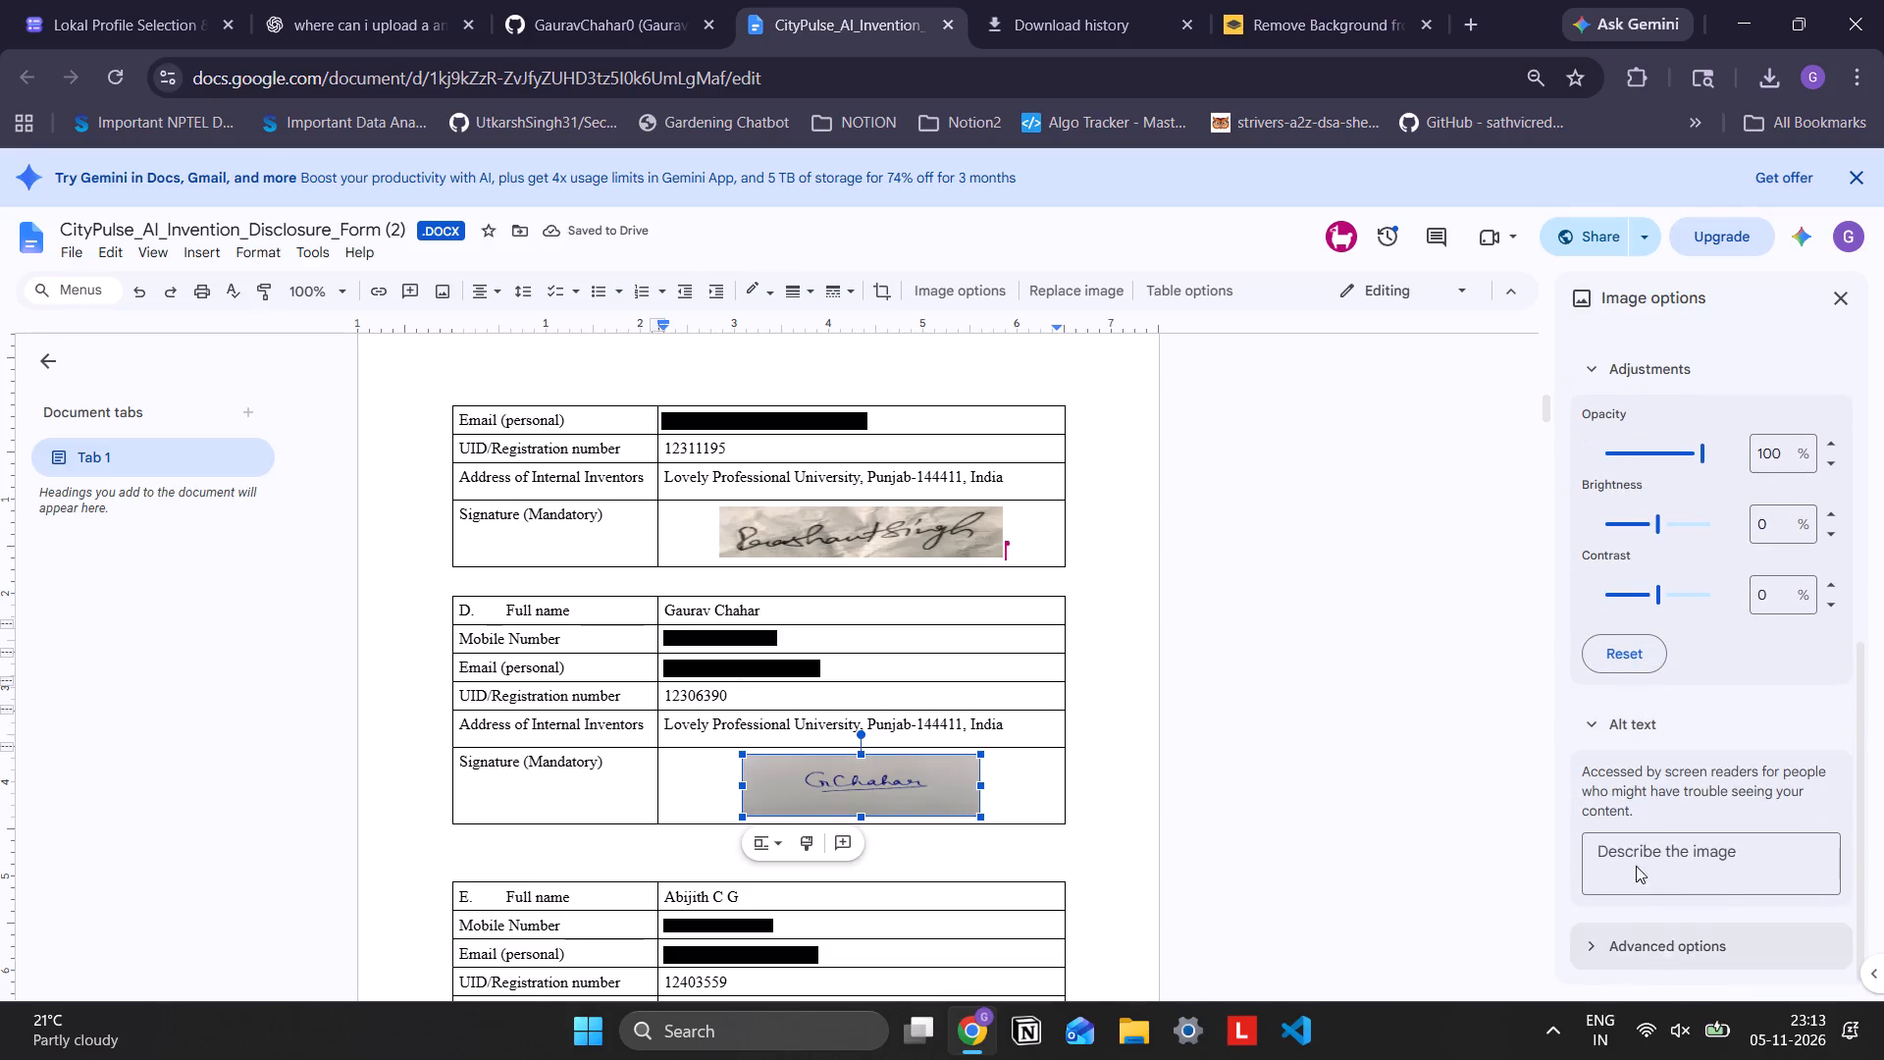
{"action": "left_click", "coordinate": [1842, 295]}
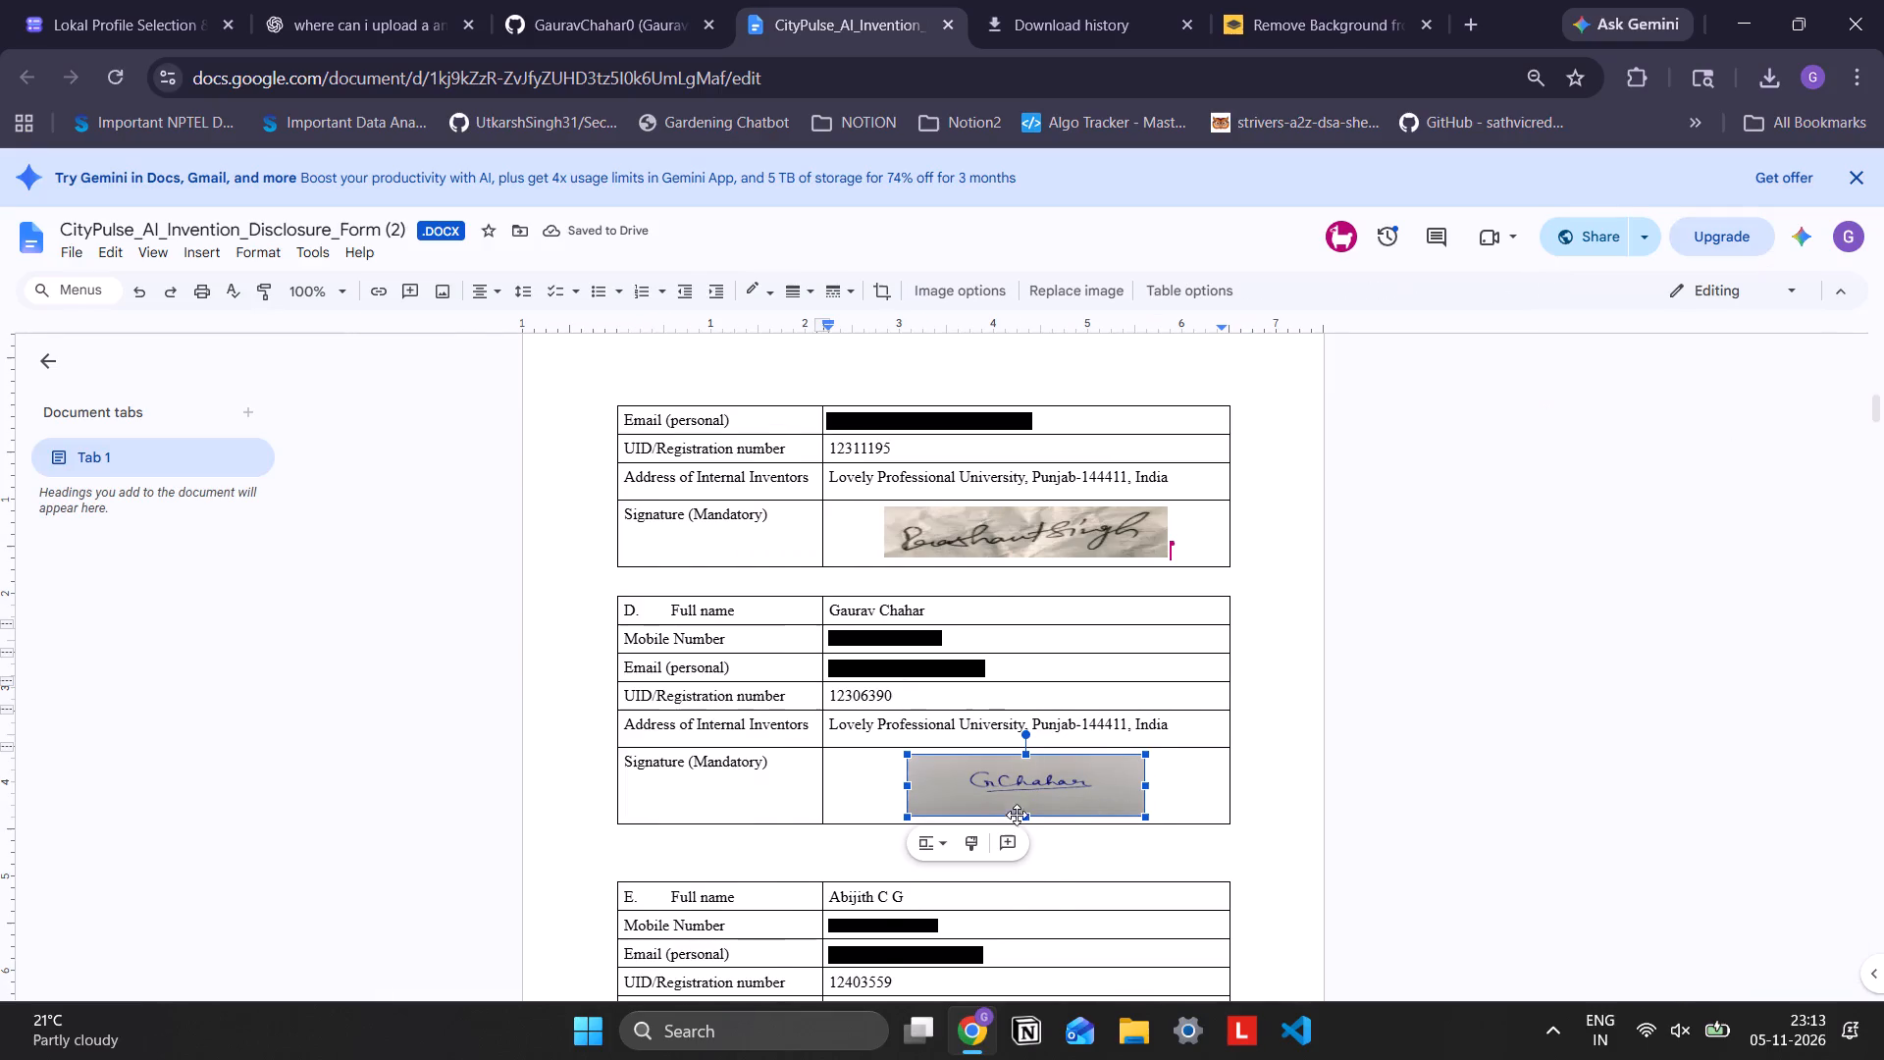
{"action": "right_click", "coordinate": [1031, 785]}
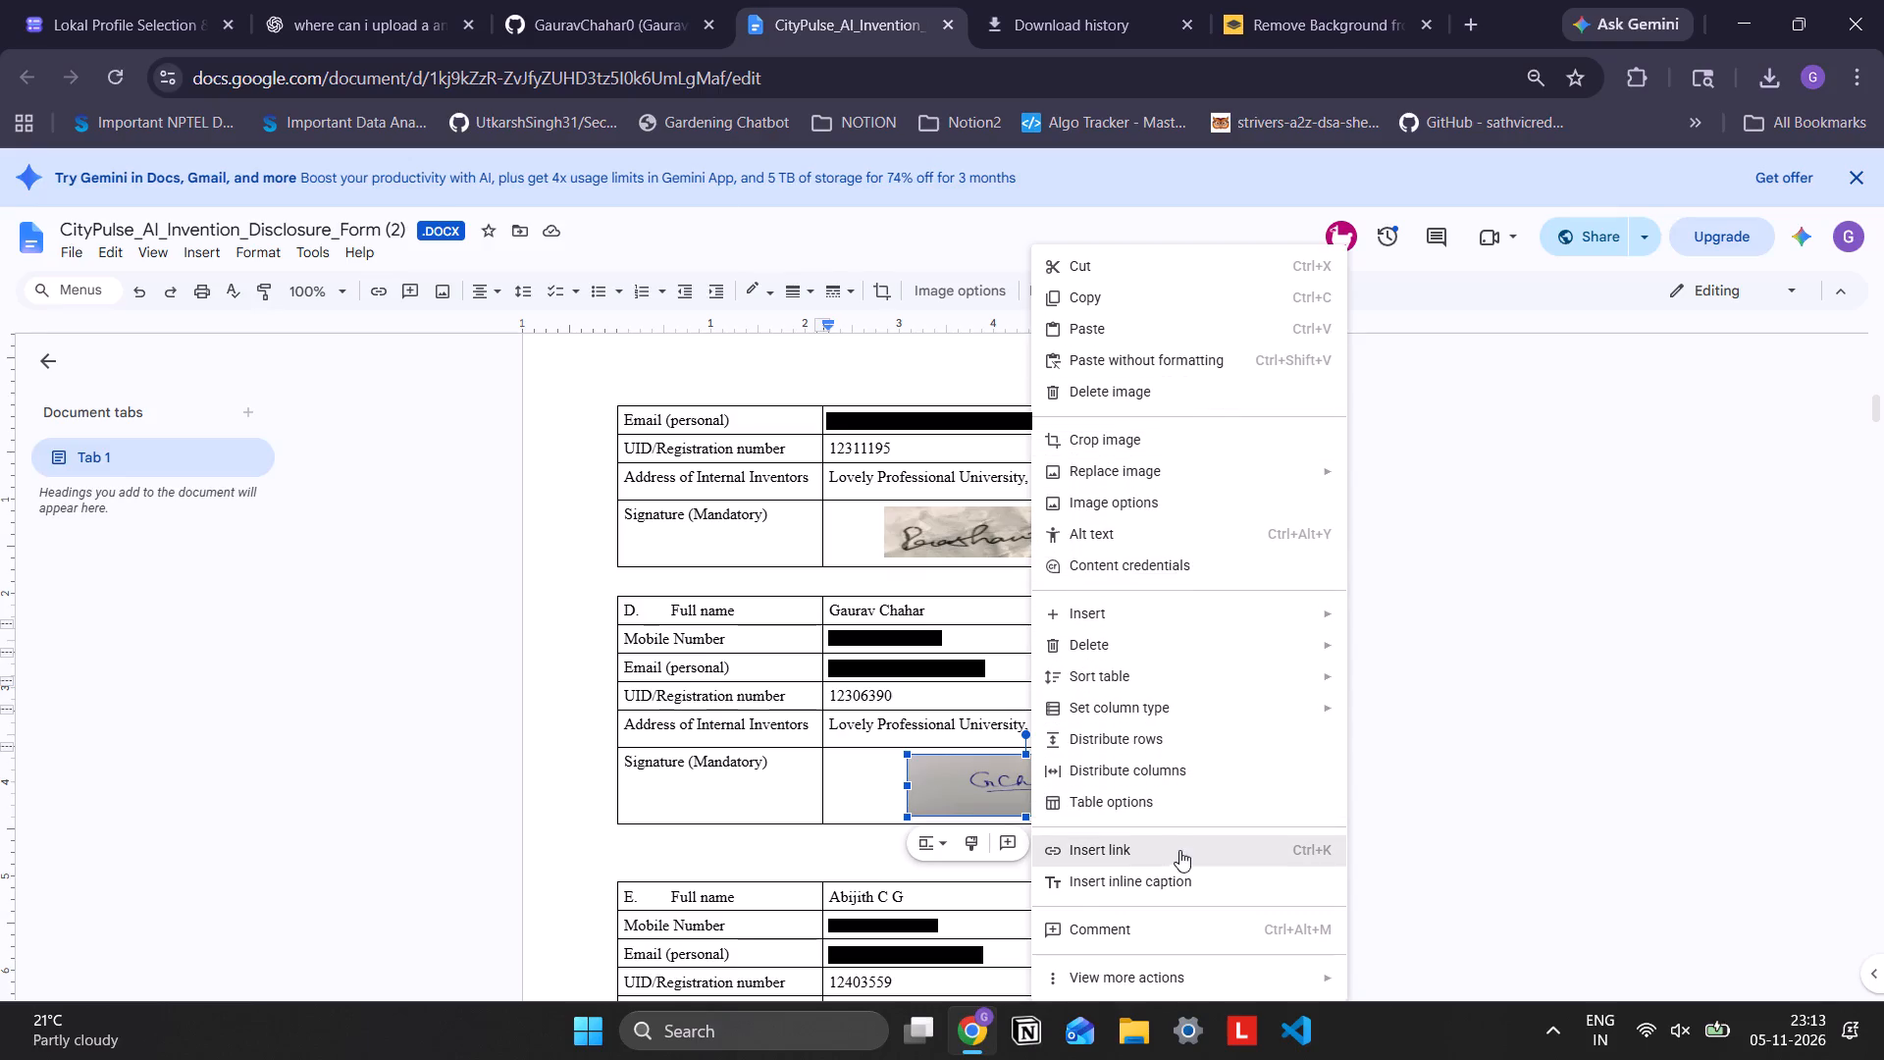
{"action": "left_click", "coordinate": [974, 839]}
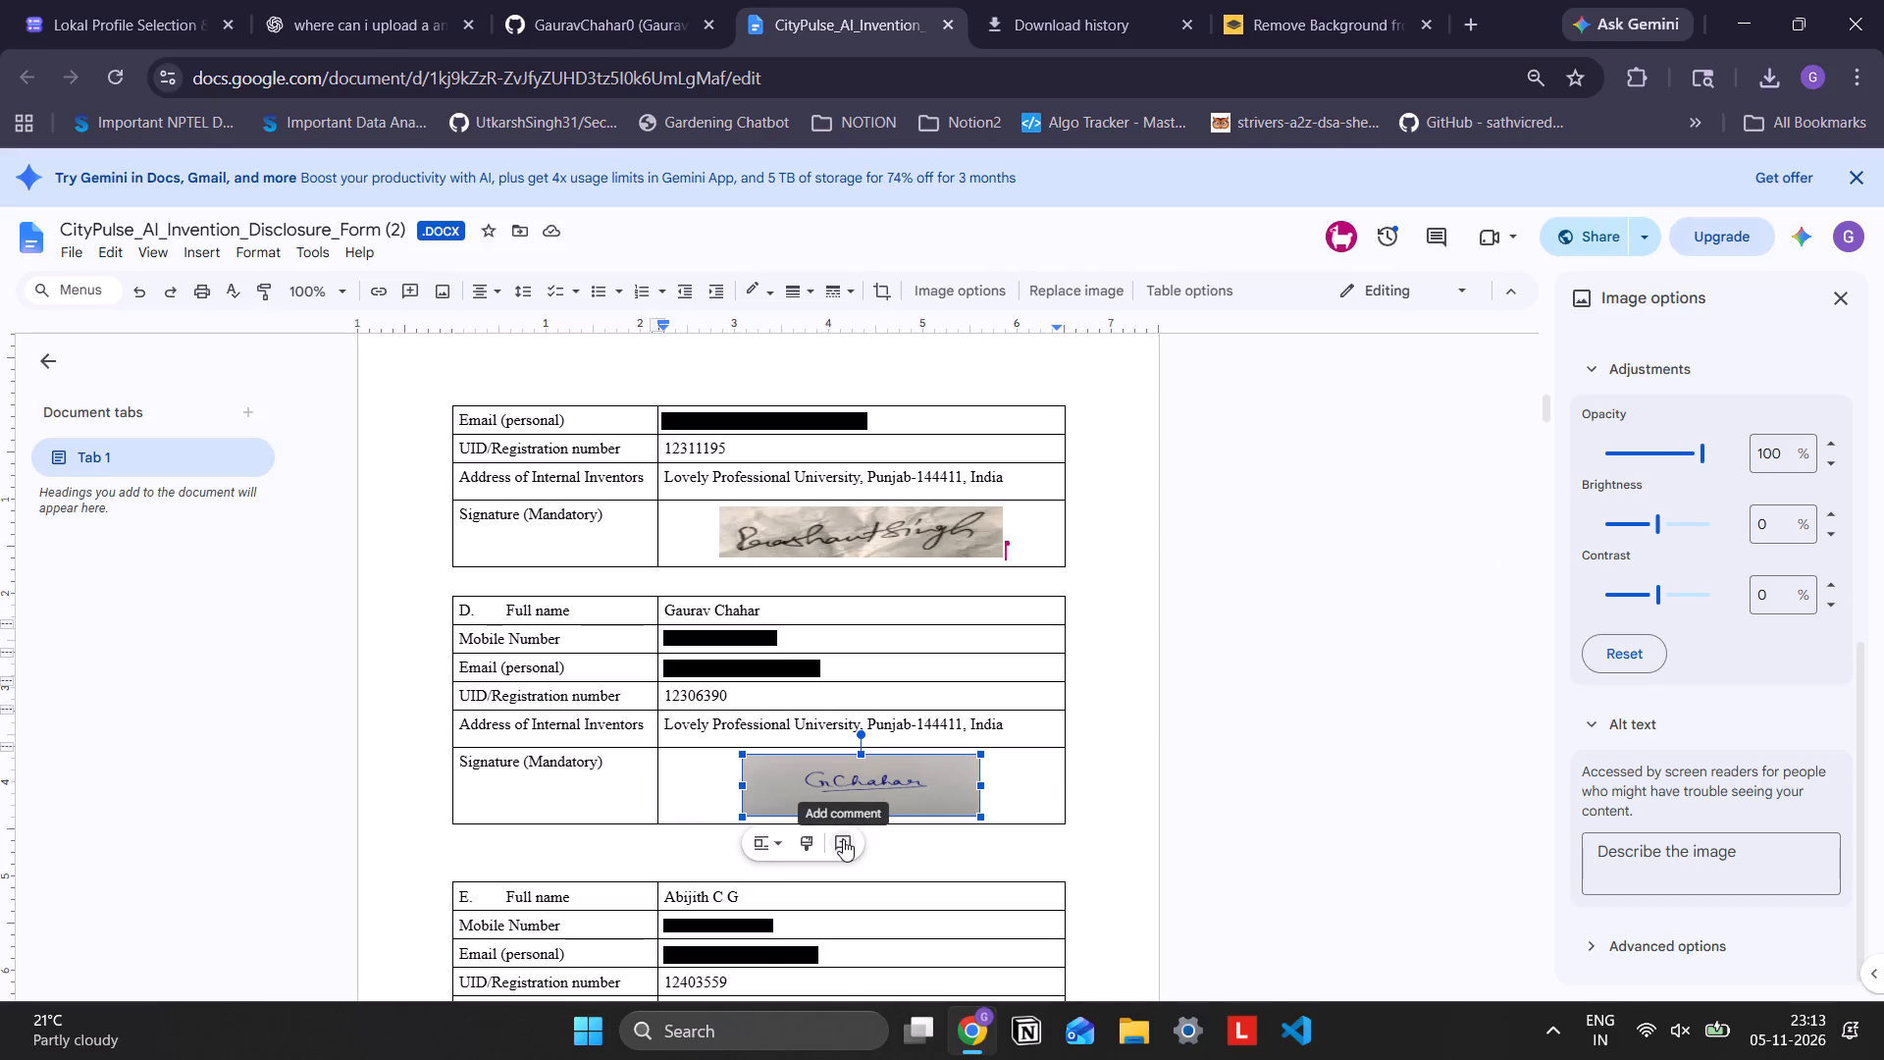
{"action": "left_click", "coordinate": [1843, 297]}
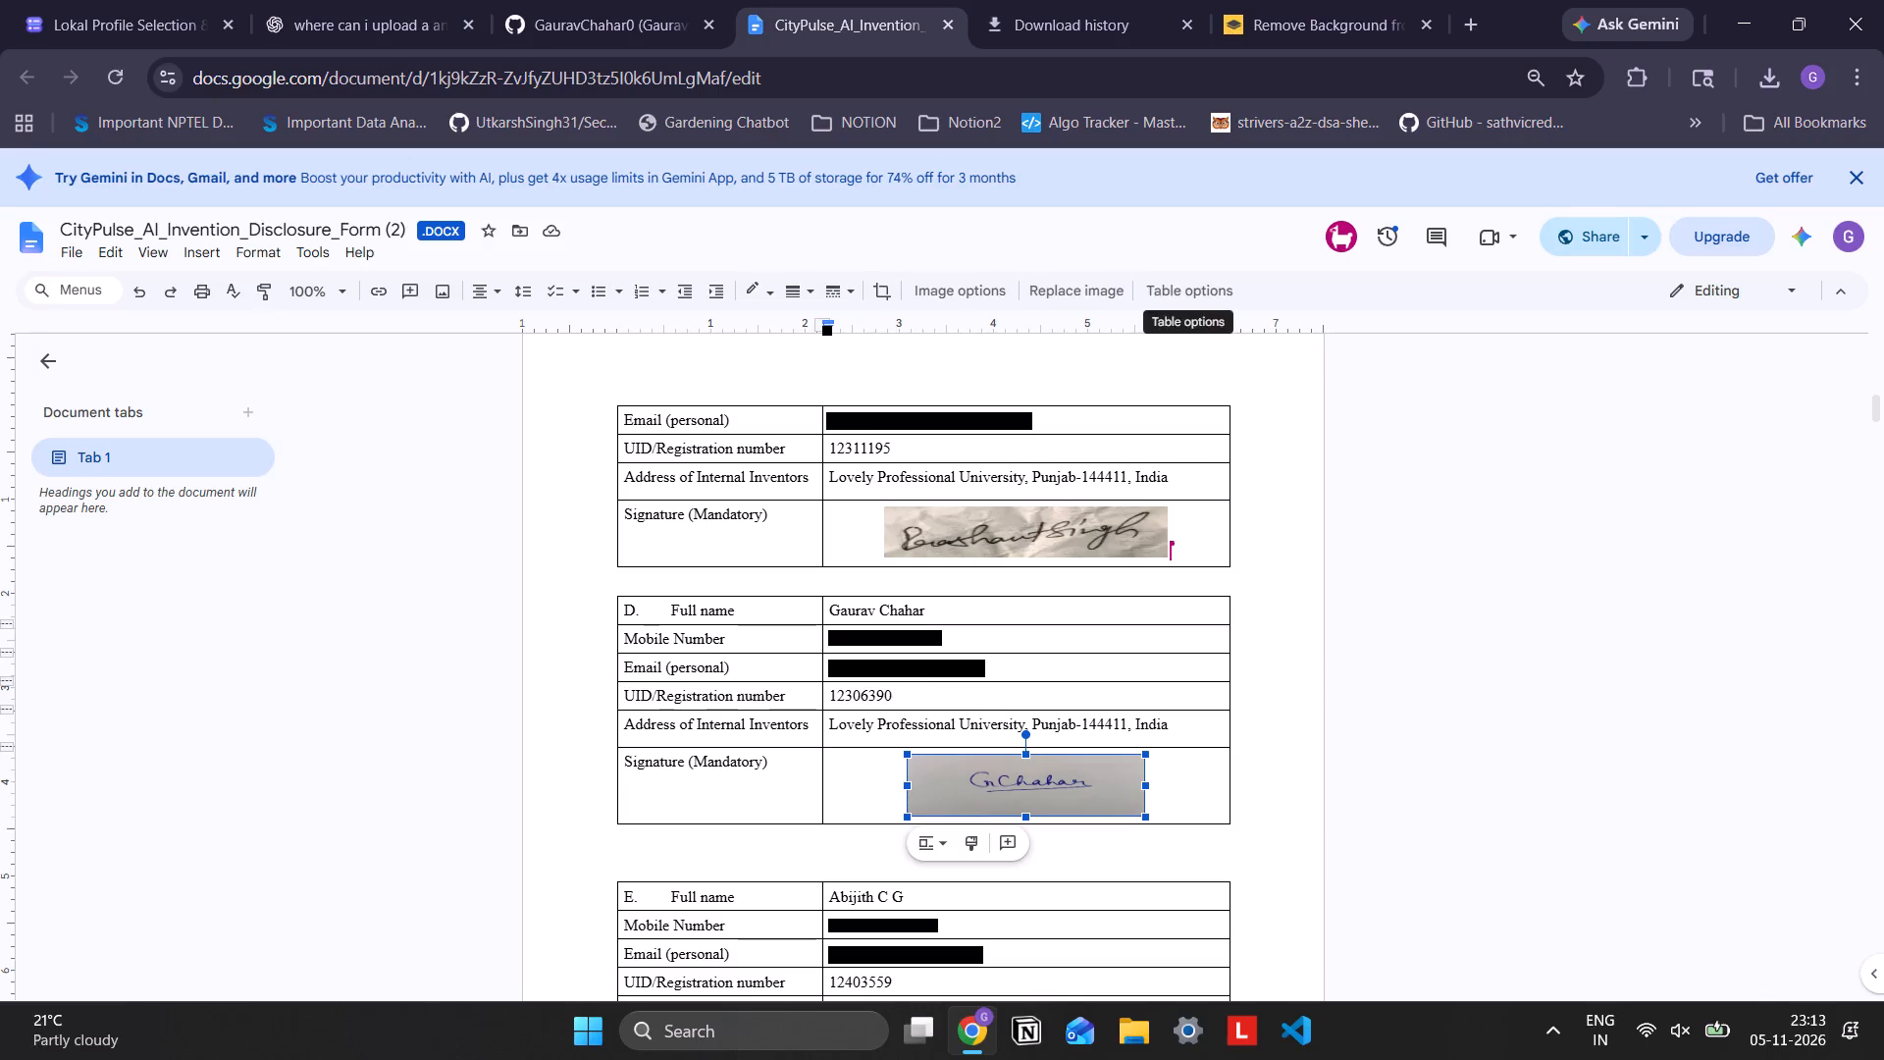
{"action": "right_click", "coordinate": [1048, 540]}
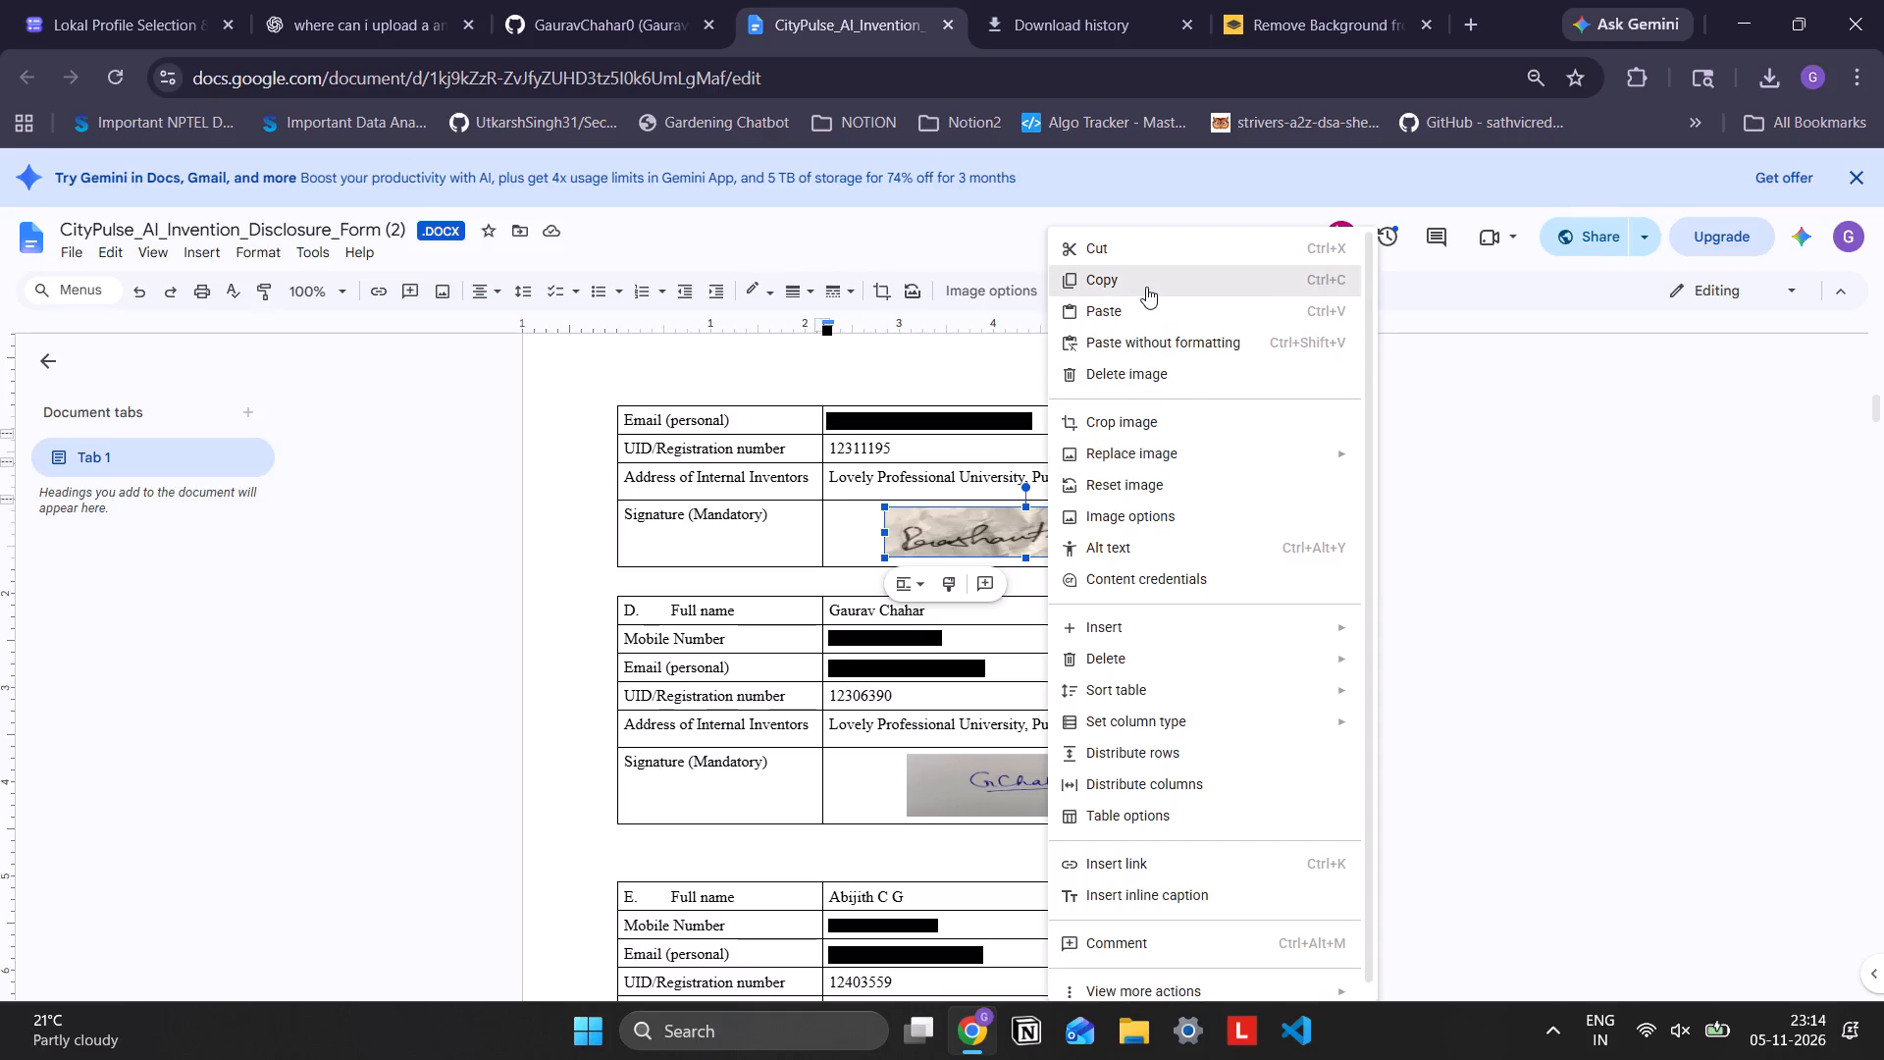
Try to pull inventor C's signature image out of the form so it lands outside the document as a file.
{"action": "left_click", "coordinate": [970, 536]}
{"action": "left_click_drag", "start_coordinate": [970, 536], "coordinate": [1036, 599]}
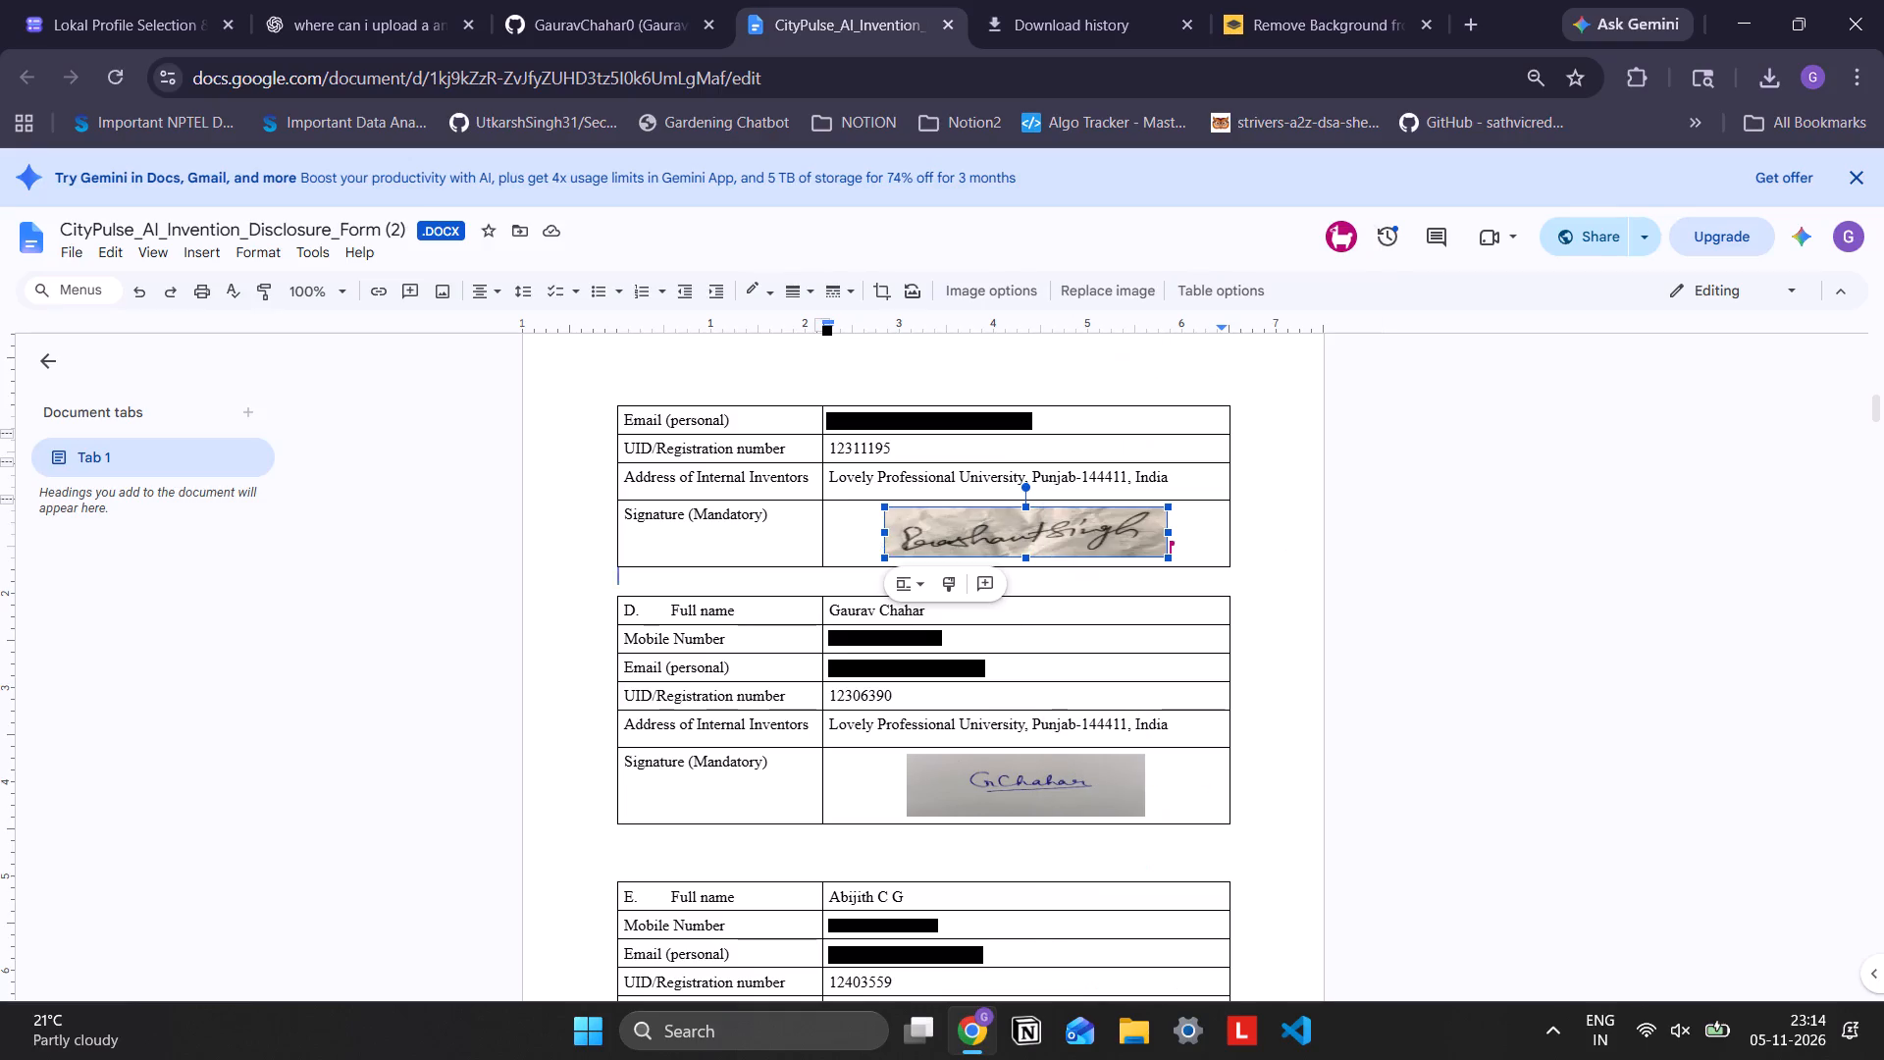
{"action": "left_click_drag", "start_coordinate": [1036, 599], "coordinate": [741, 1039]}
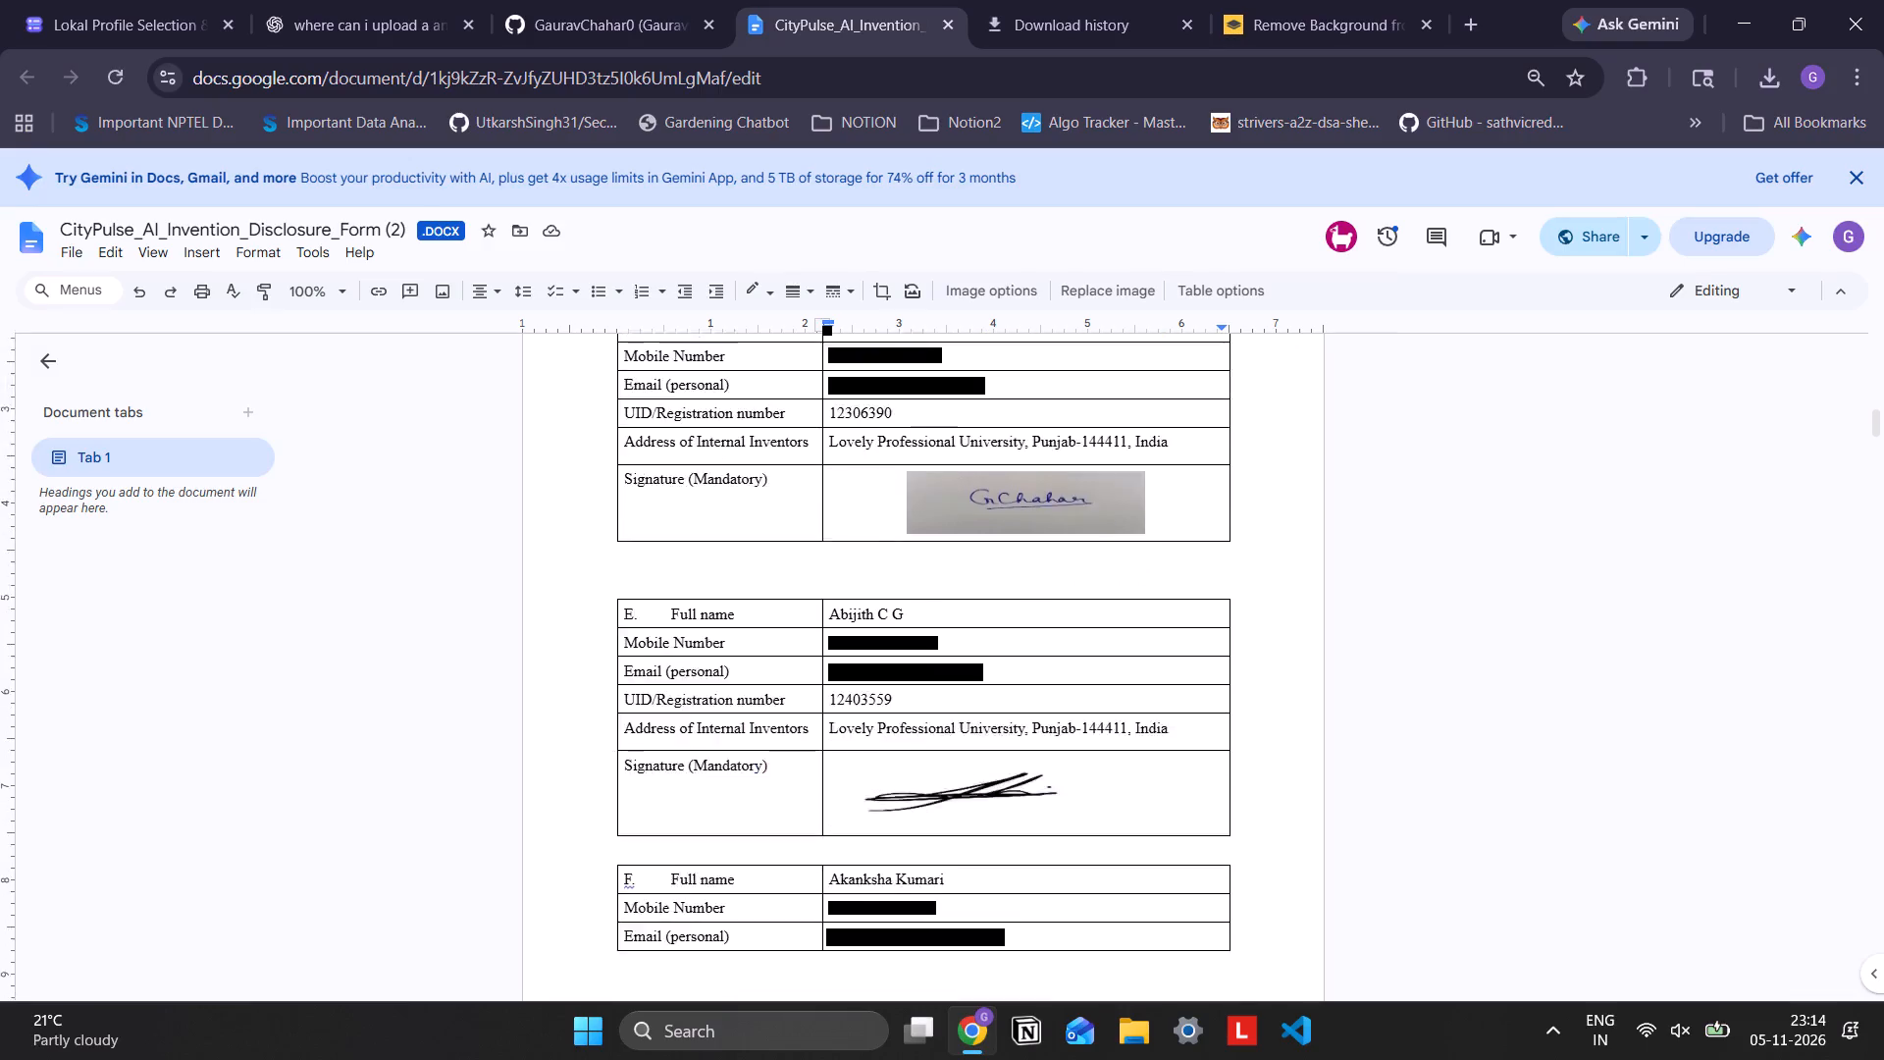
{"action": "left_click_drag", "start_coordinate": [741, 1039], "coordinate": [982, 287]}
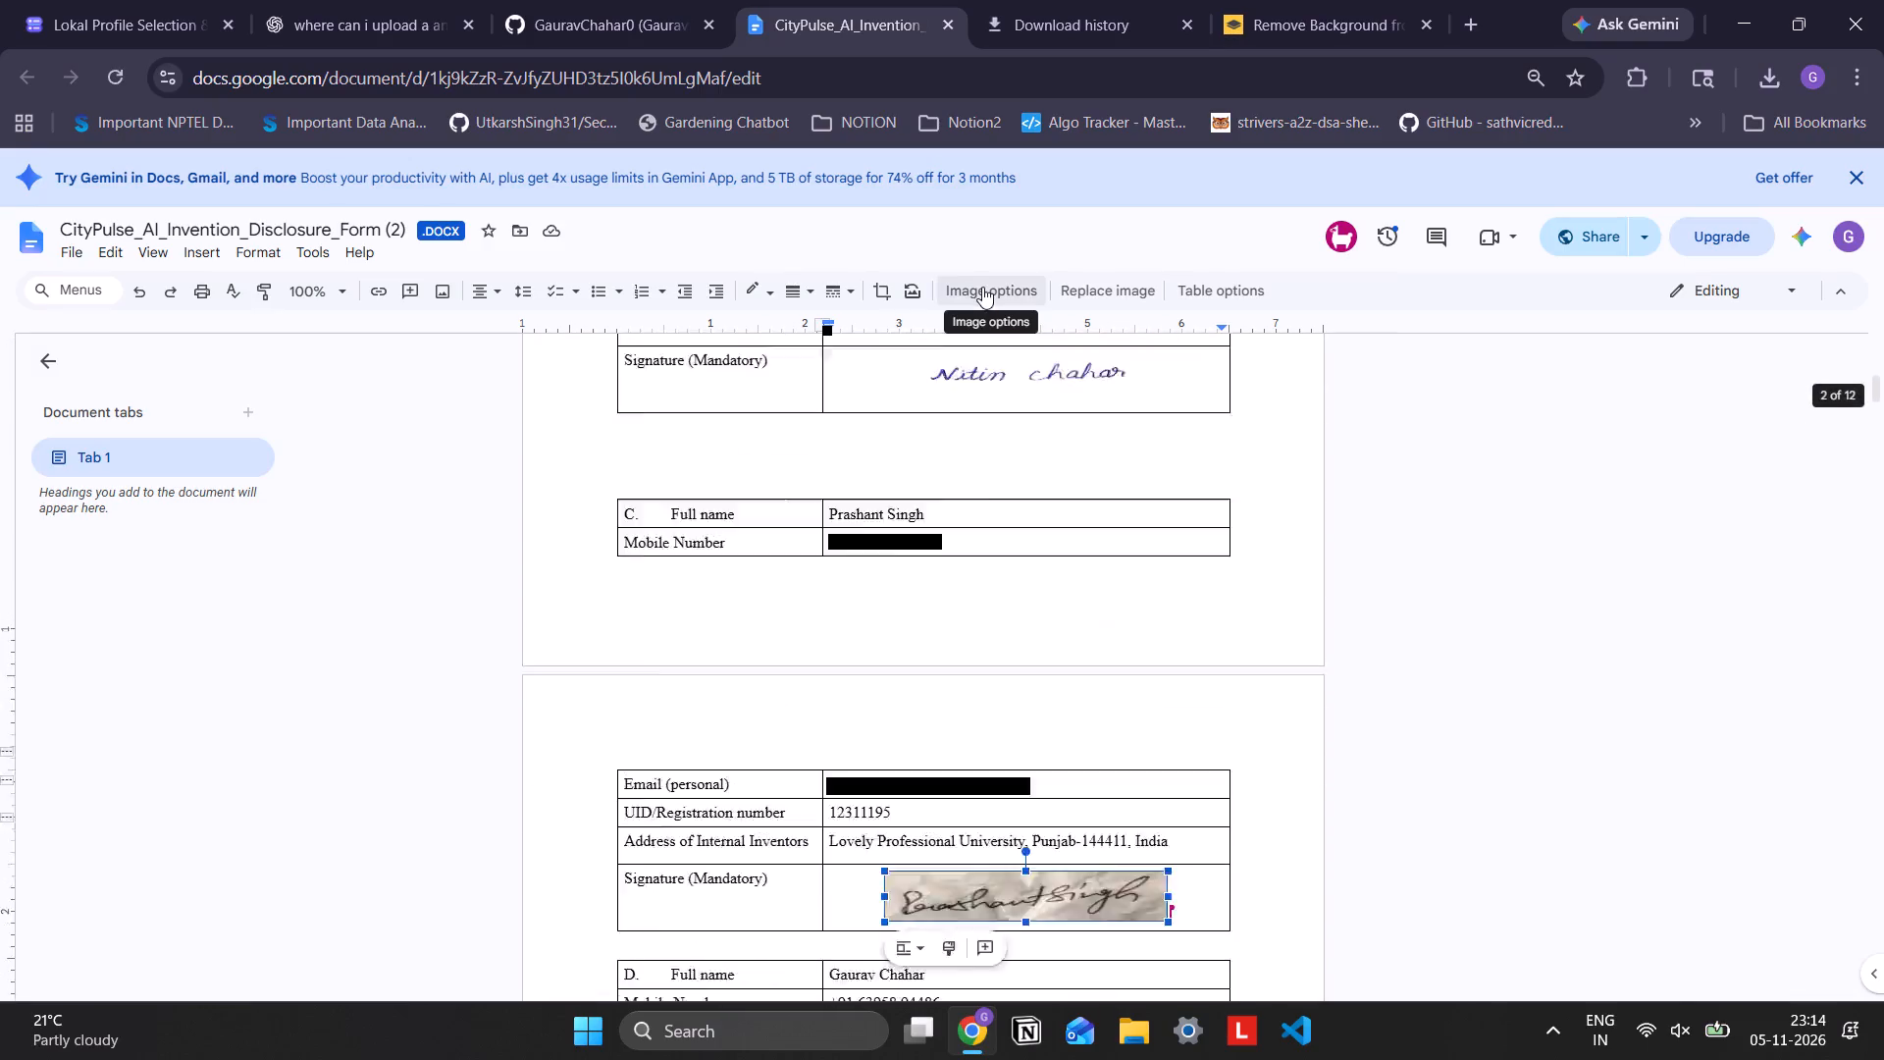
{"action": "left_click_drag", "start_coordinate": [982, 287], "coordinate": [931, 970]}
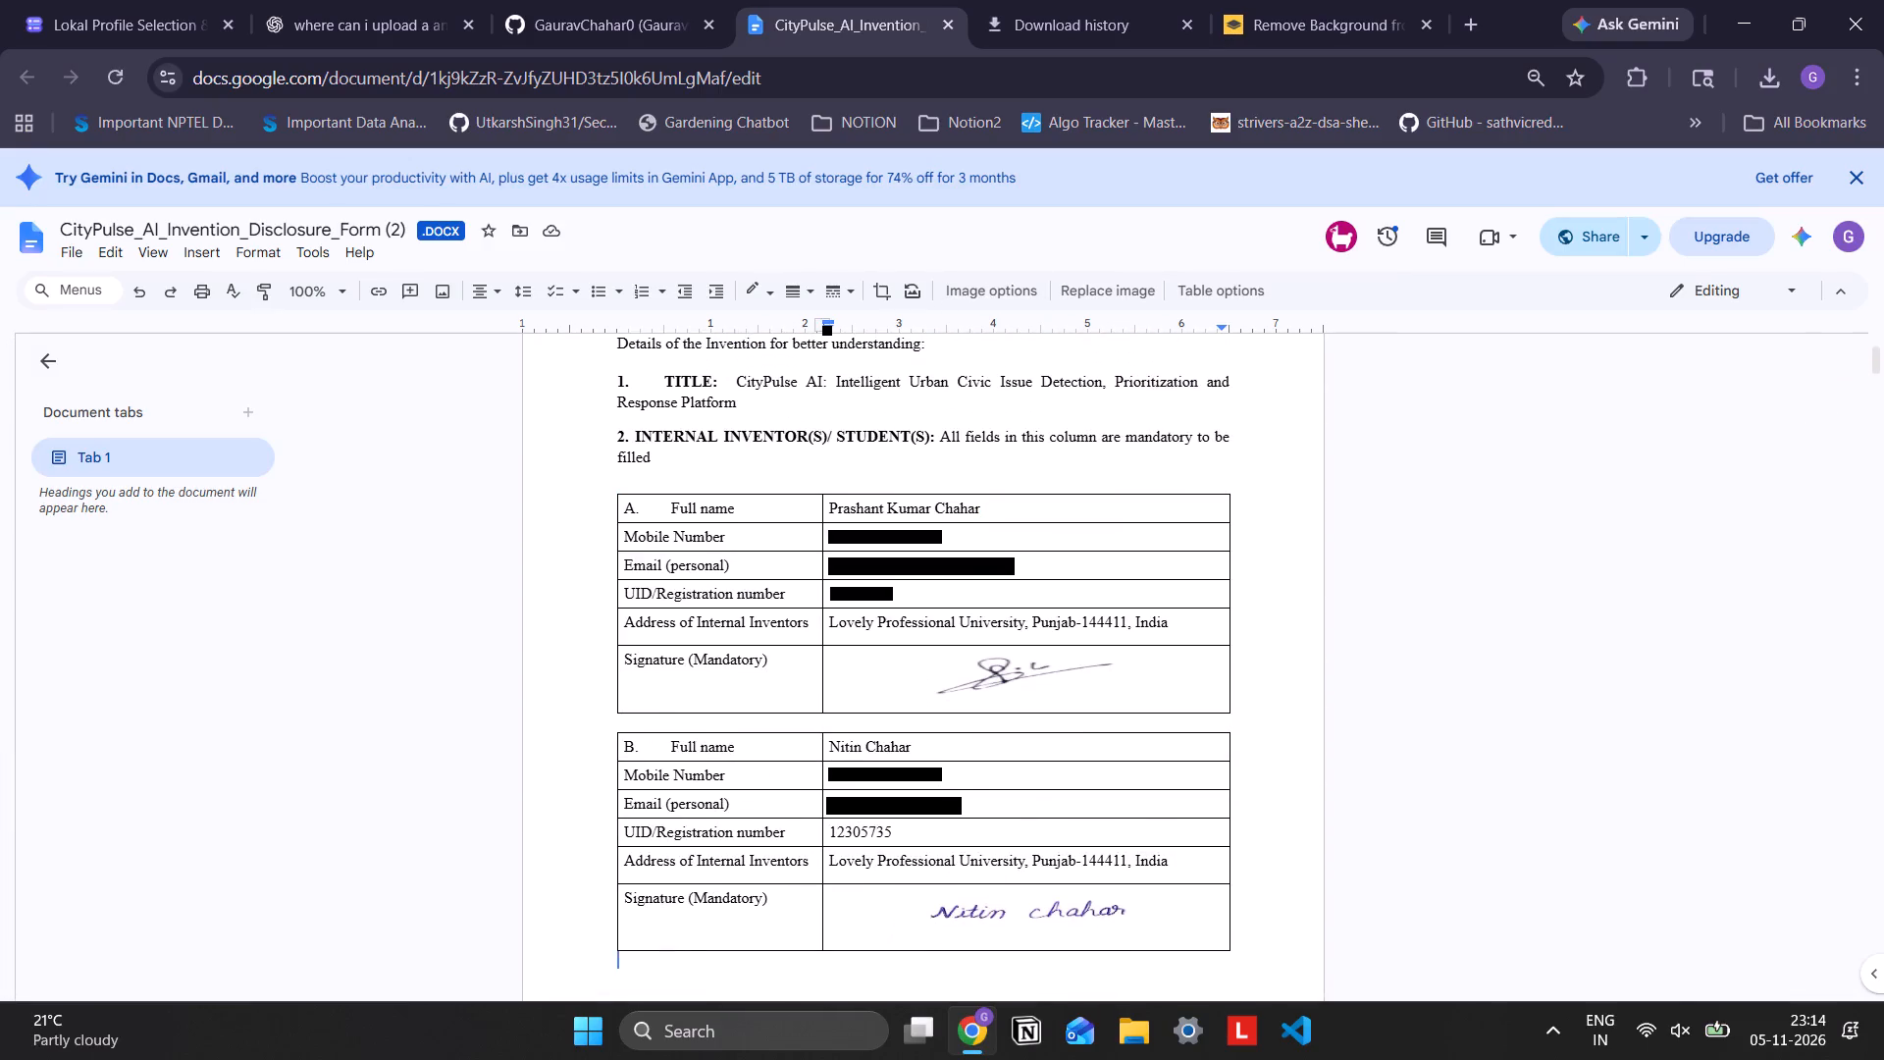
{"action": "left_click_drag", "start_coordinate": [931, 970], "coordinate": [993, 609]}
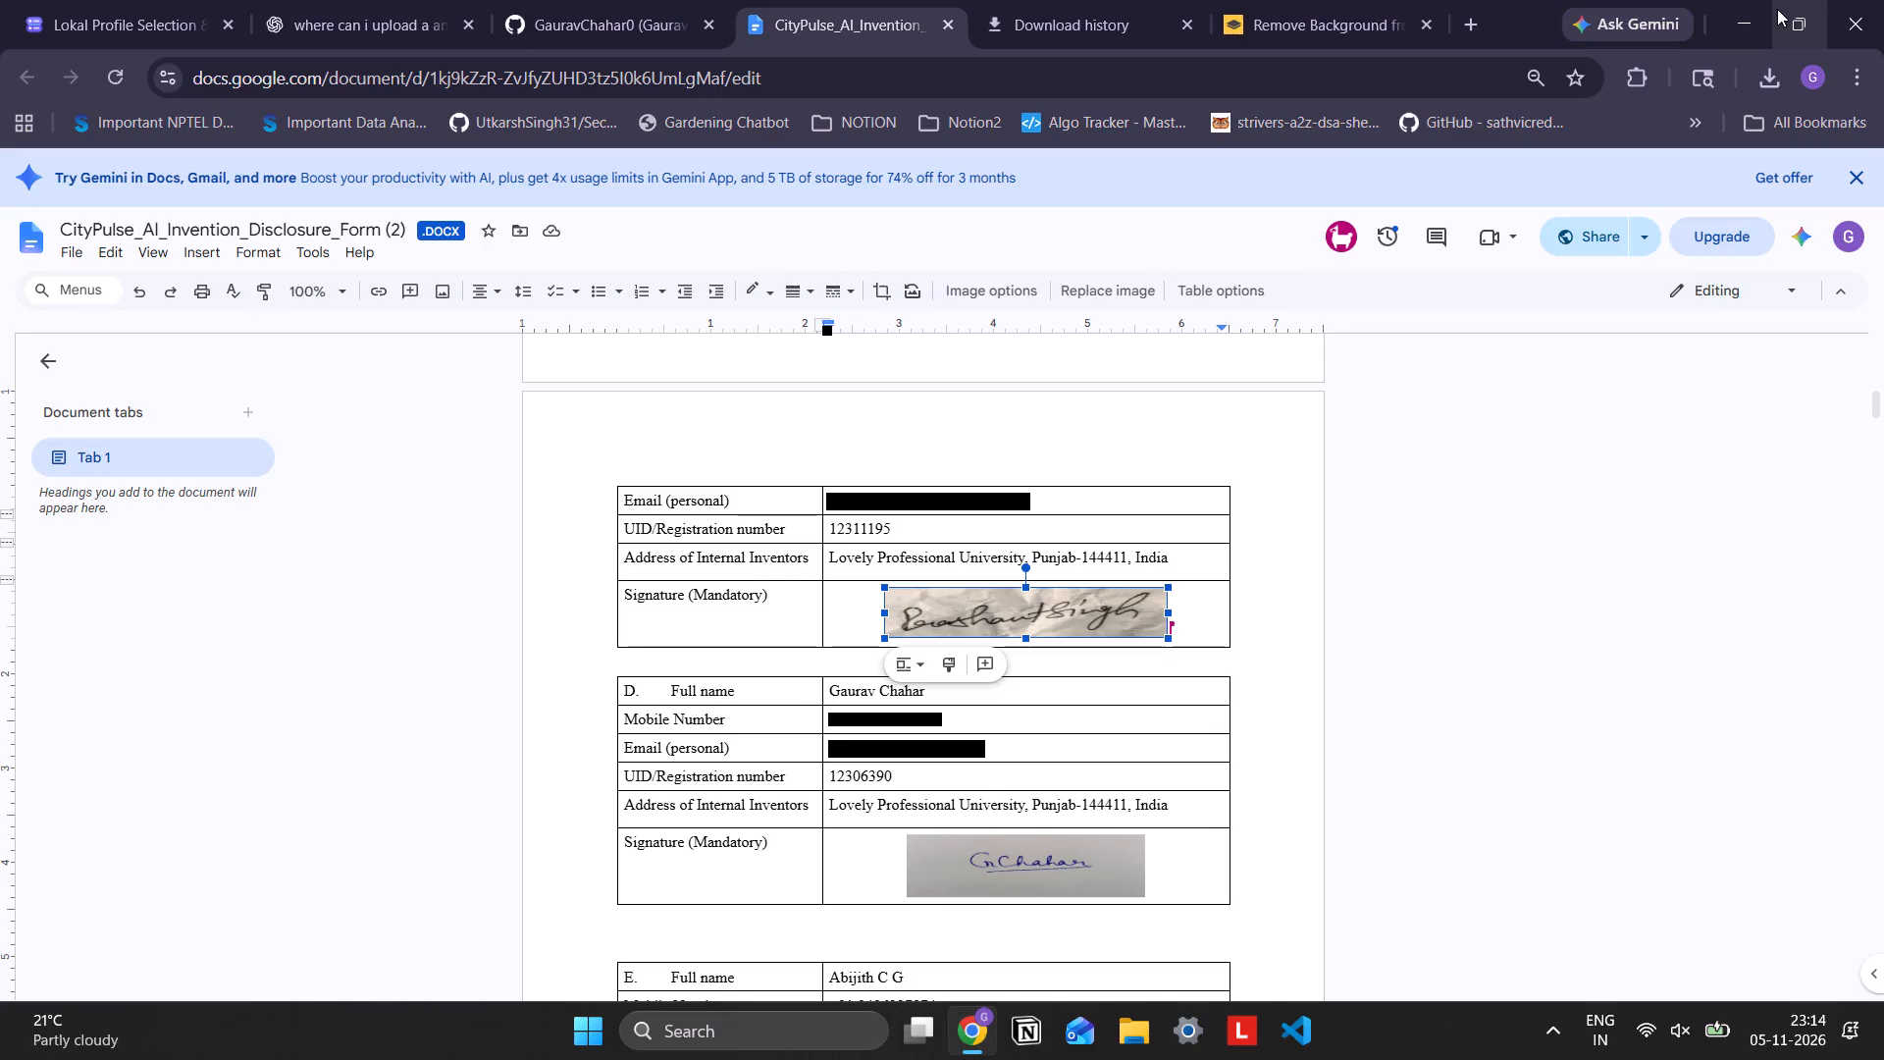
Arrange the browser window with the disclosure form and a File Explorer window side by side.
{"action": "left_click", "coordinate": [1777, 9]}
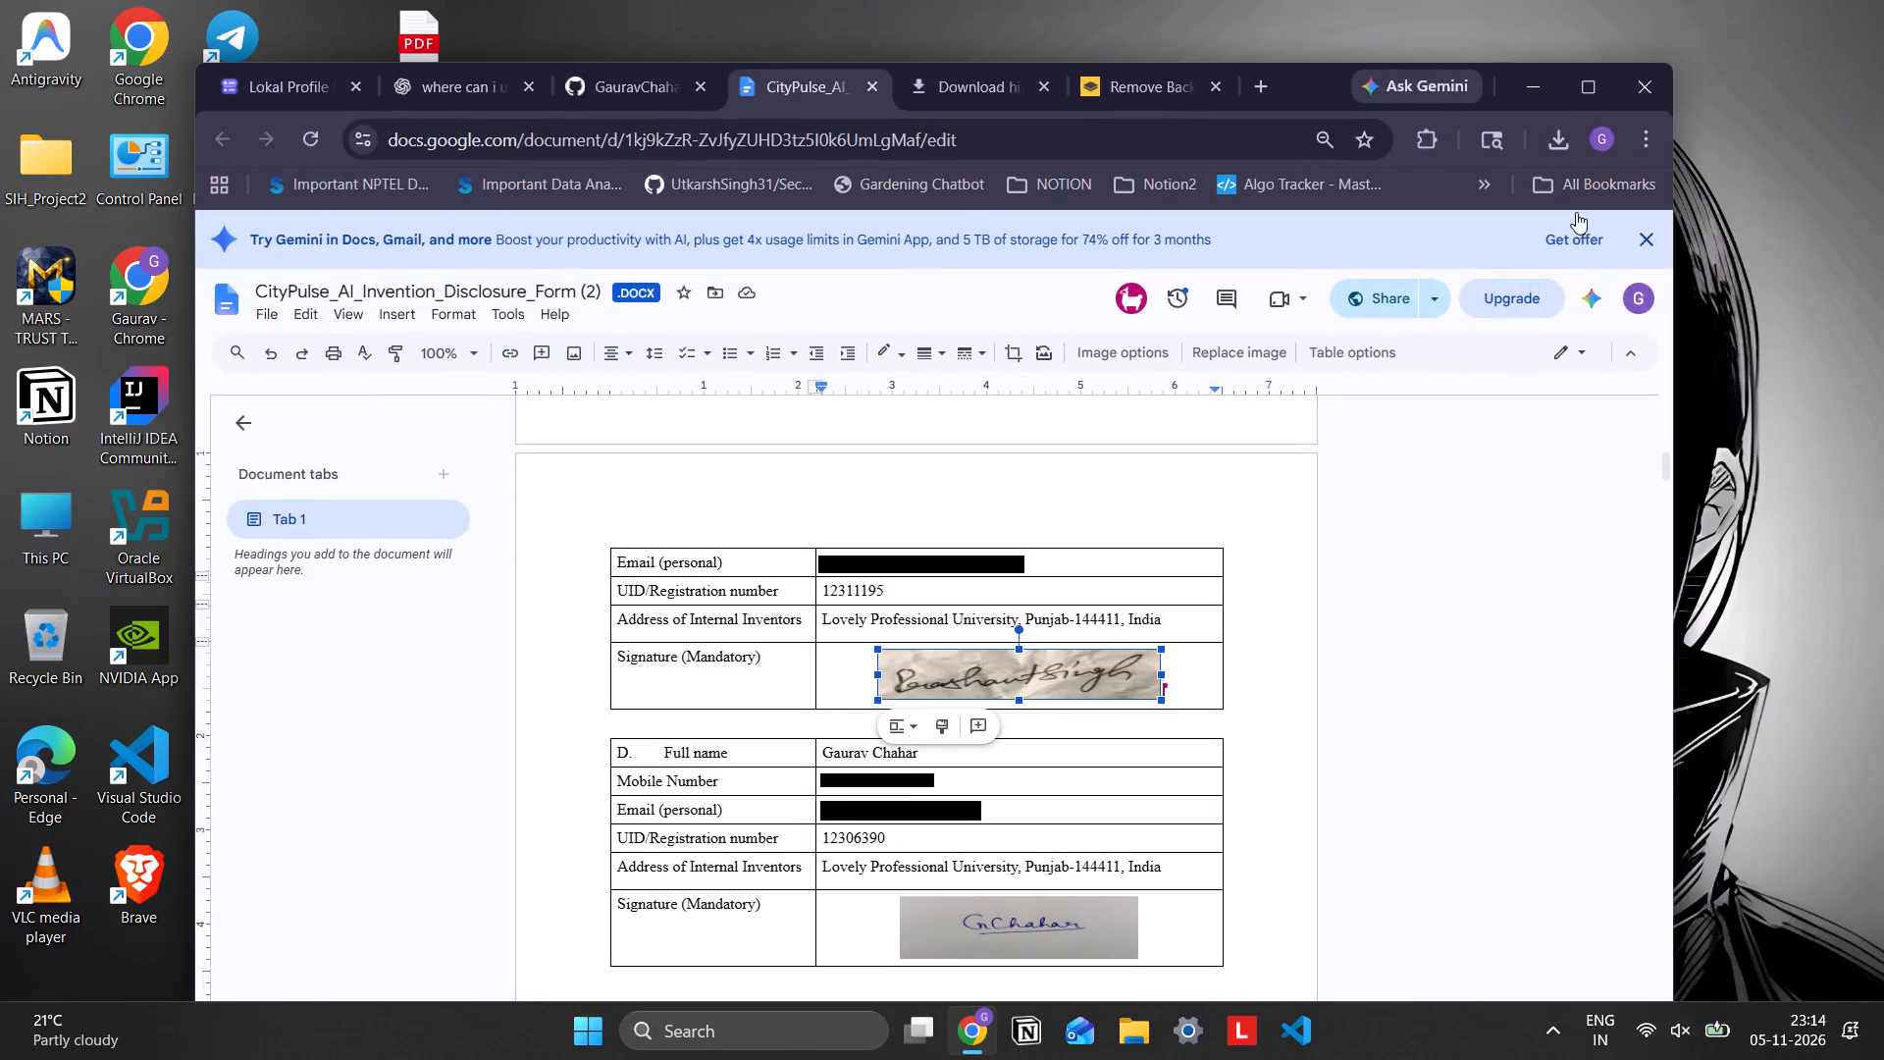
{"action": "left_click", "coordinate": [1119, 1049]}
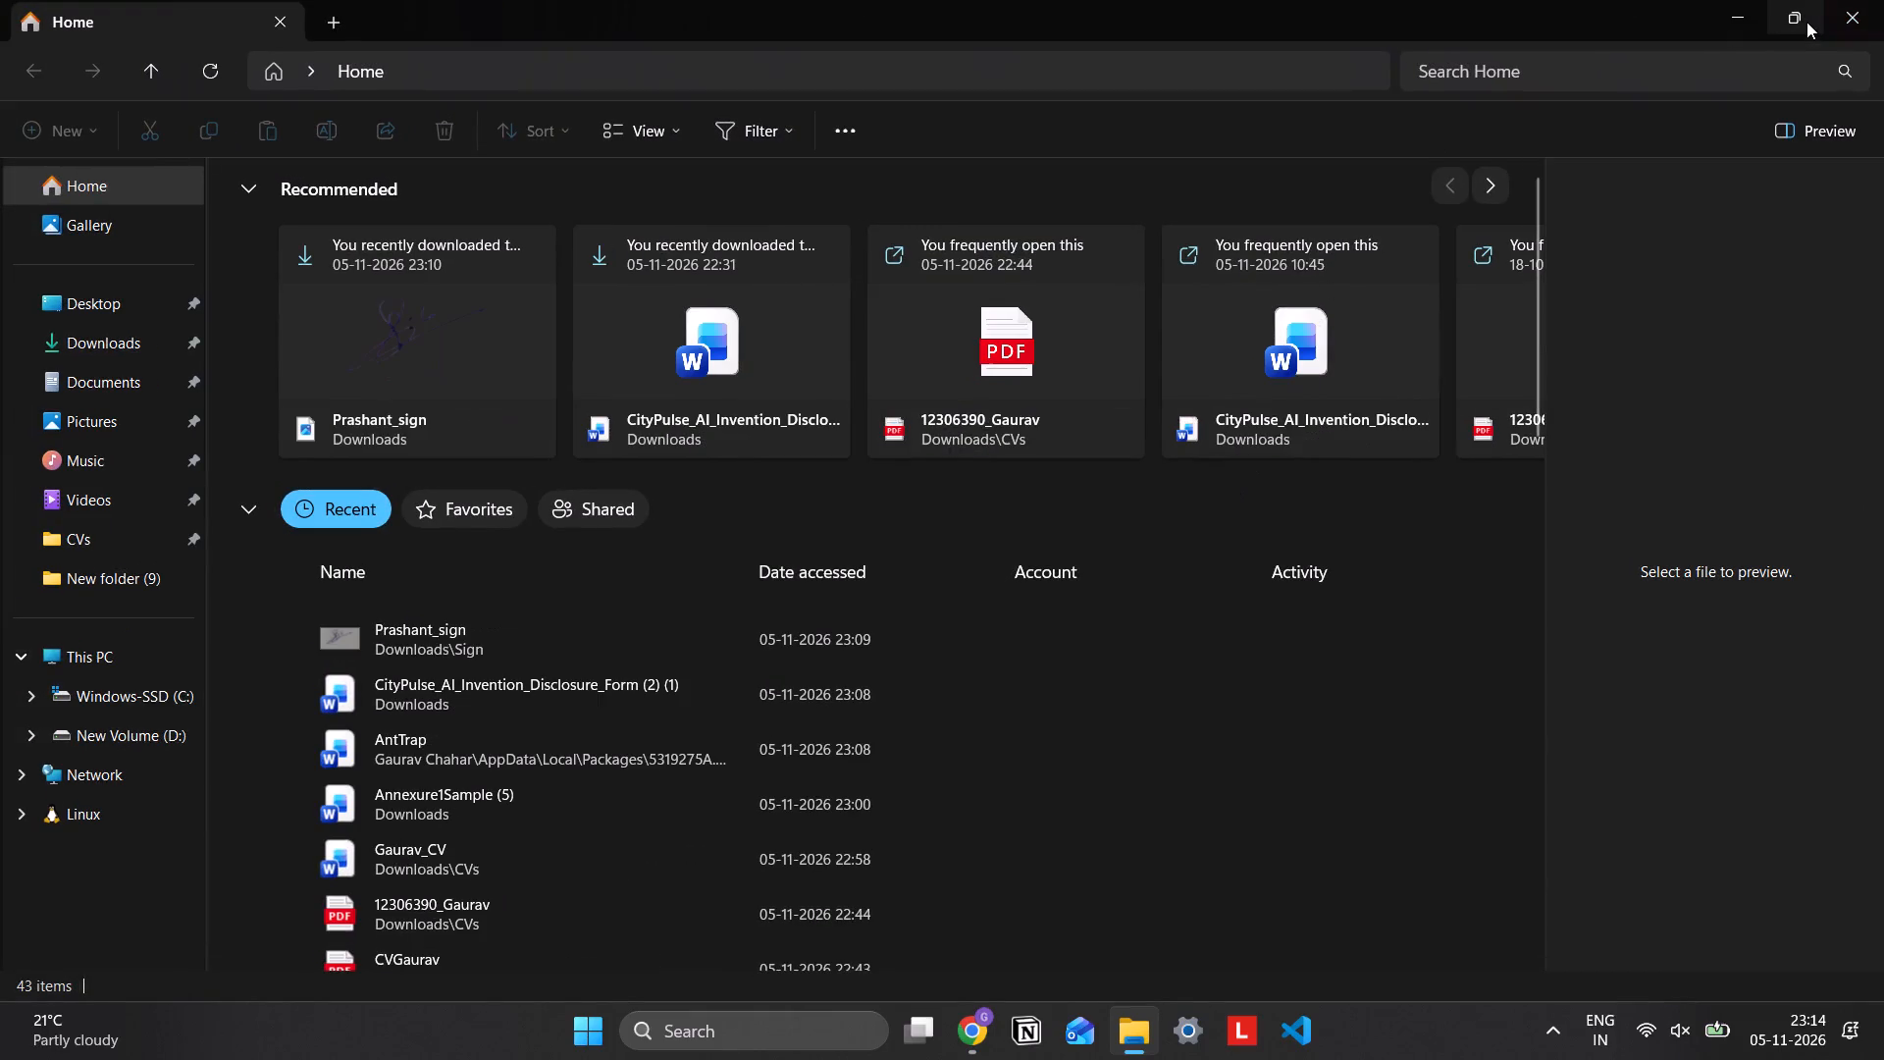
{"action": "left_click", "coordinate": [1833, 90]}
{"action": "left_click", "coordinate": [533, 478]}
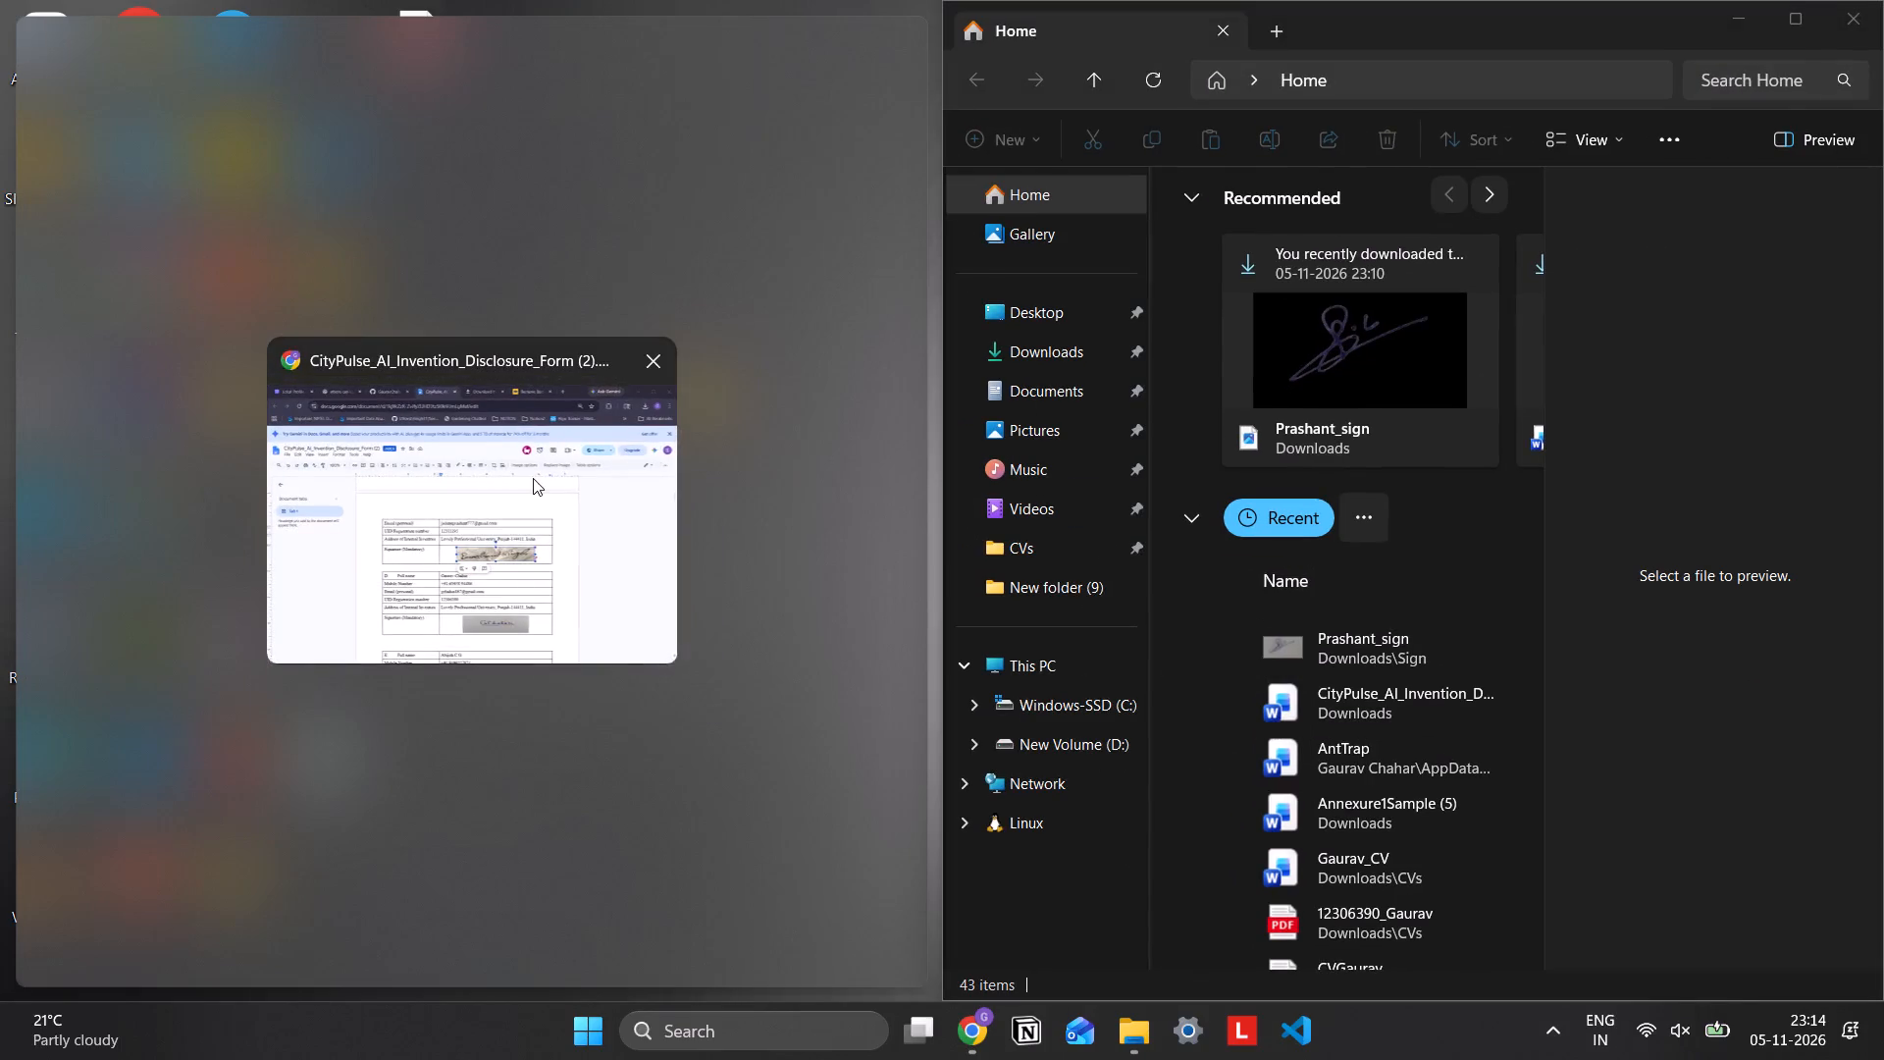
Place the disclosure form beside File Explorer and open the Sign folder inside Downloads.
{"action": "left_click", "coordinate": [980, 351]}
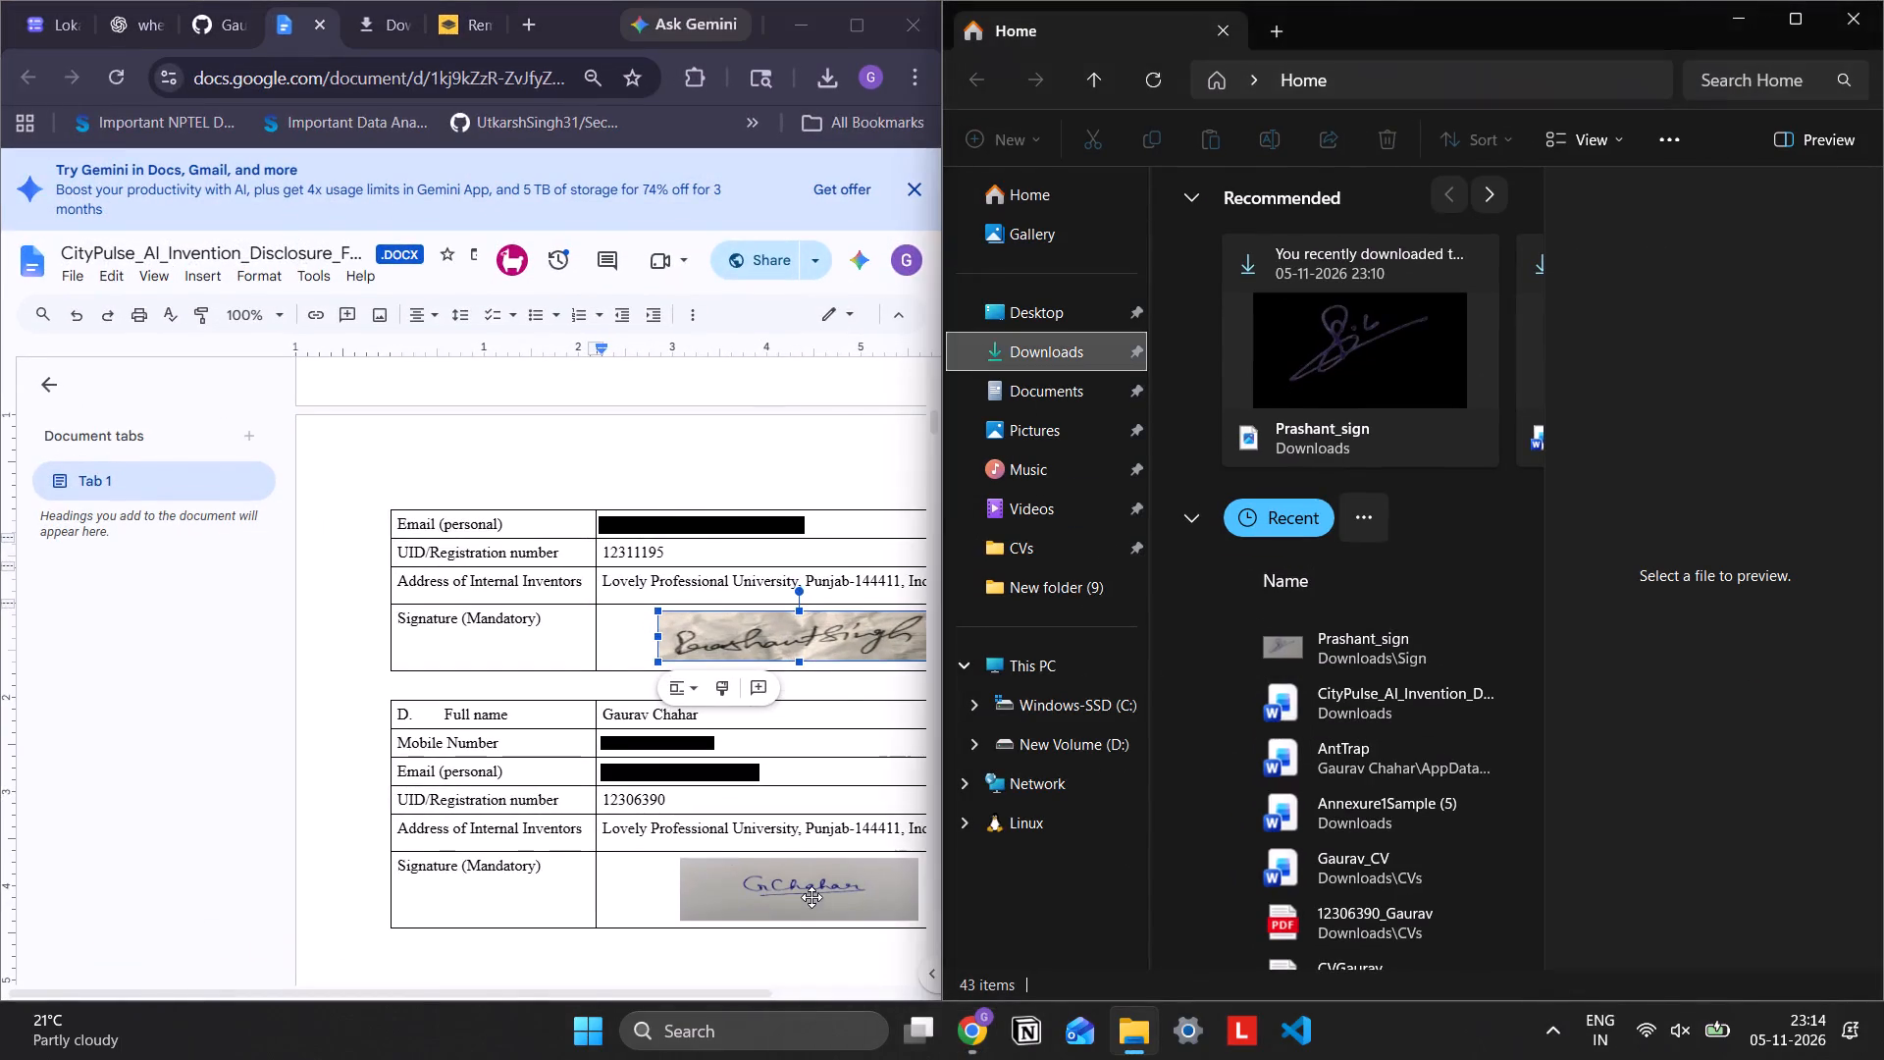
{"action": "left_click", "coordinate": [1036, 354]}
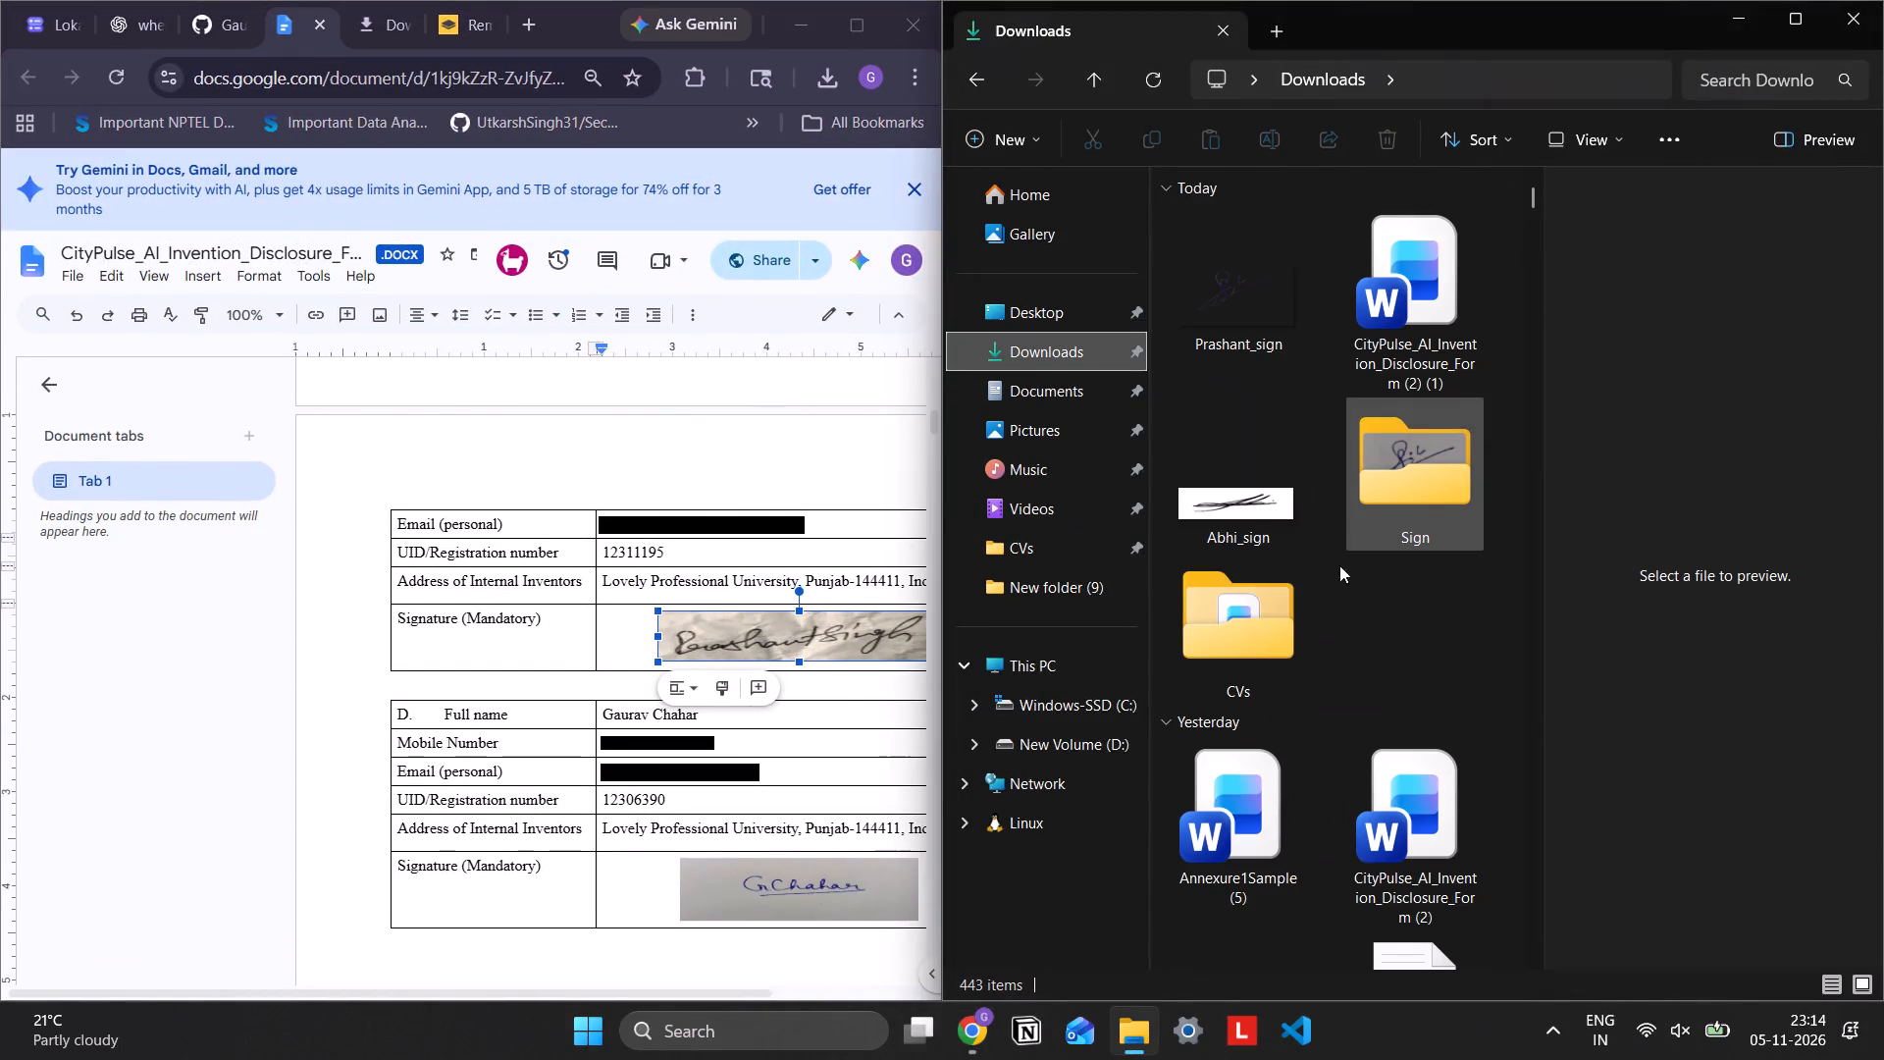
{"action": "double_click", "coordinate": [1416, 492]}
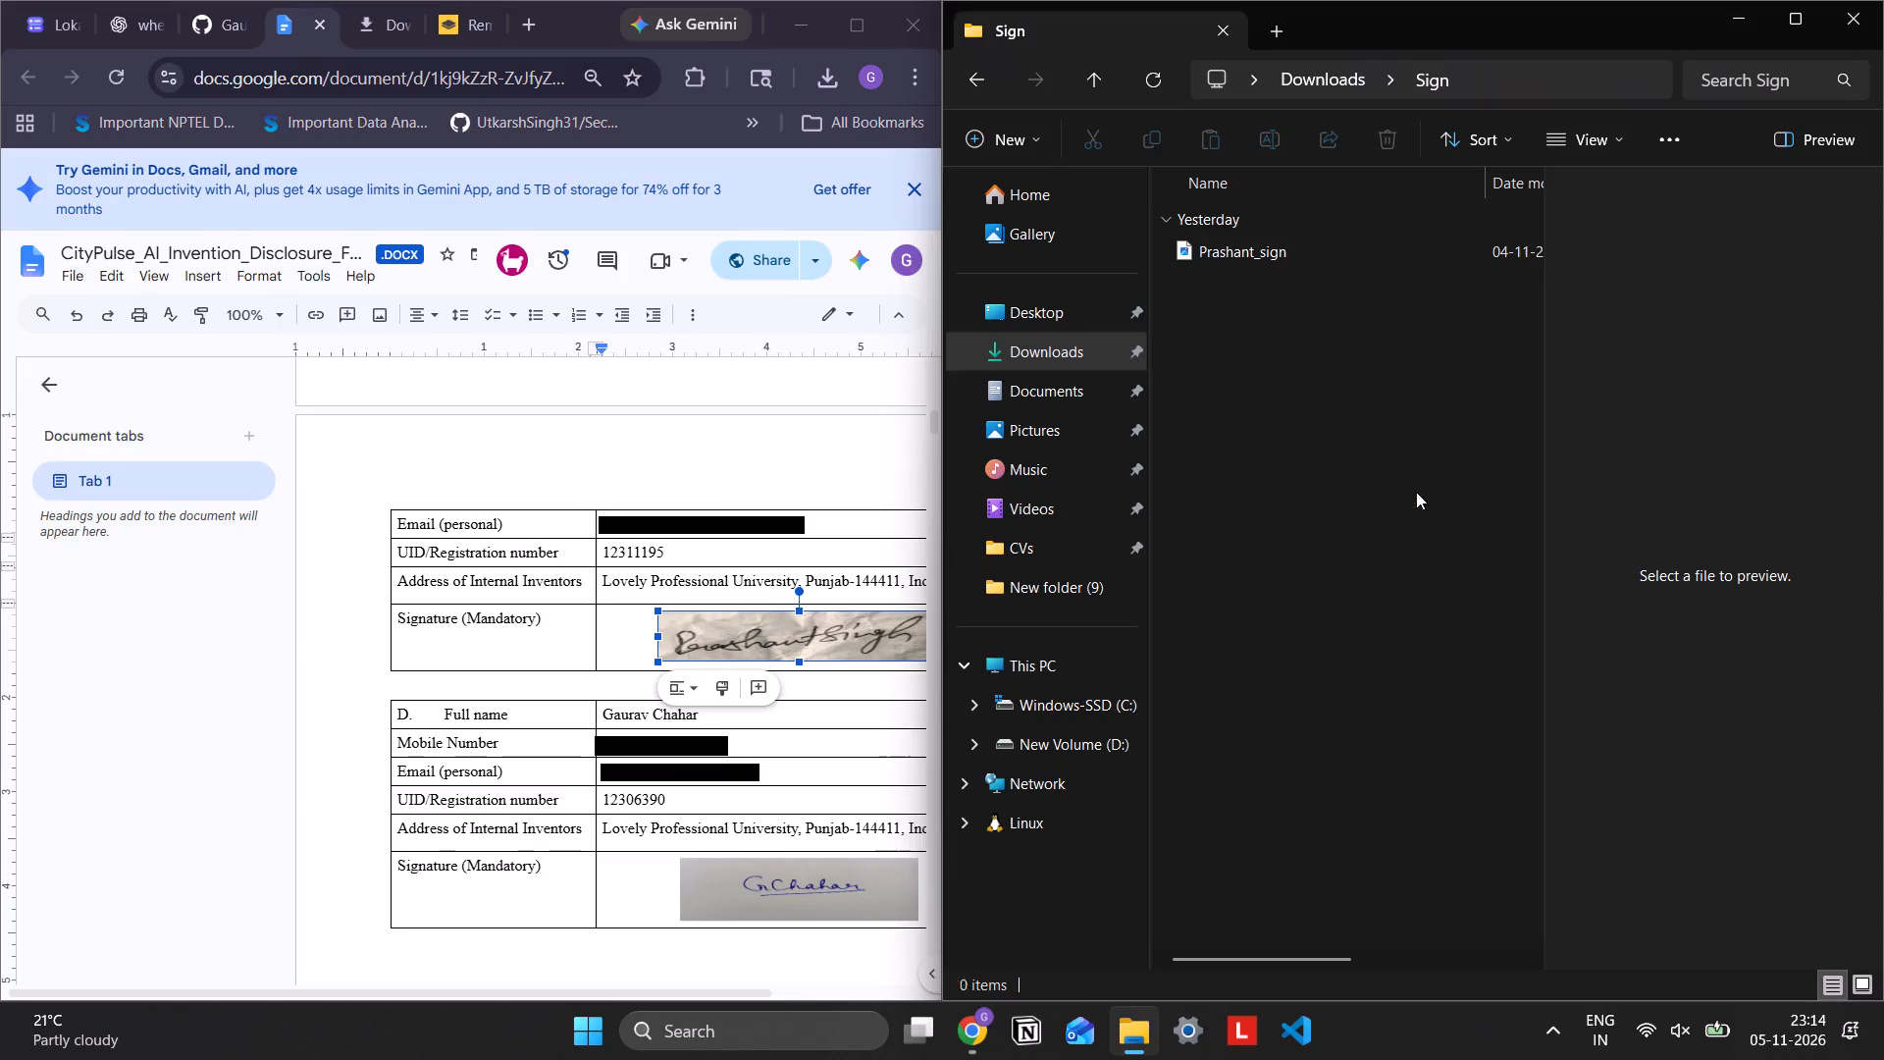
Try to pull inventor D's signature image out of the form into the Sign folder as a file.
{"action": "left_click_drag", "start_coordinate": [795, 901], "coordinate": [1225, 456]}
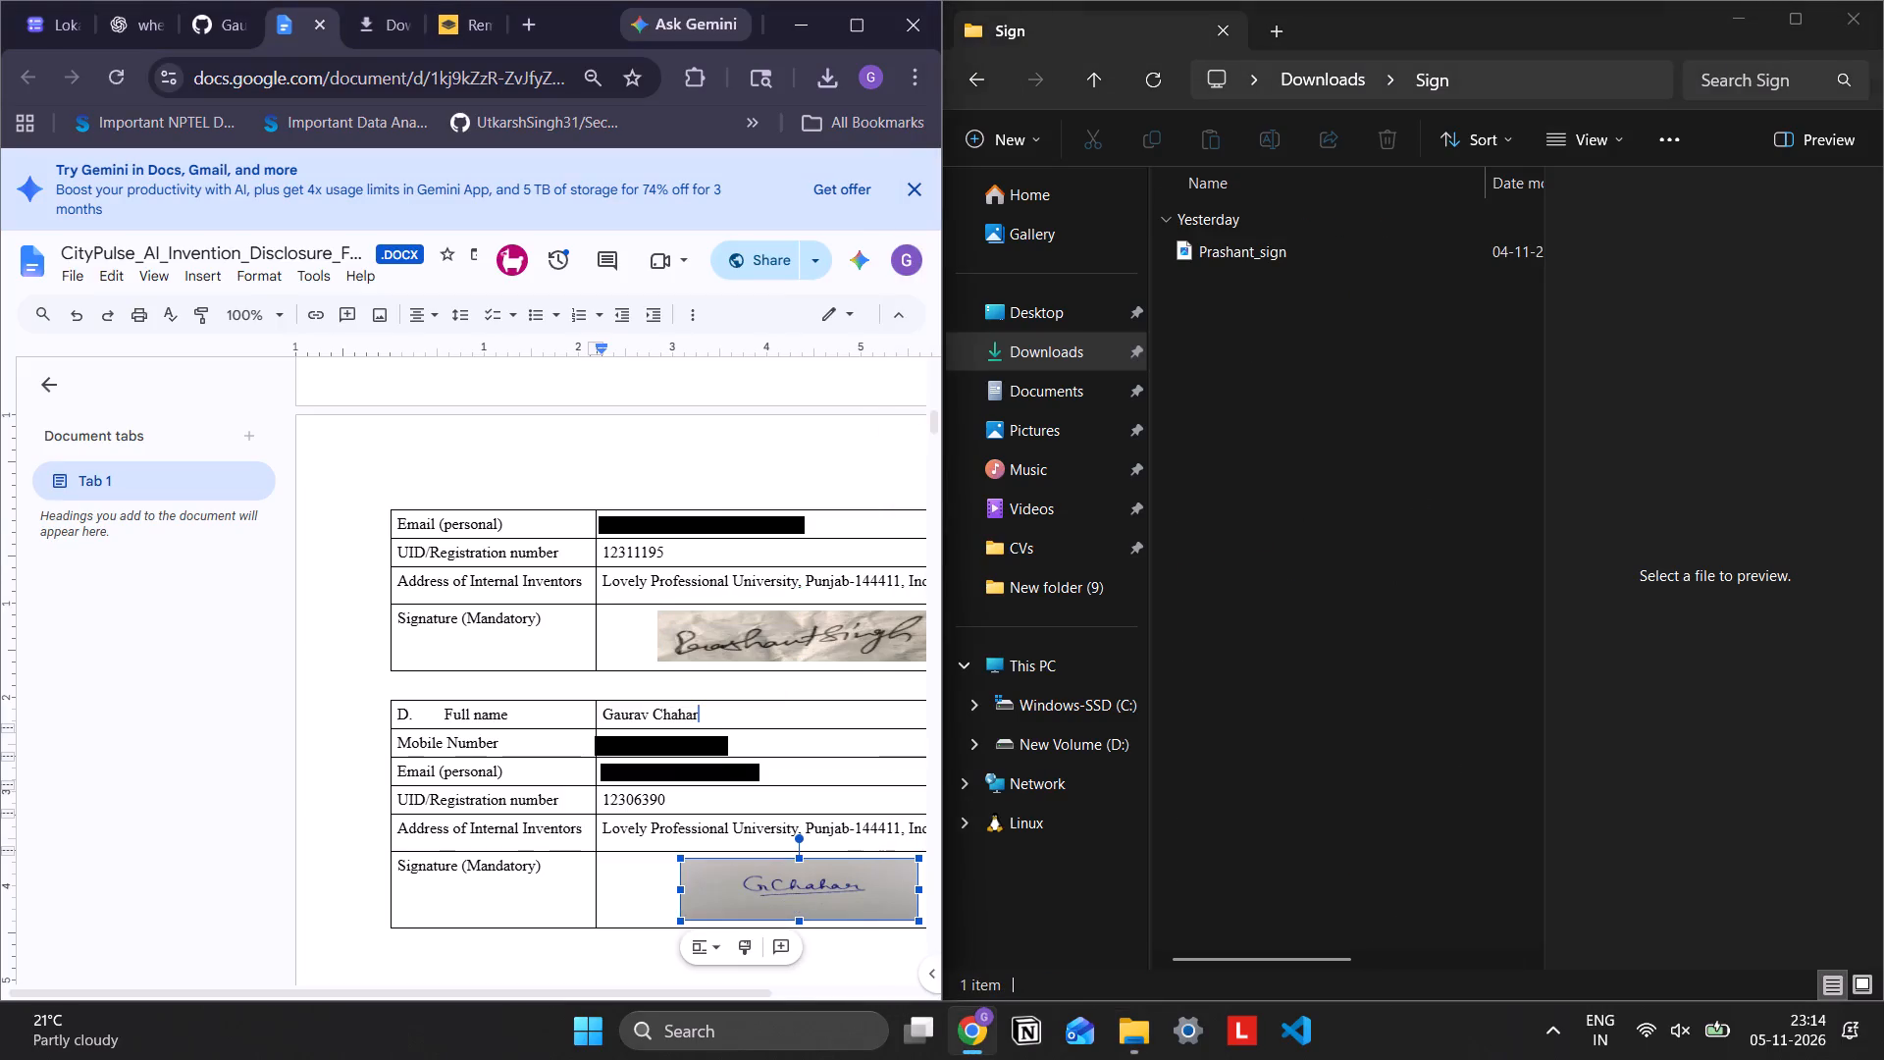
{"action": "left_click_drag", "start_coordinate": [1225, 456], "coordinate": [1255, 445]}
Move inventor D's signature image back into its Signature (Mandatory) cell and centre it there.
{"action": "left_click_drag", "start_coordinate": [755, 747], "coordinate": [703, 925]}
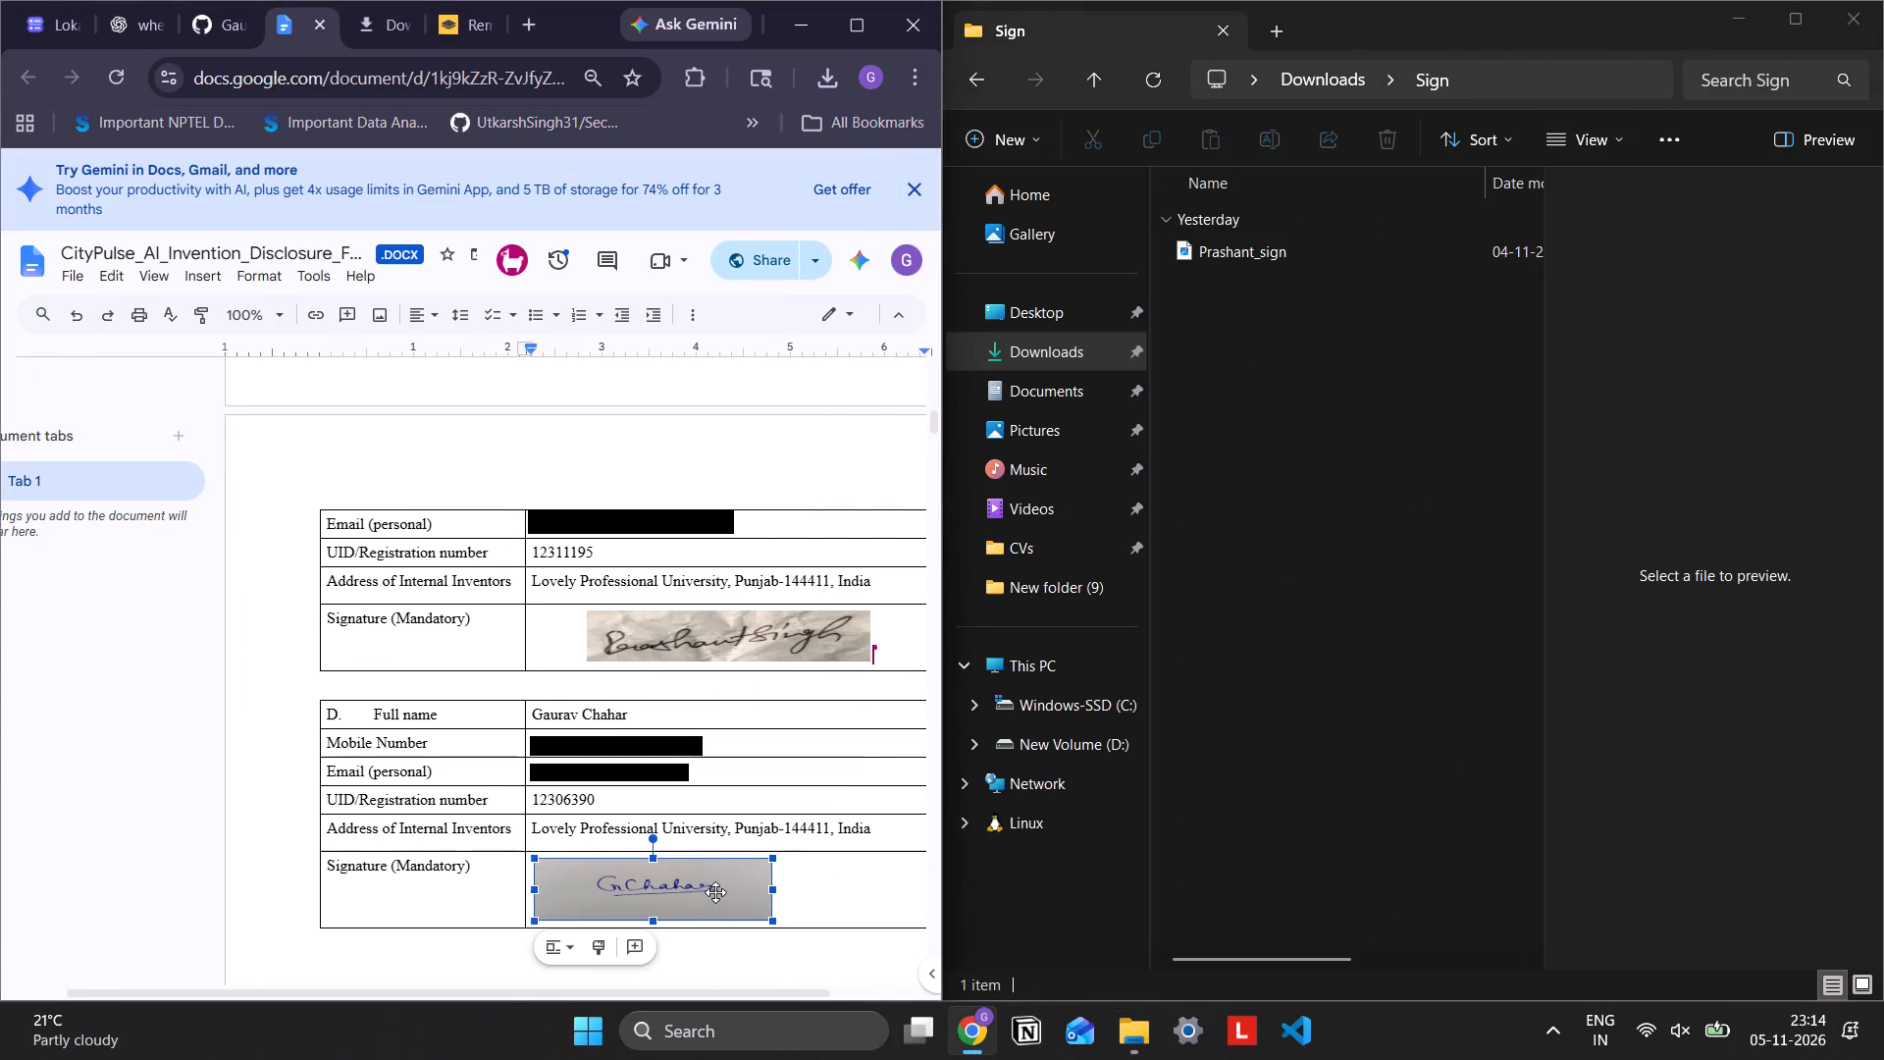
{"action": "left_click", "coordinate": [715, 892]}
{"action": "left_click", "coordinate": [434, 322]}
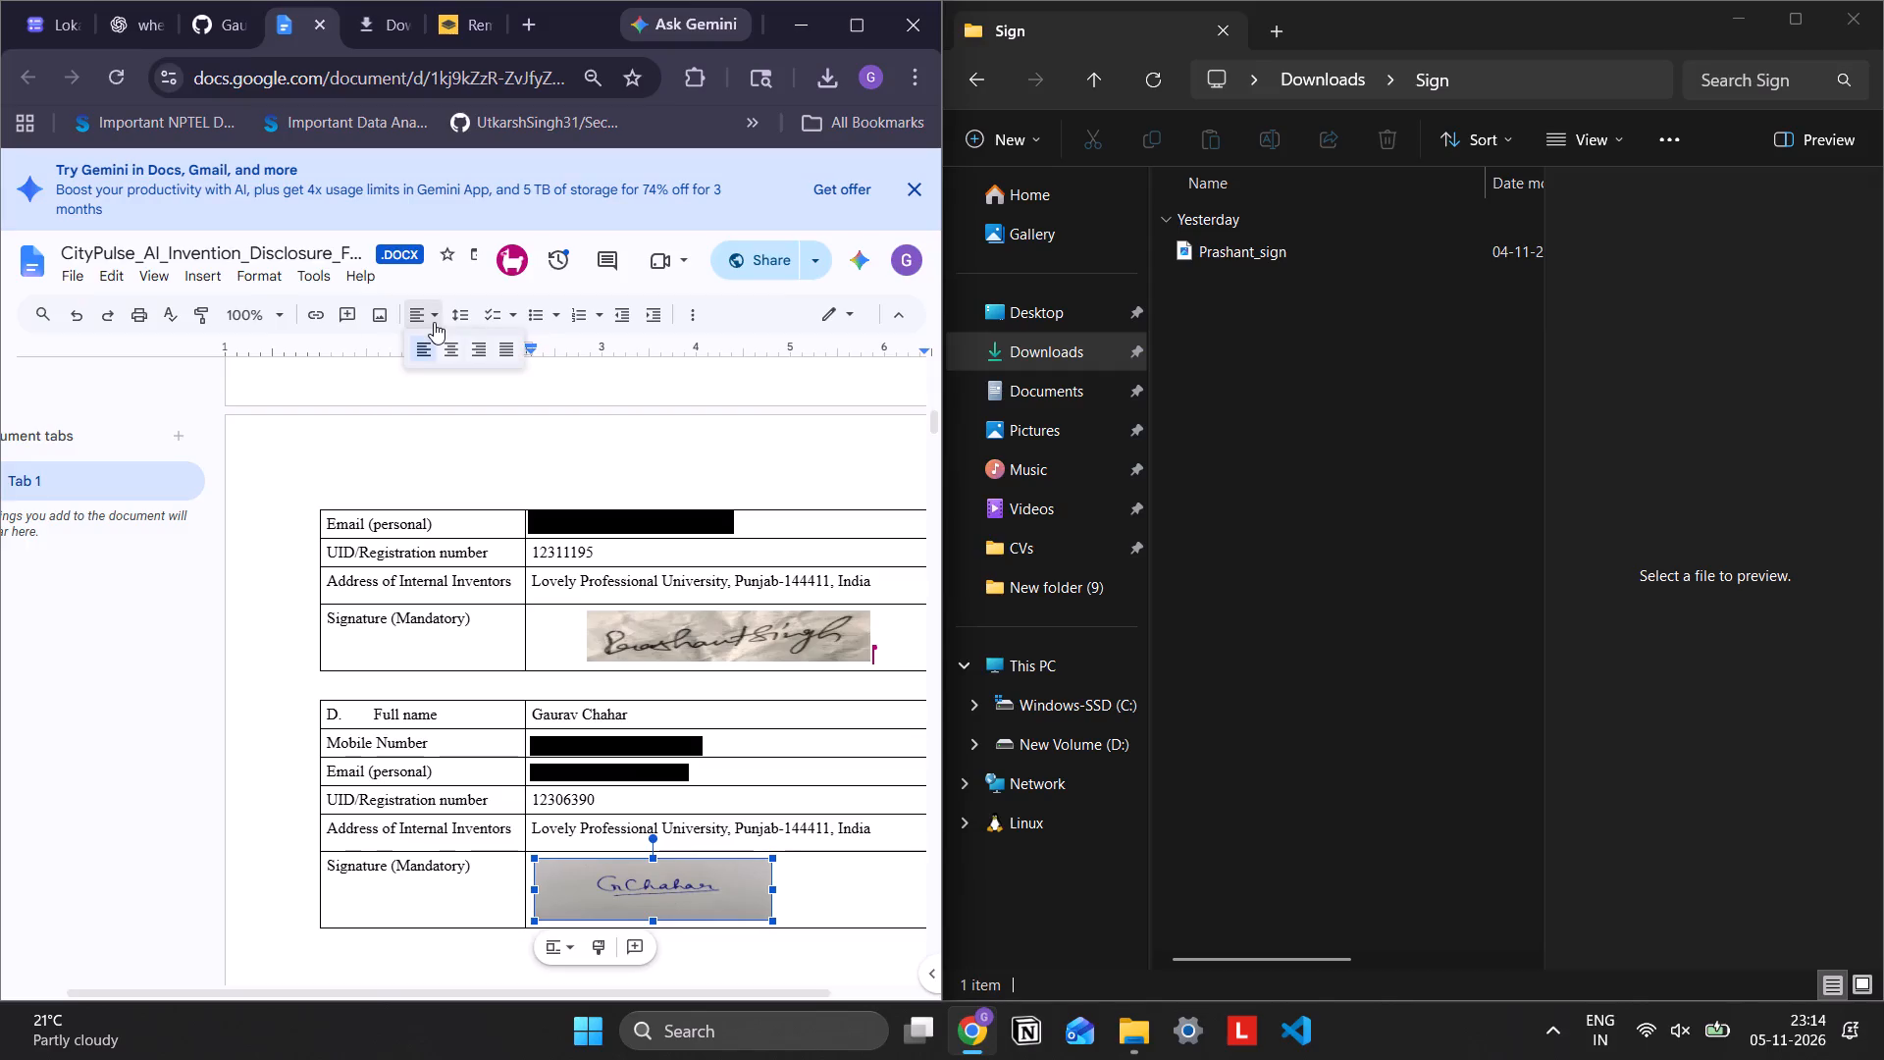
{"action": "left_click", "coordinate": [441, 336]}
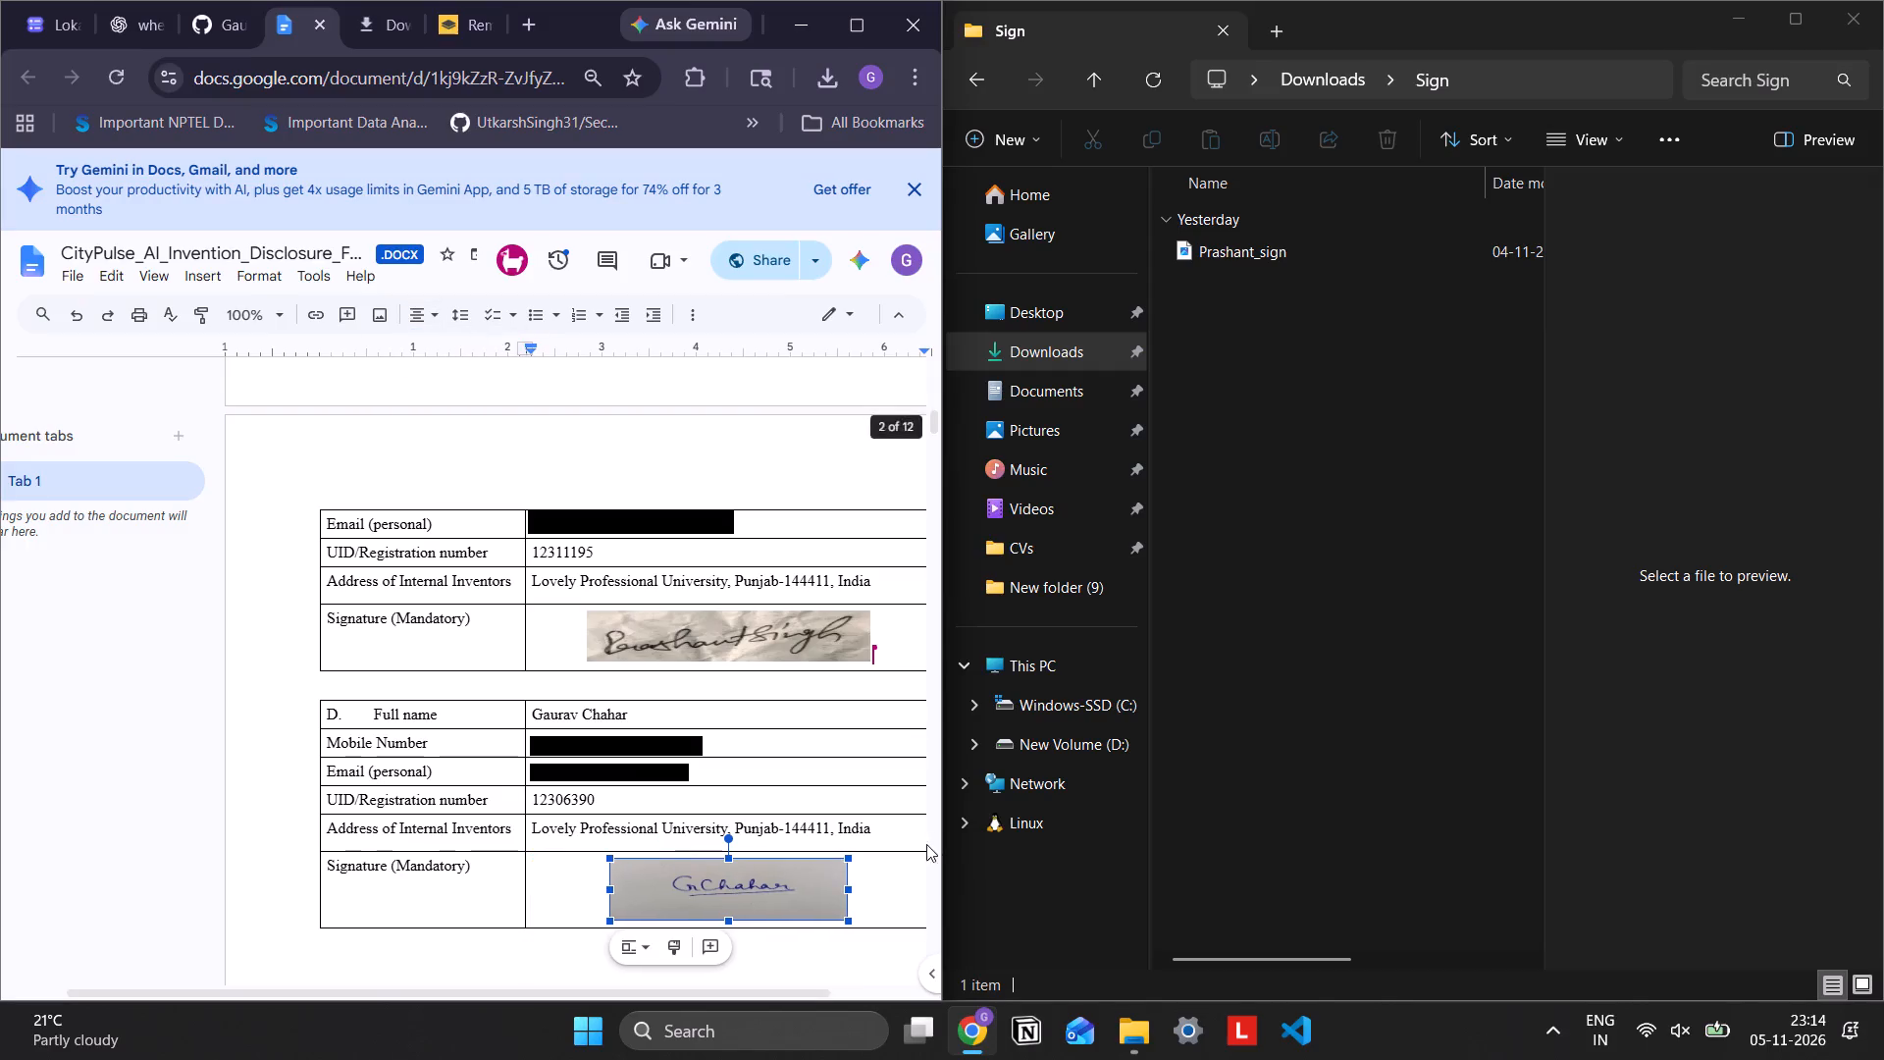
Select inventor D's signature image in the form and bring up the actions available for it.
{"action": "left_click", "coordinate": [1295, 427]}
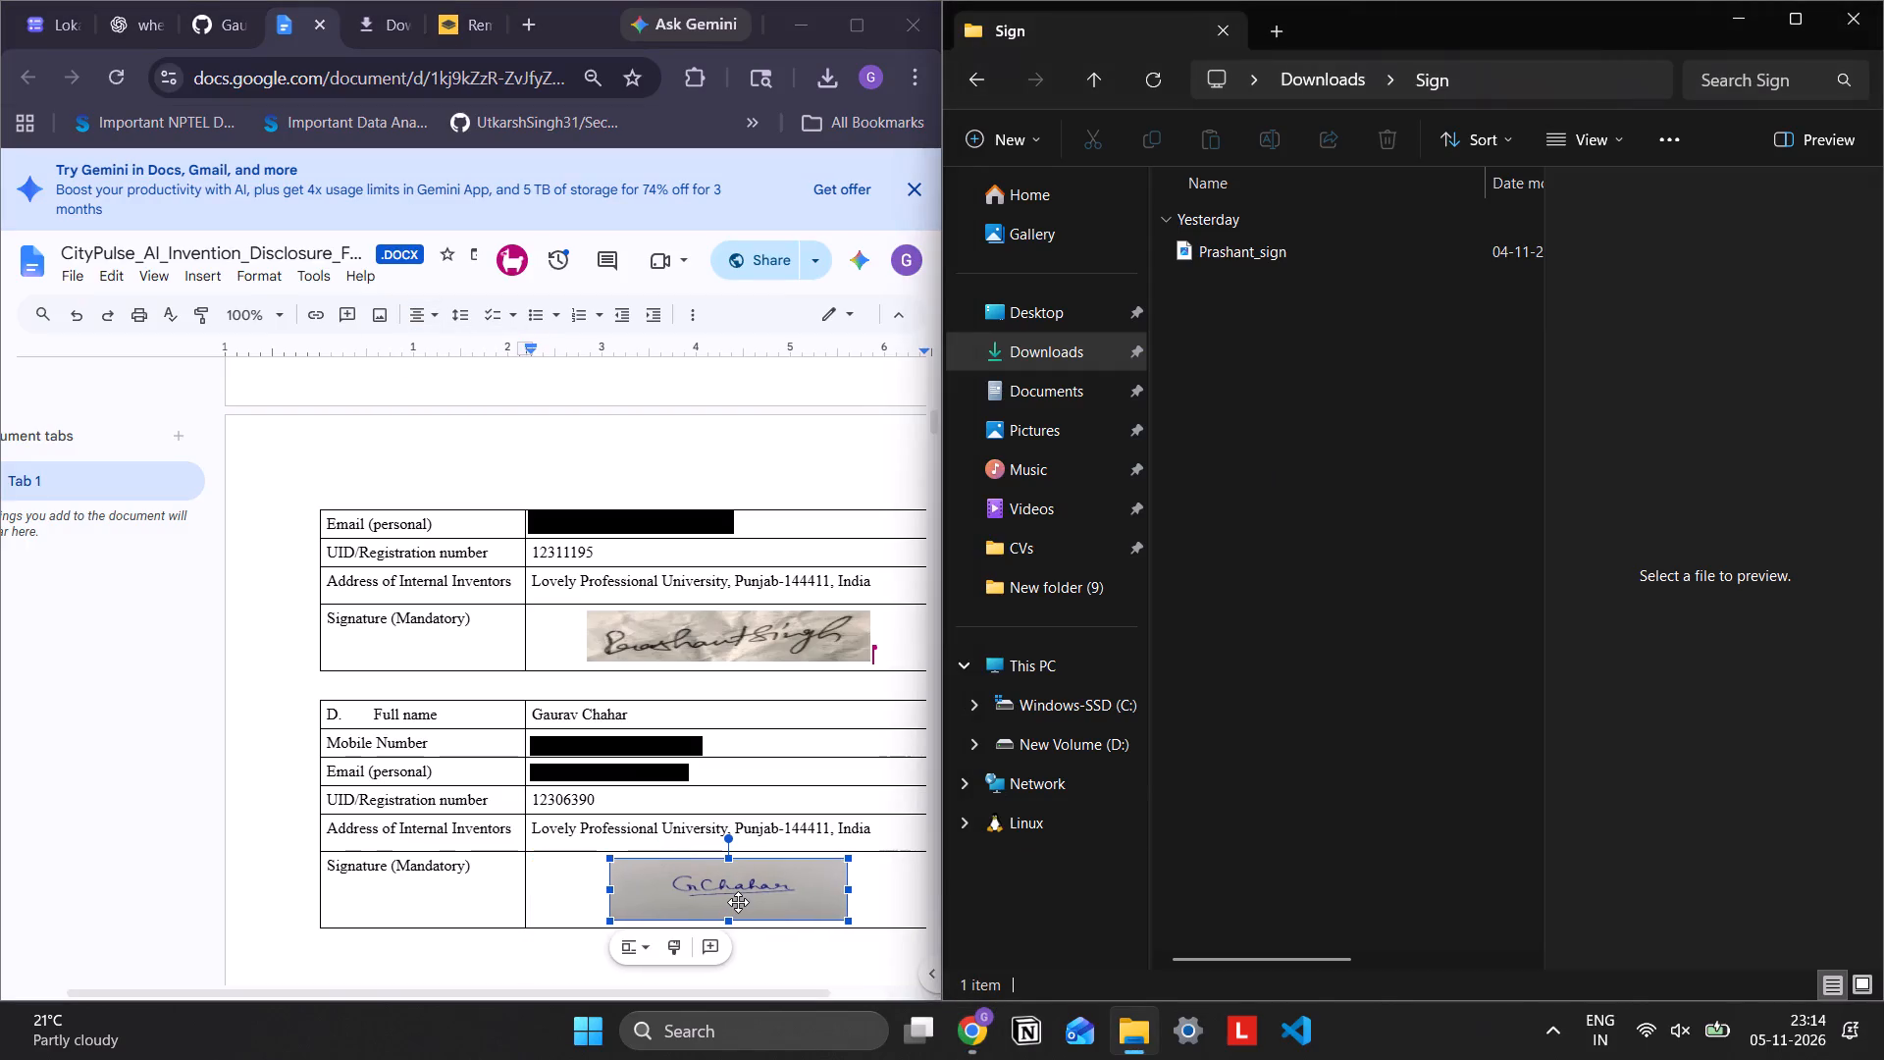
{"action": "left_click", "coordinate": [738, 902]}
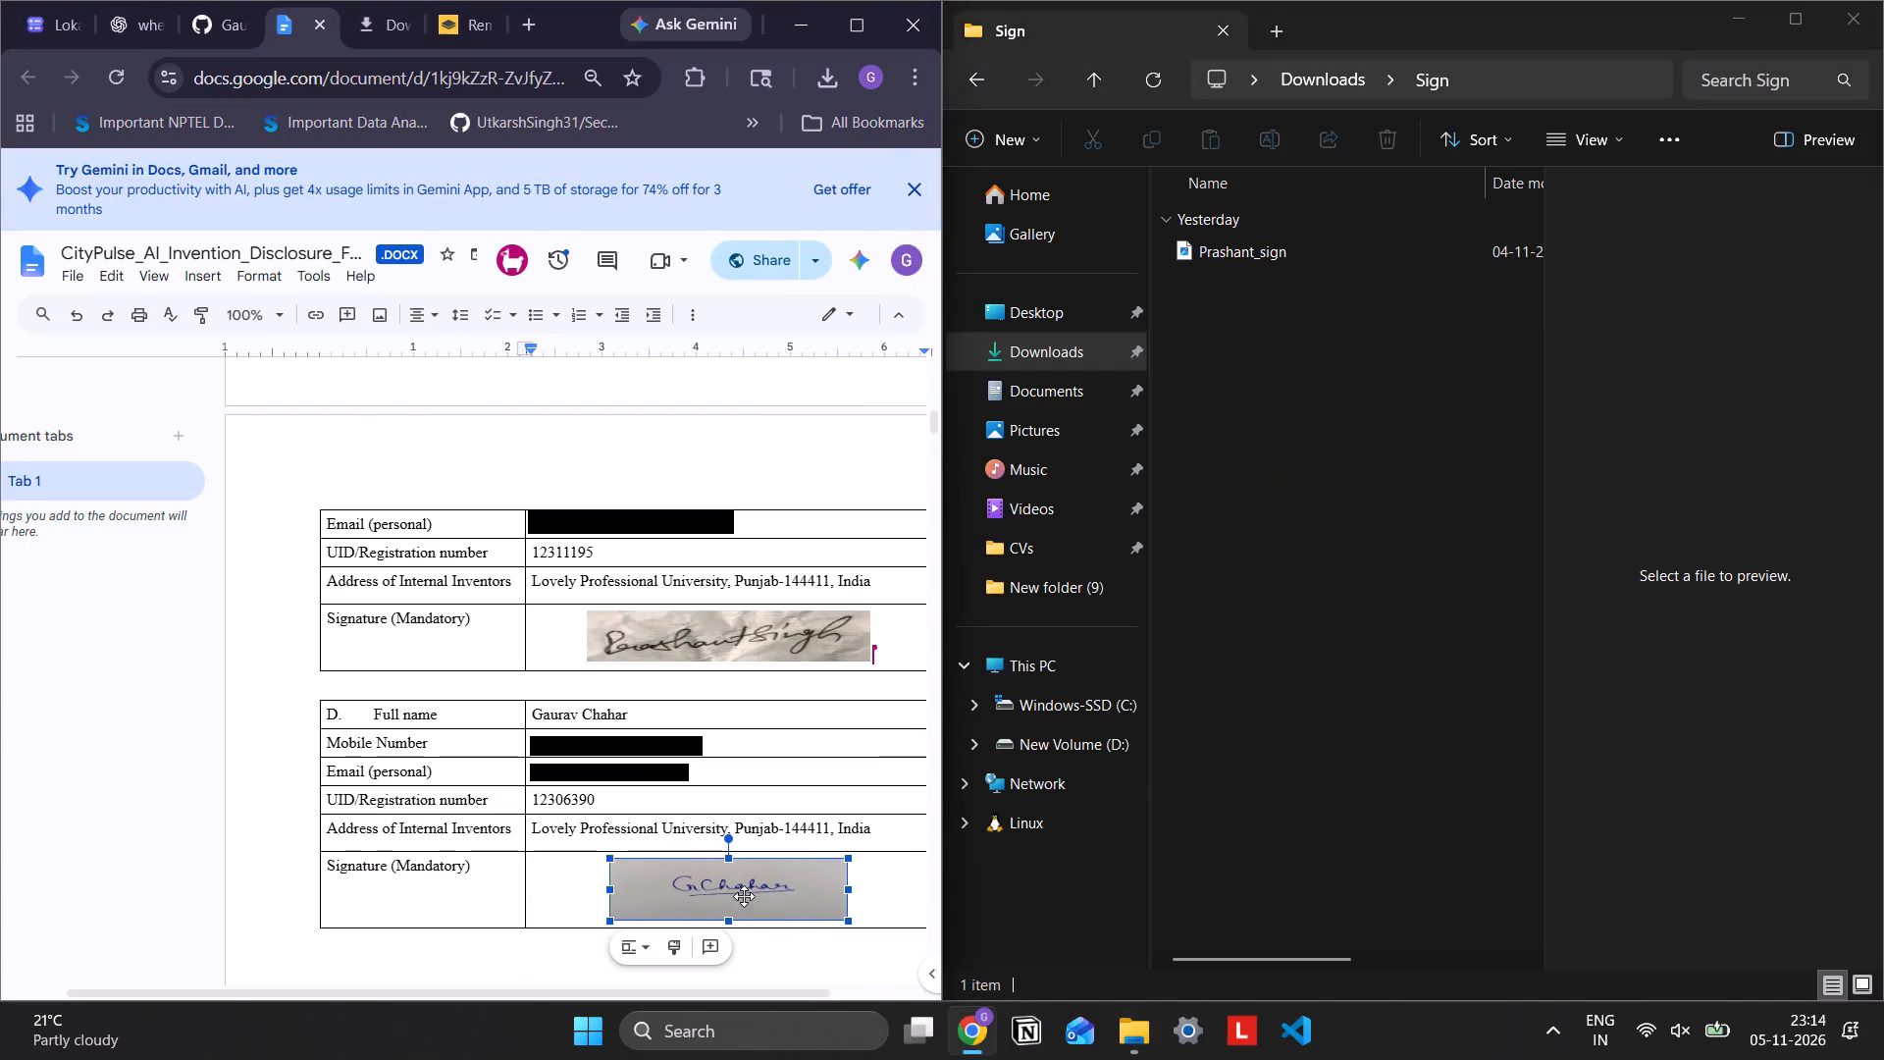
{"action": "left_click", "coordinate": [744, 896]}
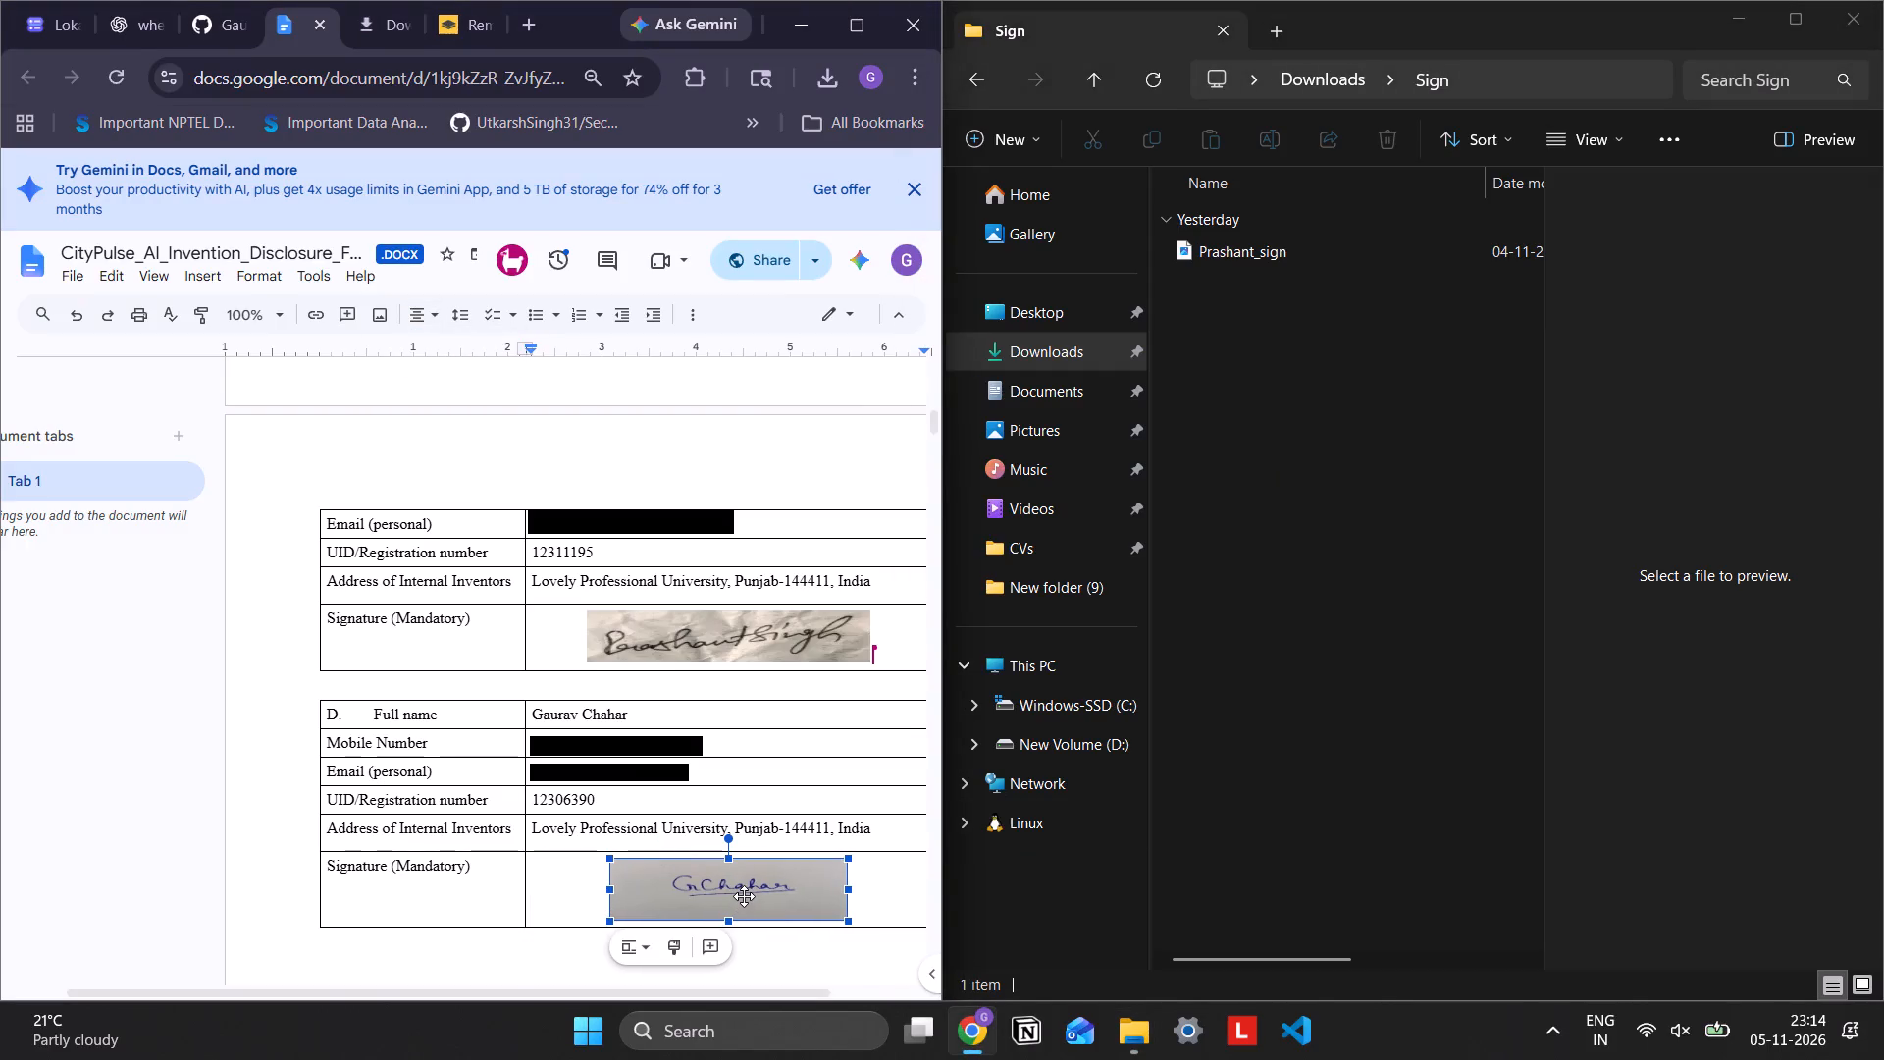
{"action": "right_click", "coordinate": [744, 896]}
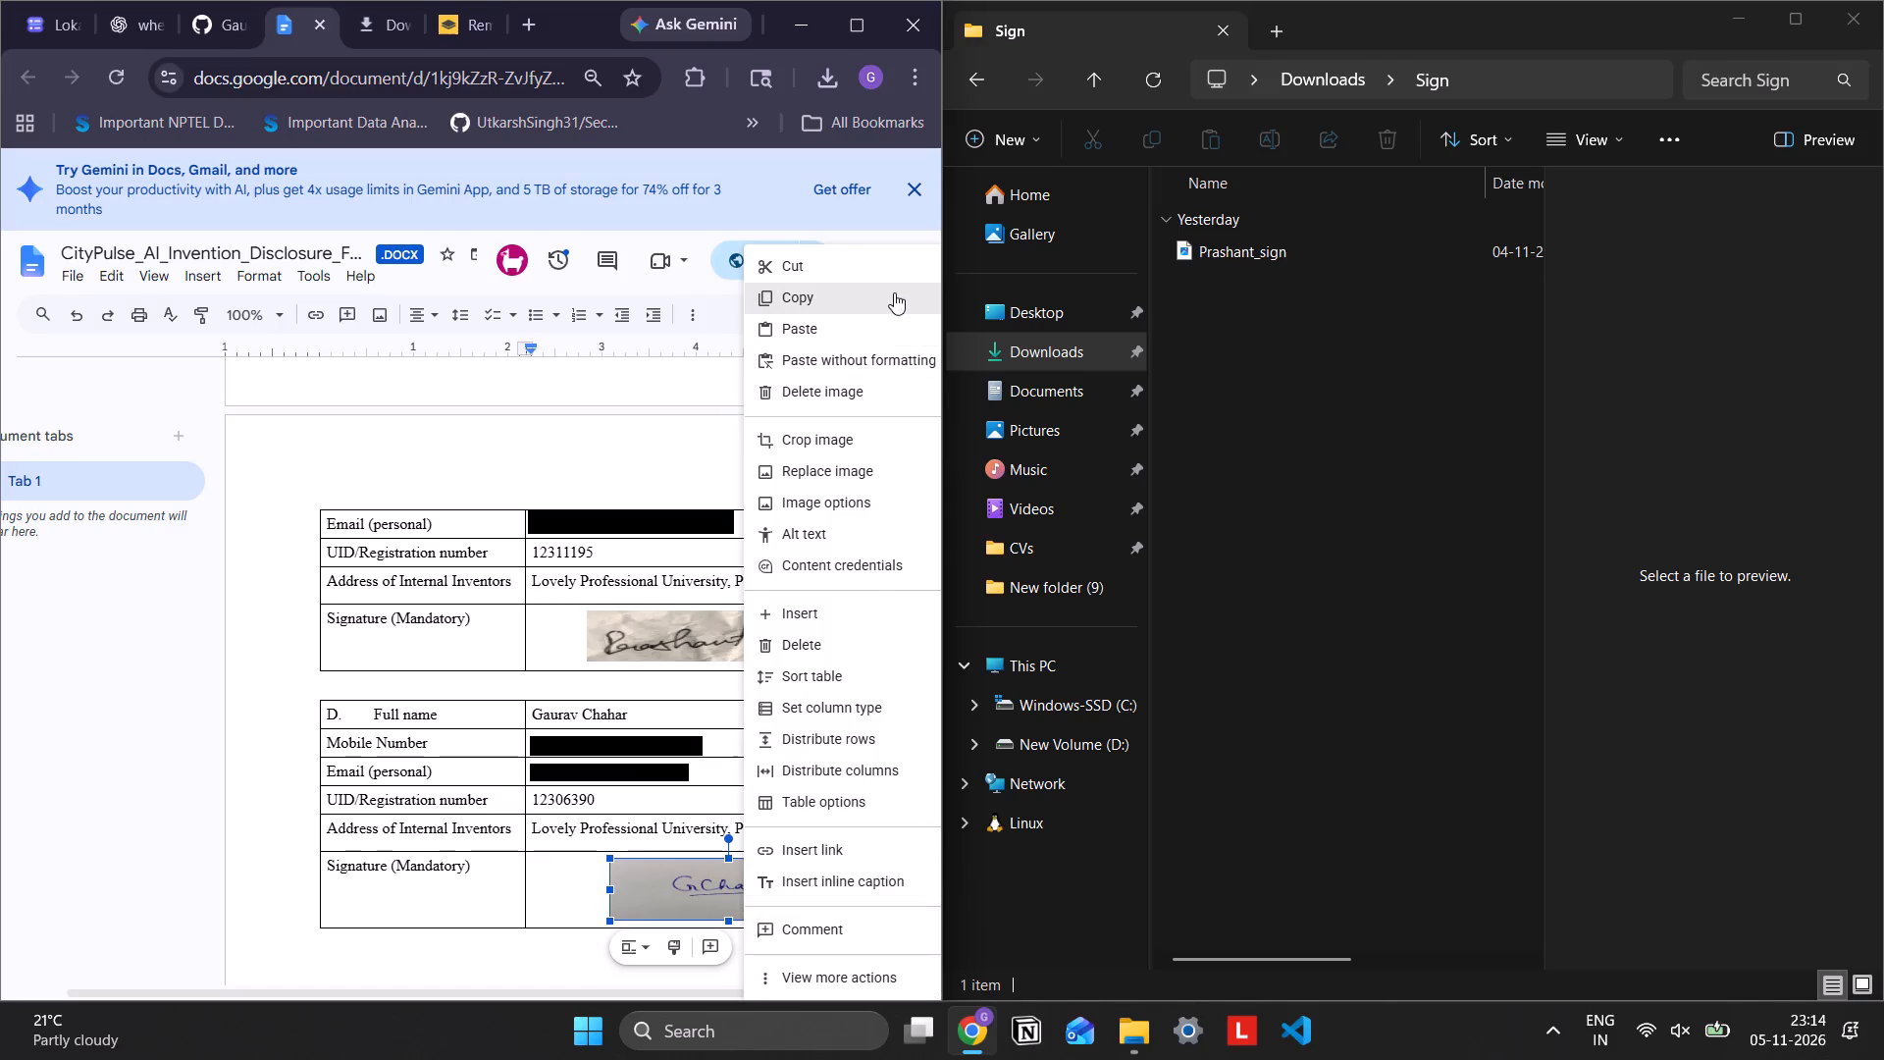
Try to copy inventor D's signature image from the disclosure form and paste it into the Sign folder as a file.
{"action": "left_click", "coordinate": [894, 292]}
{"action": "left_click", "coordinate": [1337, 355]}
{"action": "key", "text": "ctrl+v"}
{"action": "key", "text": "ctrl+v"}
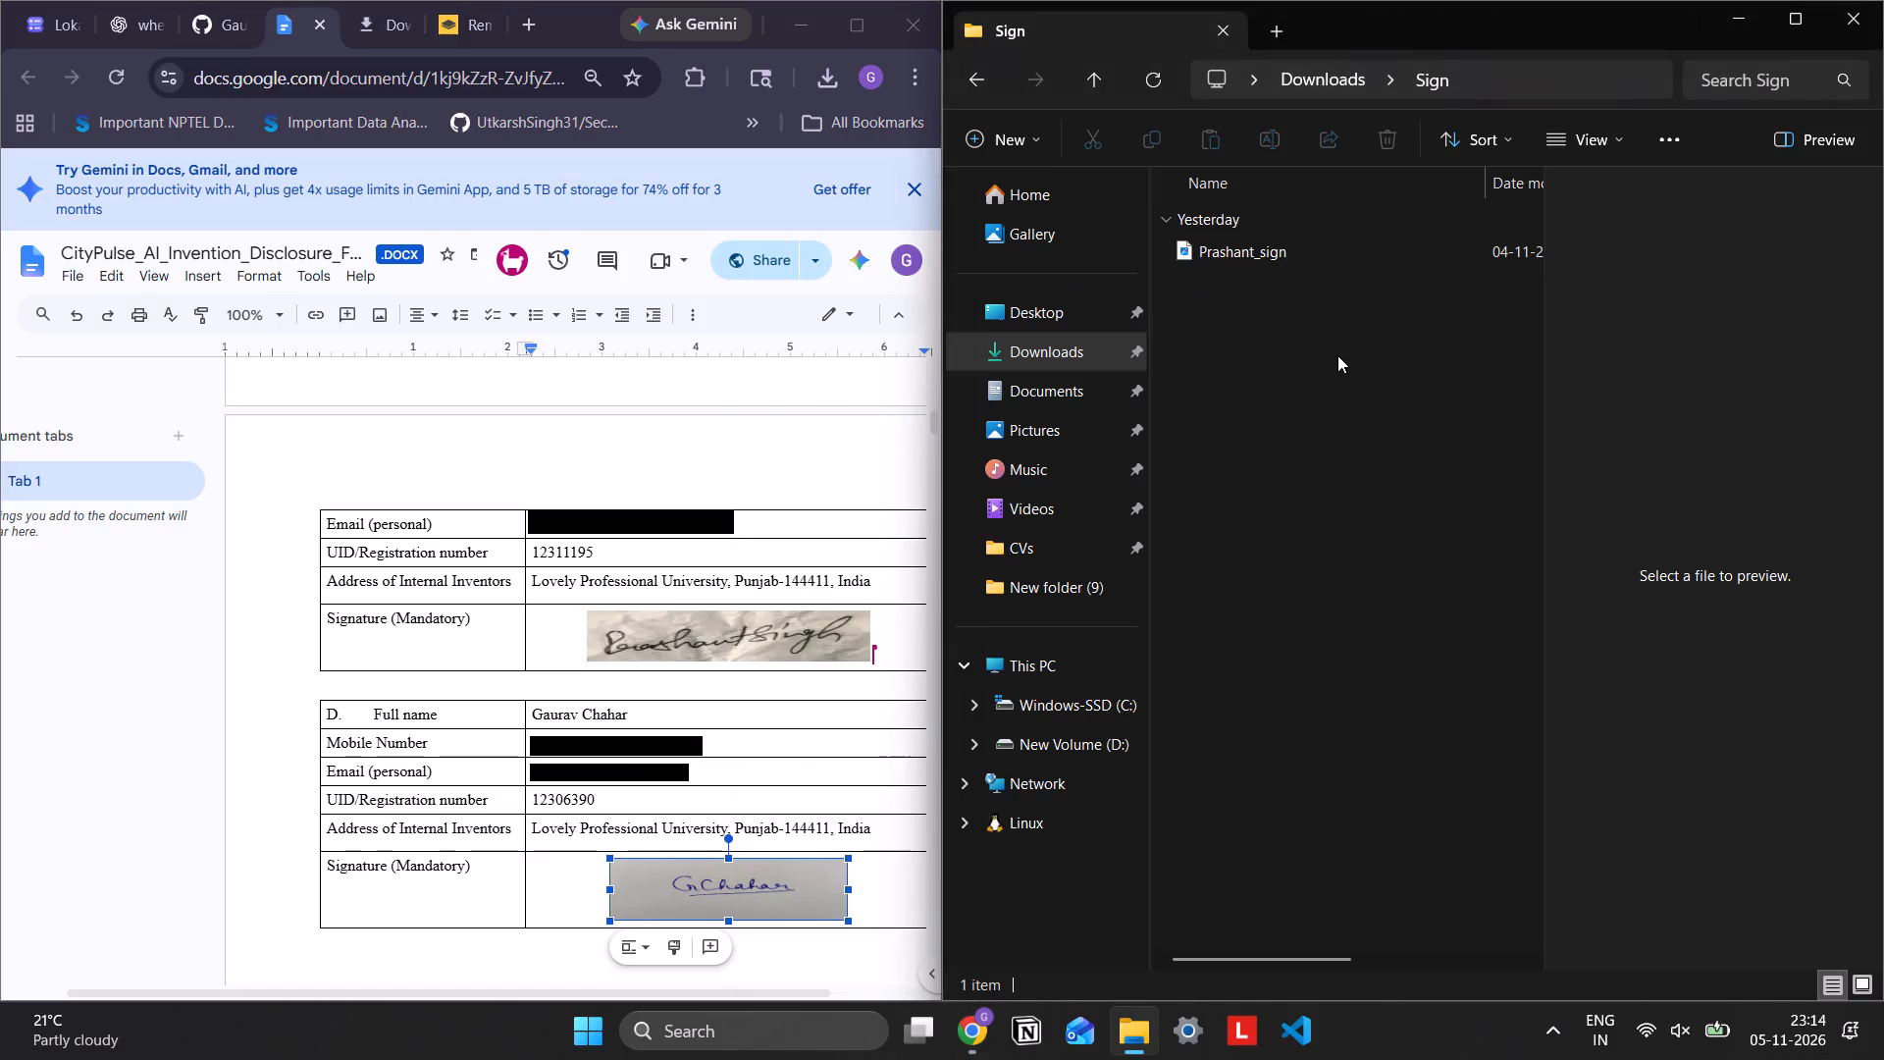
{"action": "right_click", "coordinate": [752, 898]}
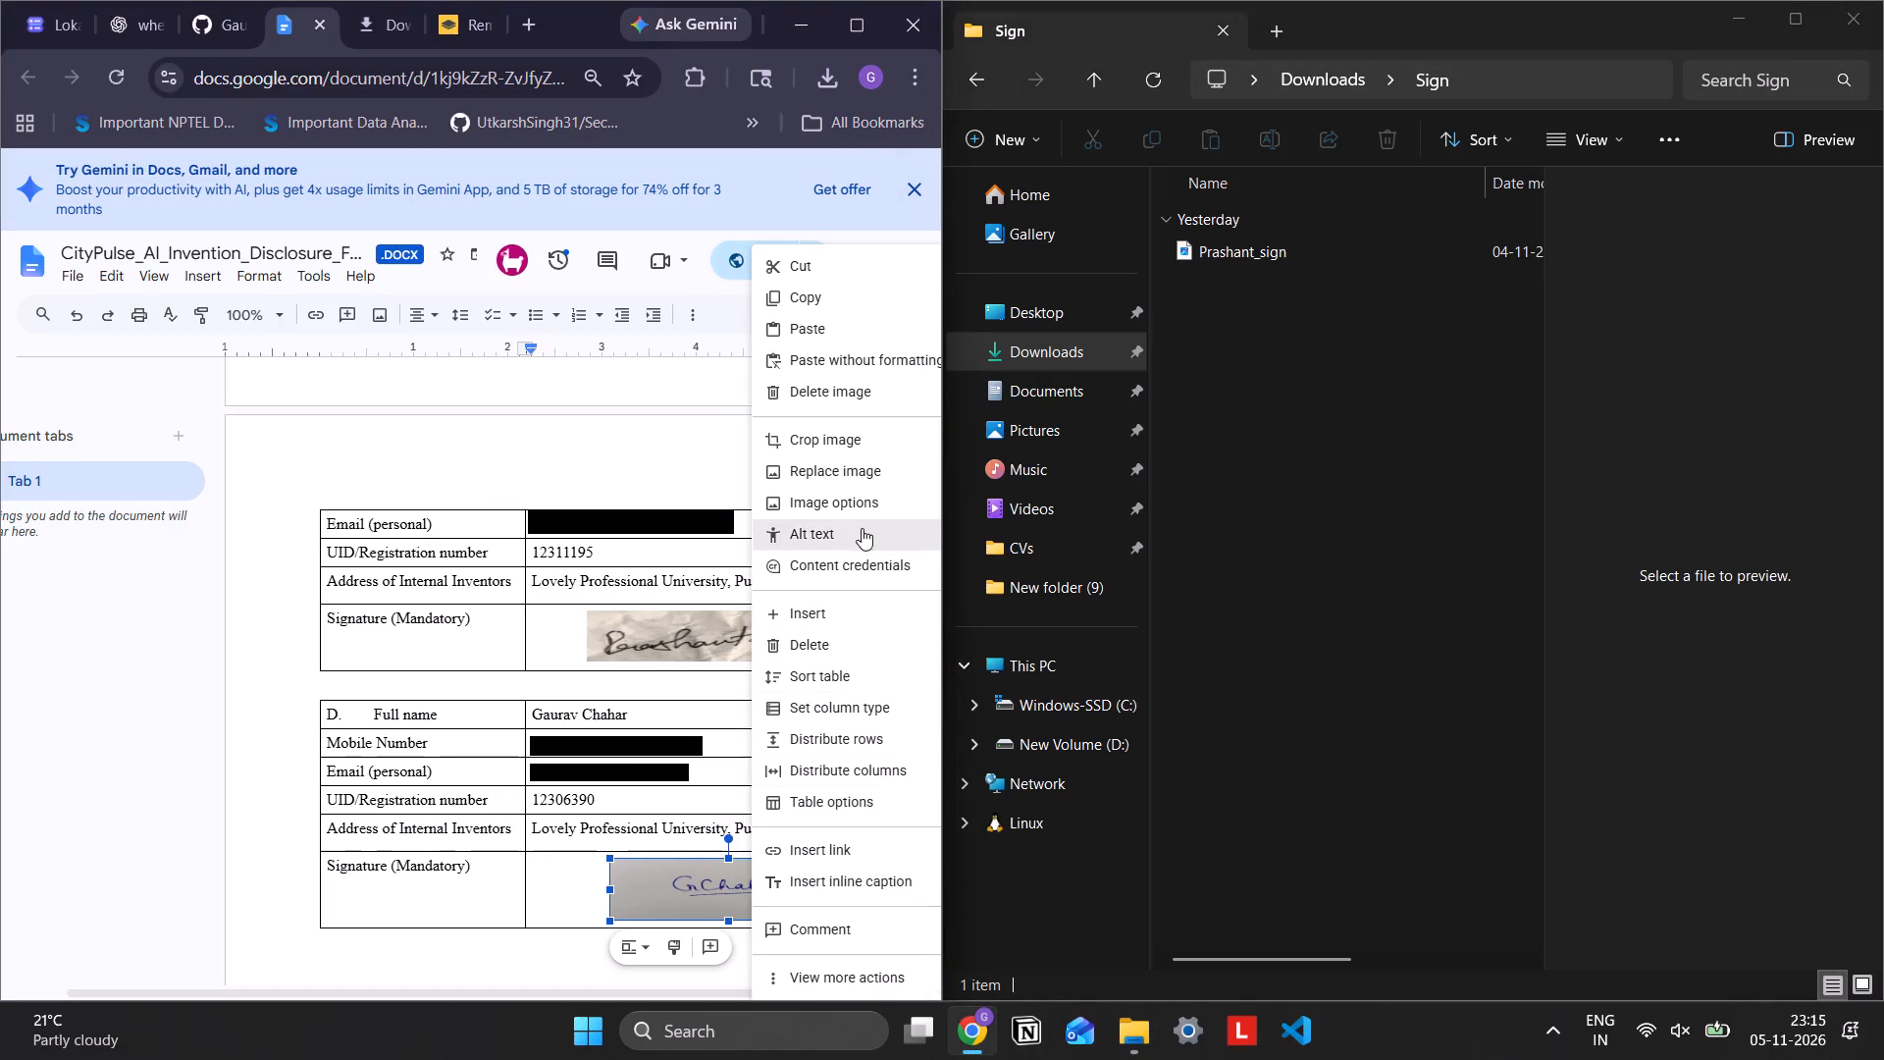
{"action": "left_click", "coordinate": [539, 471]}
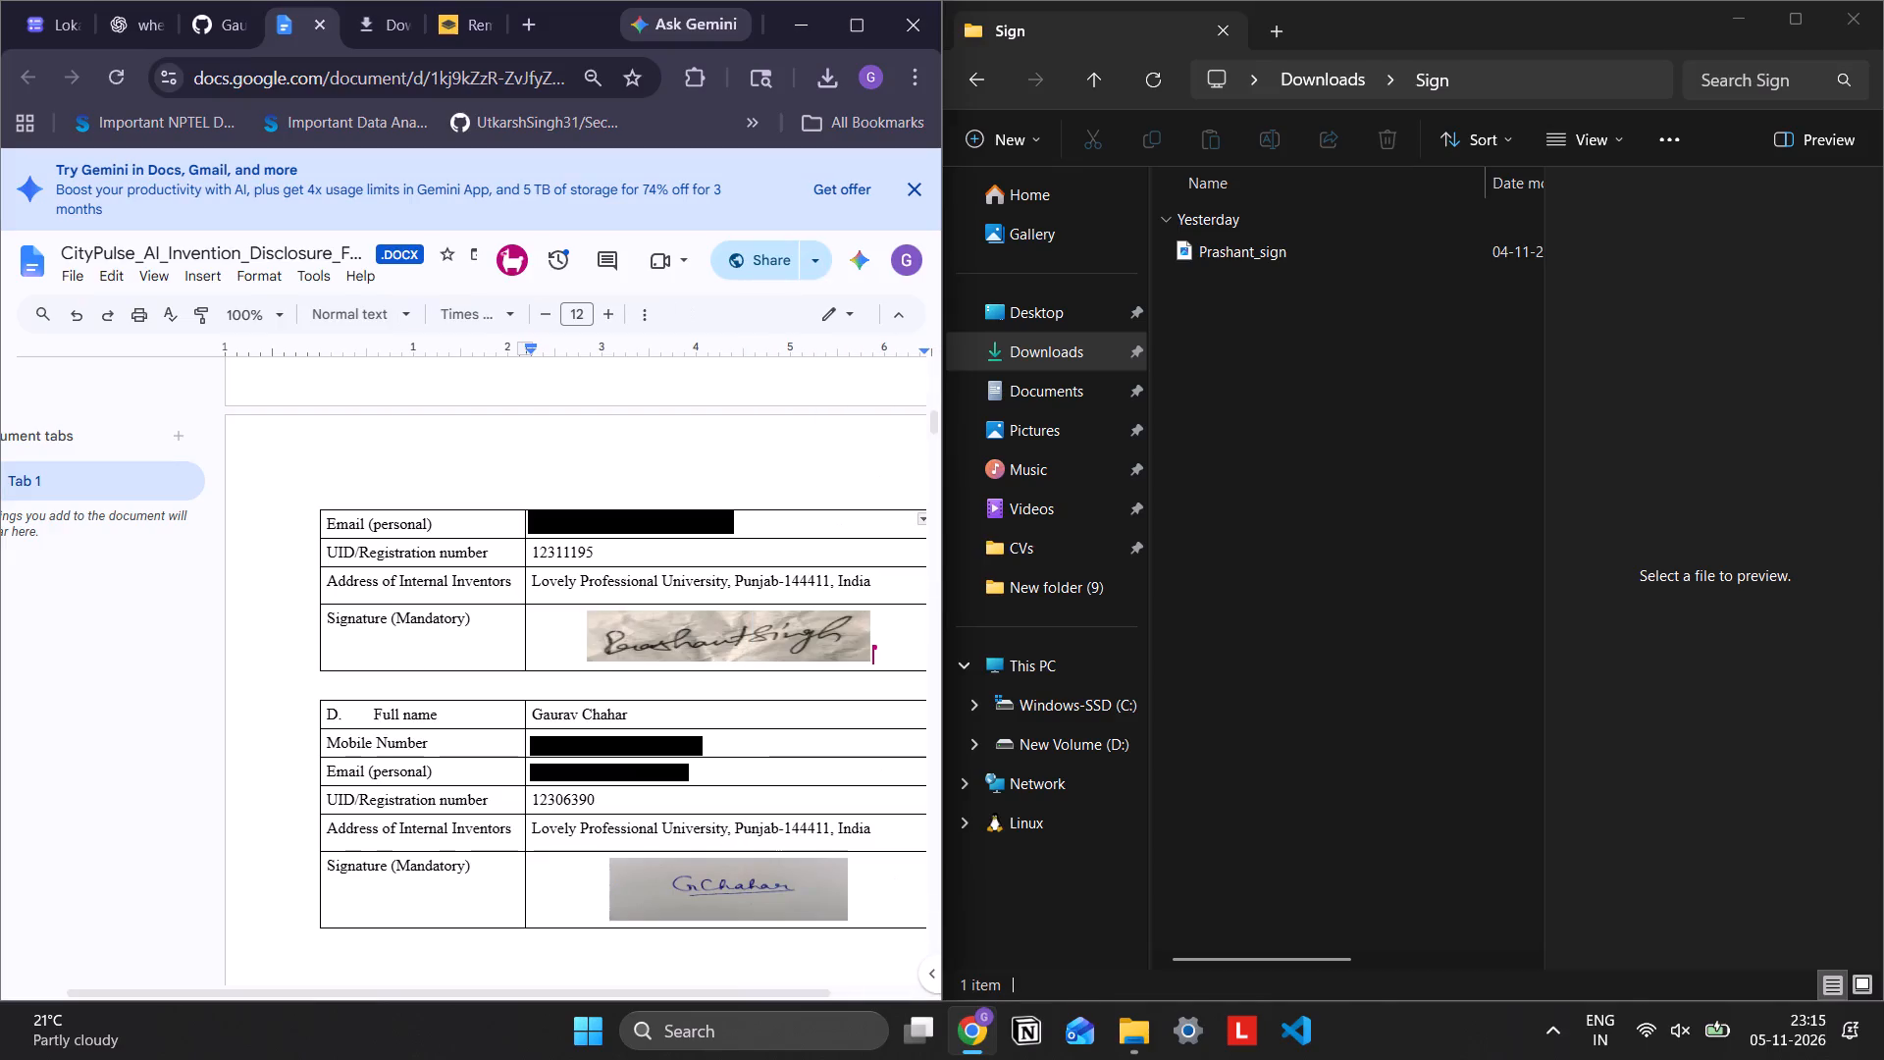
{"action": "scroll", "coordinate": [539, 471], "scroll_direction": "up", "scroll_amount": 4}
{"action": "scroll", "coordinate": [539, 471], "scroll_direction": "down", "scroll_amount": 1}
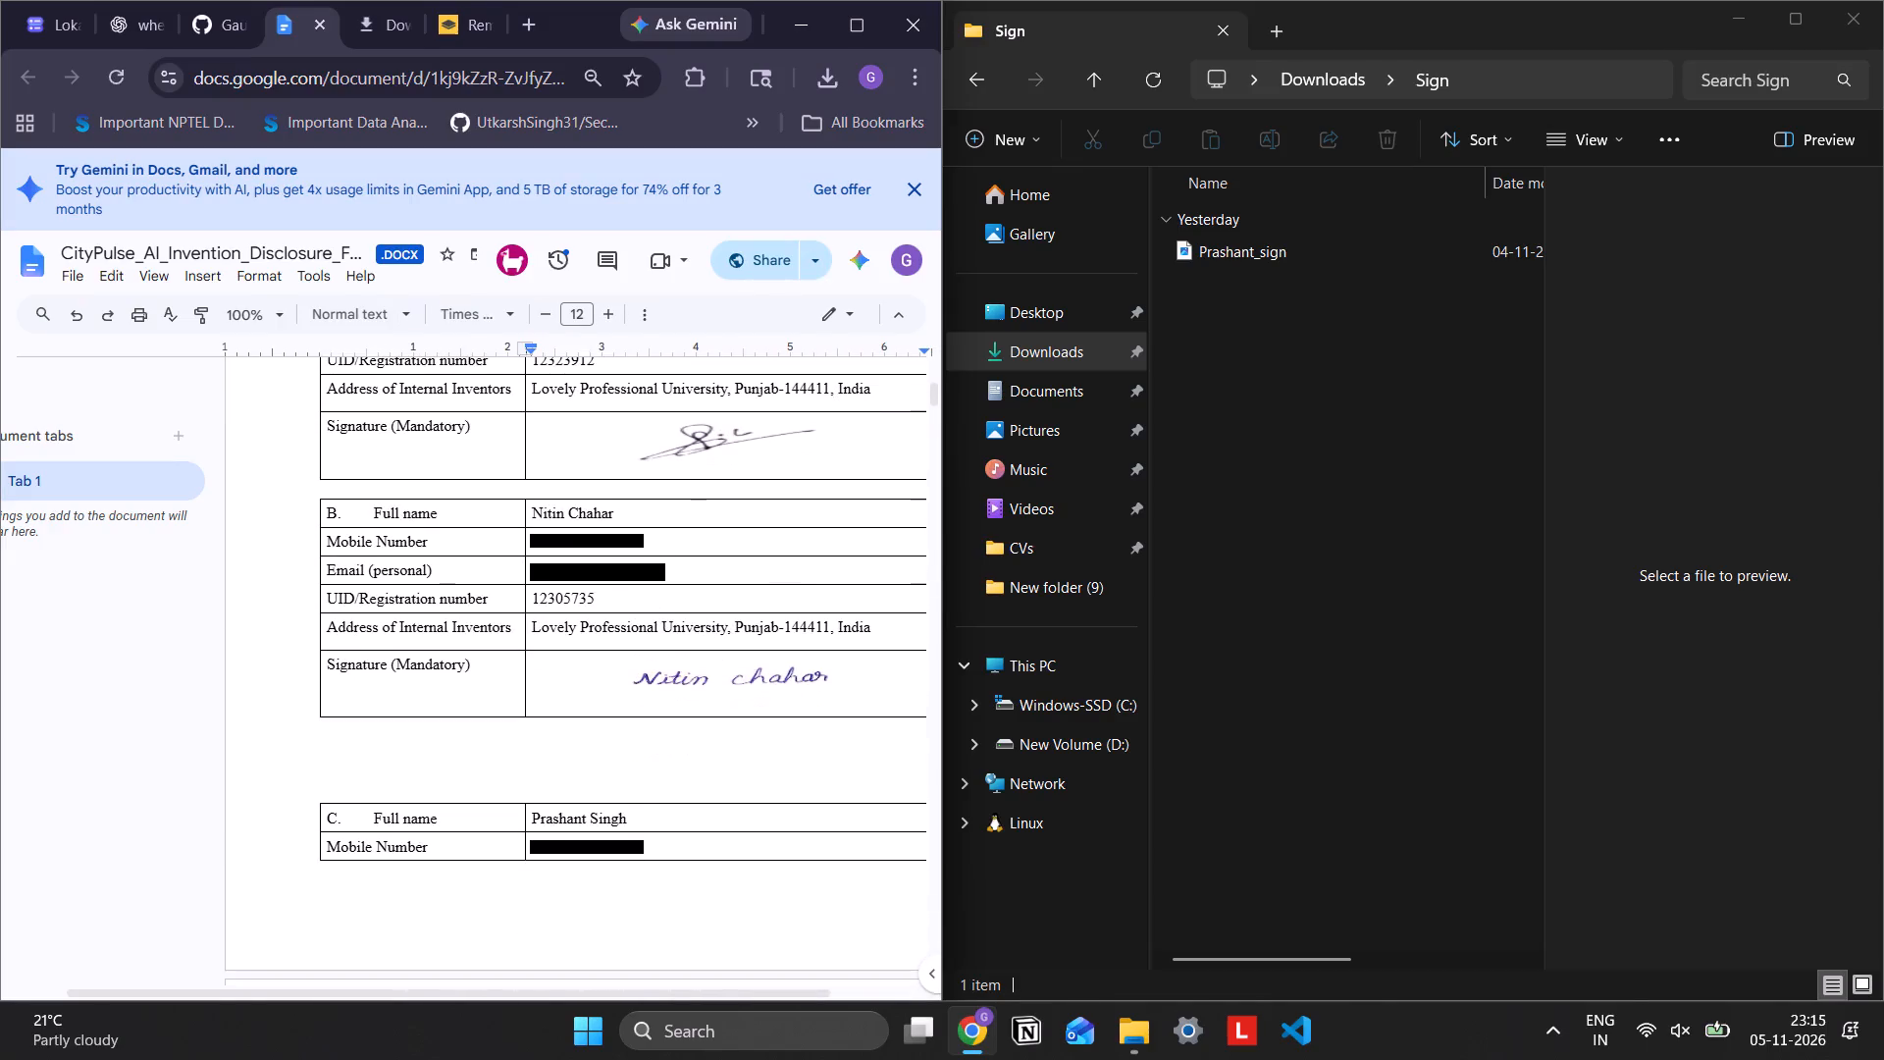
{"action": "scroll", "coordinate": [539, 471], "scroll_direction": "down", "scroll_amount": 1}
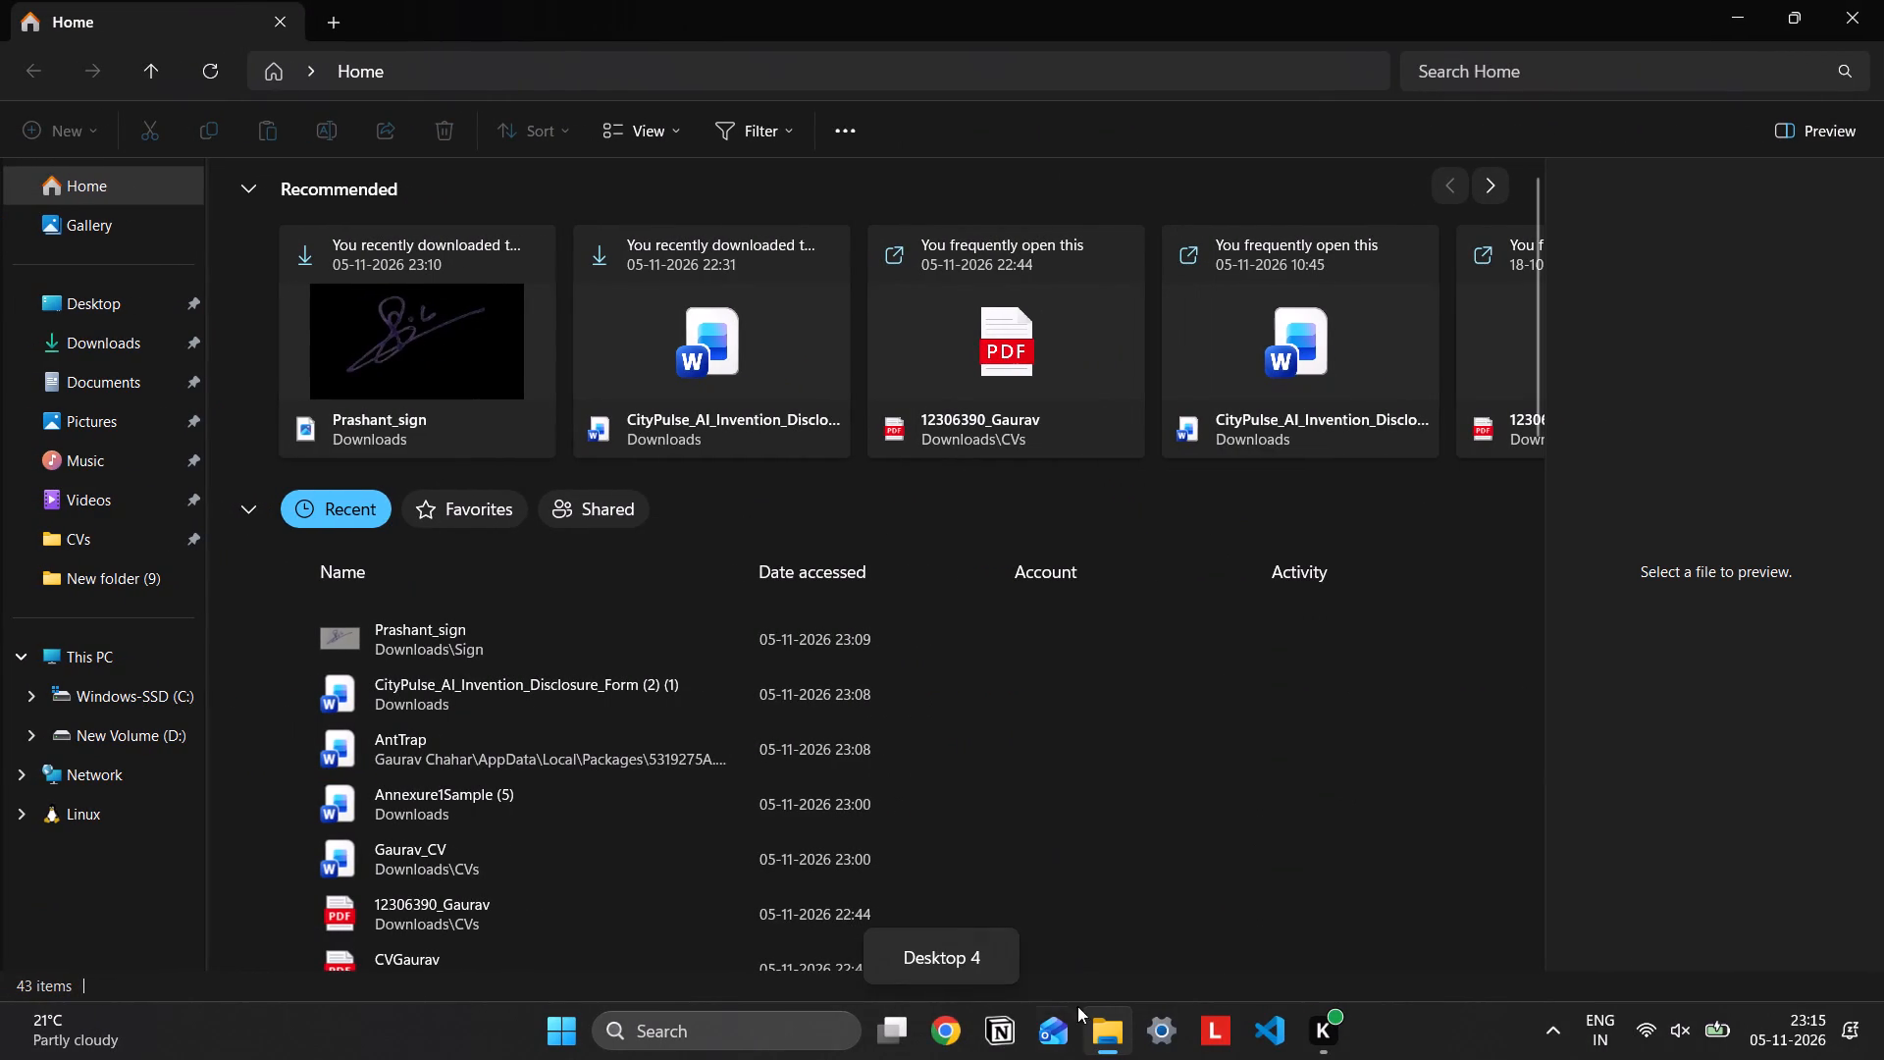
Find the WhatsApp application through the system search and open it.
{"action": "left_click", "coordinate": [720, 1023]}
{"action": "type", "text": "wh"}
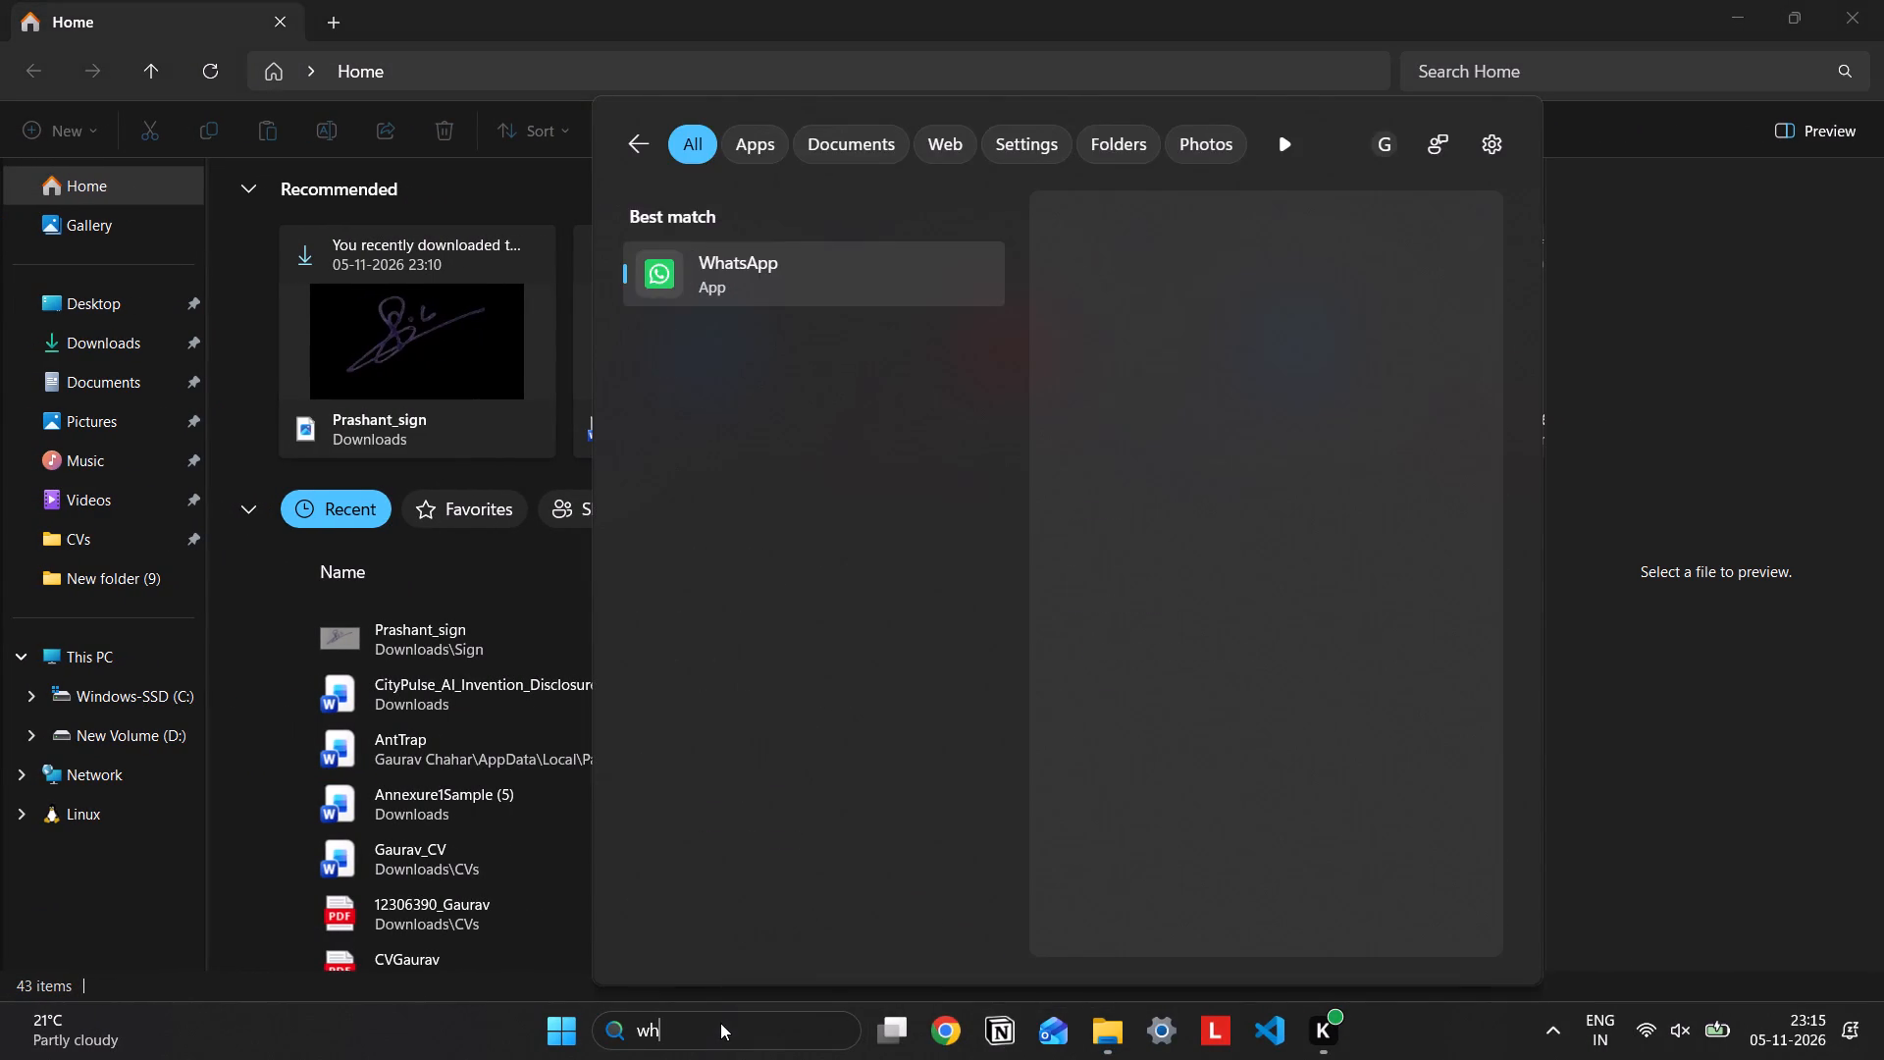
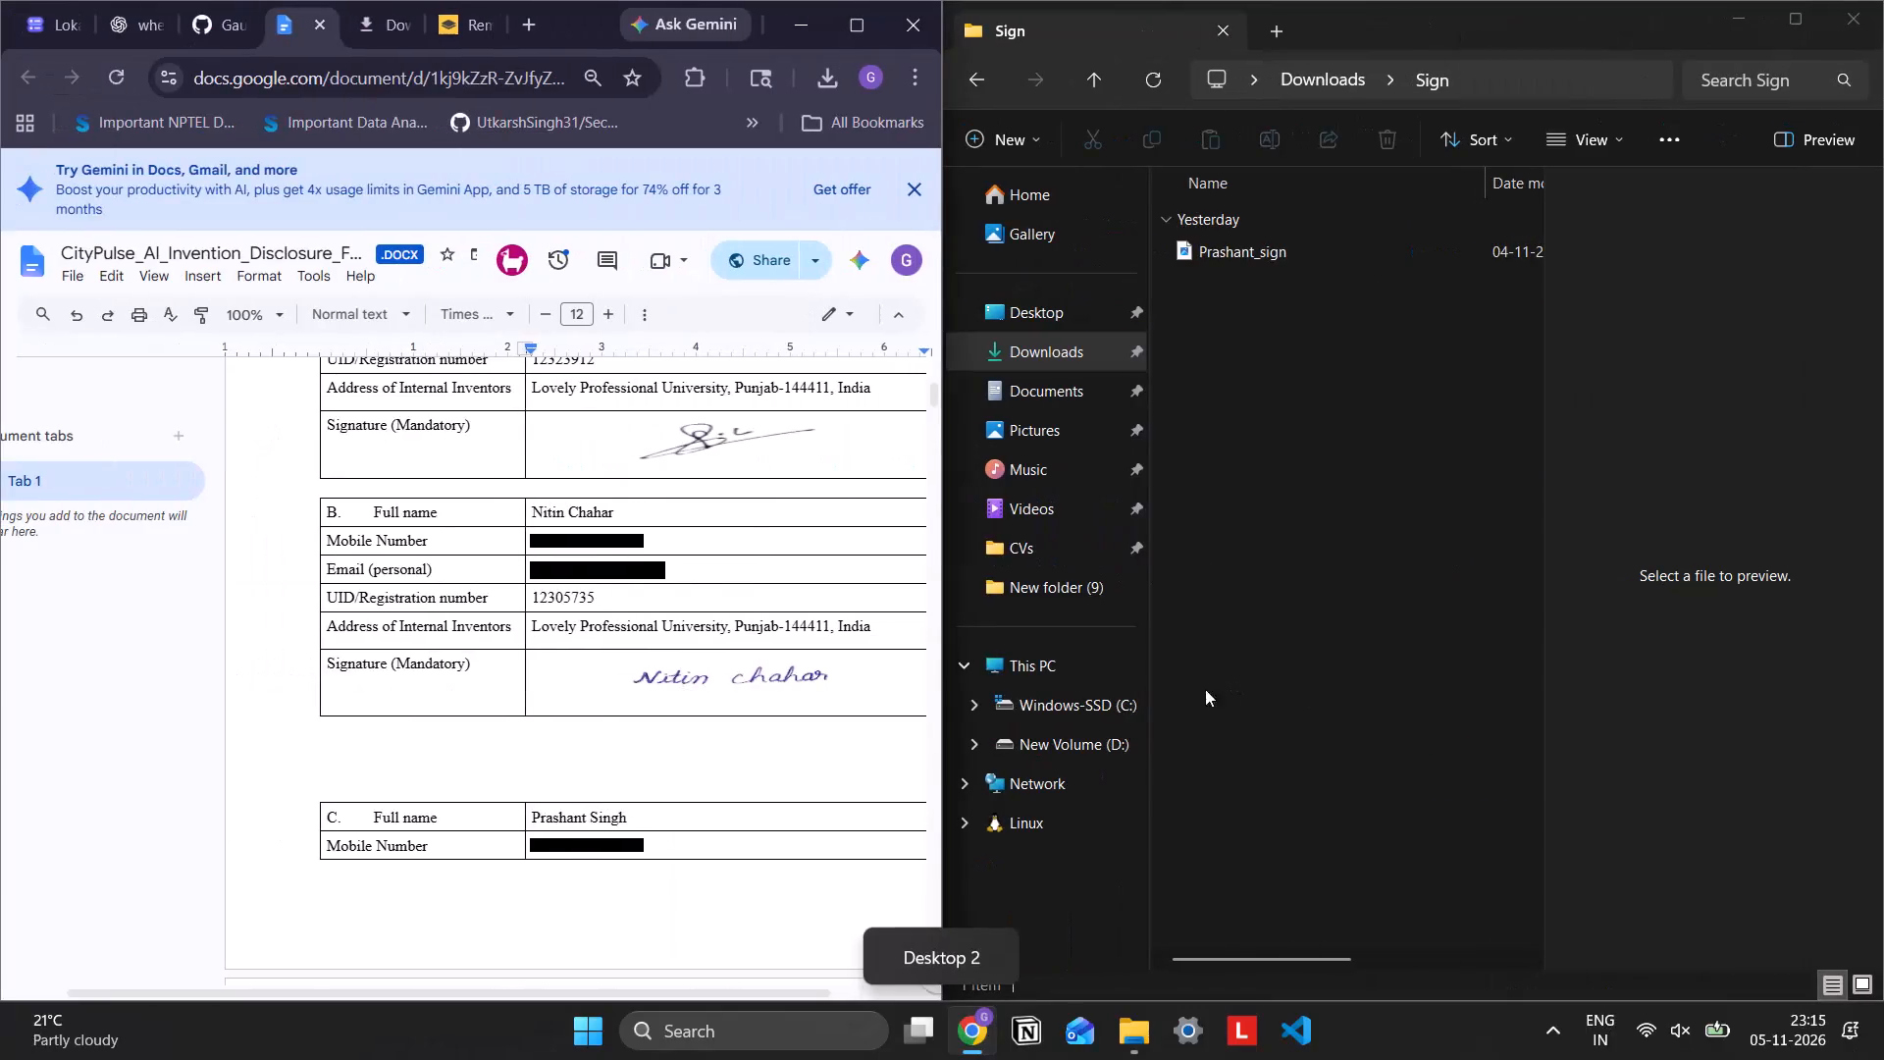
Select inventor F's signature image in the Signature (Mandatory) cell of the disclosure form's internal inventors section.
{"action": "scroll", "coordinate": [823, 707], "scroll_direction": "up", "scroll_amount": 2}
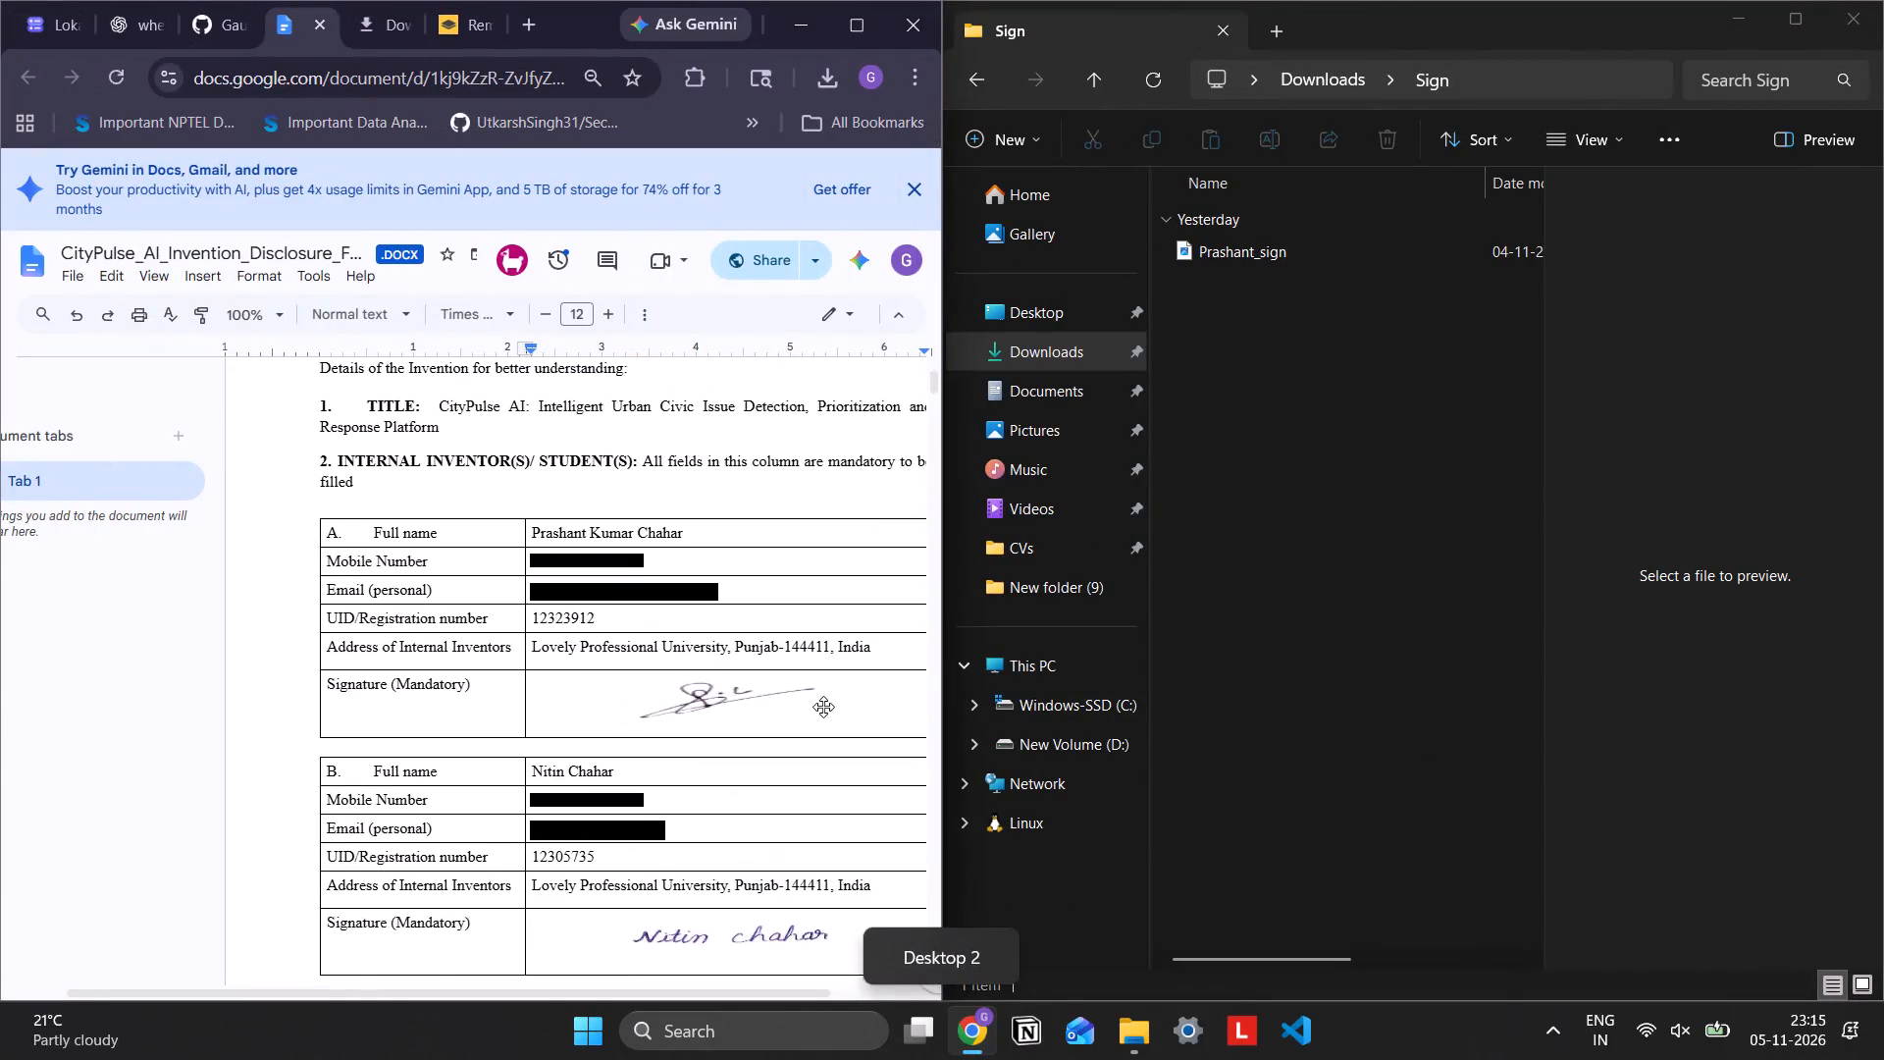
{"action": "scroll", "coordinate": [823, 707], "scroll_direction": "down", "scroll_amount": 2}
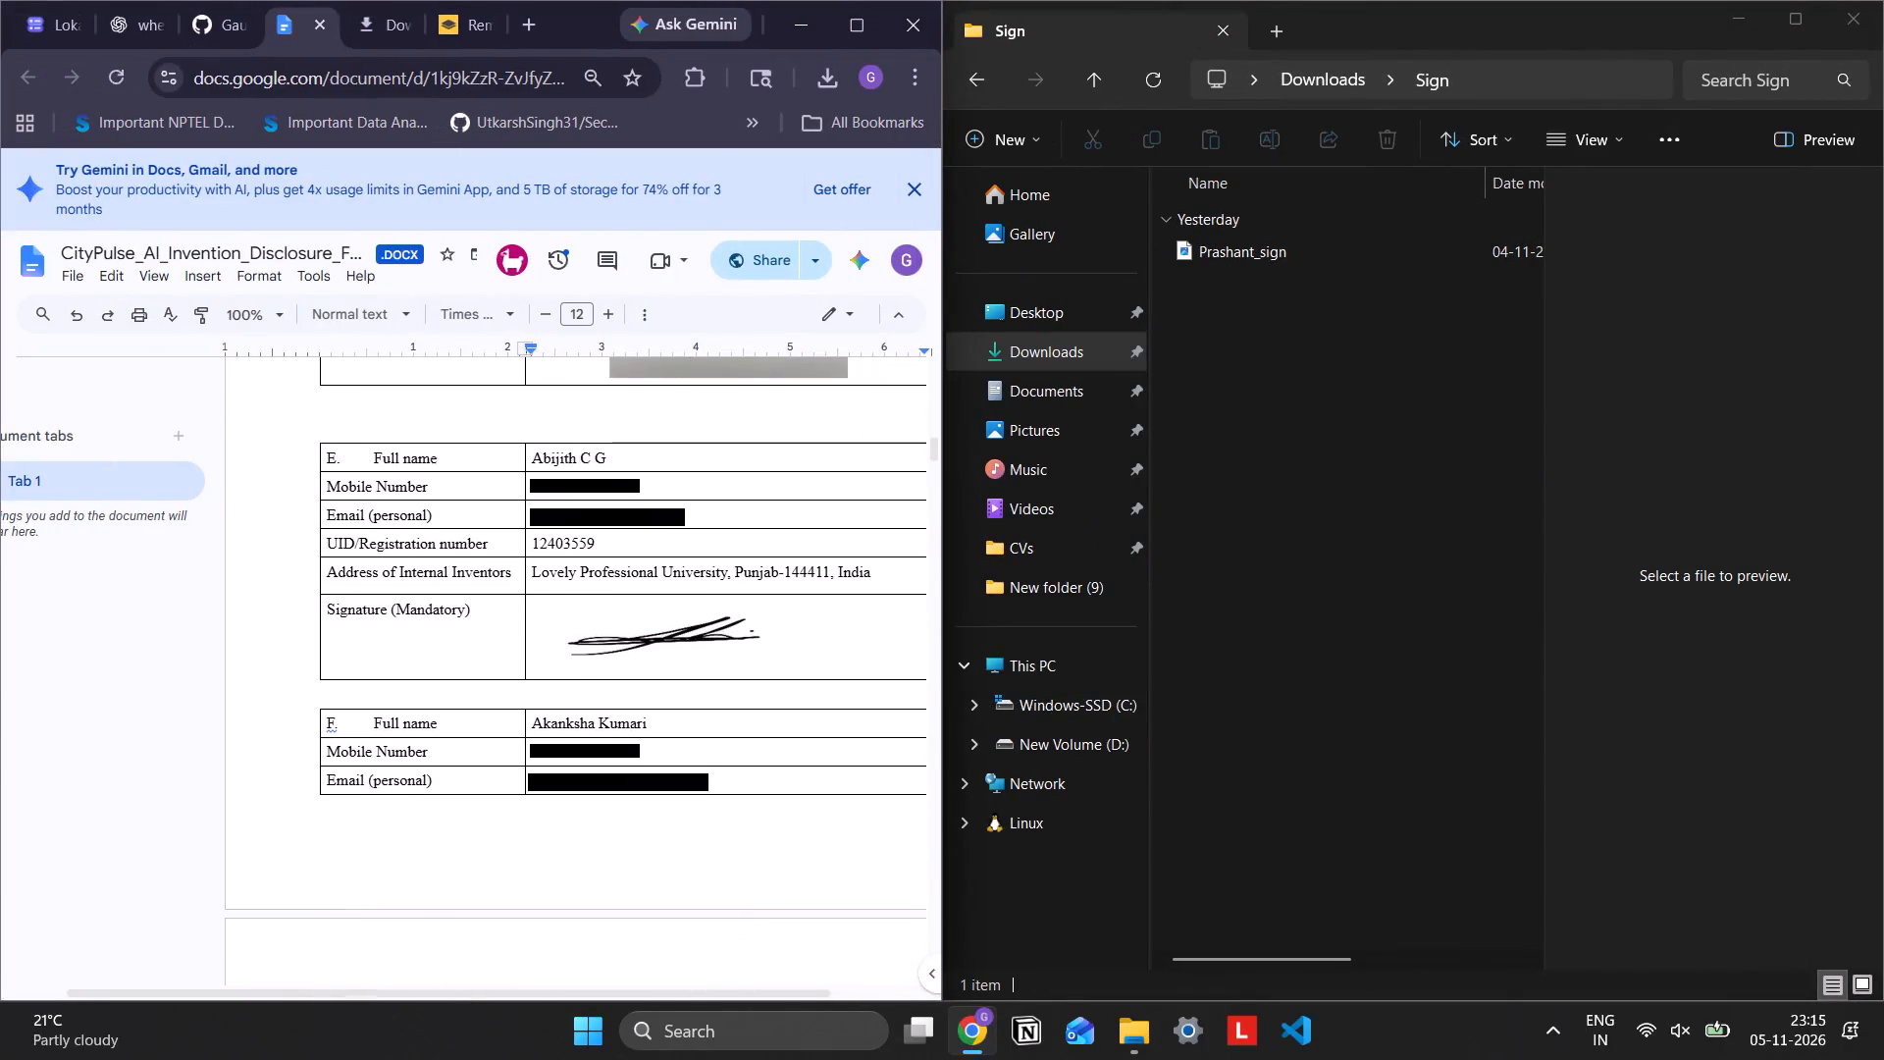
{"action": "scroll", "coordinate": [823, 707], "scroll_direction": "down", "scroll_amount": 2}
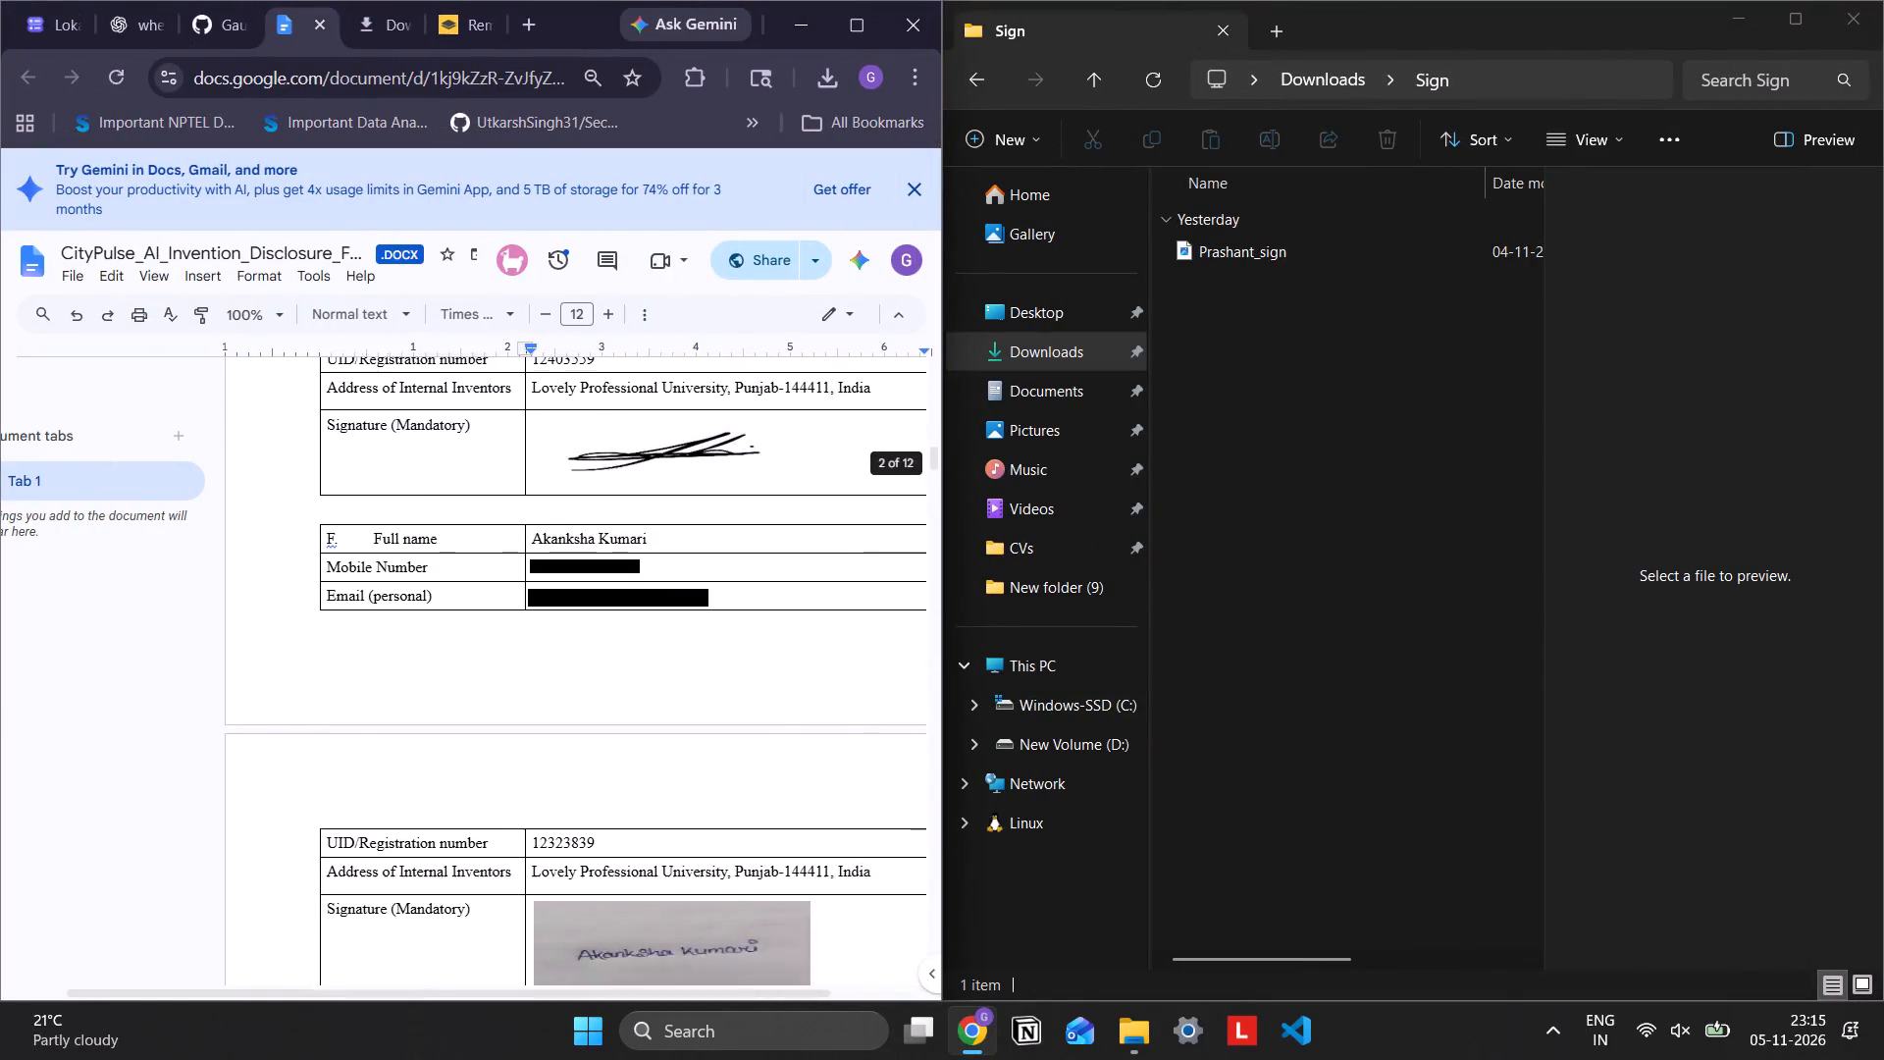
{"action": "scroll", "coordinate": [823, 707], "scroll_direction": "down", "scroll_amount": 2}
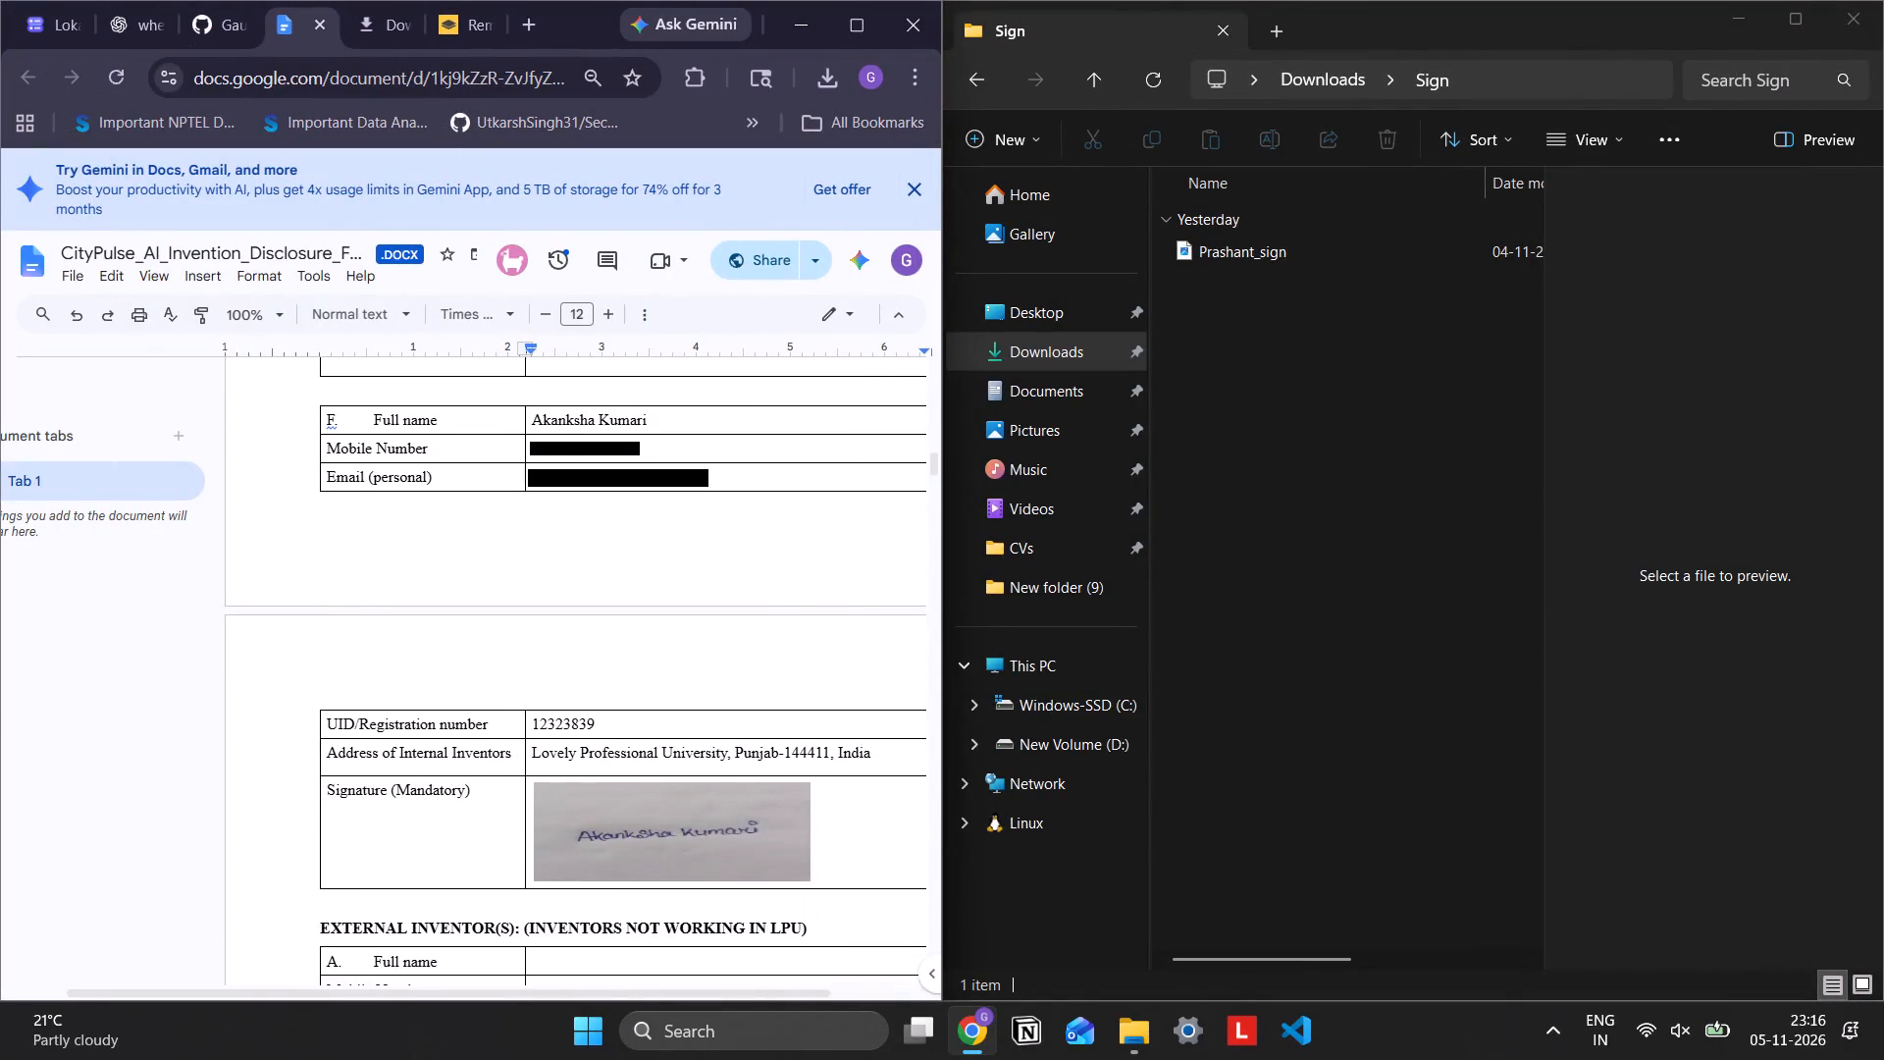
{"action": "left_click", "coordinate": [723, 820]}
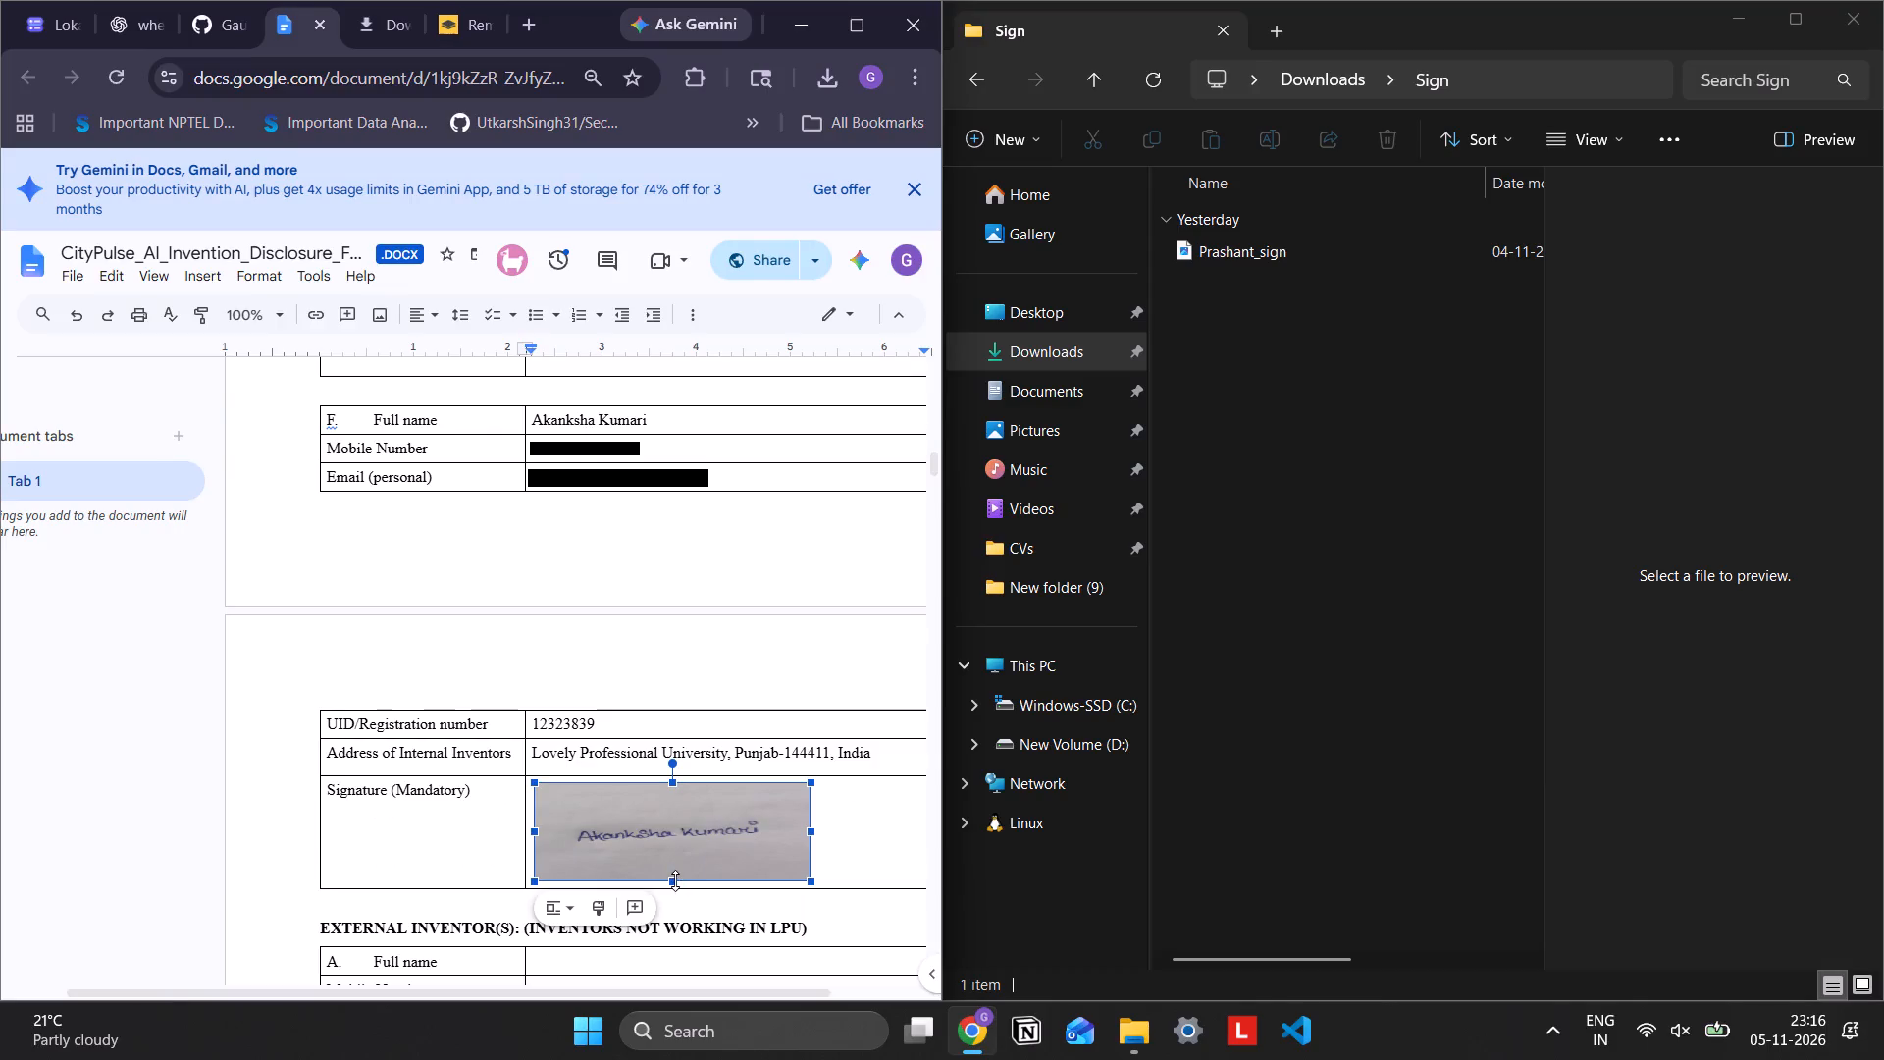
Reduce the height of inventor F's signature image slightly and centre it in its Signature (Mandatory) cell.
{"action": "left_click_drag", "start_coordinate": [675, 880], "coordinate": [681, 857]}
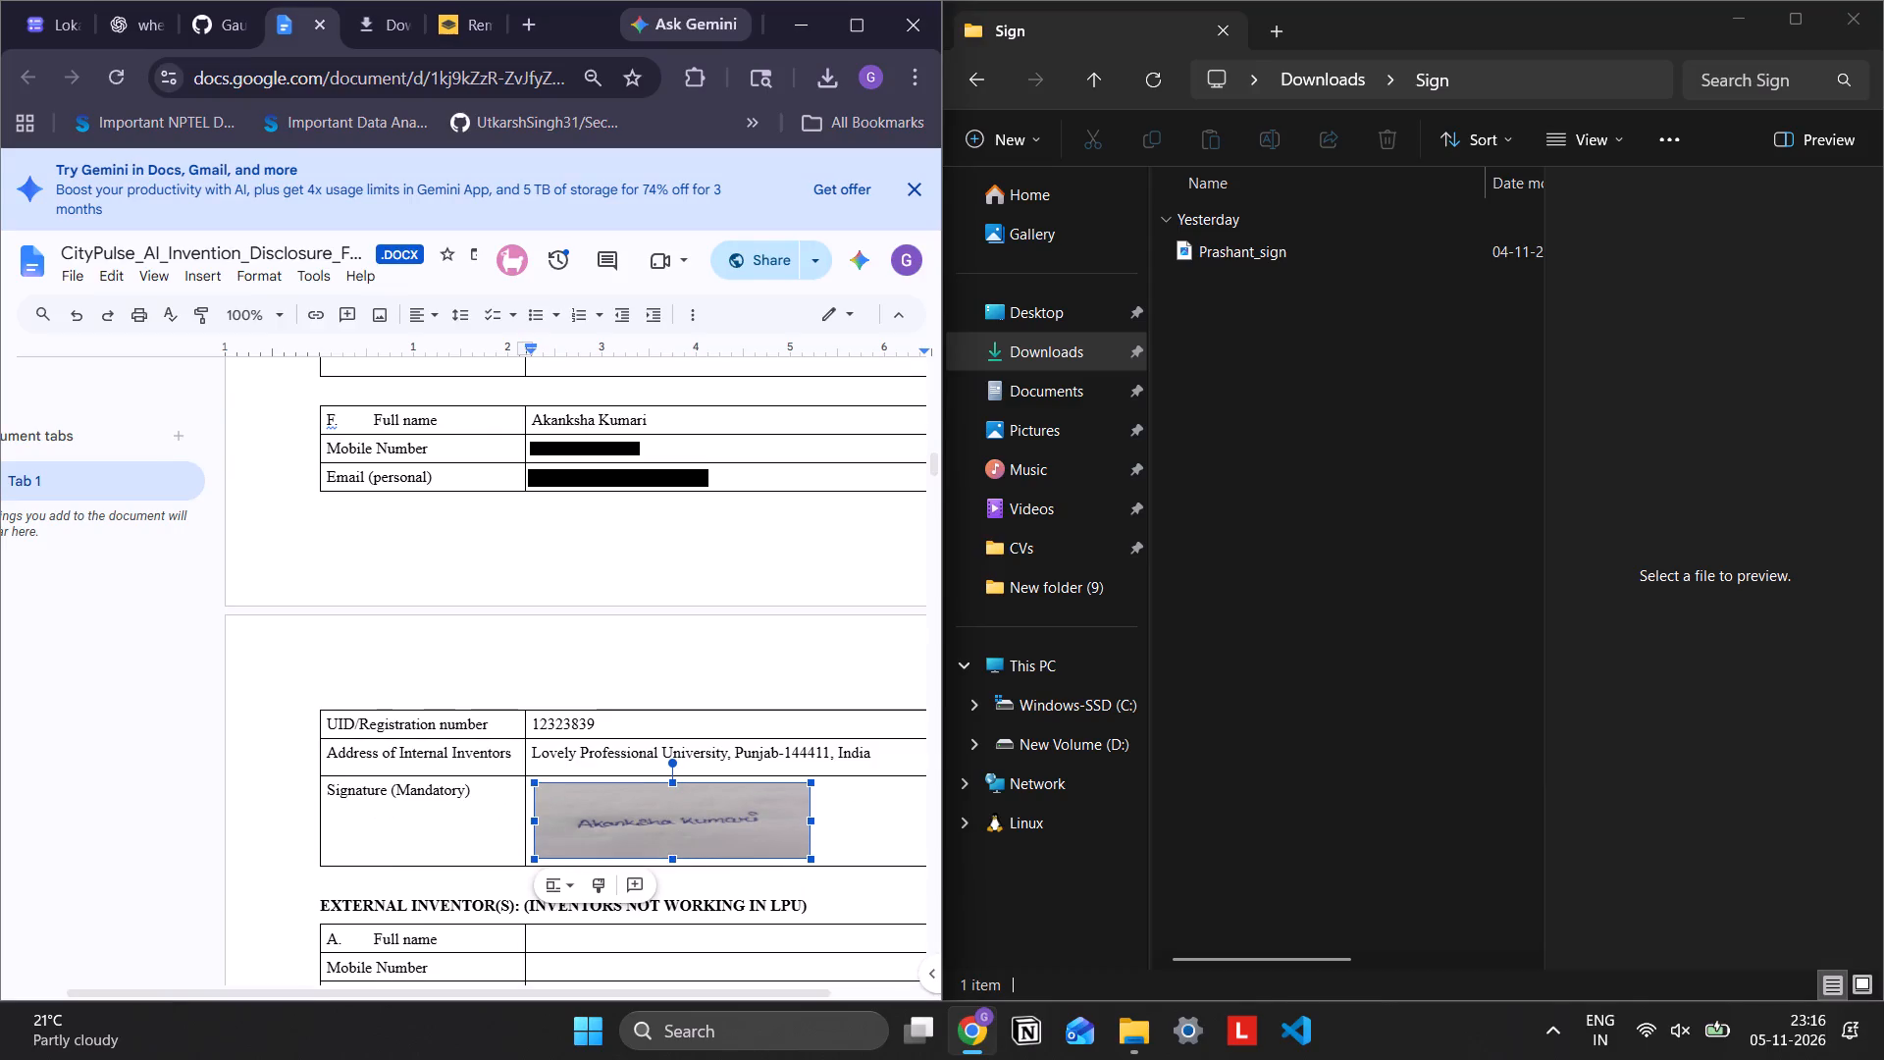
{"action": "left_click_drag", "start_coordinate": [675, 858], "coordinate": [675, 865]}
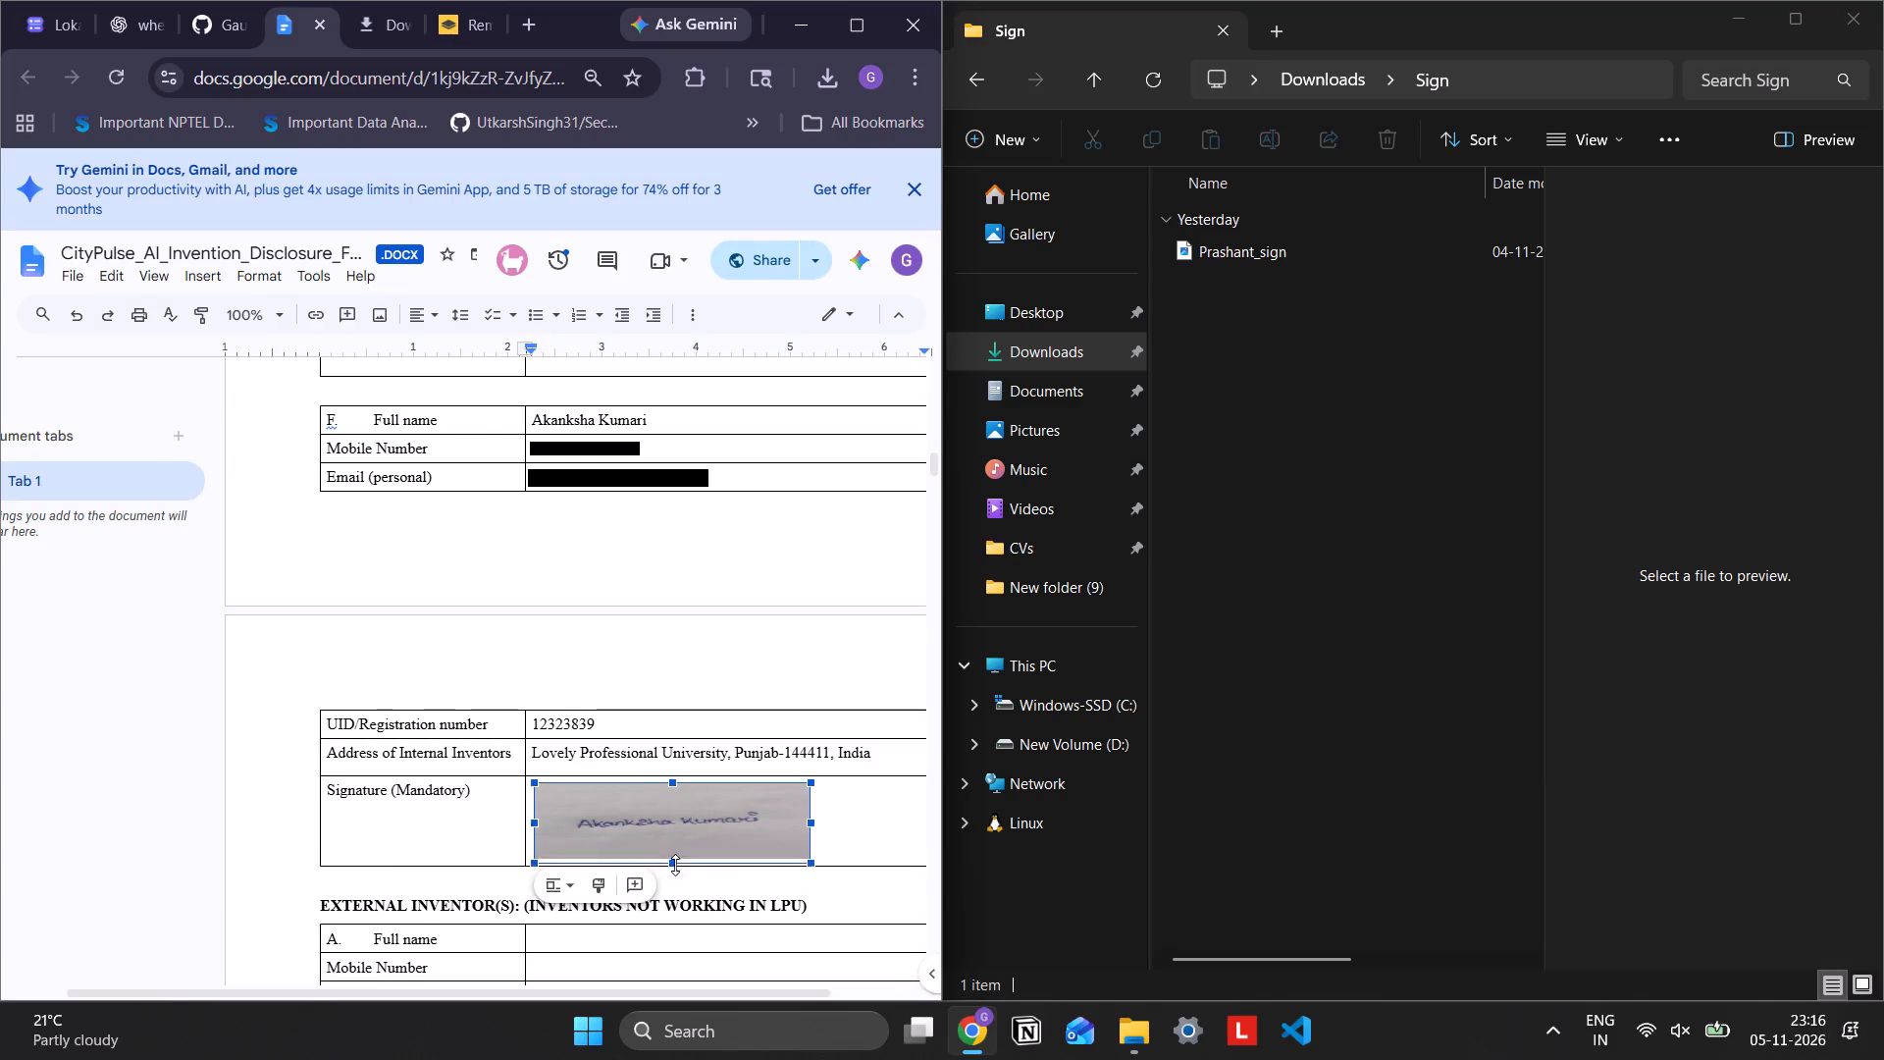
{"action": "left_click_drag", "start_coordinate": [675, 865], "coordinate": [673, 868]}
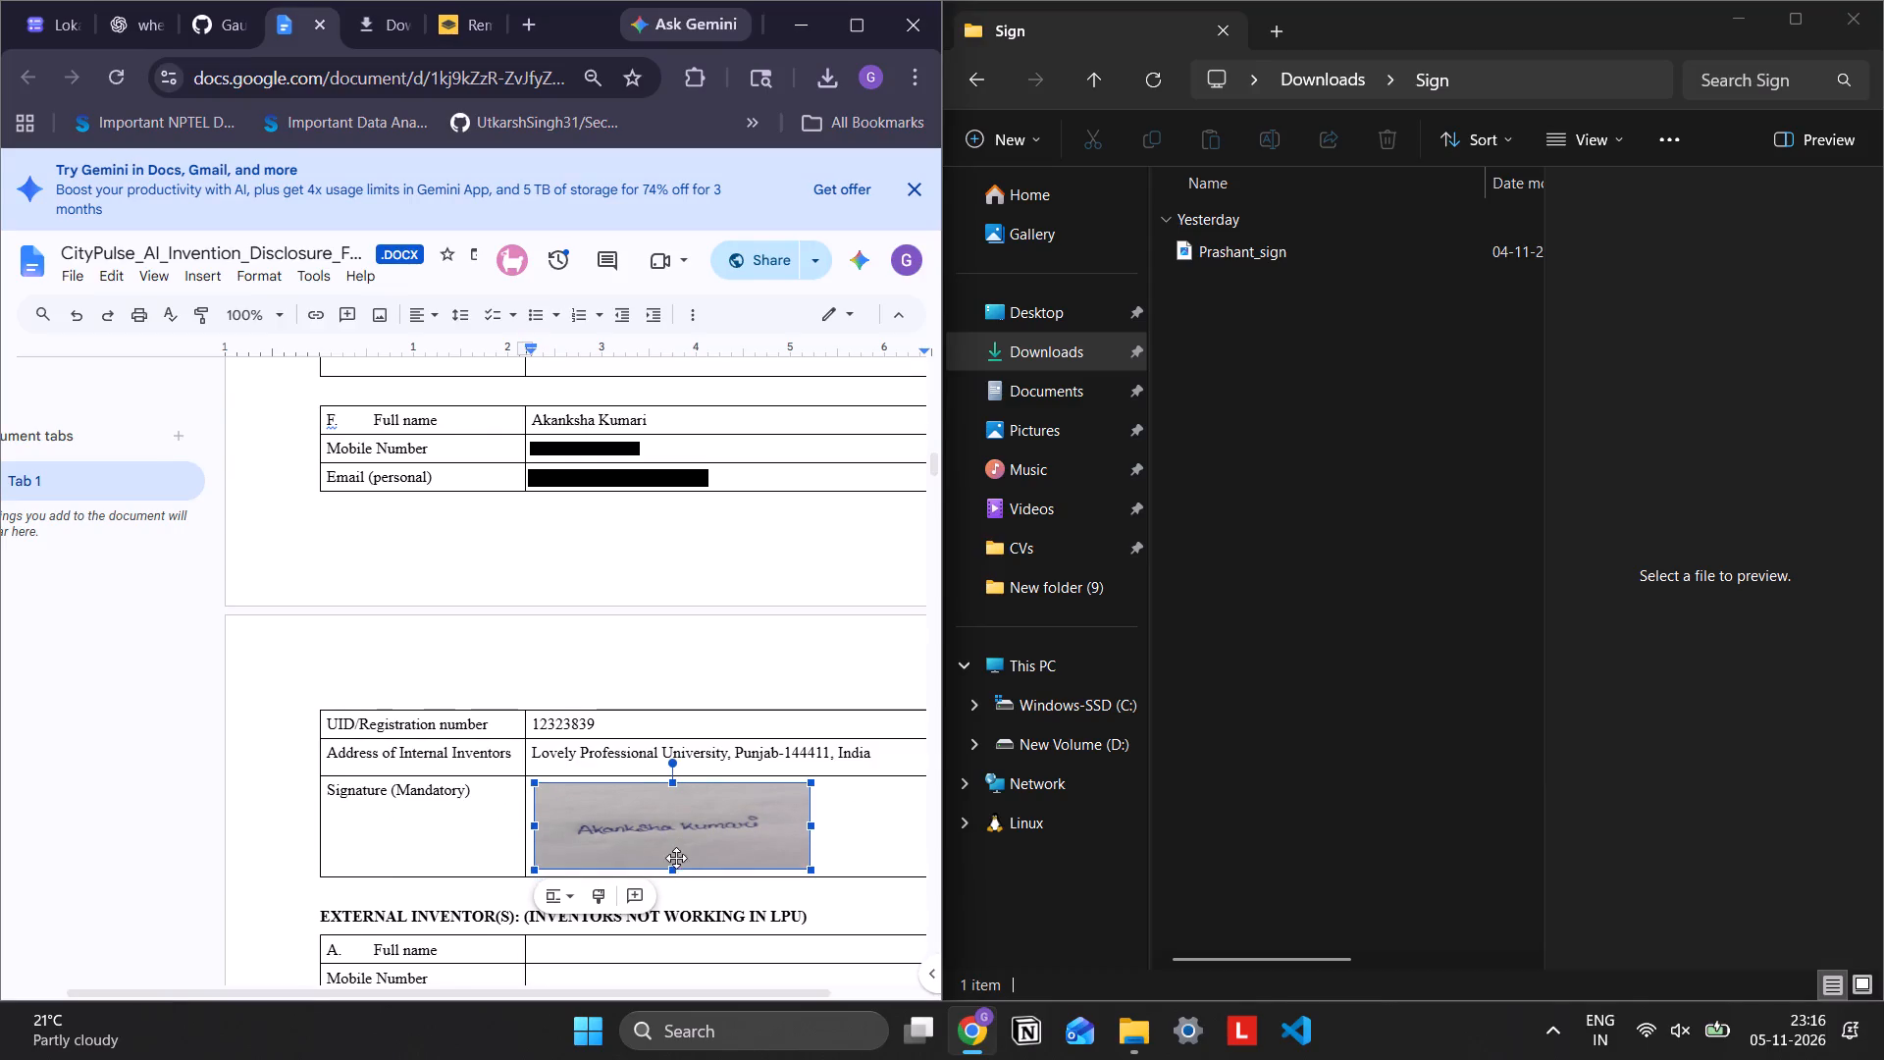
{"action": "left_click", "coordinate": [673, 867]}
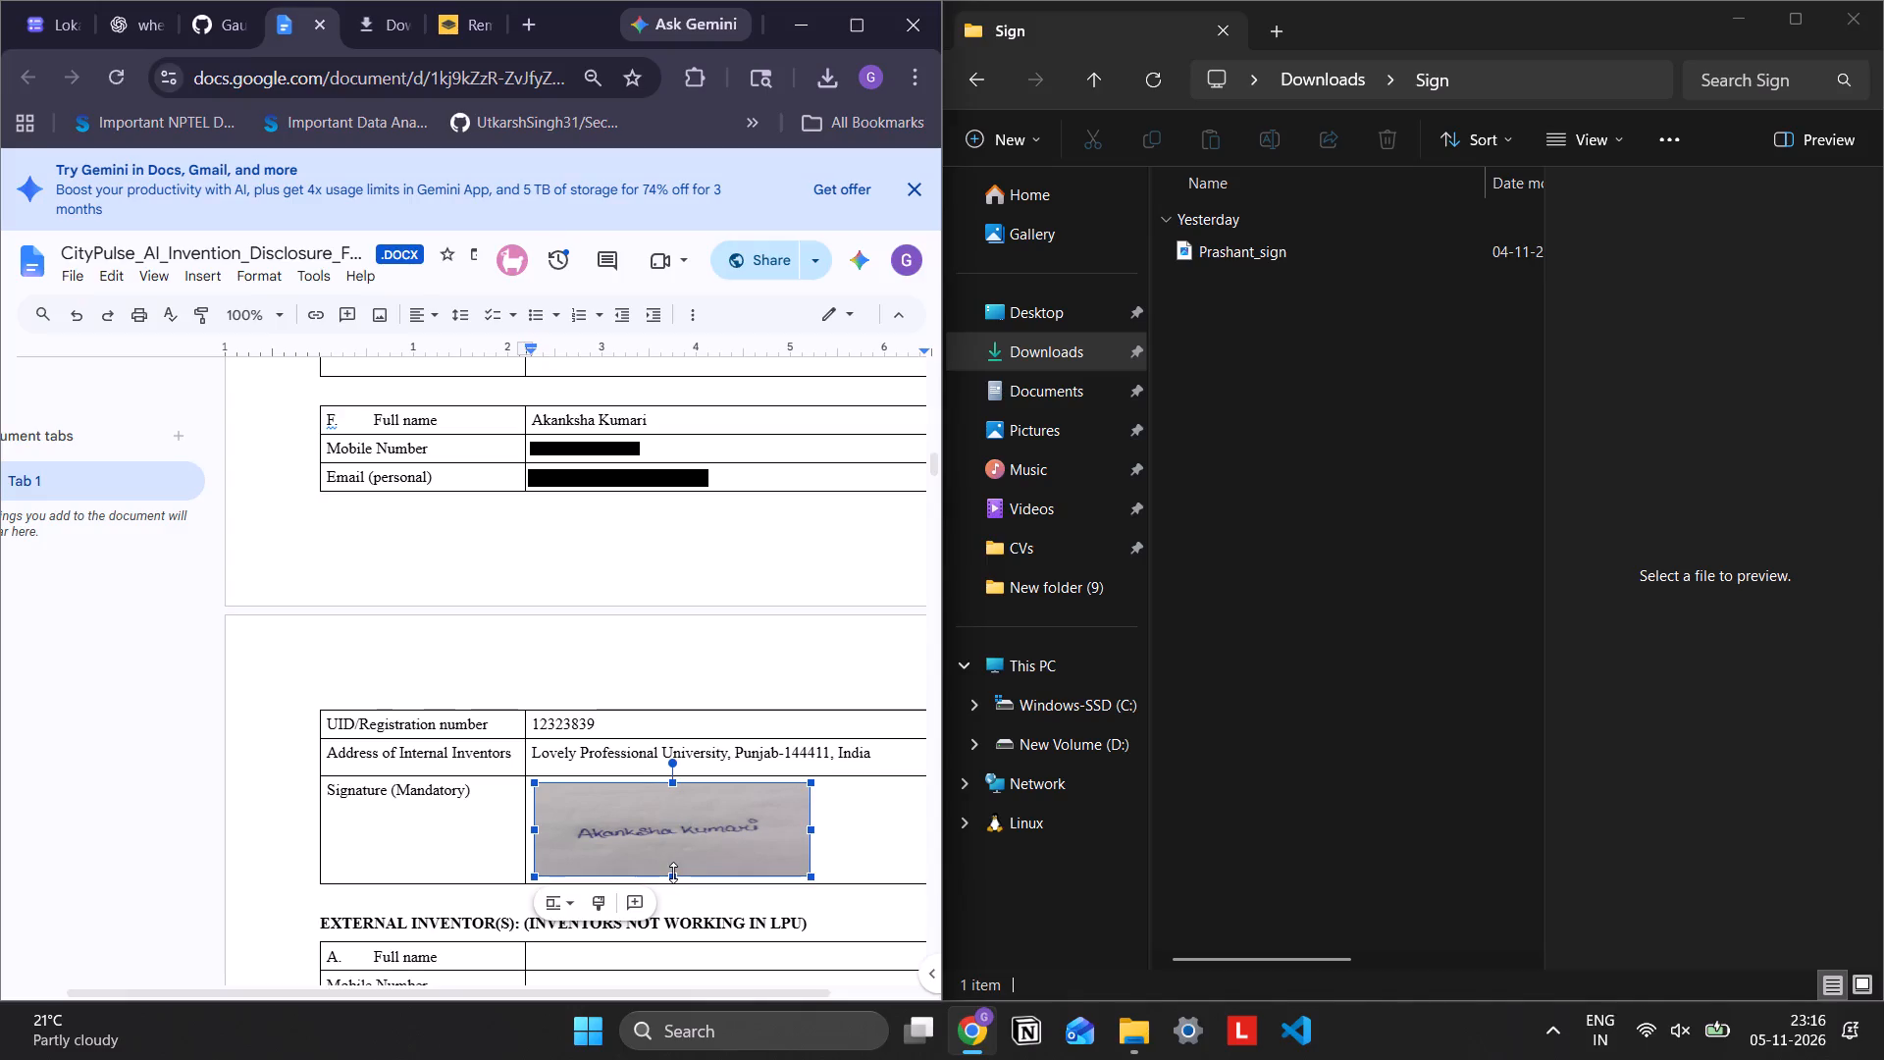
{"action": "left_click", "coordinate": [425, 303]}
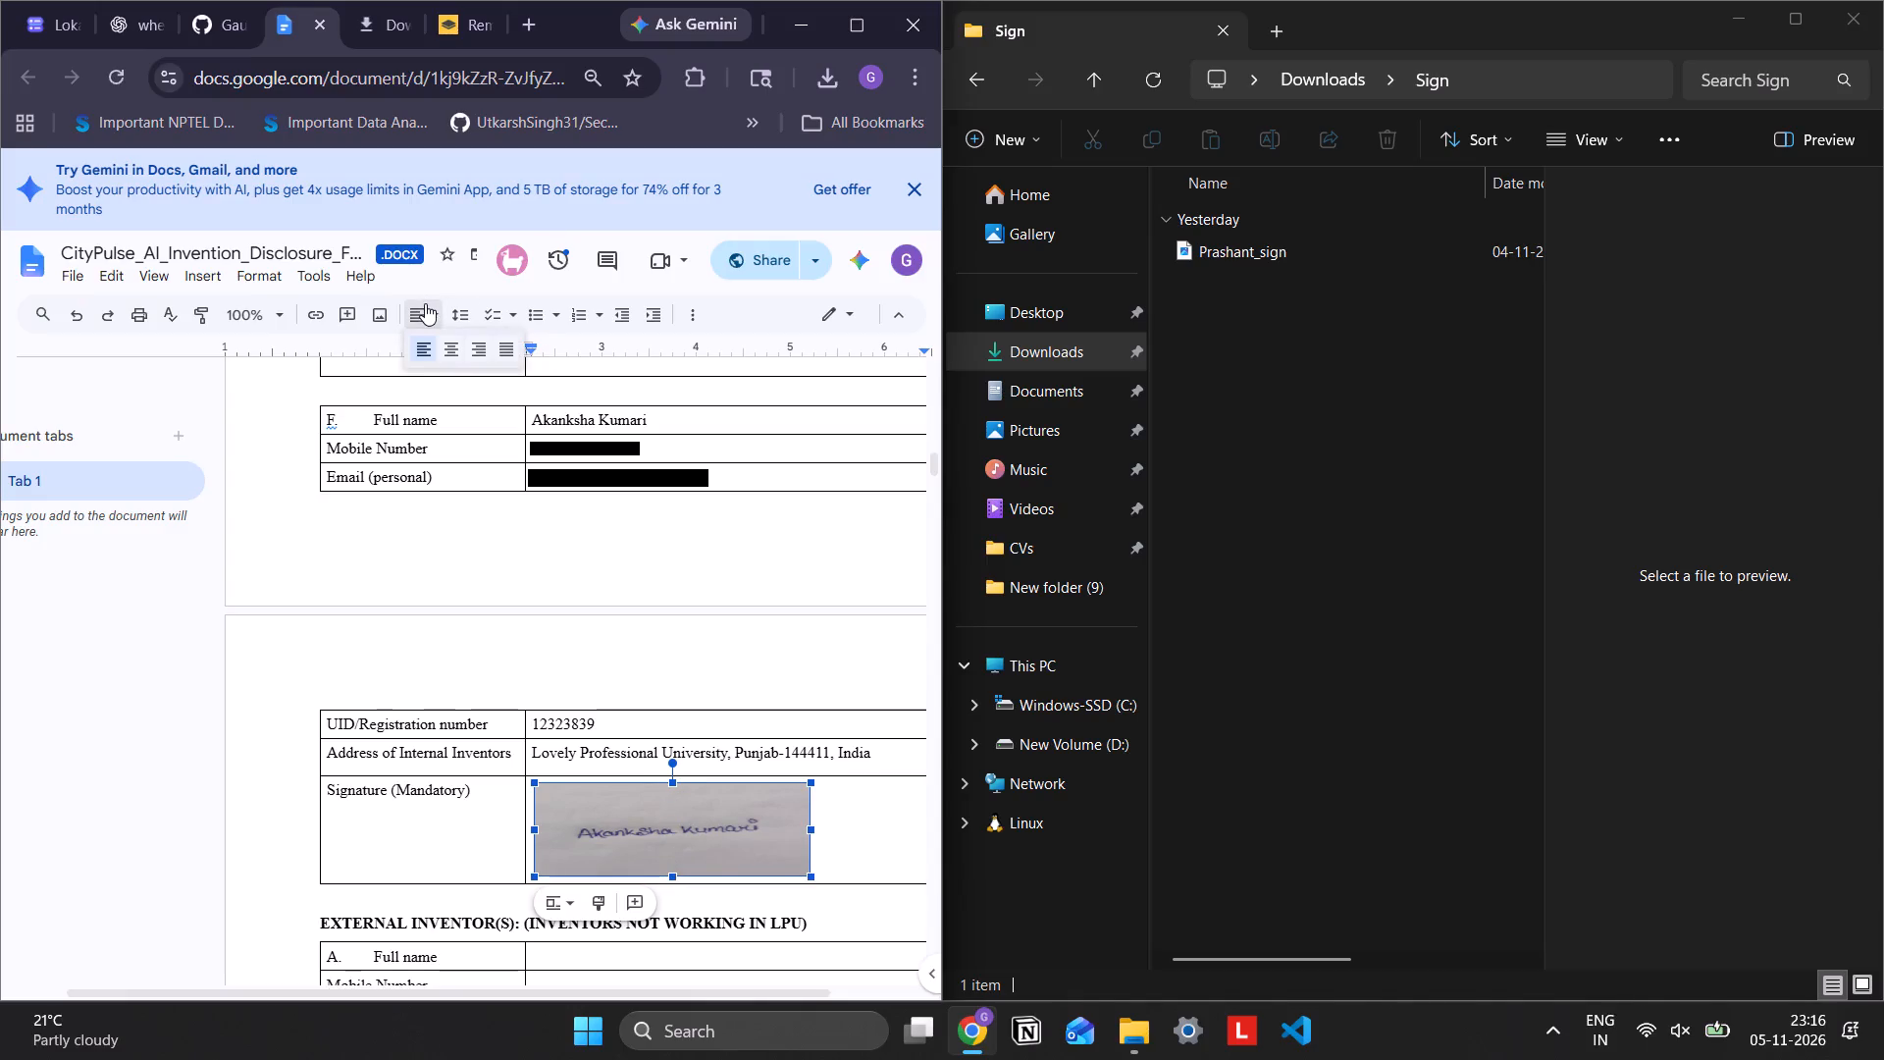
{"action": "left_click", "coordinate": [448, 346]}
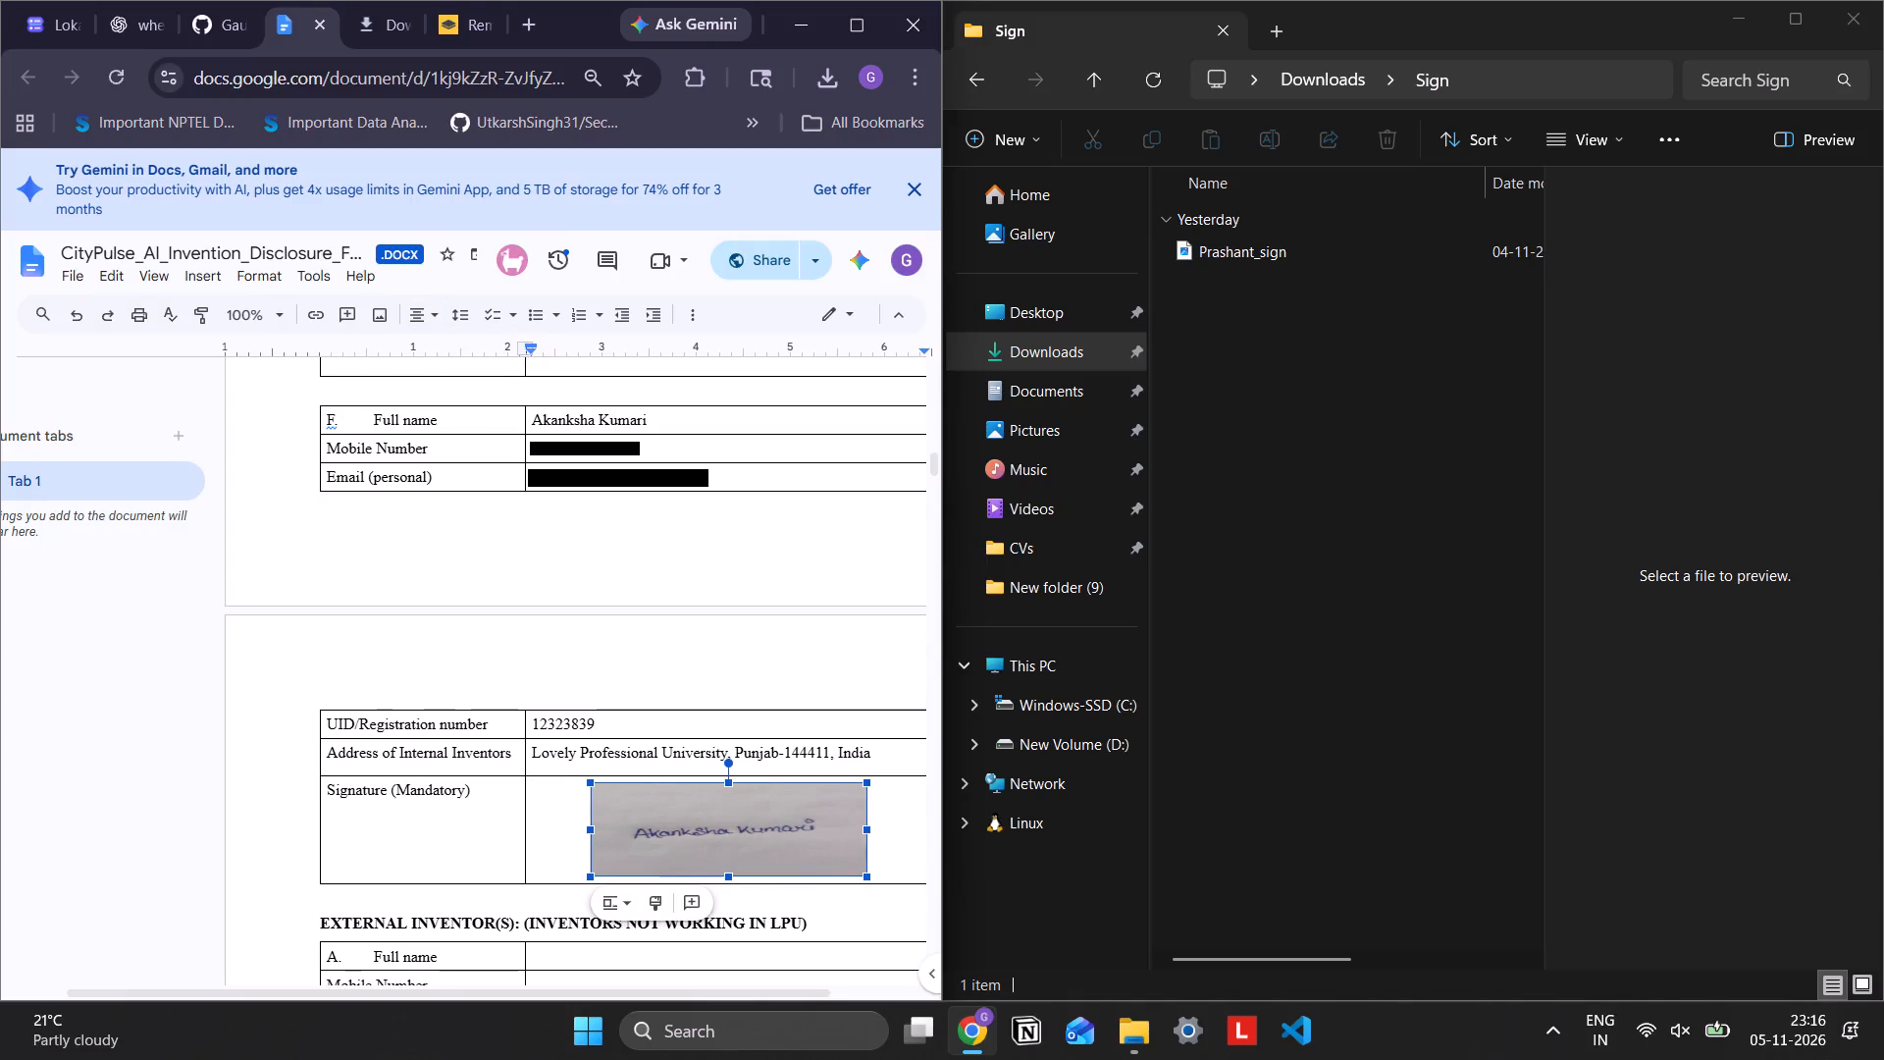
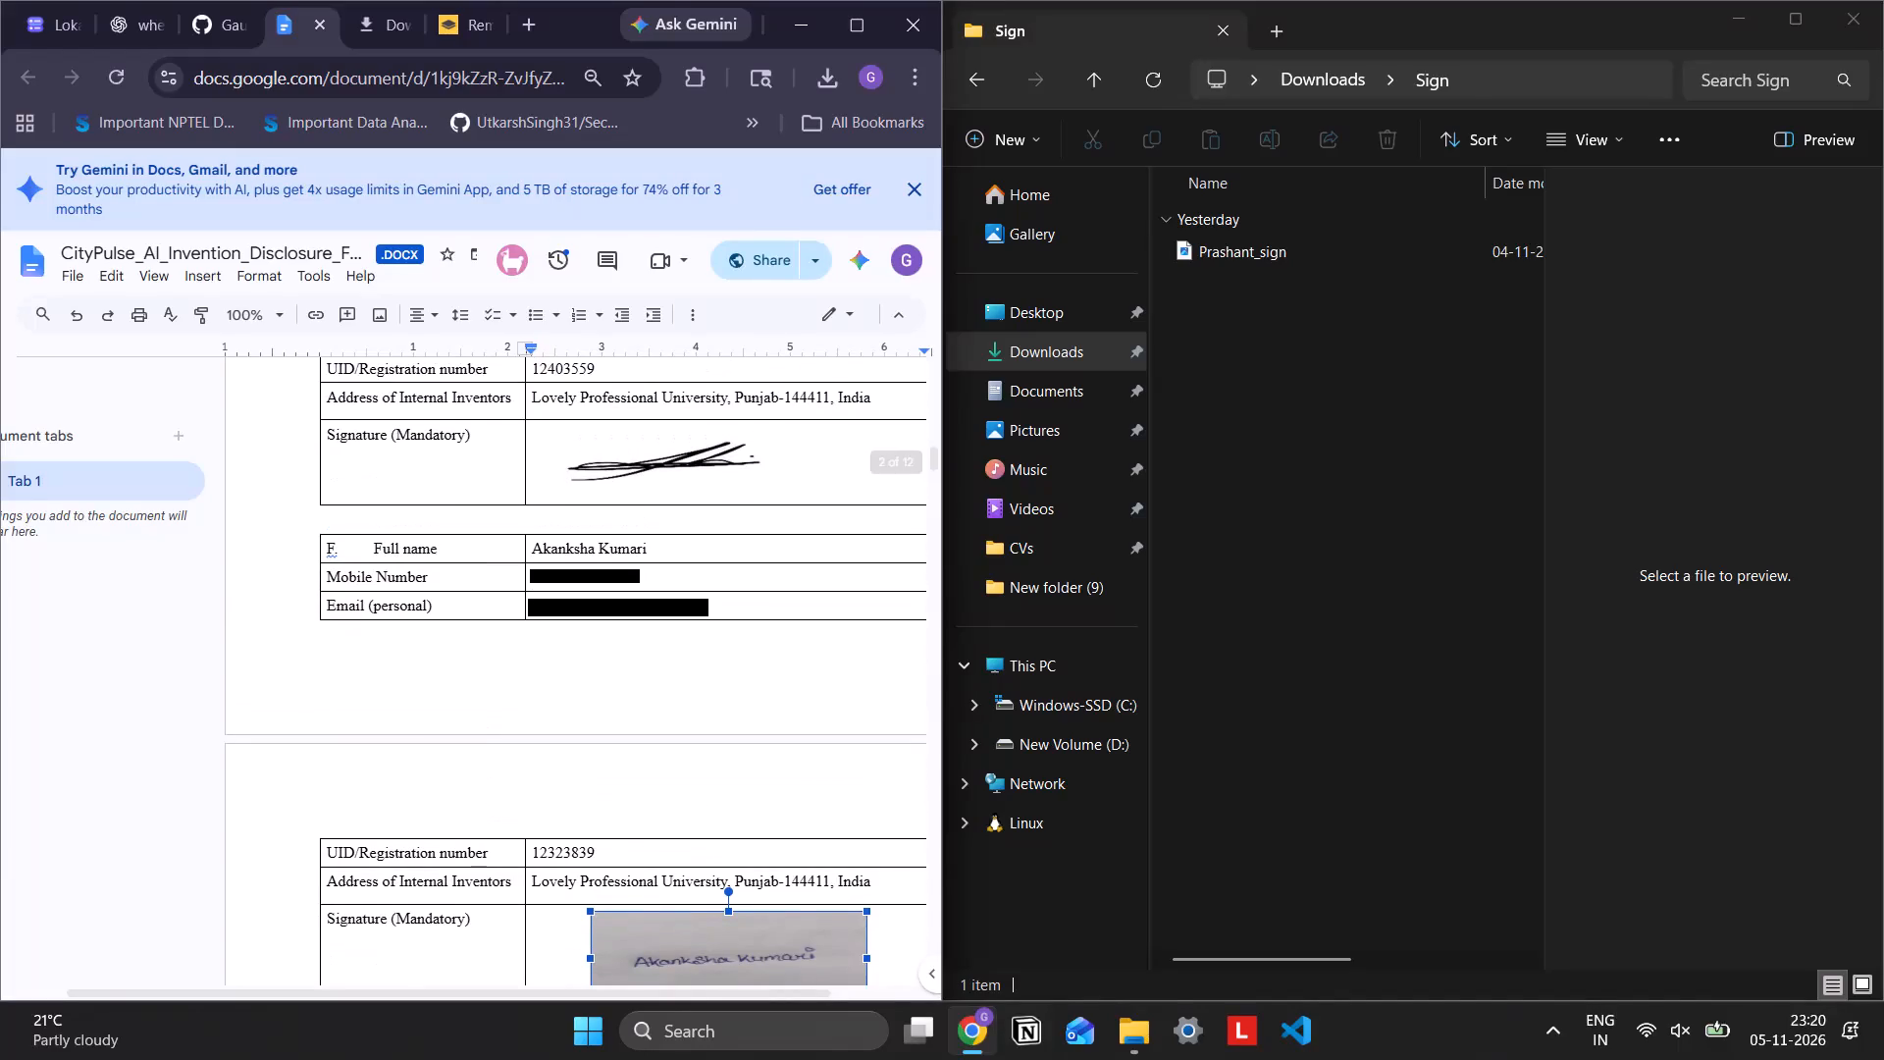
Insert a space in the middle of the mobile numbers of inventors F and E.
{"action": "left_click", "coordinate": [602, 580]}
{"action": "key", "text": "space"}
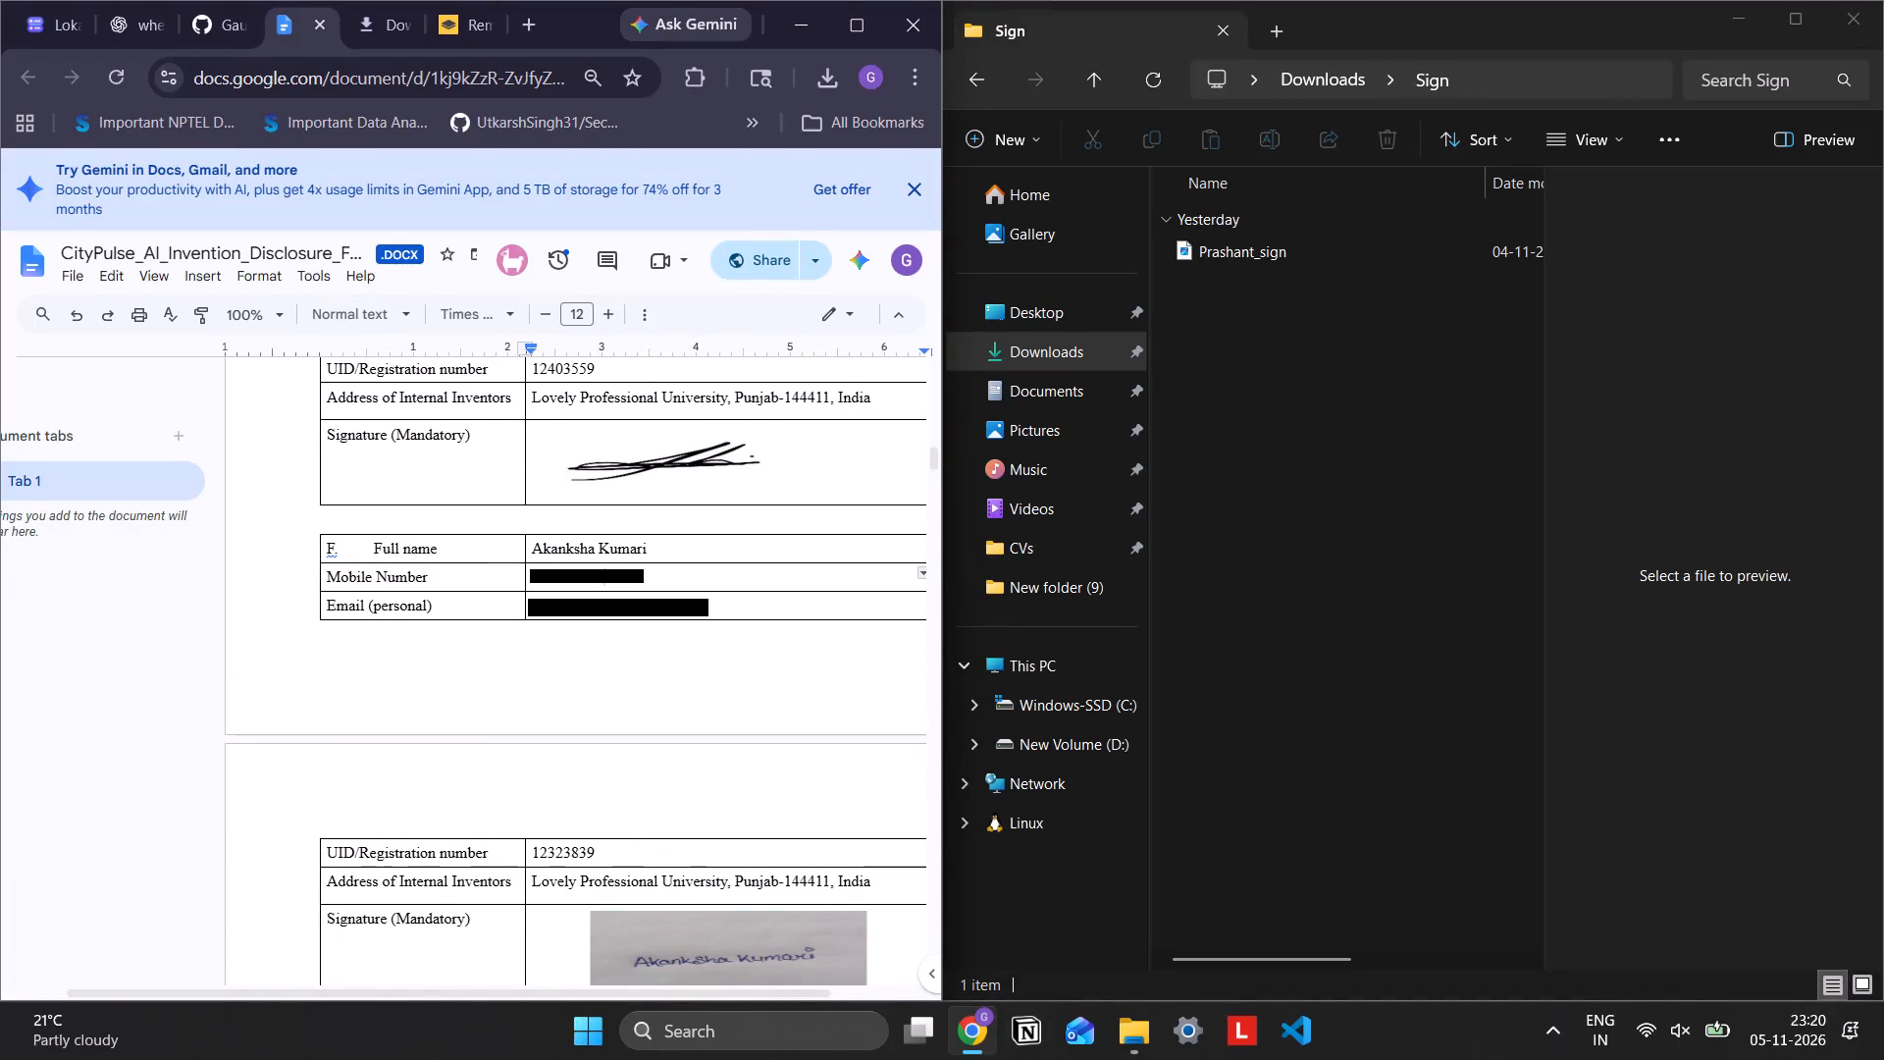
{"action": "scroll", "coordinate": [723, 567], "scroll_direction": "up", "scroll_amount": 2}
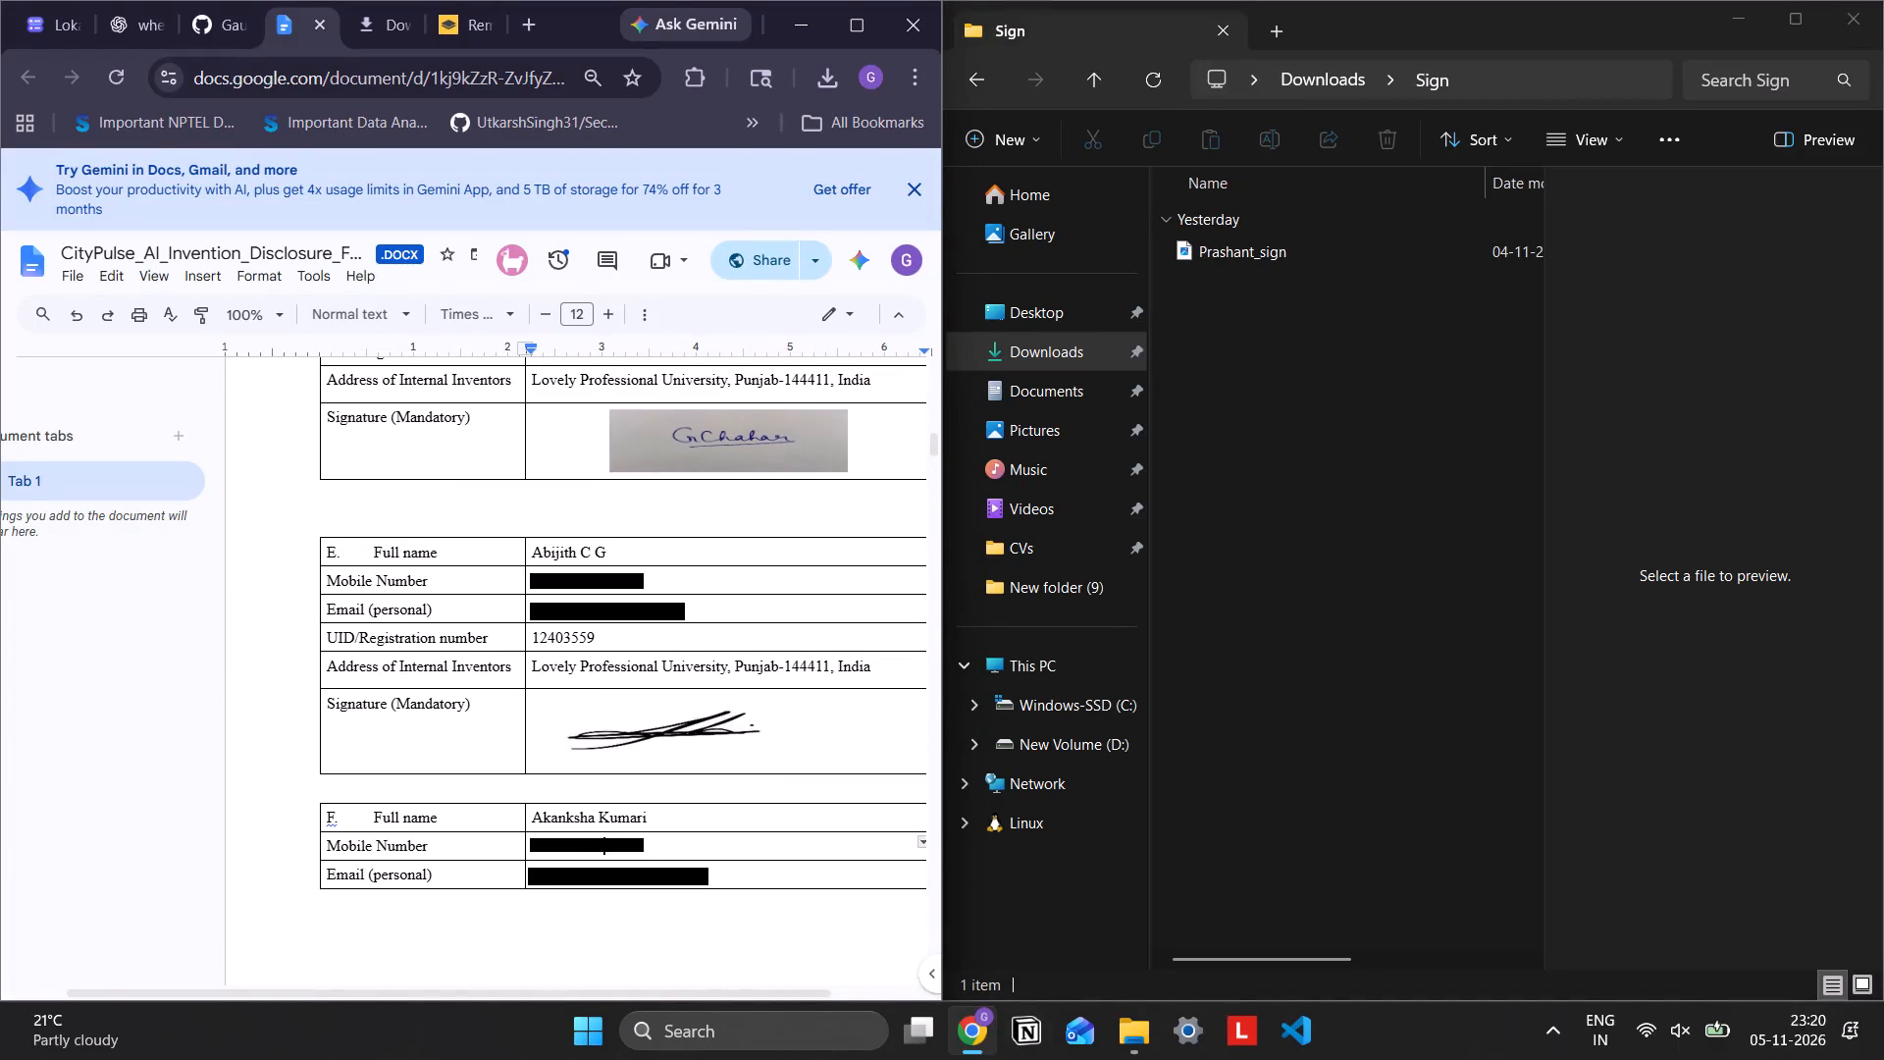
{"action": "left_click", "coordinate": [599, 585]}
{"action": "key", "text": "space"}
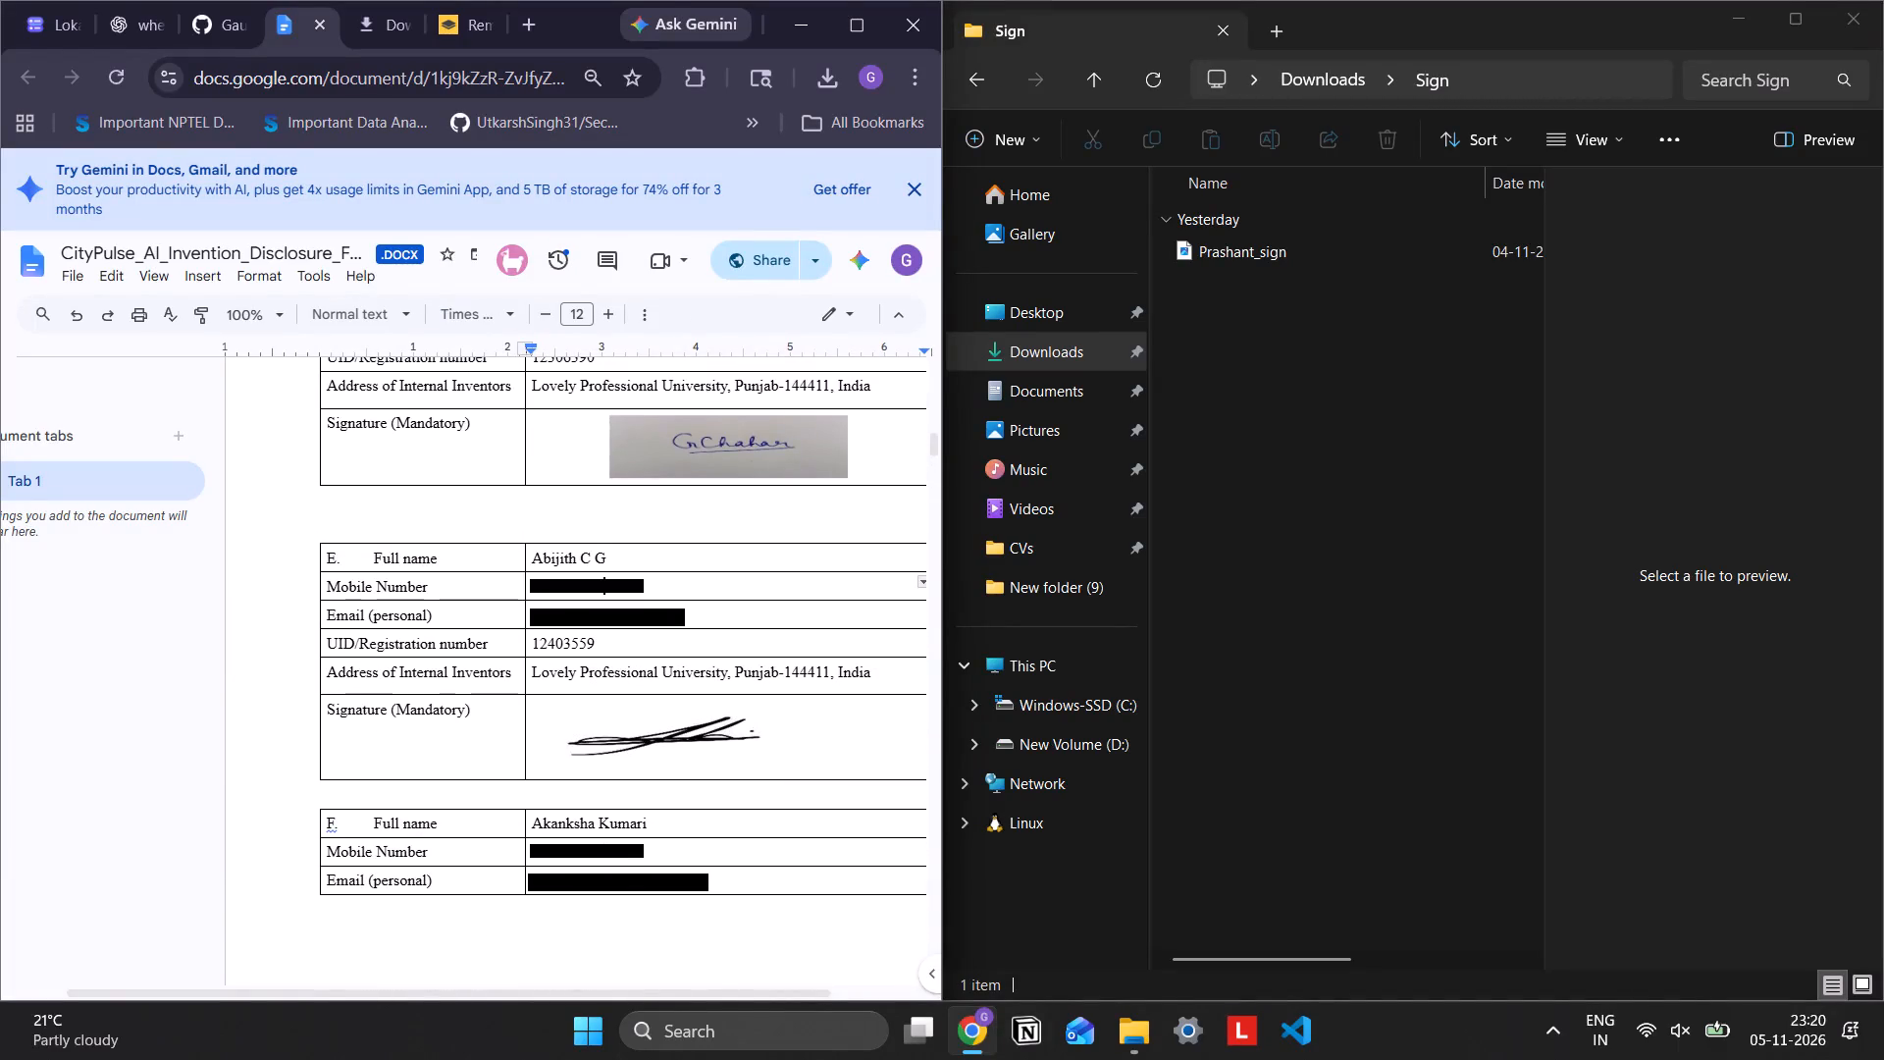
Examine the other inventors' tables and signatures in the form and locate inventor D's signature image in the Downloads folder.
{"action": "scroll", "coordinate": [767, 551], "scroll_direction": "up", "scroll_amount": 3}
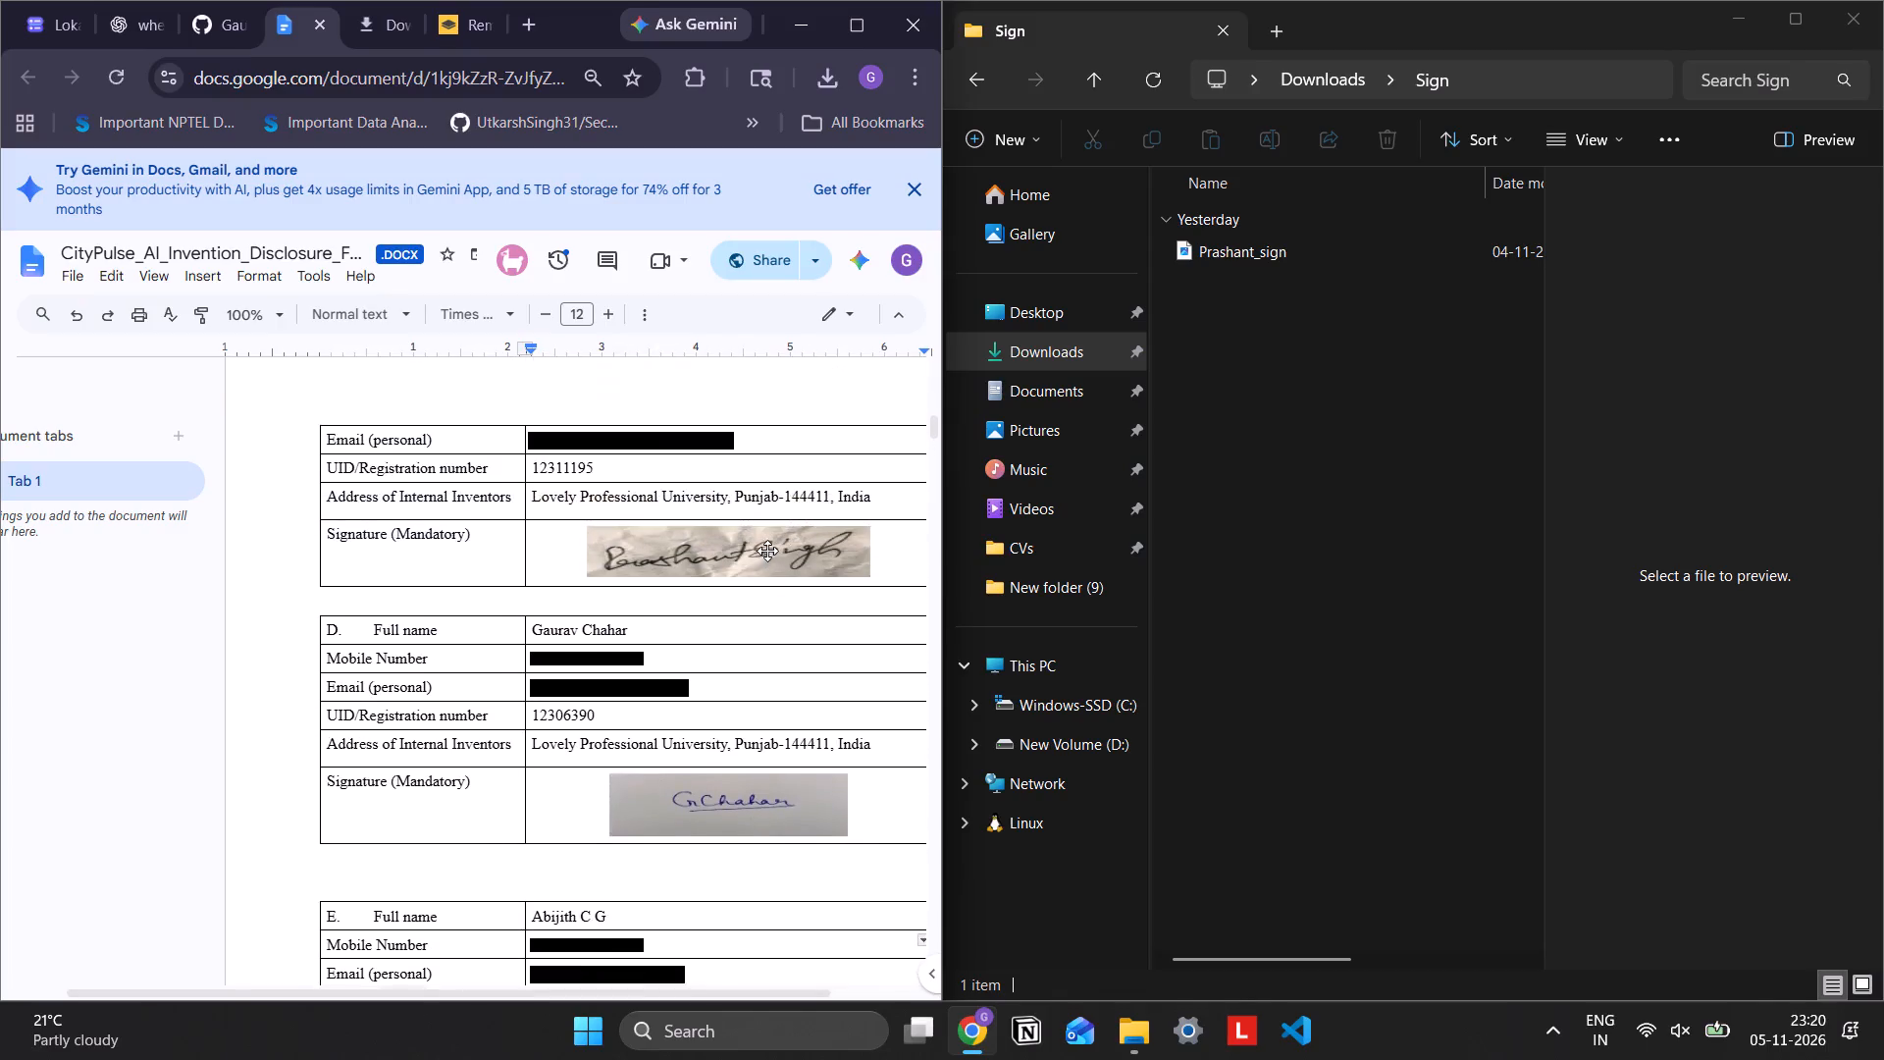
{"action": "scroll", "coordinate": [767, 551], "scroll_direction": "up", "scroll_amount": 4}
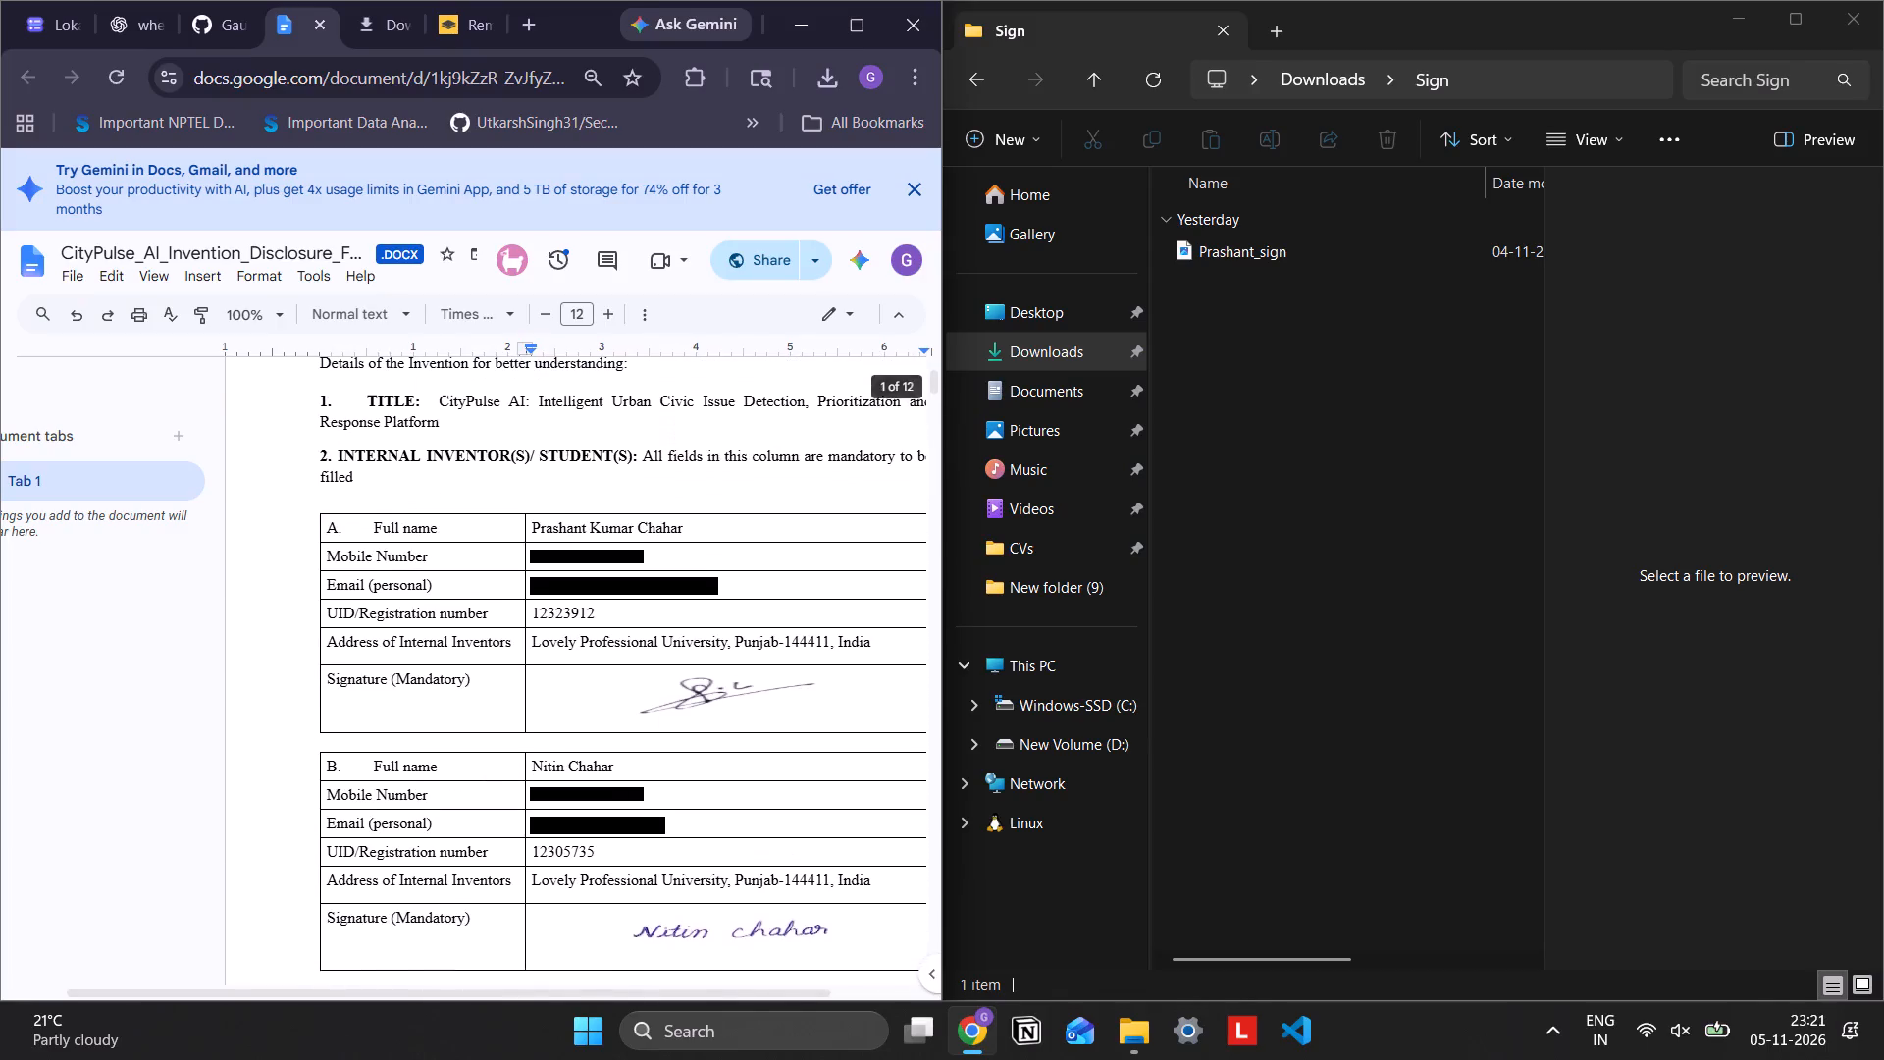
{"action": "scroll", "coordinate": [767, 551], "scroll_direction": "up", "scroll_amount": 2}
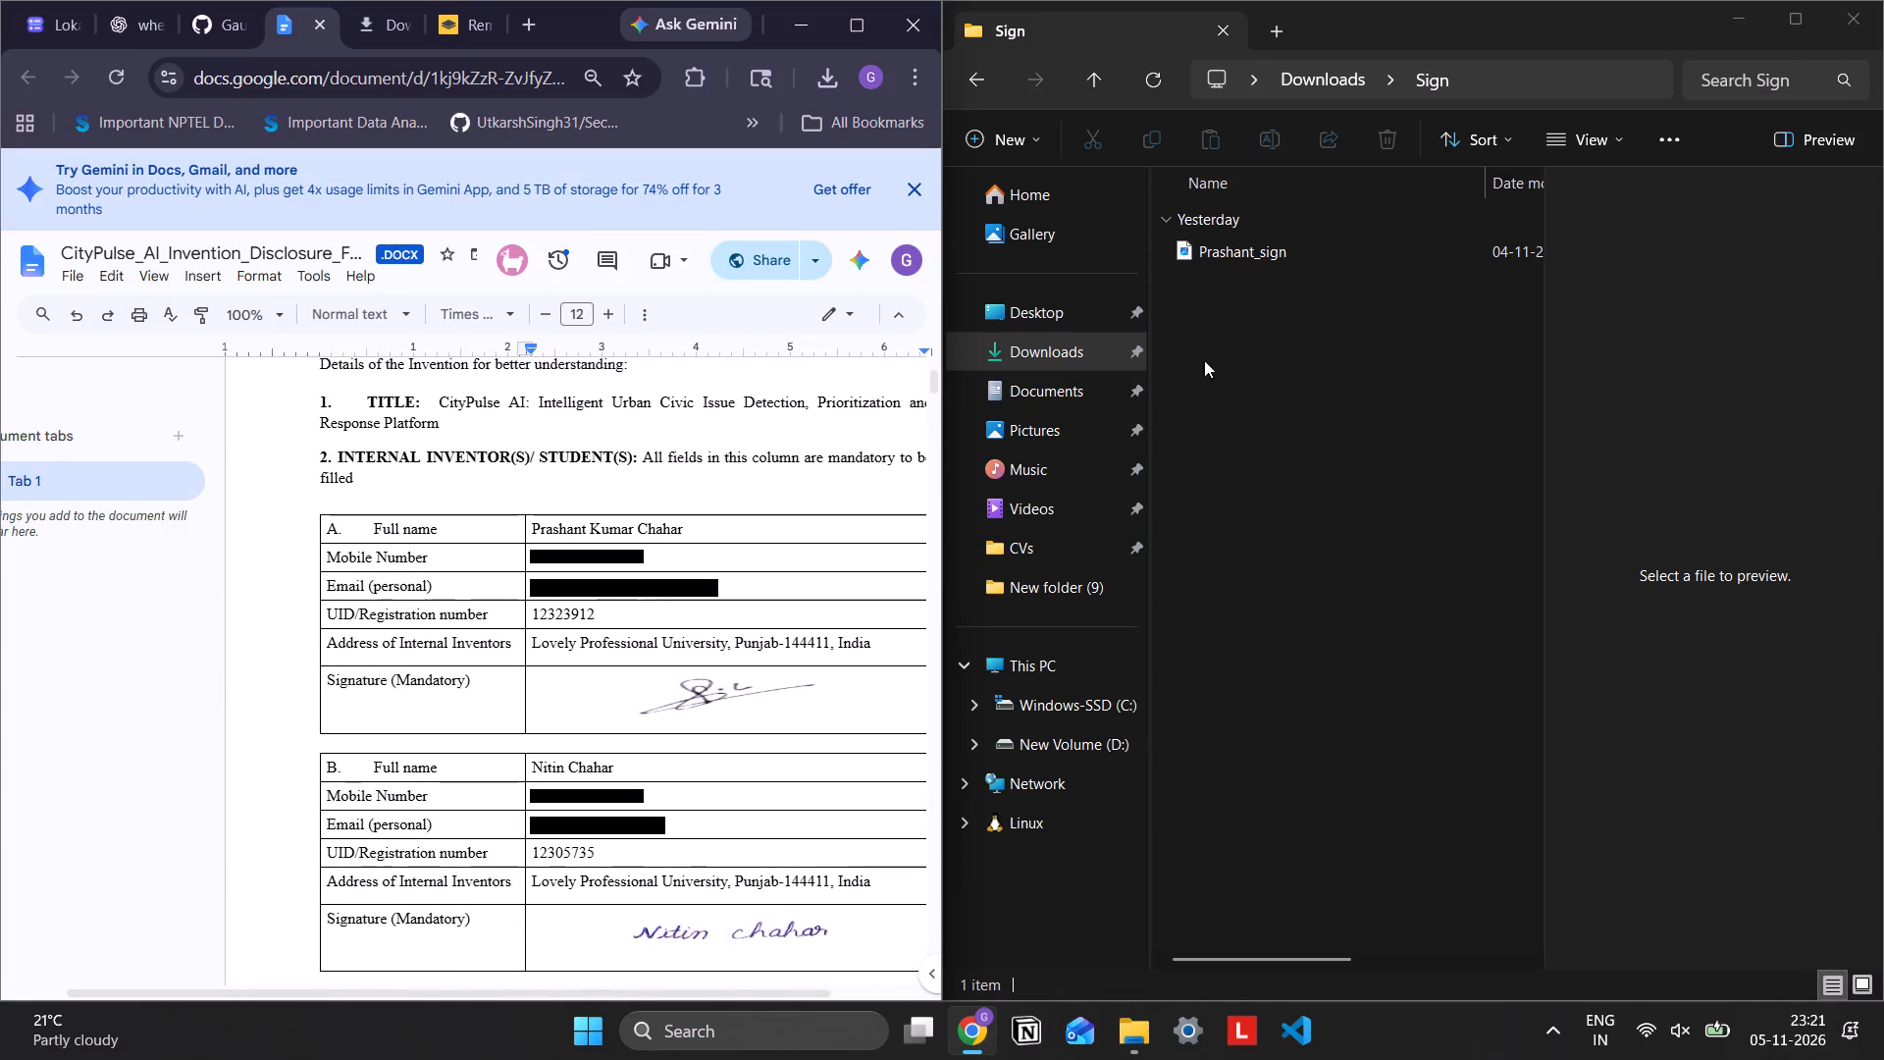
{"action": "left_click", "coordinate": [1055, 346]}
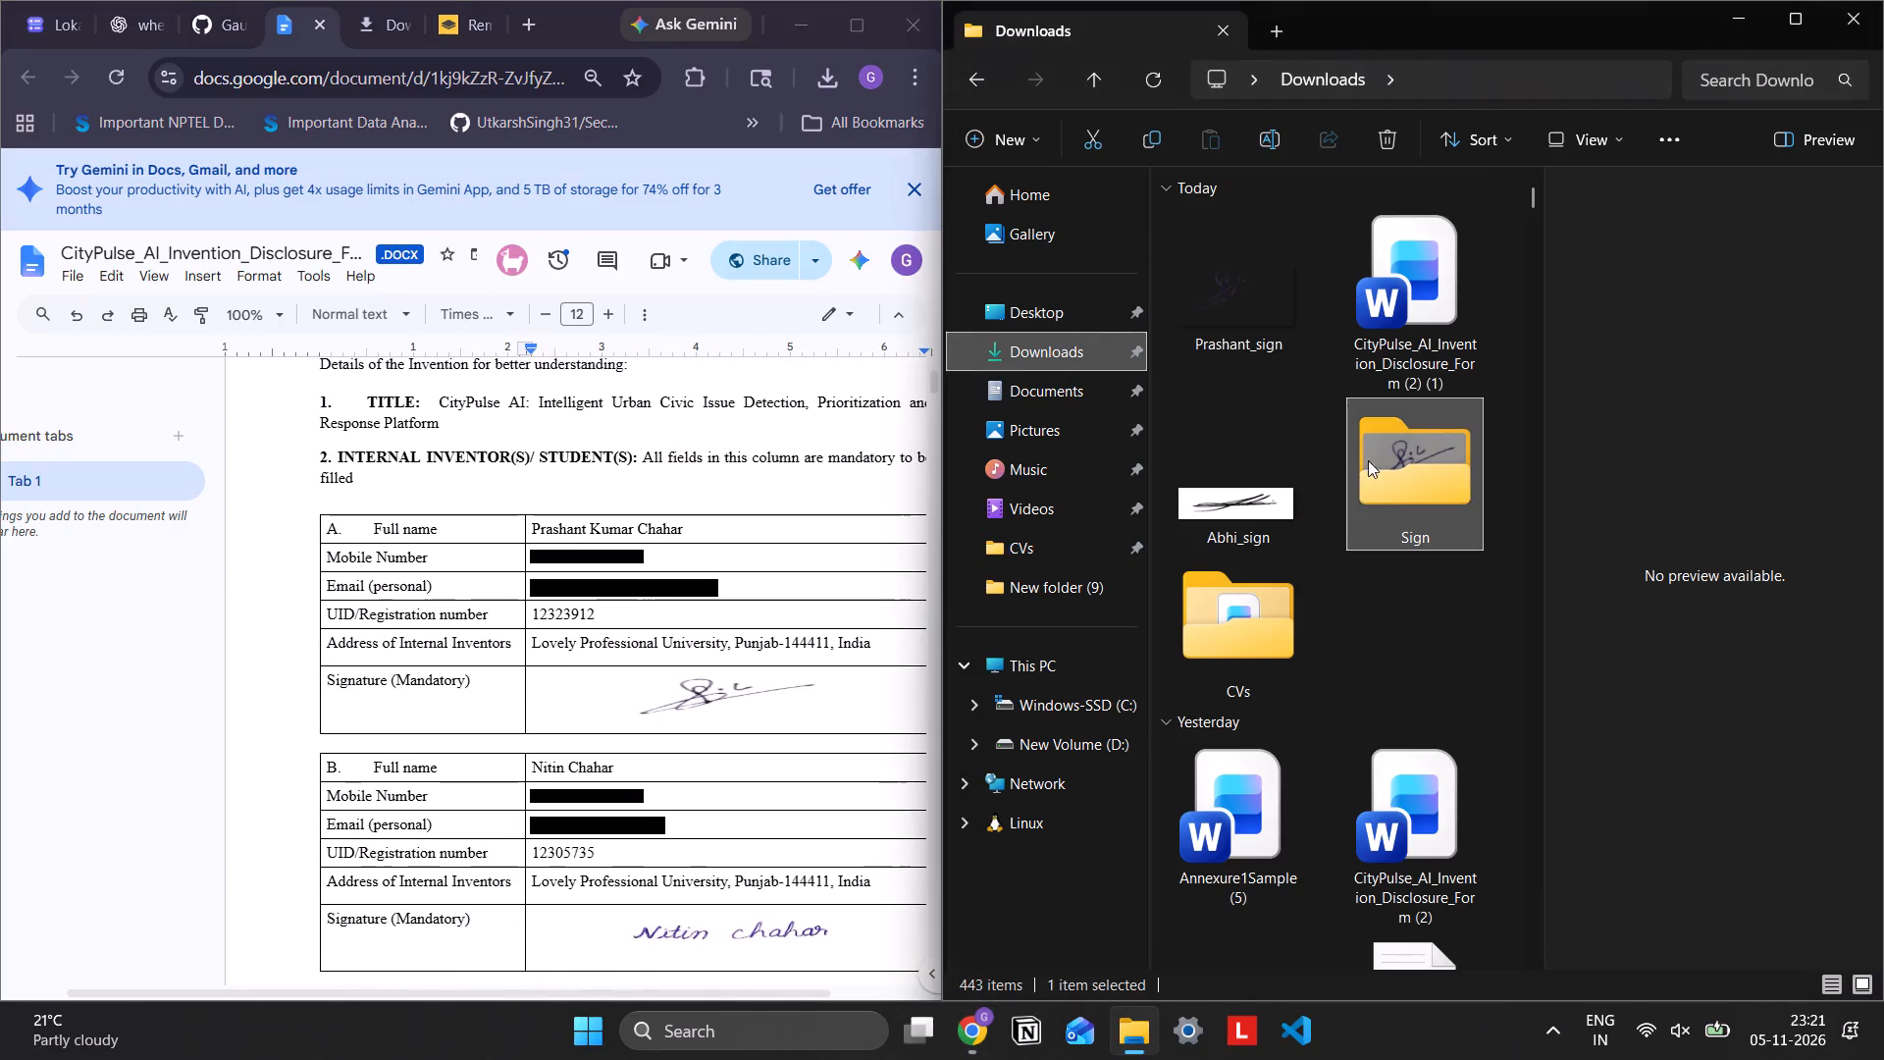
{"action": "scroll", "coordinate": [1346, 556], "scroll_direction": "down", "scroll_amount": 3}
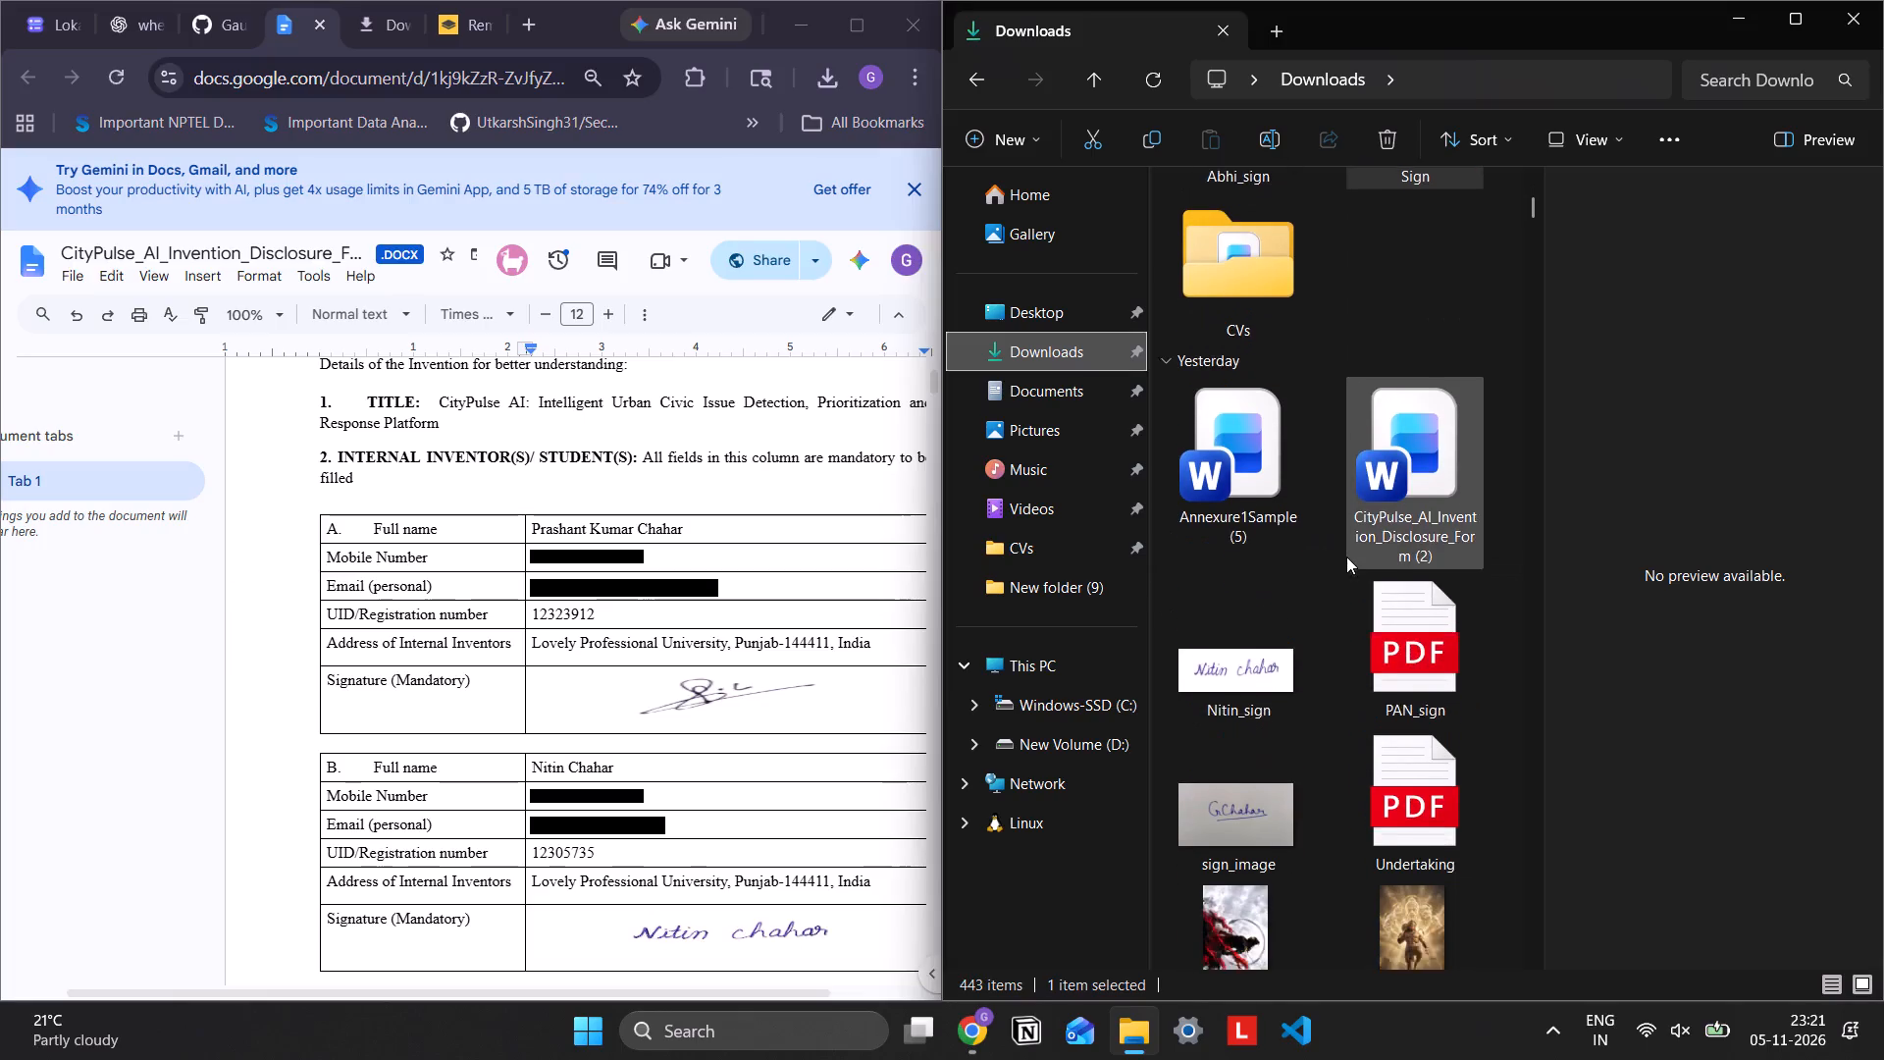
{"action": "scroll", "coordinate": [1346, 556], "scroll_direction": "down", "scroll_amount": 1}
{"action": "scroll", "coordinate": [924, 790], "scroll_direction": "down", "scroll_amount": 3}
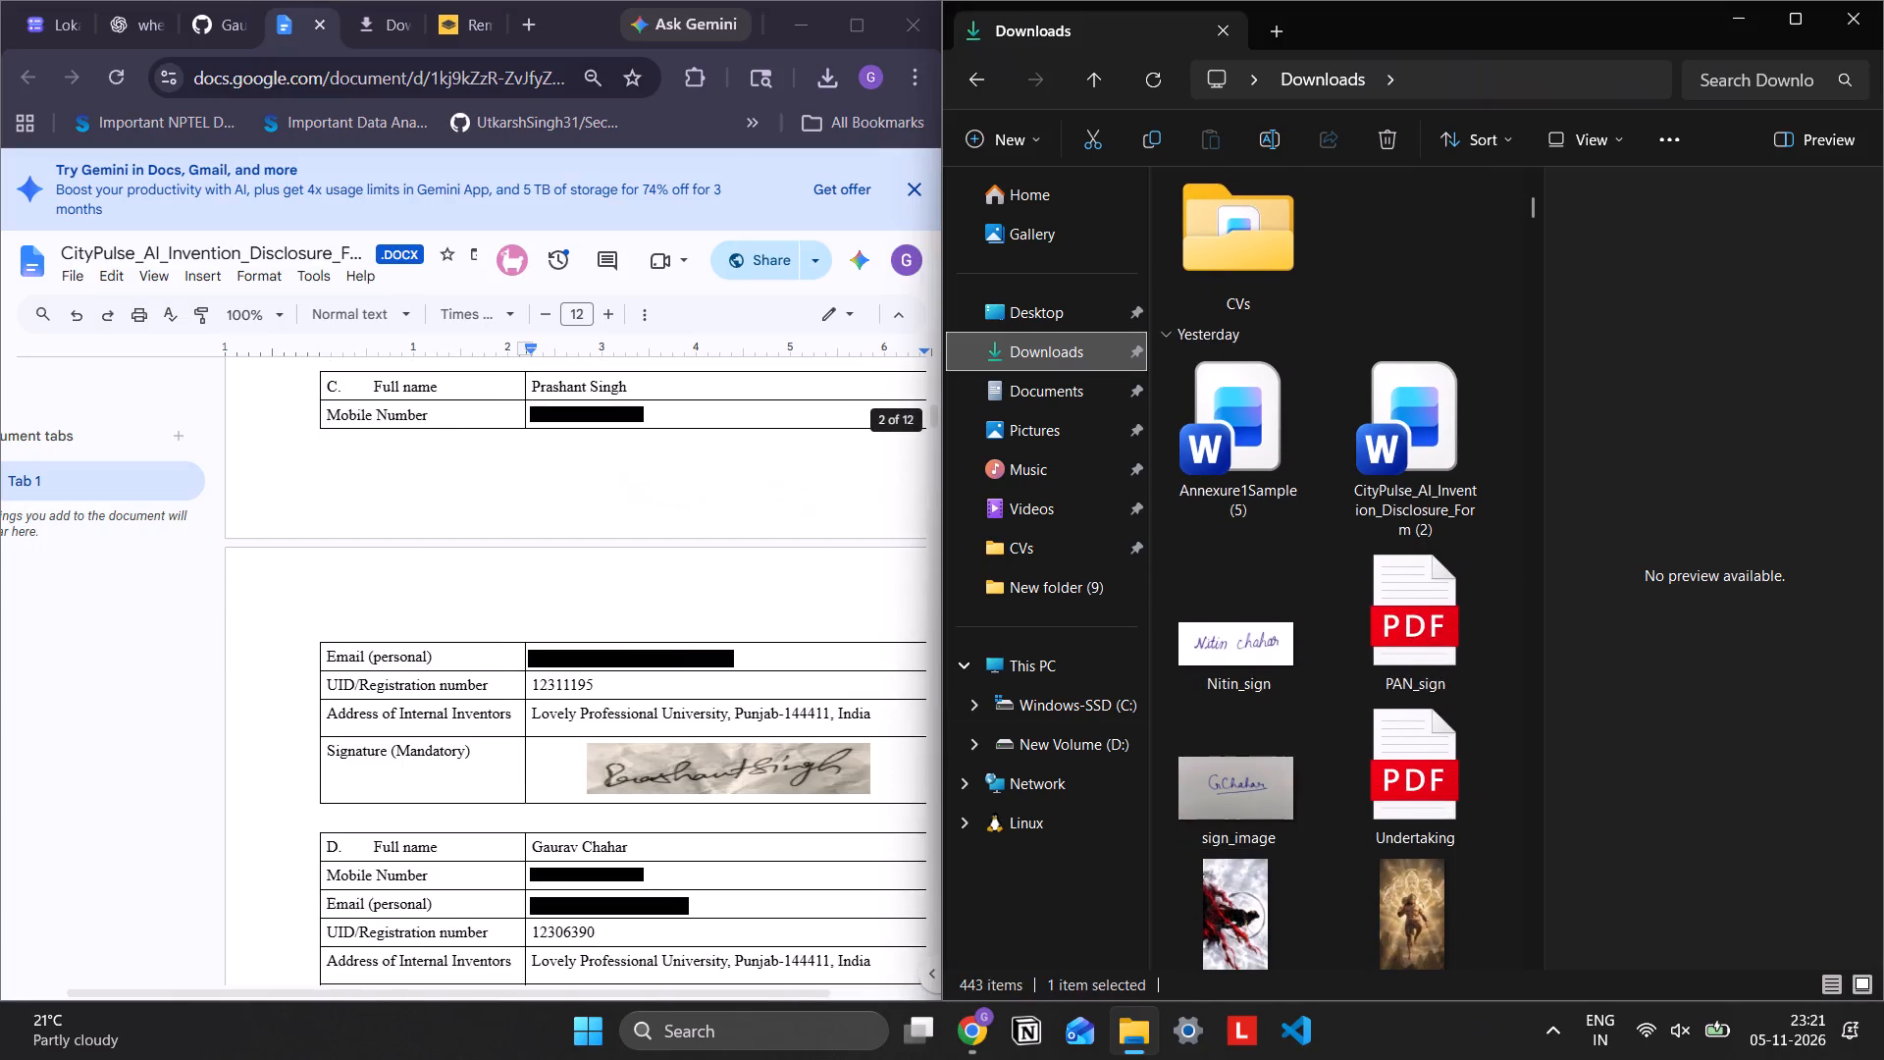
{"action": "scroll", "coordinate": [924, 790], "scroll_direction": "down", "scroll_amount": 1}
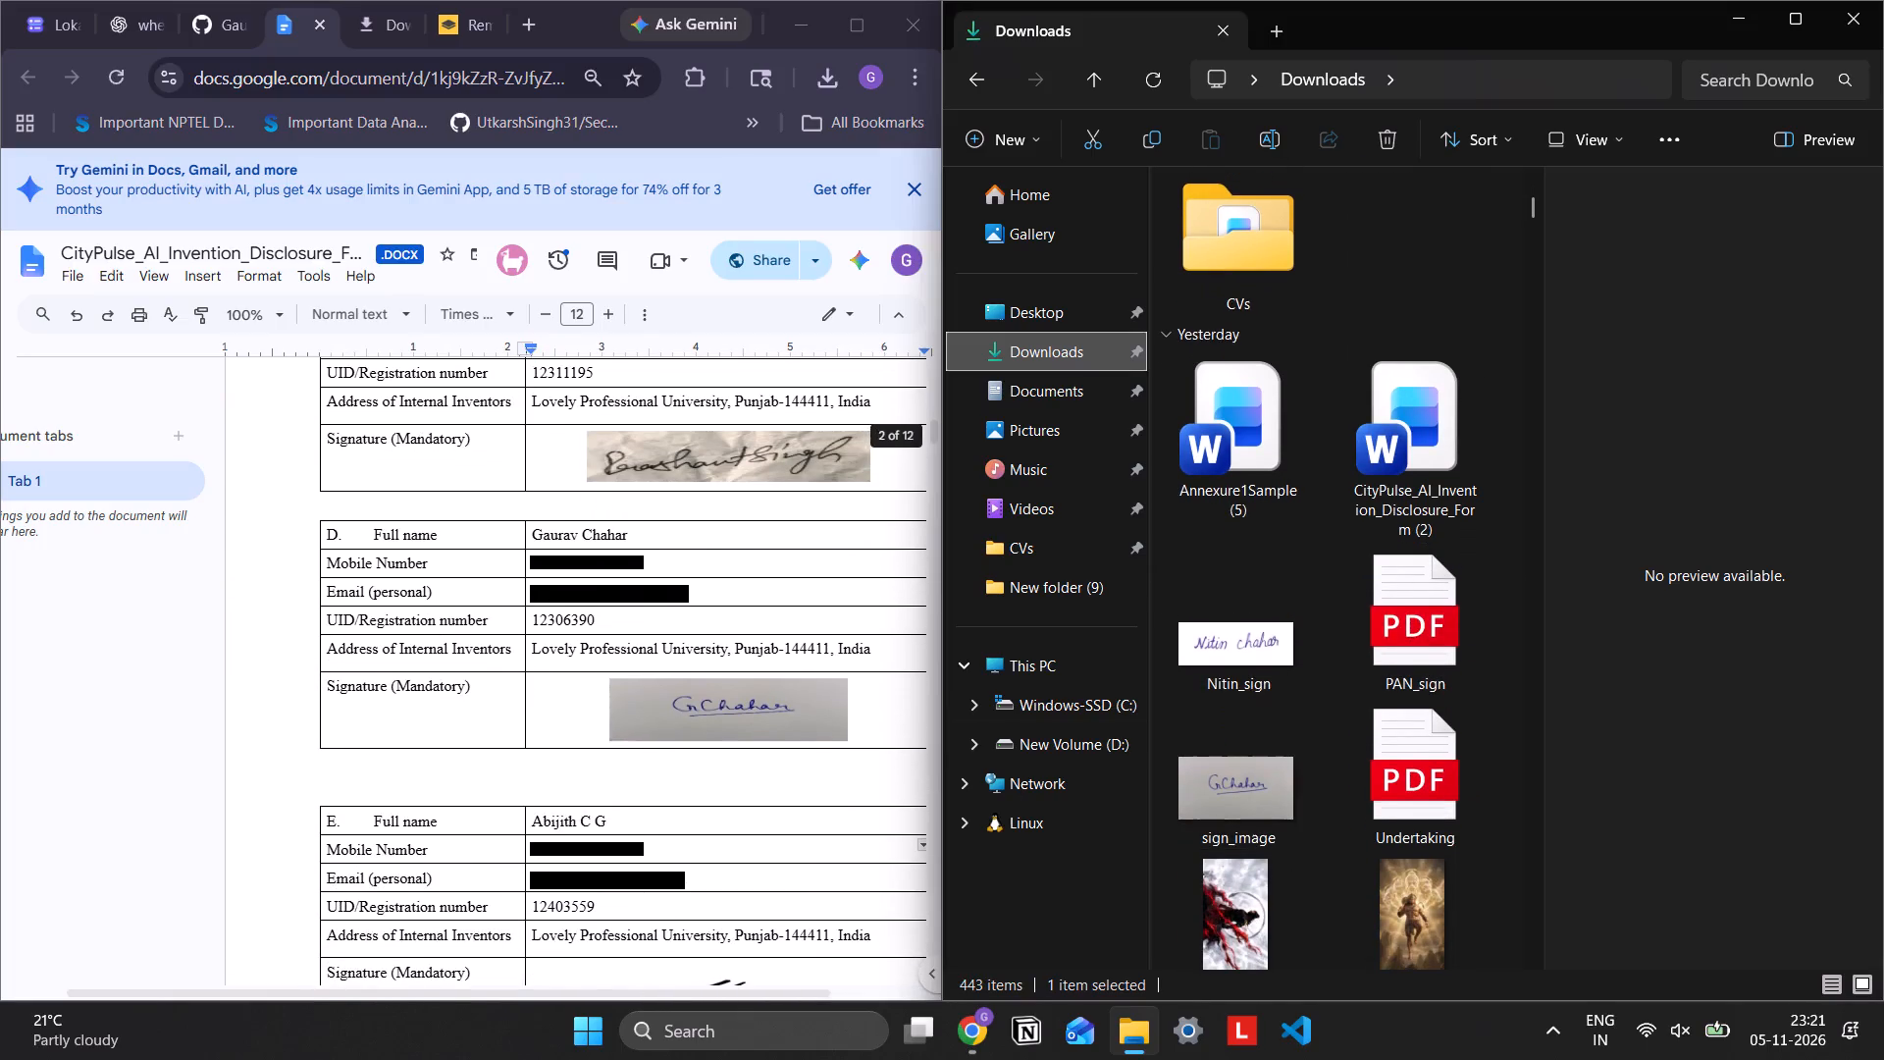
{"action": "scroll", "coordinate": [924, 790], "scroll_direction": "down", "scroll_amount": 1}
{"action": "left_click", "coordinate": [1282, 821]}
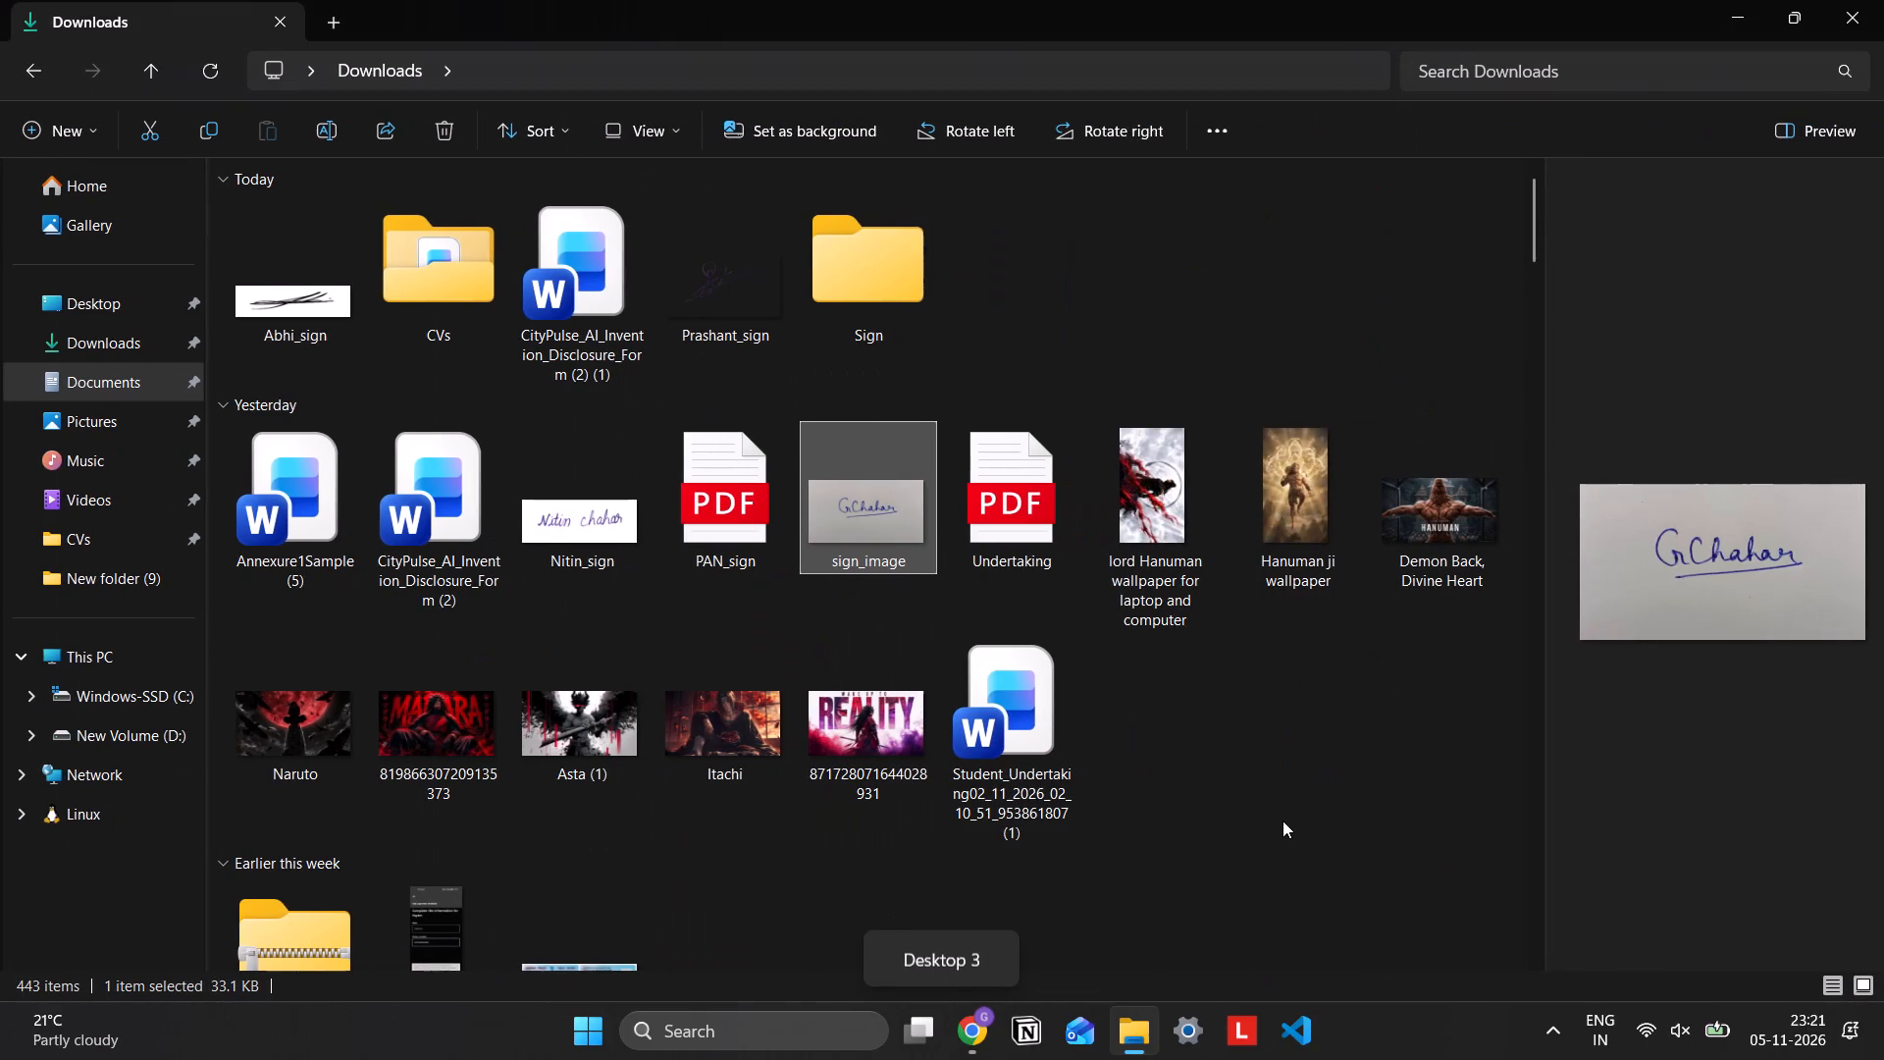
Close the open Downloads folder windows and maximise the browser window showing the form.
{"action": "left_click", "coordinate": [1870, 0]}
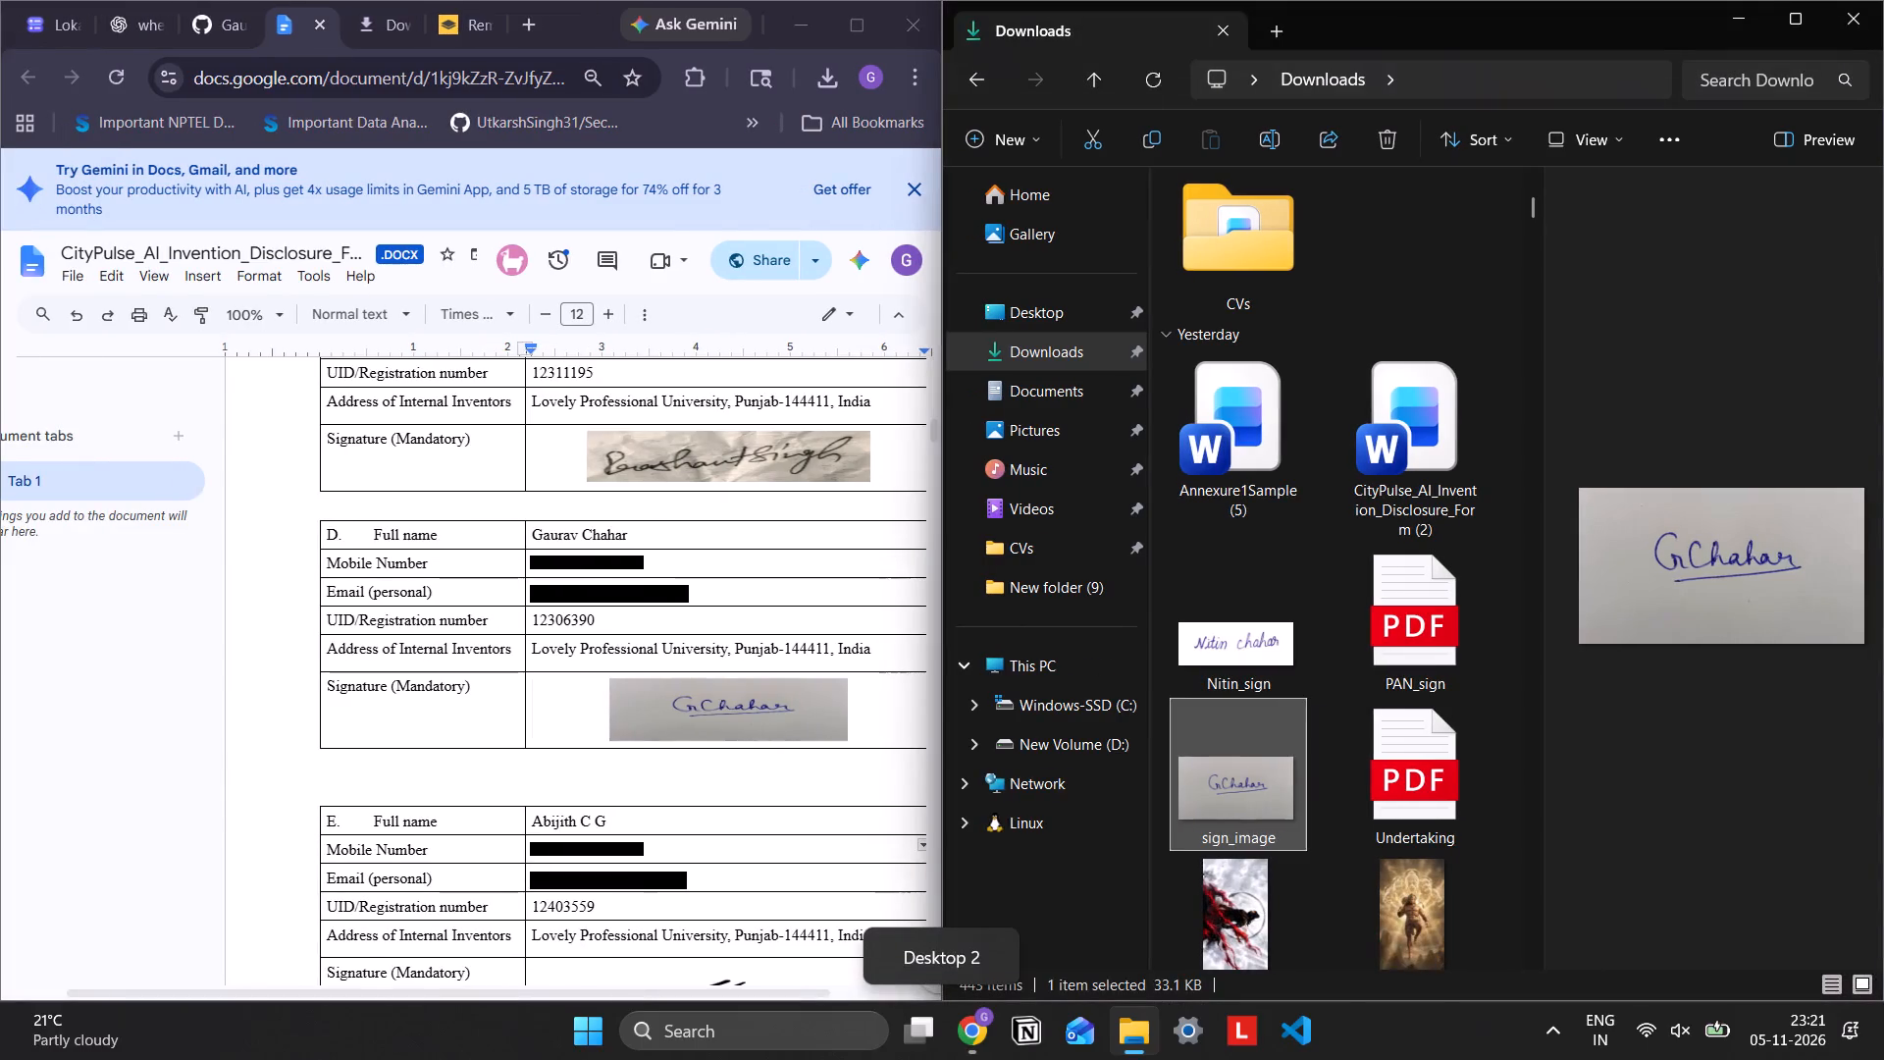
{"action": "left_click", "coordinate": [1866, 7]}
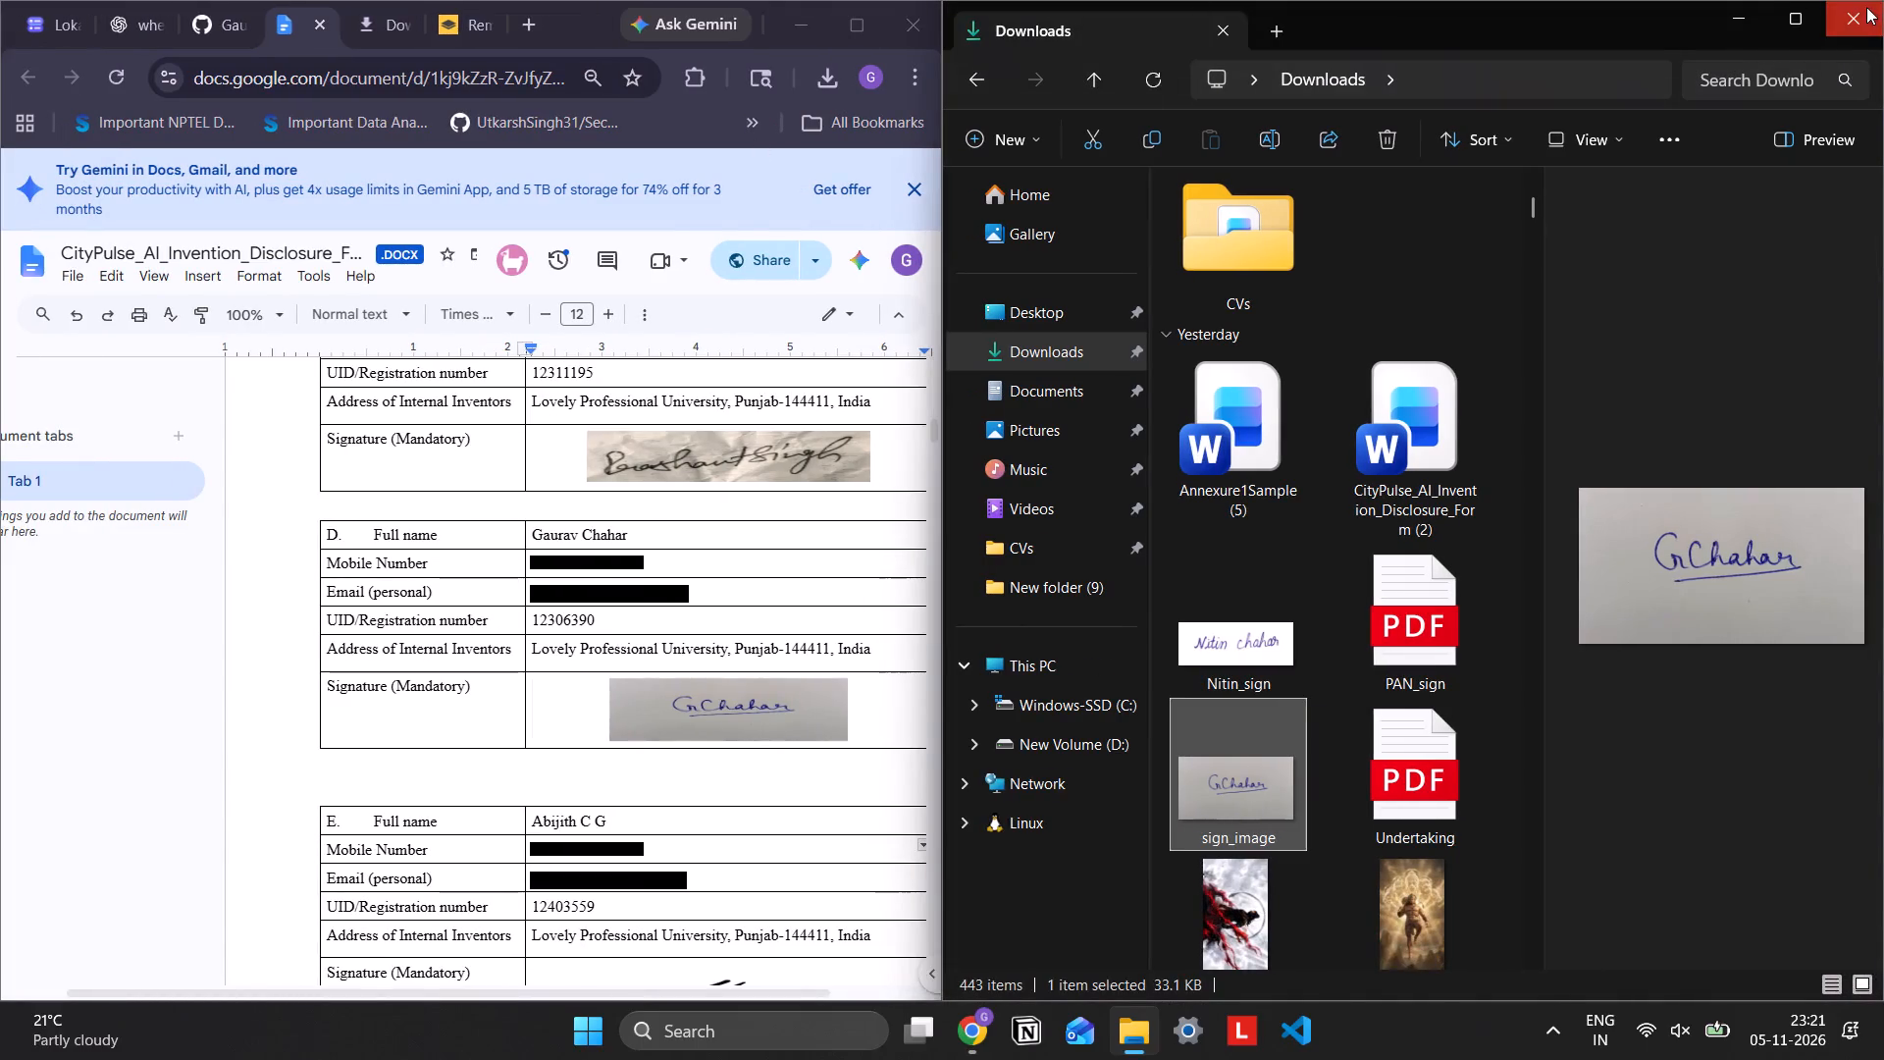
{"action": "left_click", "coordinate": [851, 15]}
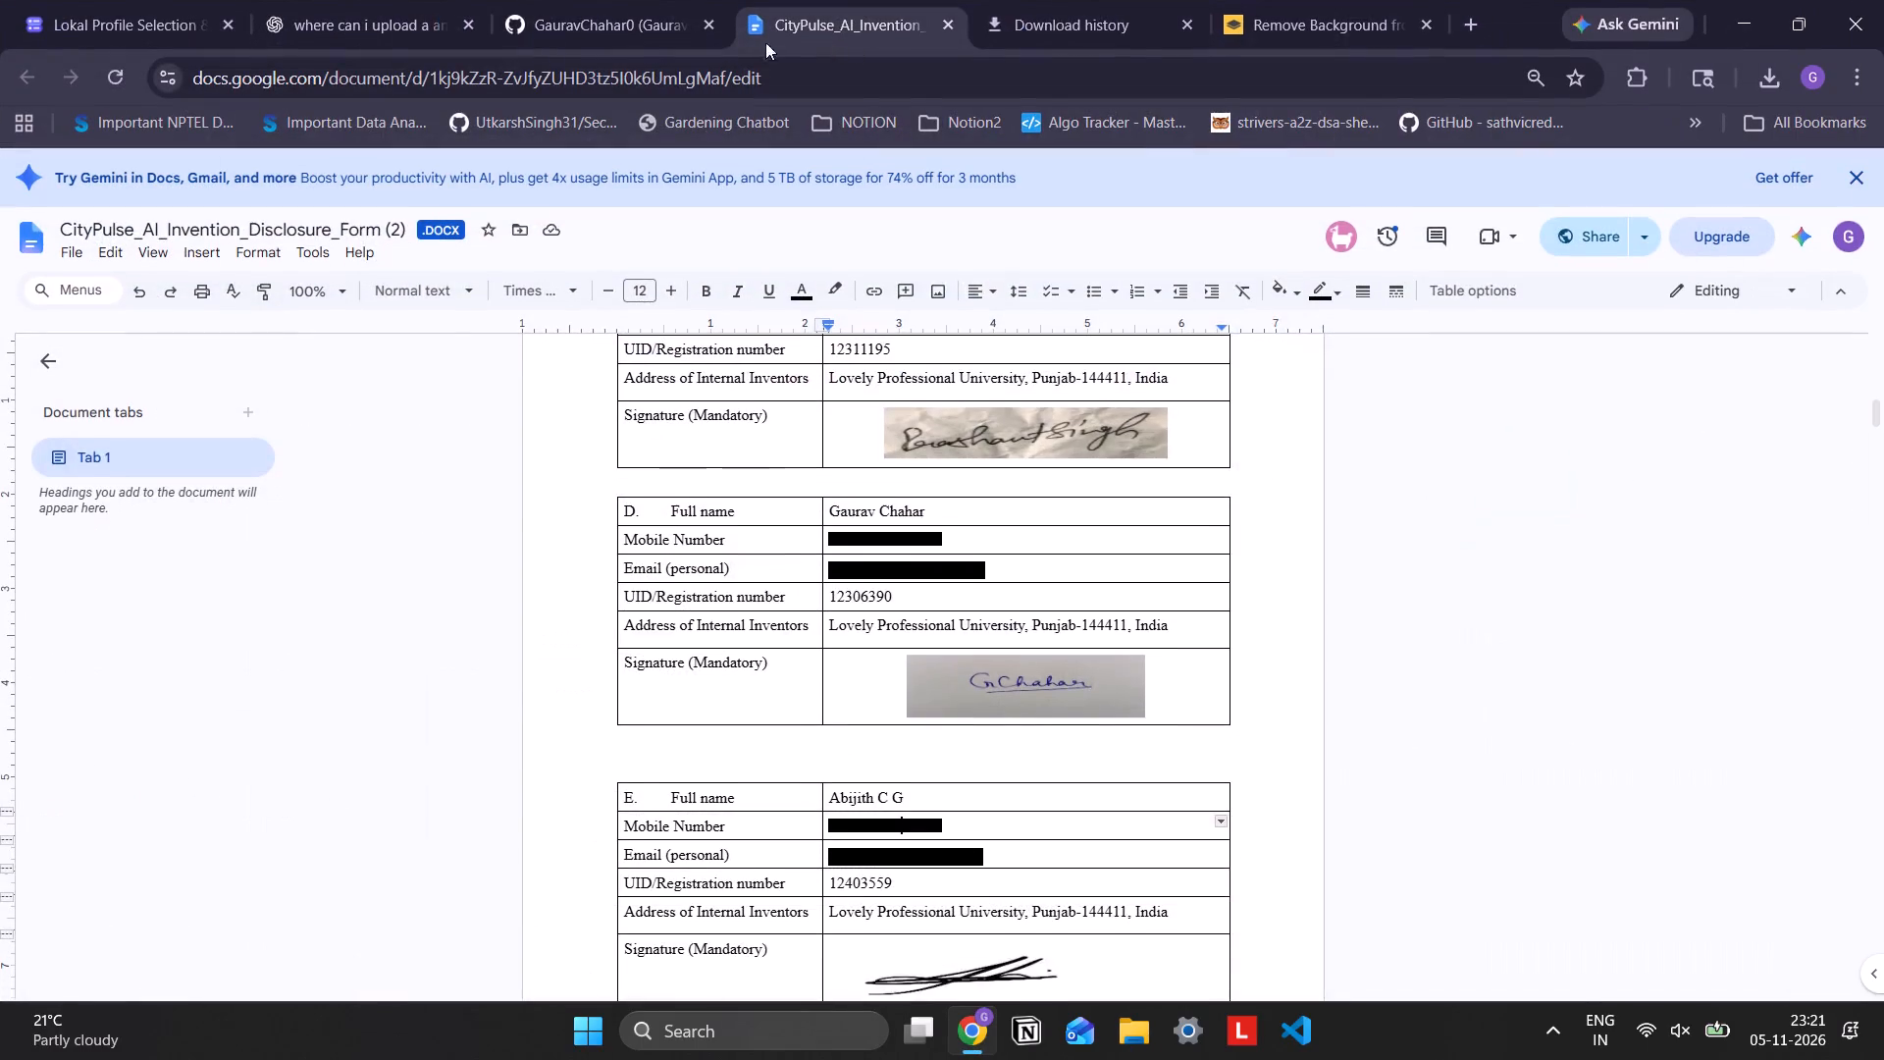
Switch to the remove.bg page and delete the previously processed signature image from it.
{"action": "left_click", "coordinate": [1302, 0]}
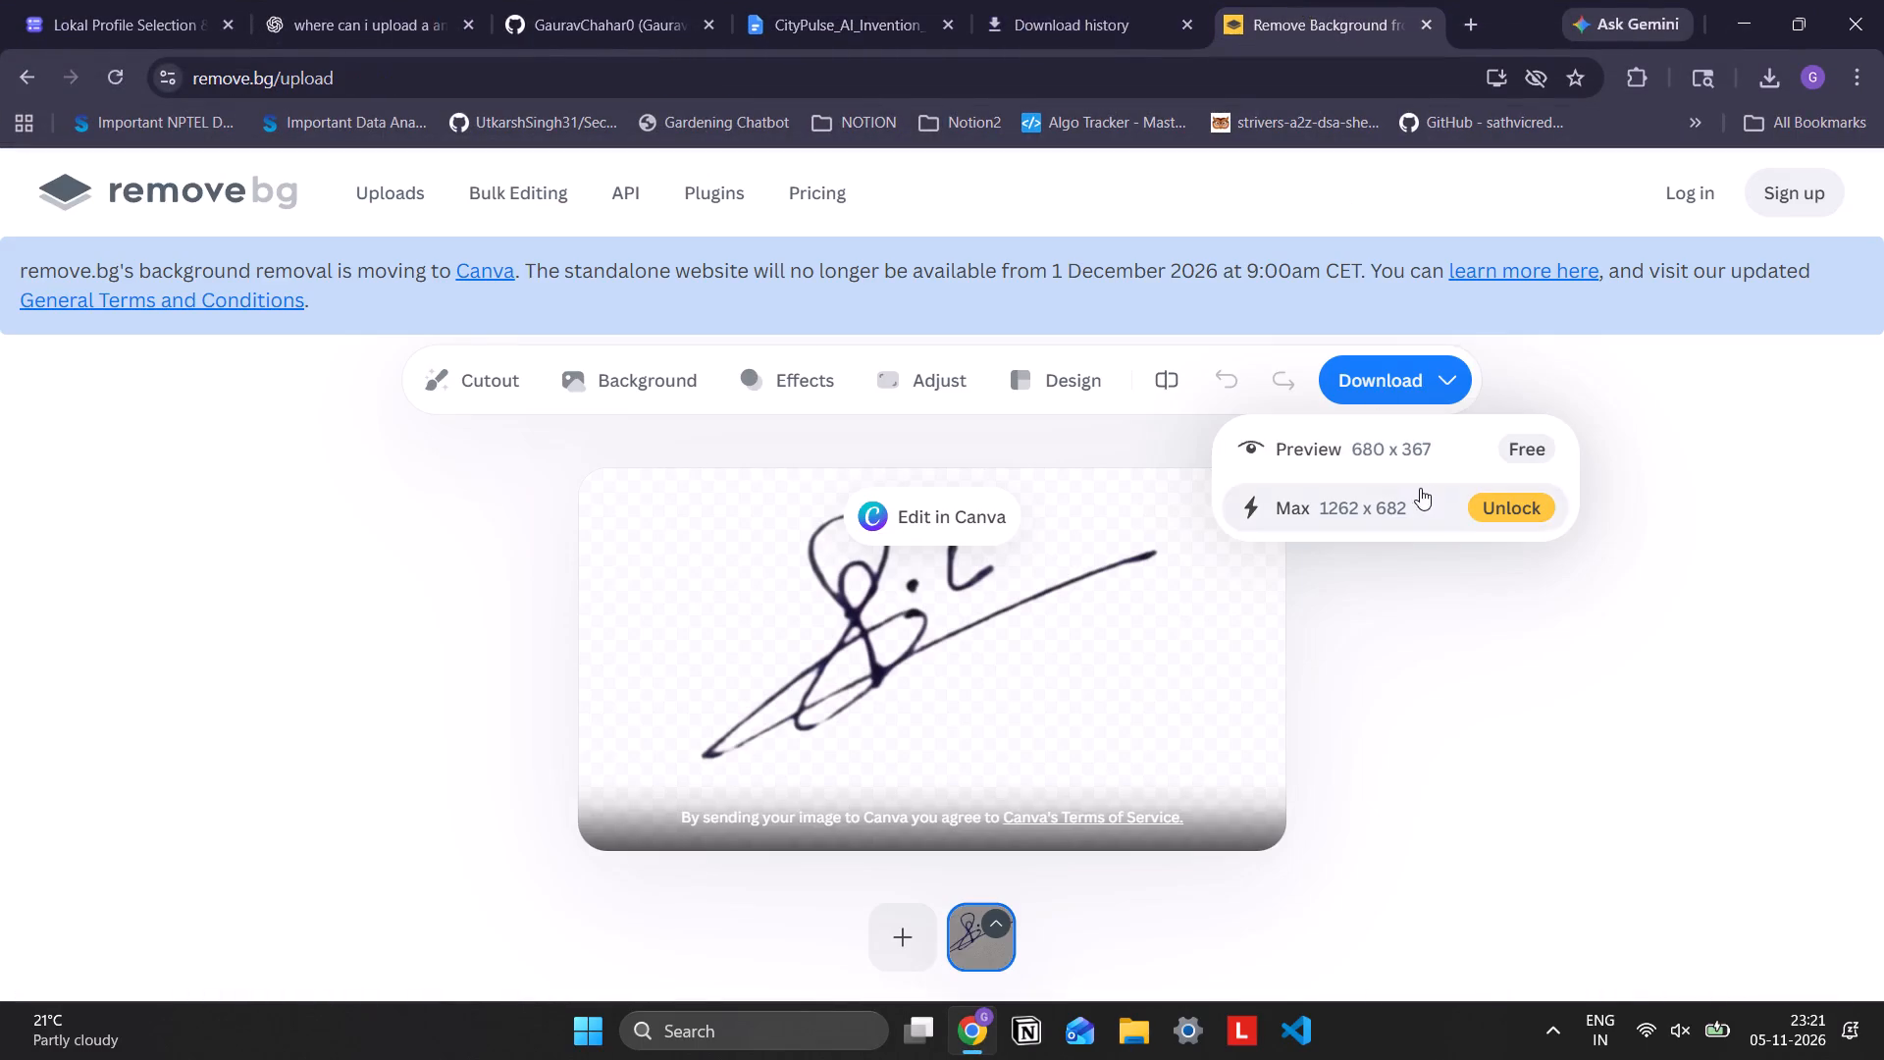
{"action": "scroll", "coordinate": [652, 440], "scroll_direction": "down", "scroll_amount": 3}
{"action": "left_click", "coordinate": [997, 919]}
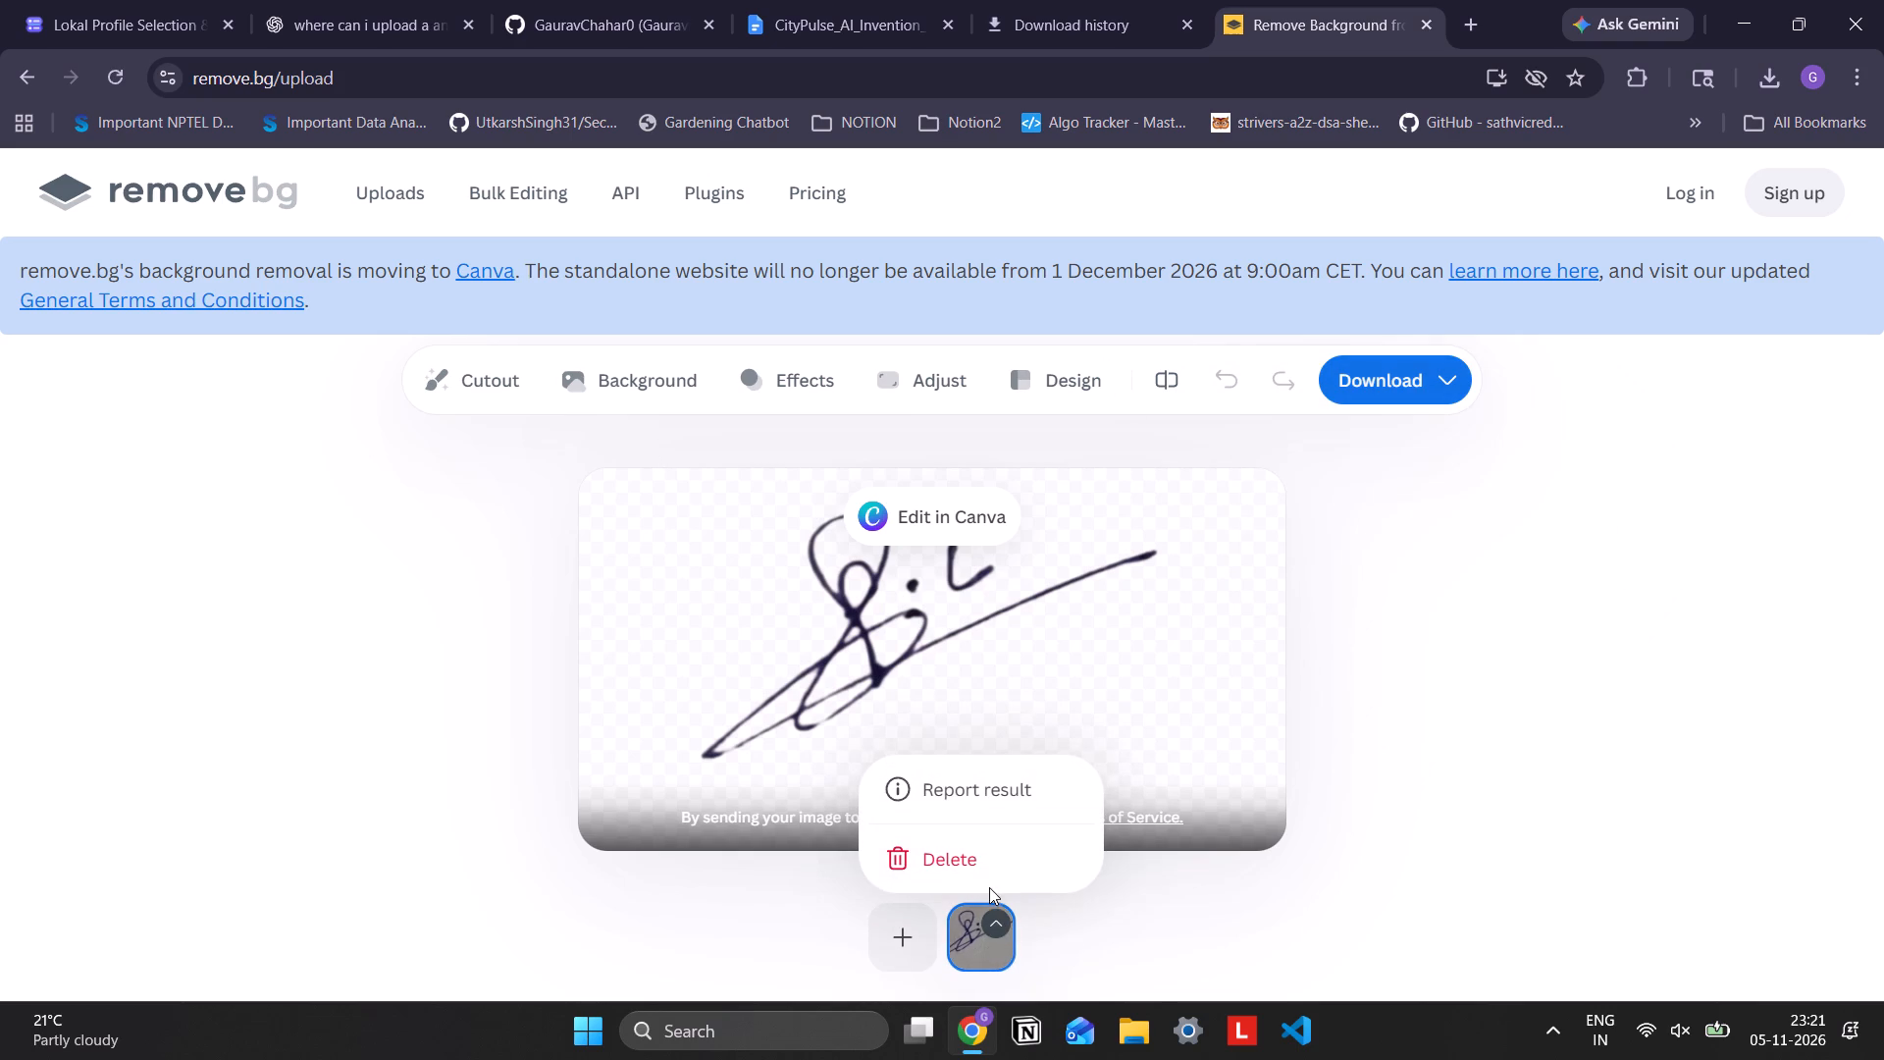
{"action": "left_click", "coordinate": [982, 870]}
Upload sign_image from Downloads to remove.bg to strip the background of inventor D's signature.
{"action": "left_click", "coordinate": [956, 596]}
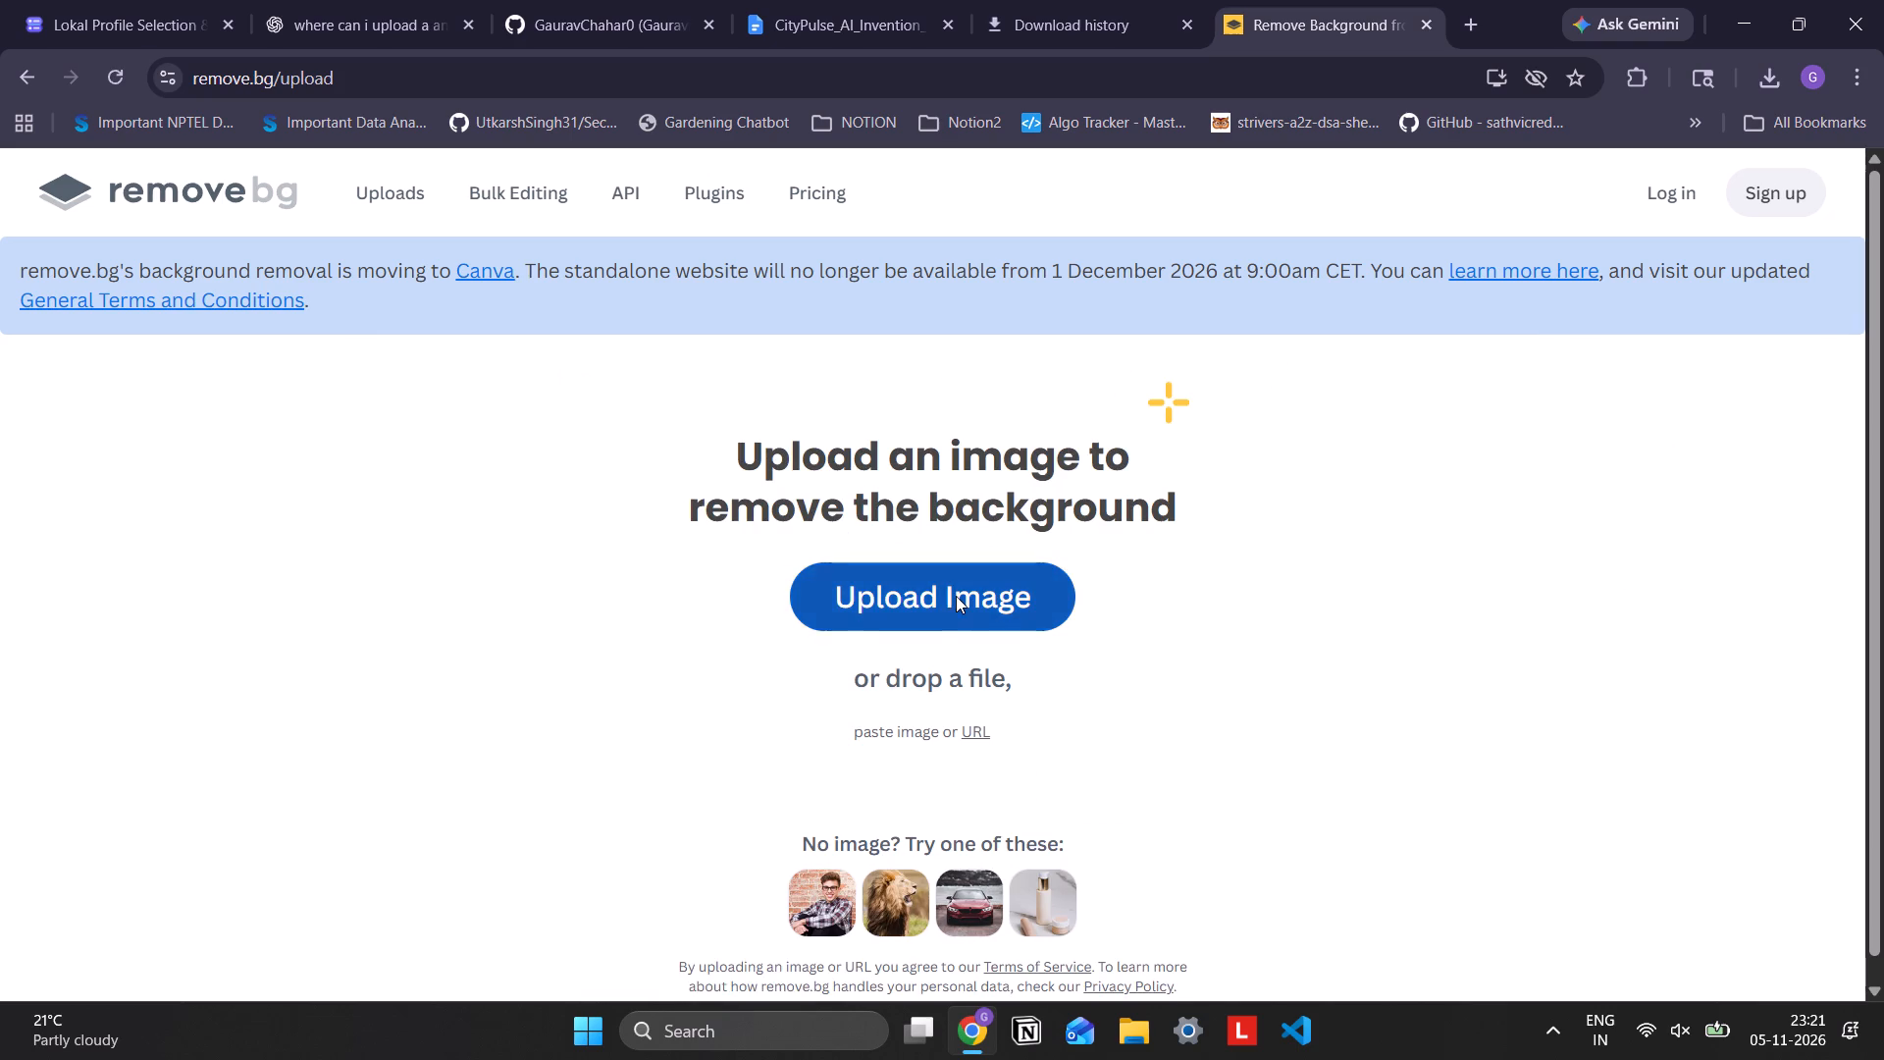
{"action": "scroll", "coordinate": [510, 345], "scroll_direction": "up", "scroll_amount": 1}
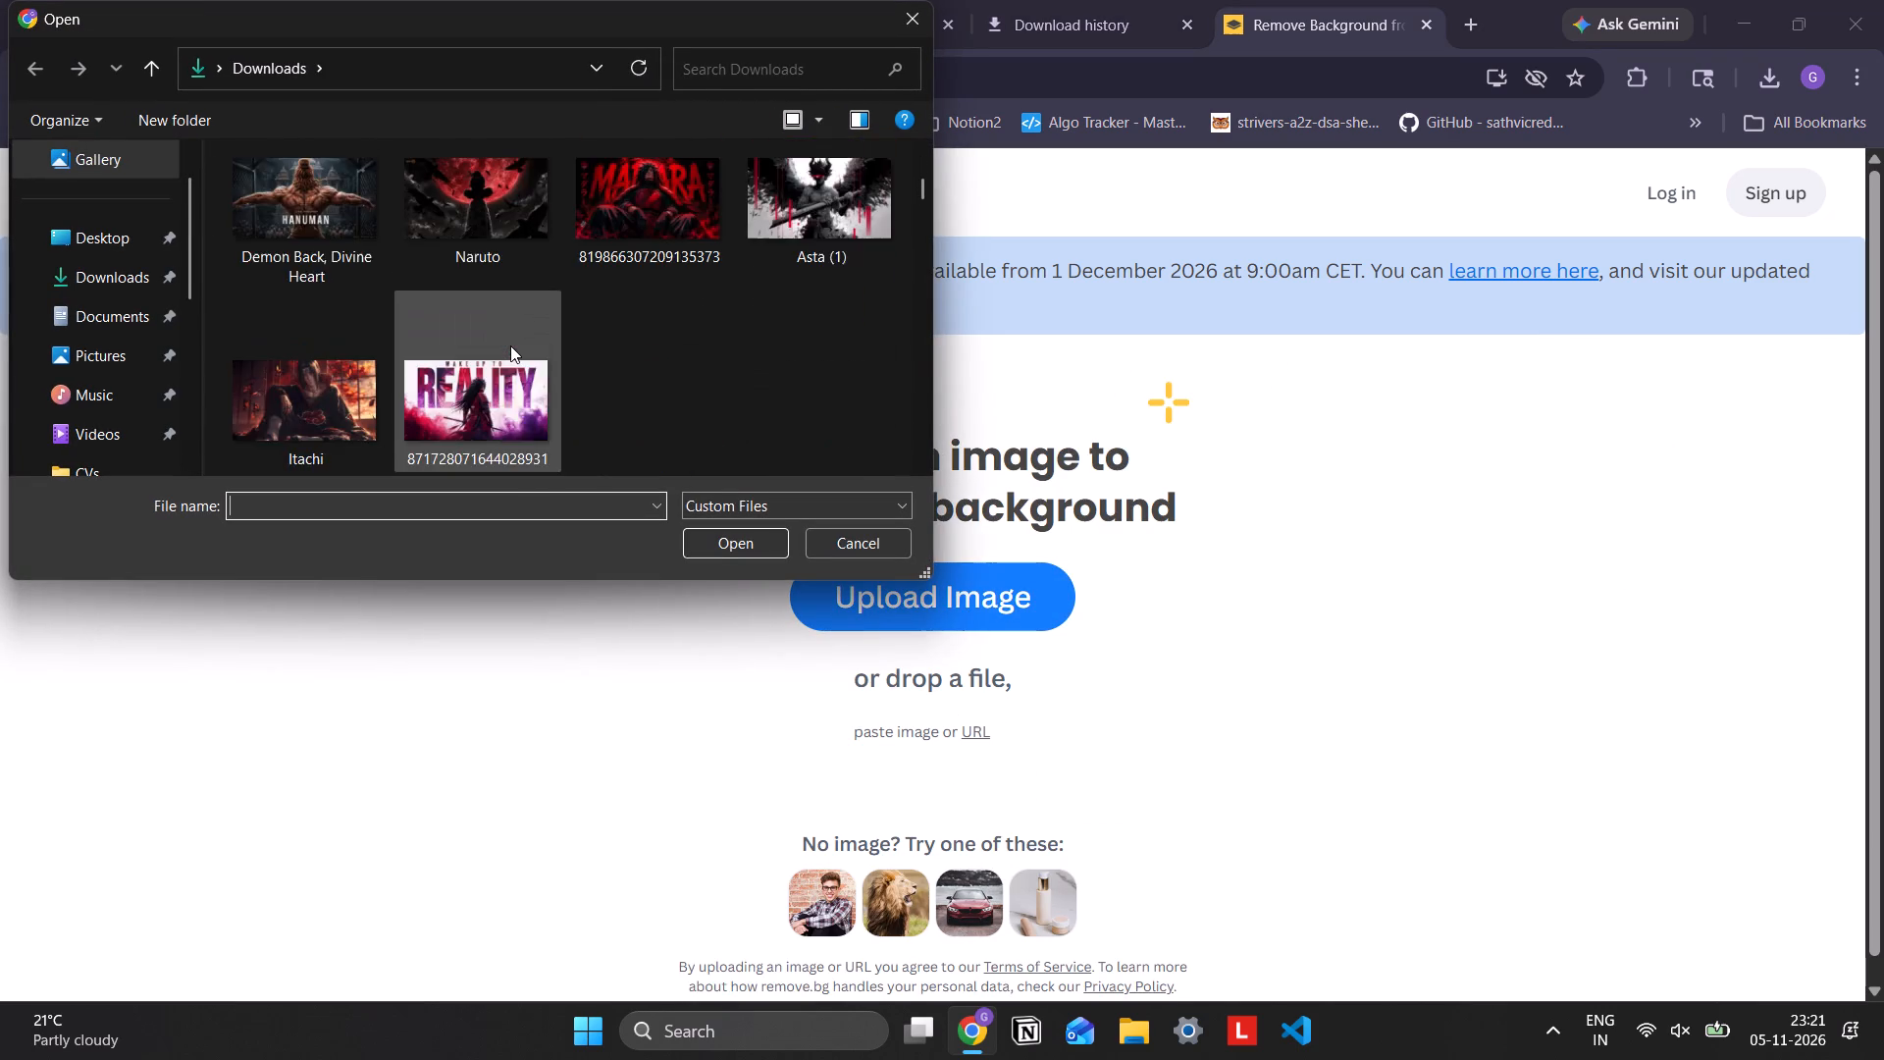
{"action": "scroll", "coordinate": [510, 345], "scroll_direction": "up", "scroll_amount": 1}
{"action": "scroll", "coordinate": [510, 345], "scroll_direction": "down", "scroll_amount": 1}
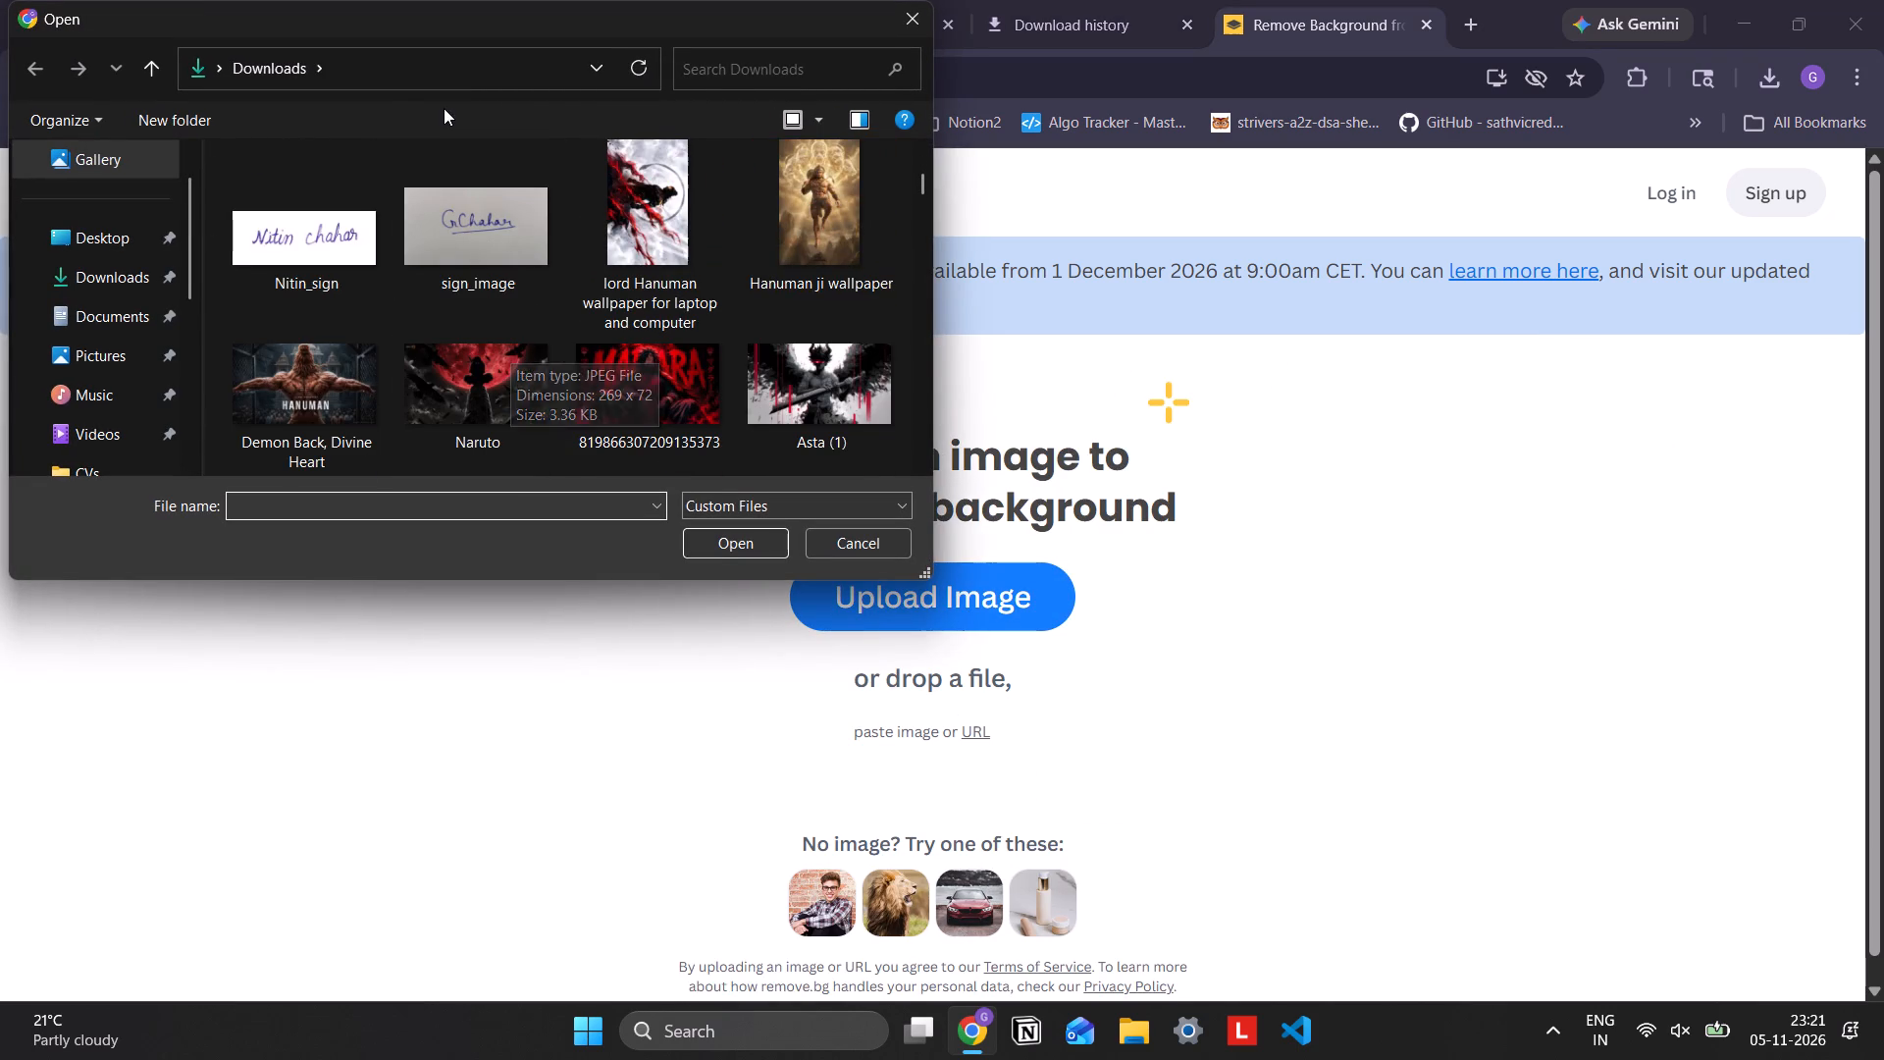
{"action": "left_click", "coordinate": [472, 273]}
{"action": "left_click", "coordinate": [719, 545]}
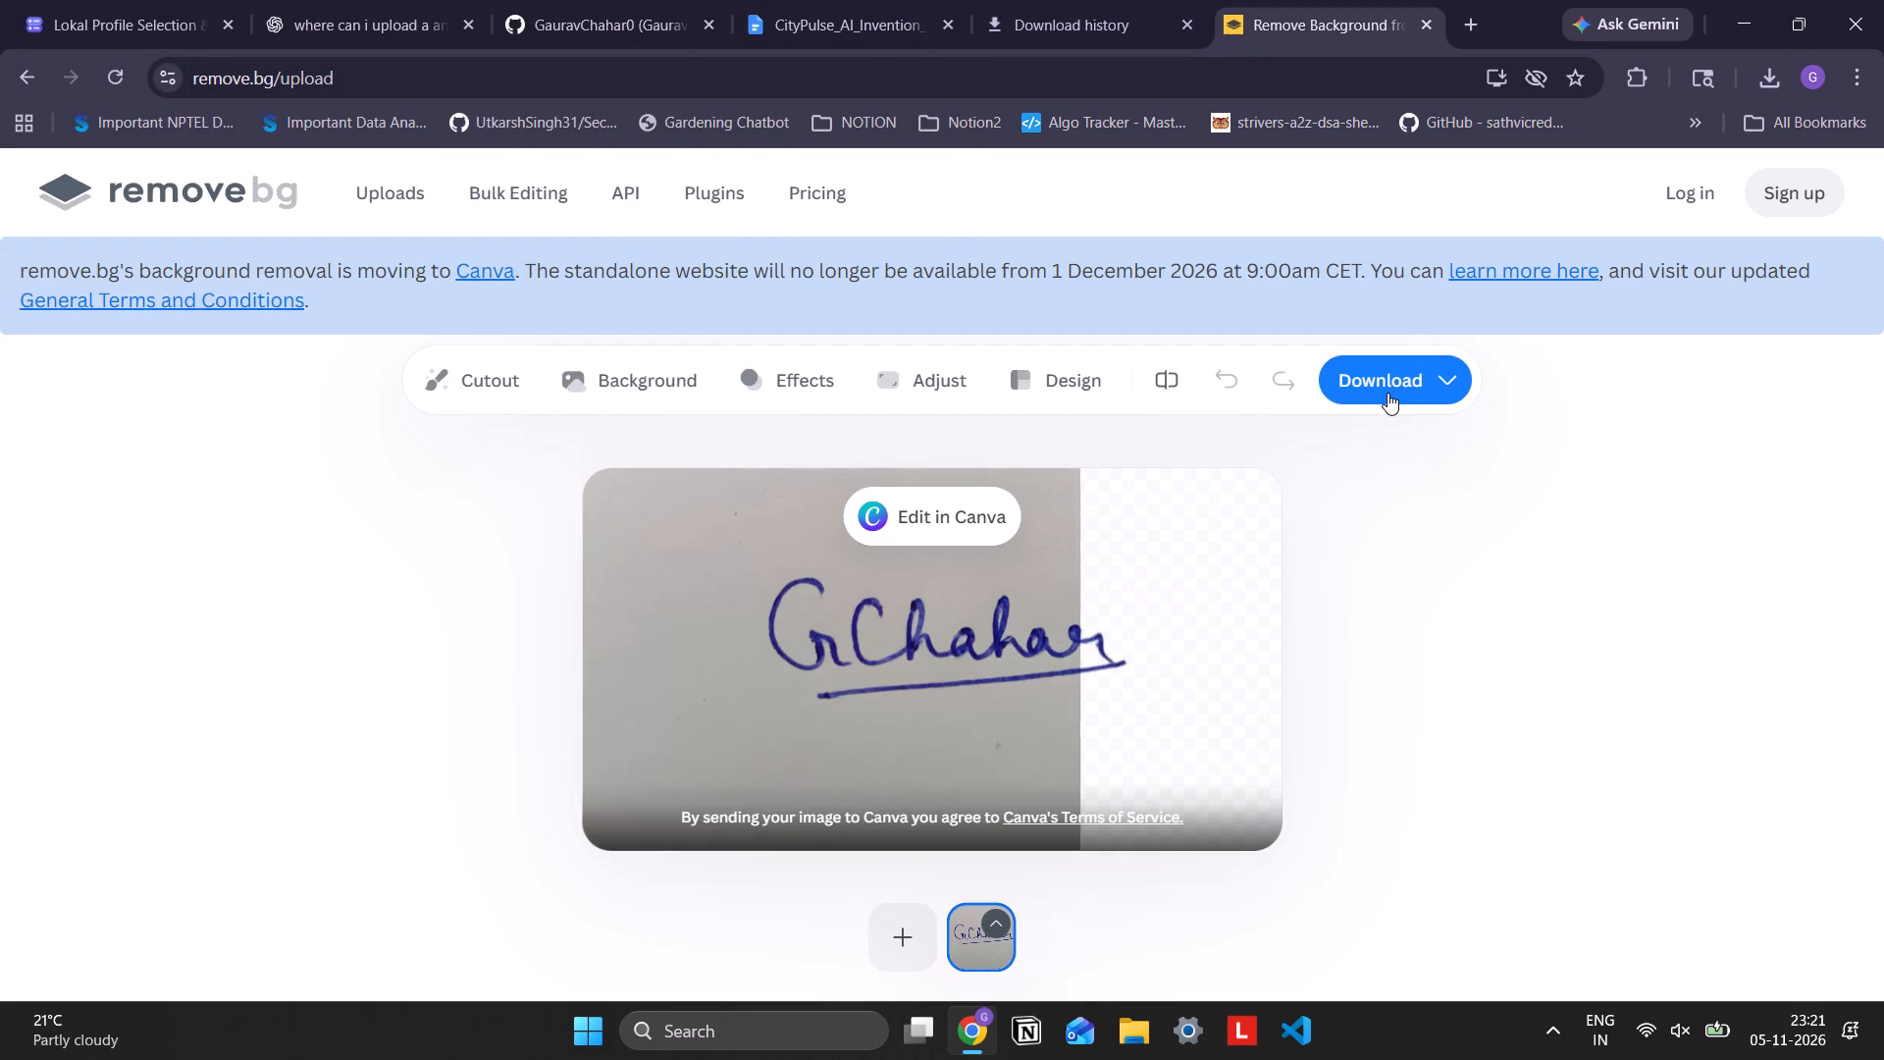
Download the free preview version of the background-free signature and close the remove.bg and Download history pages.
{"action": "left_click", "coordinate": [1387, 393]}
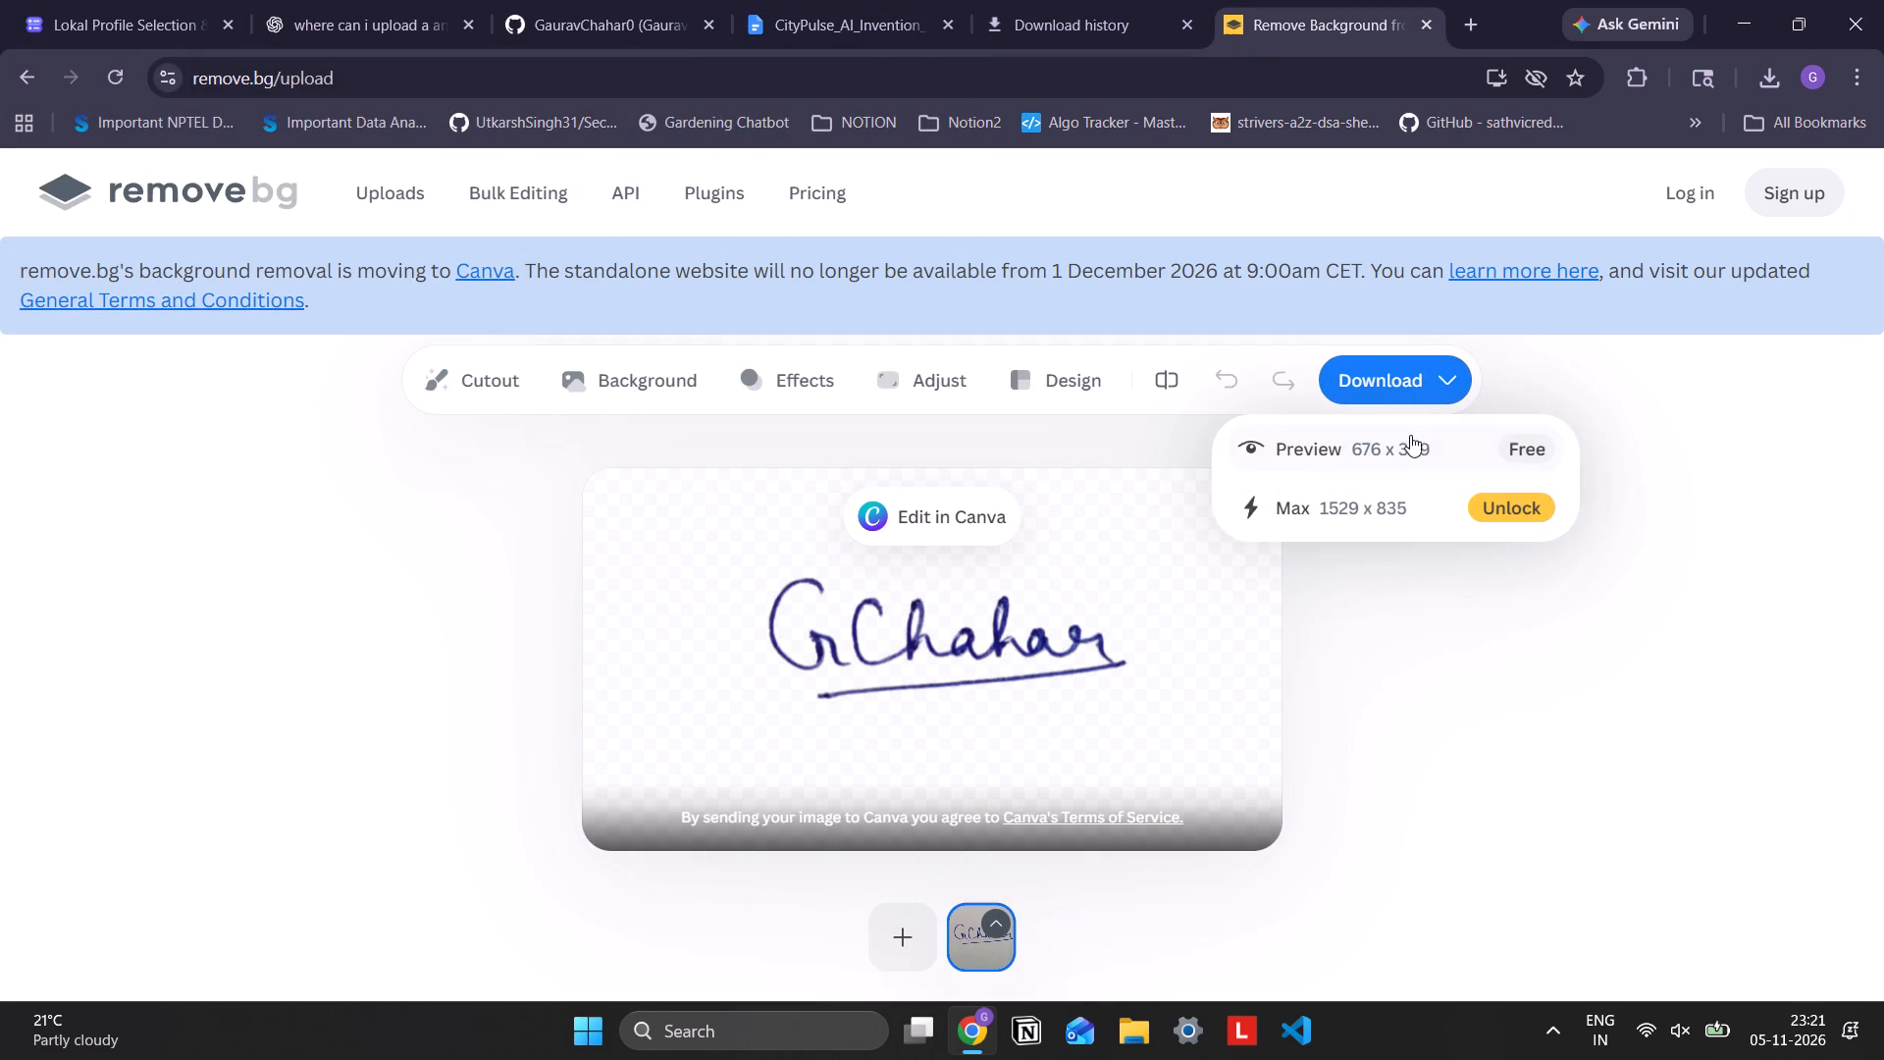
{"action": "left_click", "coordinate": [1409, 444]}
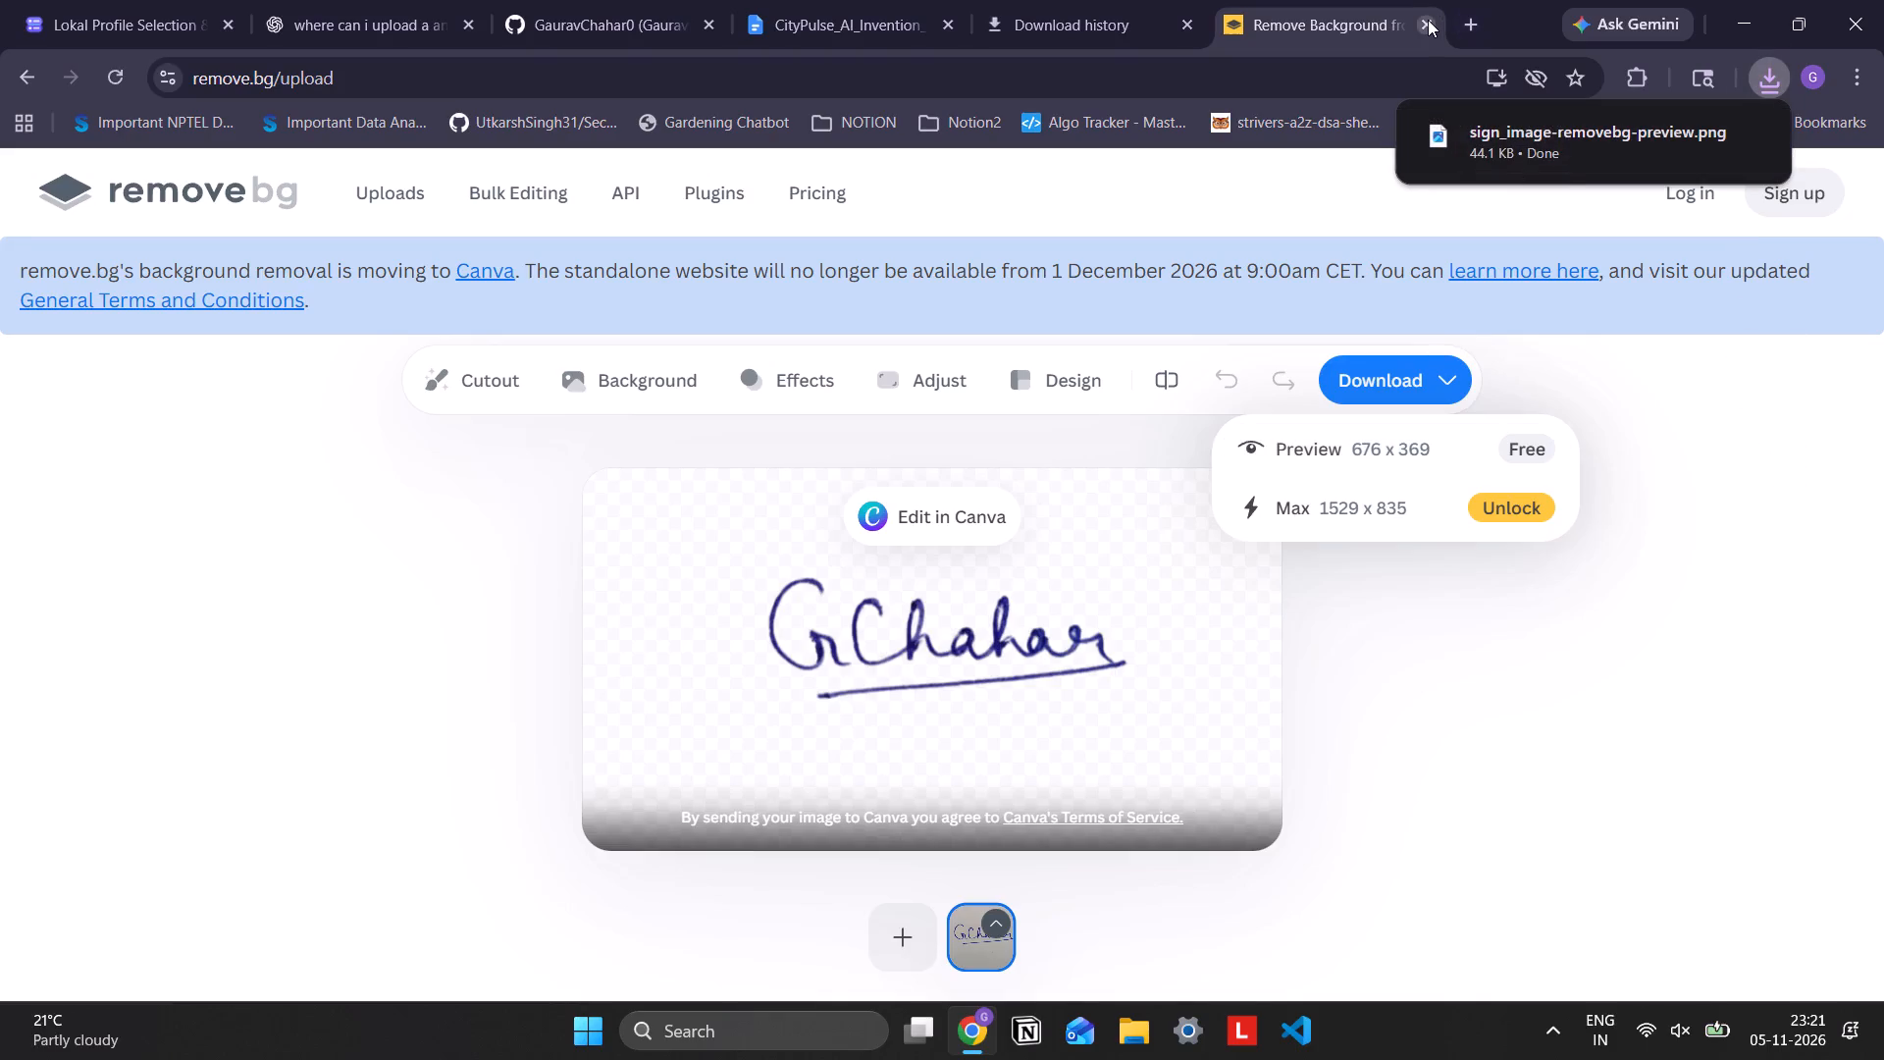
{"action": "left_click", "coordinate": [1428, 20]}
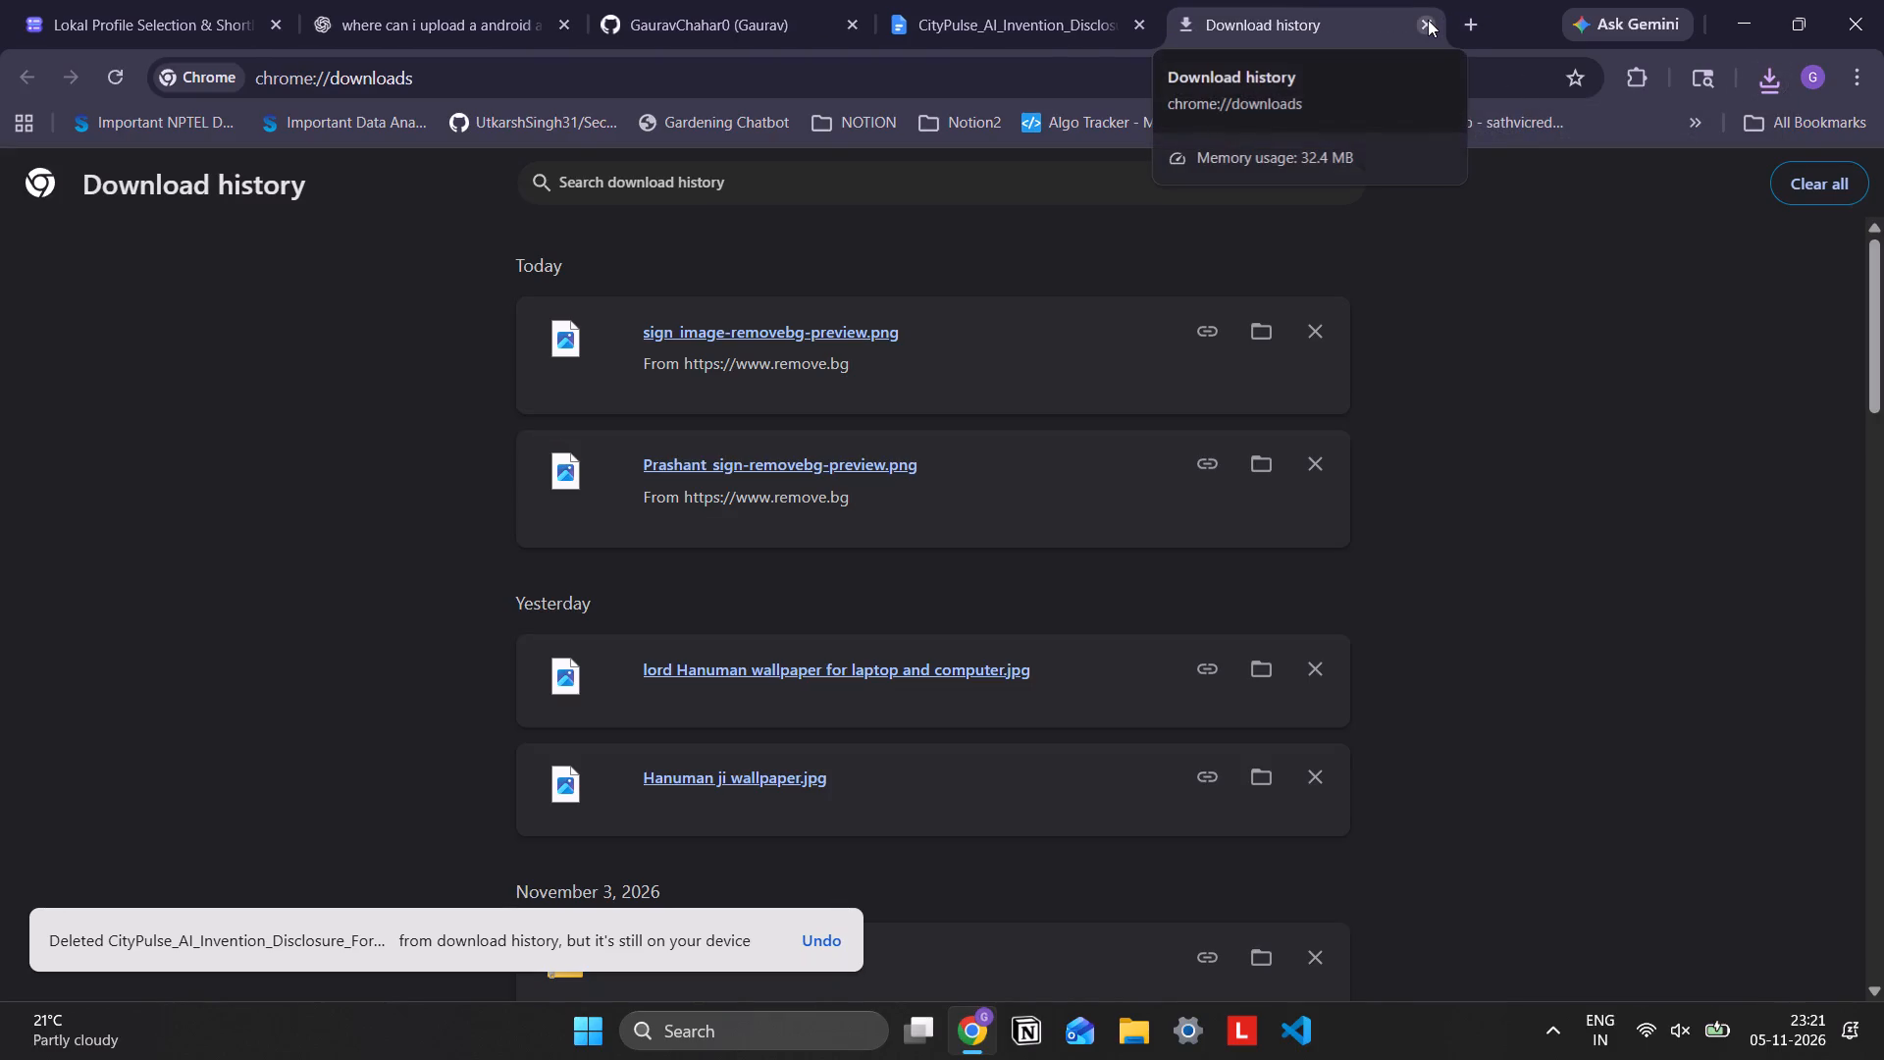
{"action": "left_click", "coordinate": [1428, 20]}
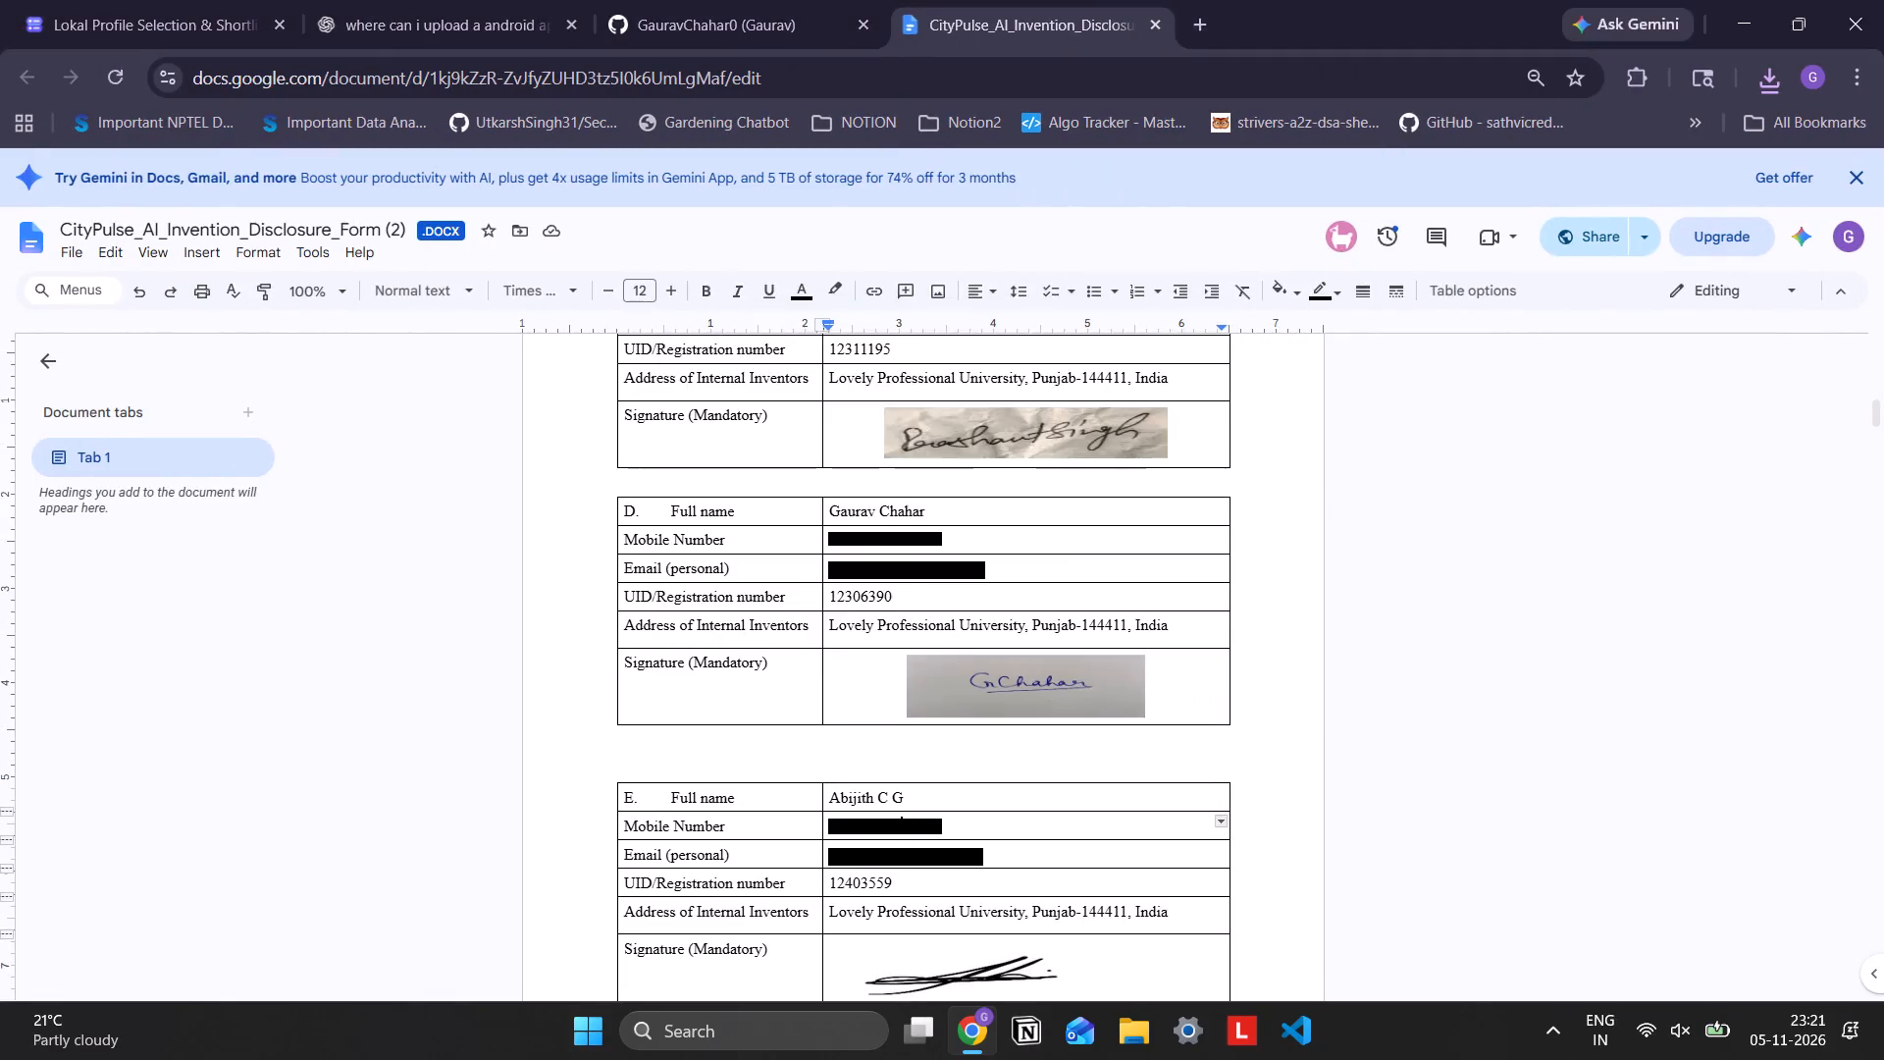
Open the Downloads folder in File Explorer and move the original sign_image file into the Sign folder.
{"action": "left_click", "coordinate": [1883, 0]}
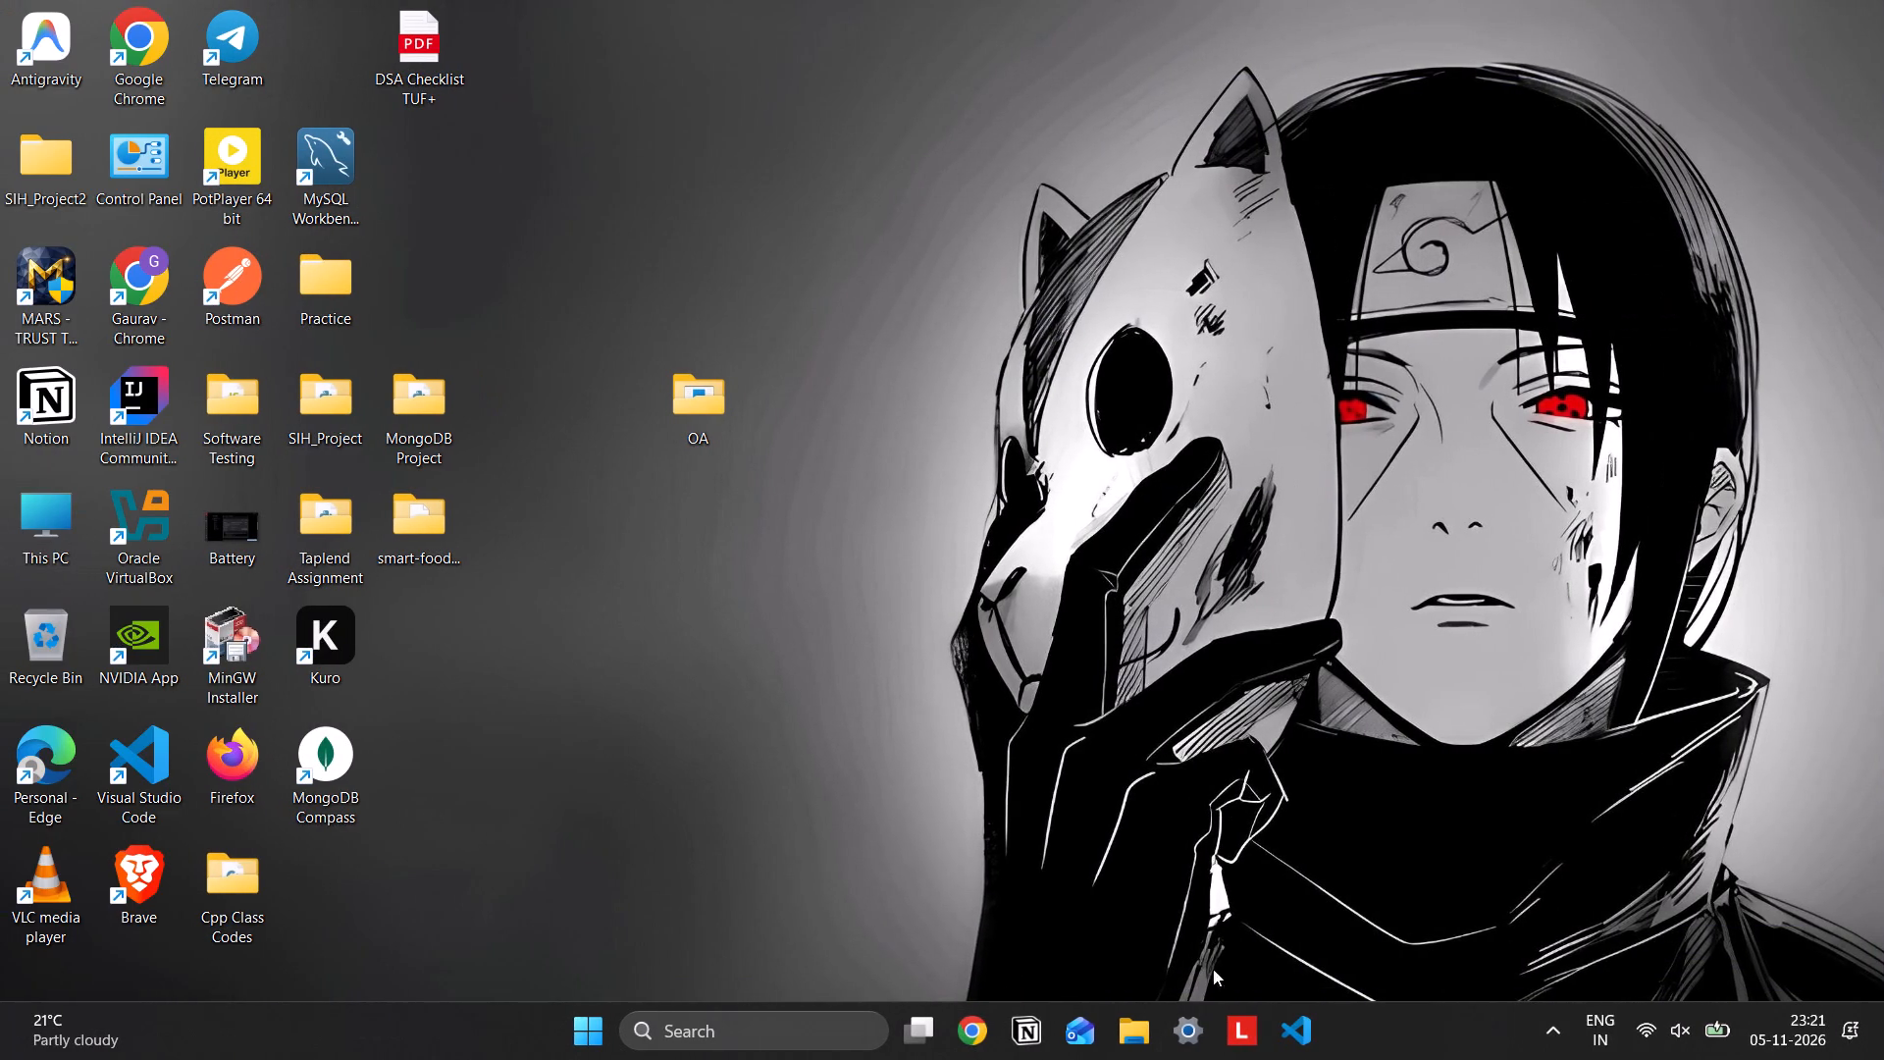
{"action": "left_click", "coordinate": [1132, 1014]}
{"action": "left_click", "coordinate": [91, 341]}
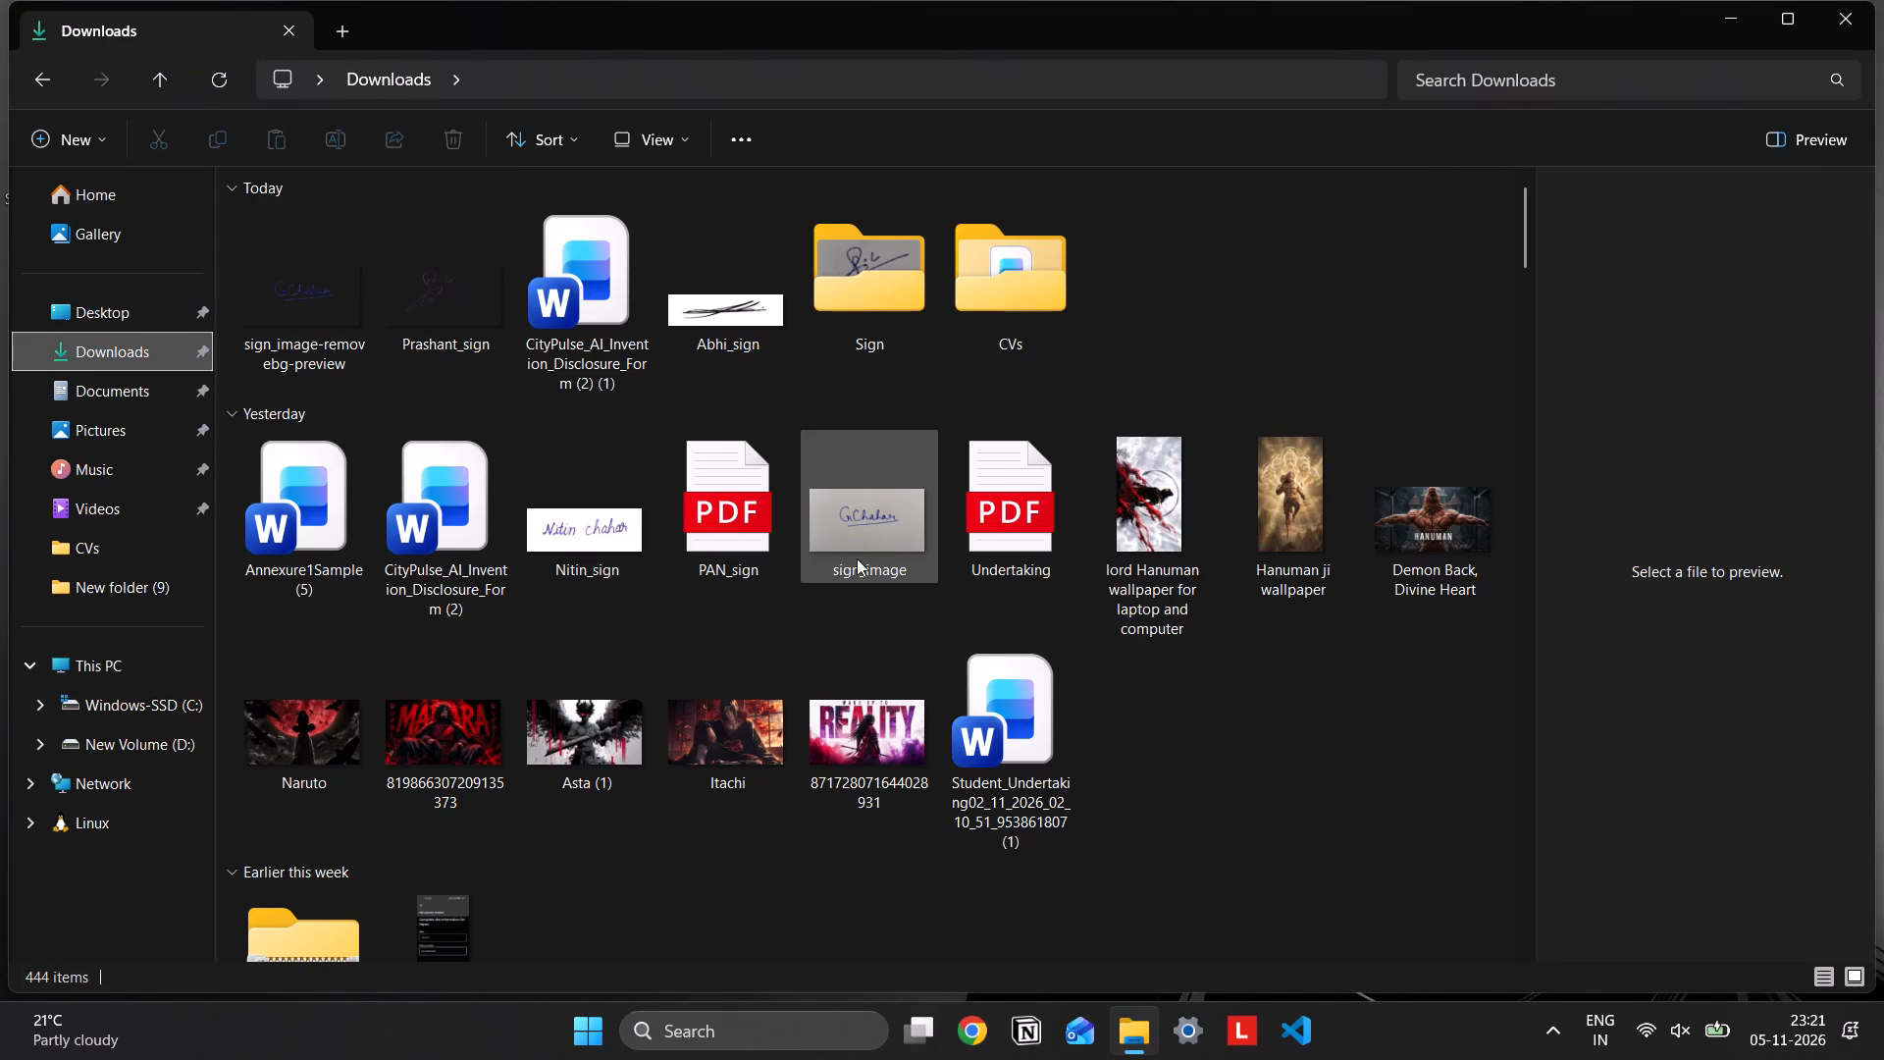
{"action": "left_click", "coordinate": [319, 338]}
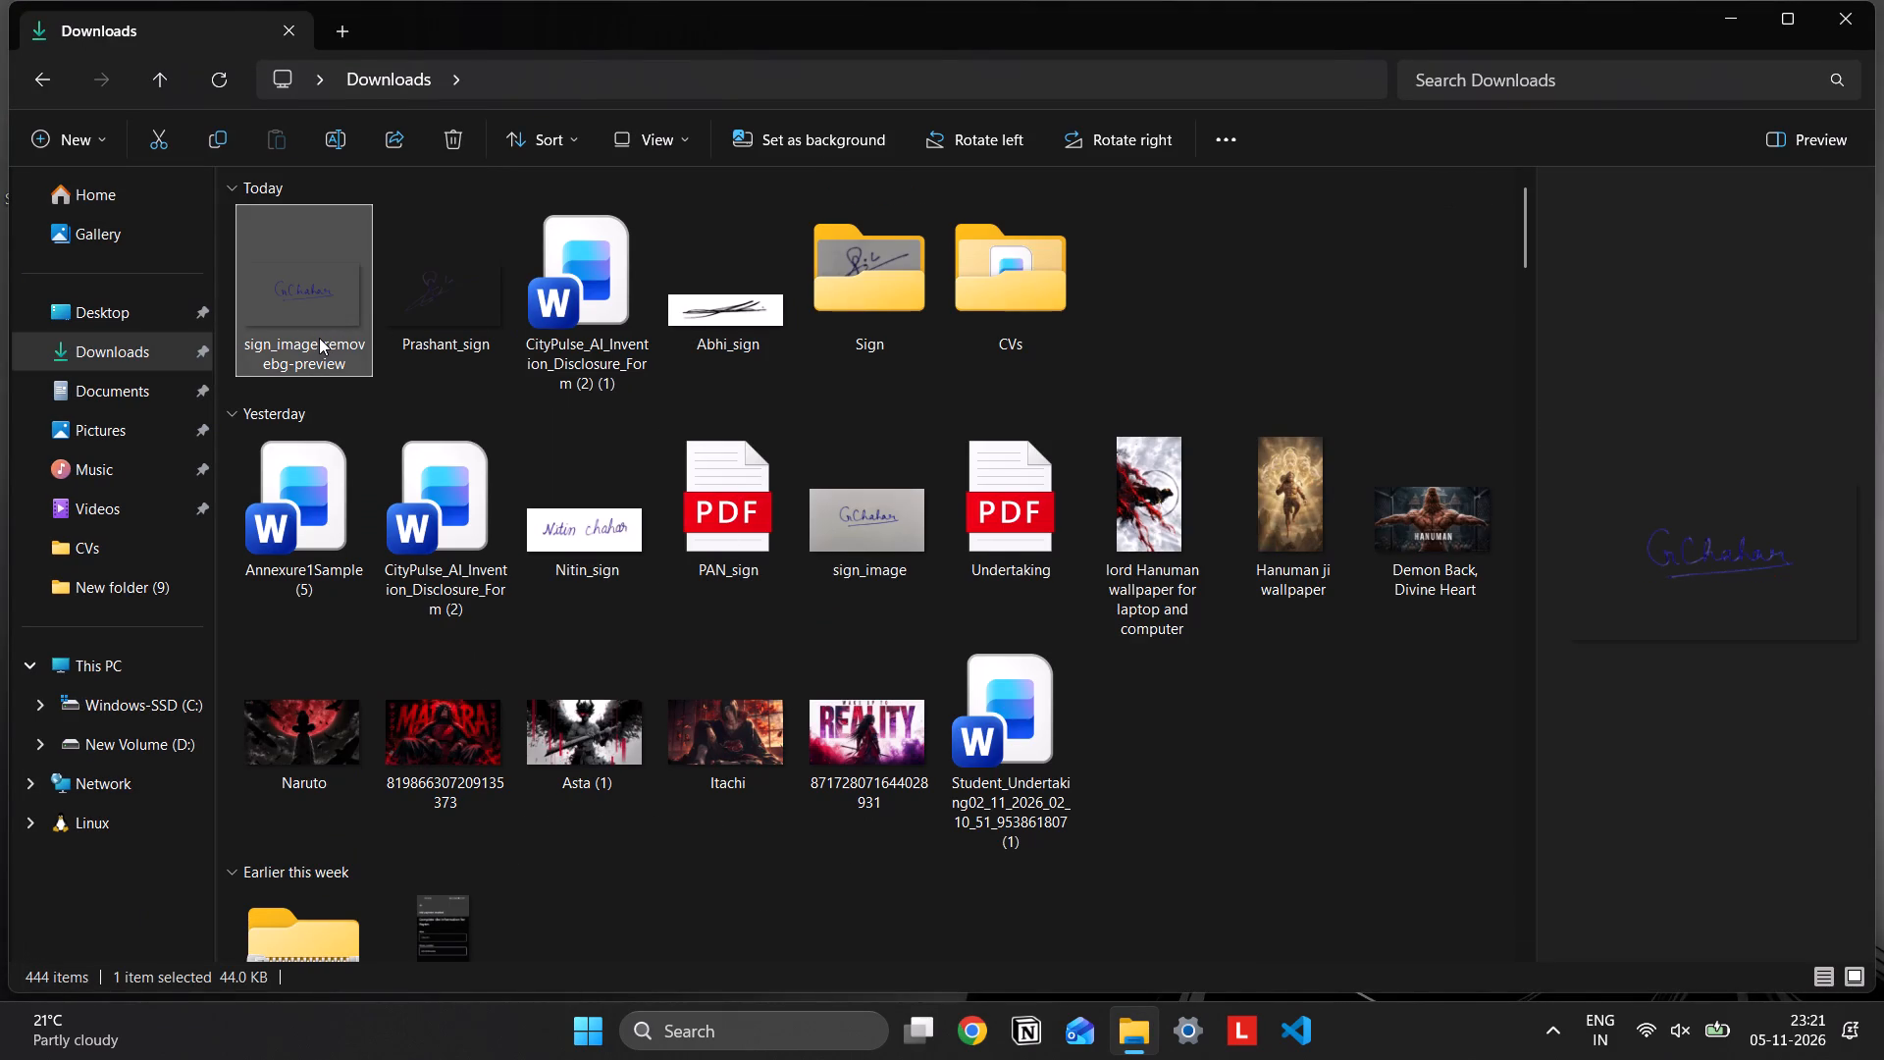
{"action": "left_click_drag", "start_coordinate": [834, 501], "coordinate": [968, 301]}
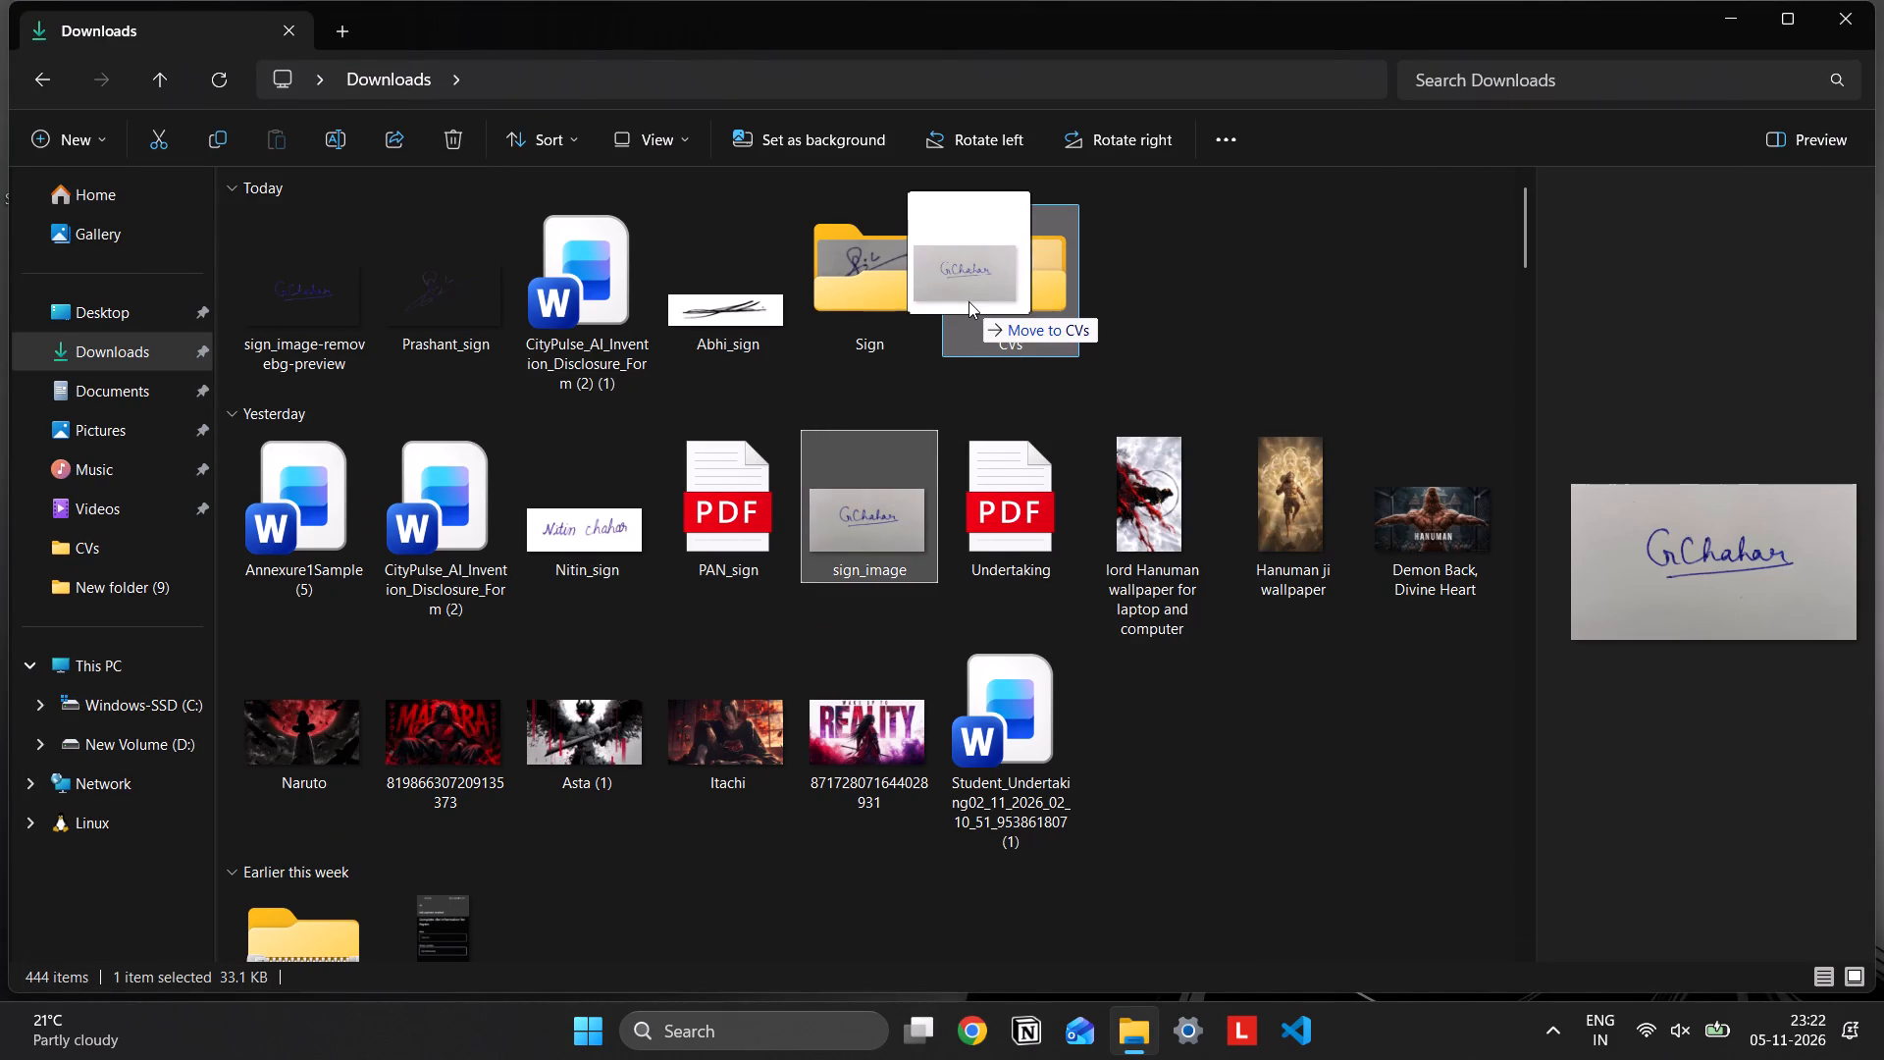
{"action": "left_click_drag", "start_coordinate": [968, 301], "coordinate": [867, 283]}
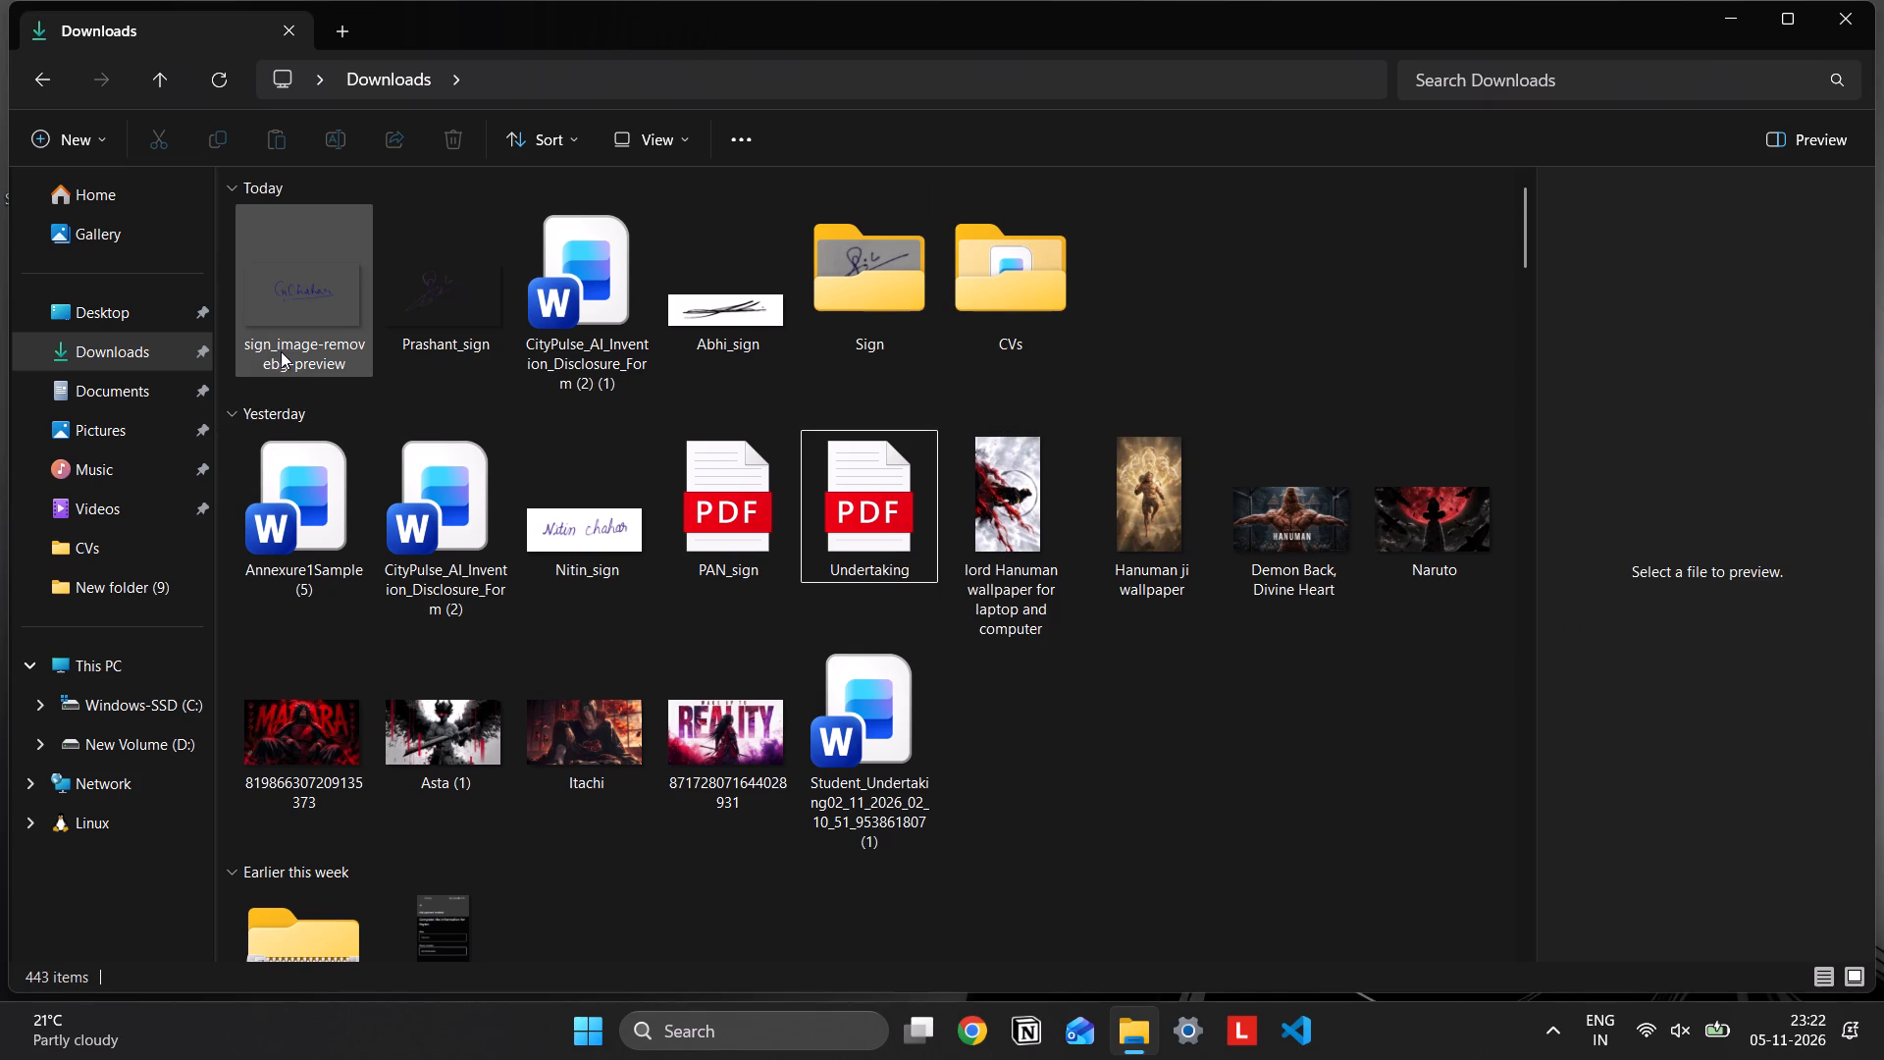
Rename the downloaded sign_image-removebg-preview file as Gaurav_sign.
{"action": "left_click", "coordinate": [281, 351]}
{"action": "left_click", "coordinate": [281, 351]}
{"action": "type", "text": "Gaurav"}
{"action": "type", "text": "_sign"}
{"action": "key", "text": "Return"}
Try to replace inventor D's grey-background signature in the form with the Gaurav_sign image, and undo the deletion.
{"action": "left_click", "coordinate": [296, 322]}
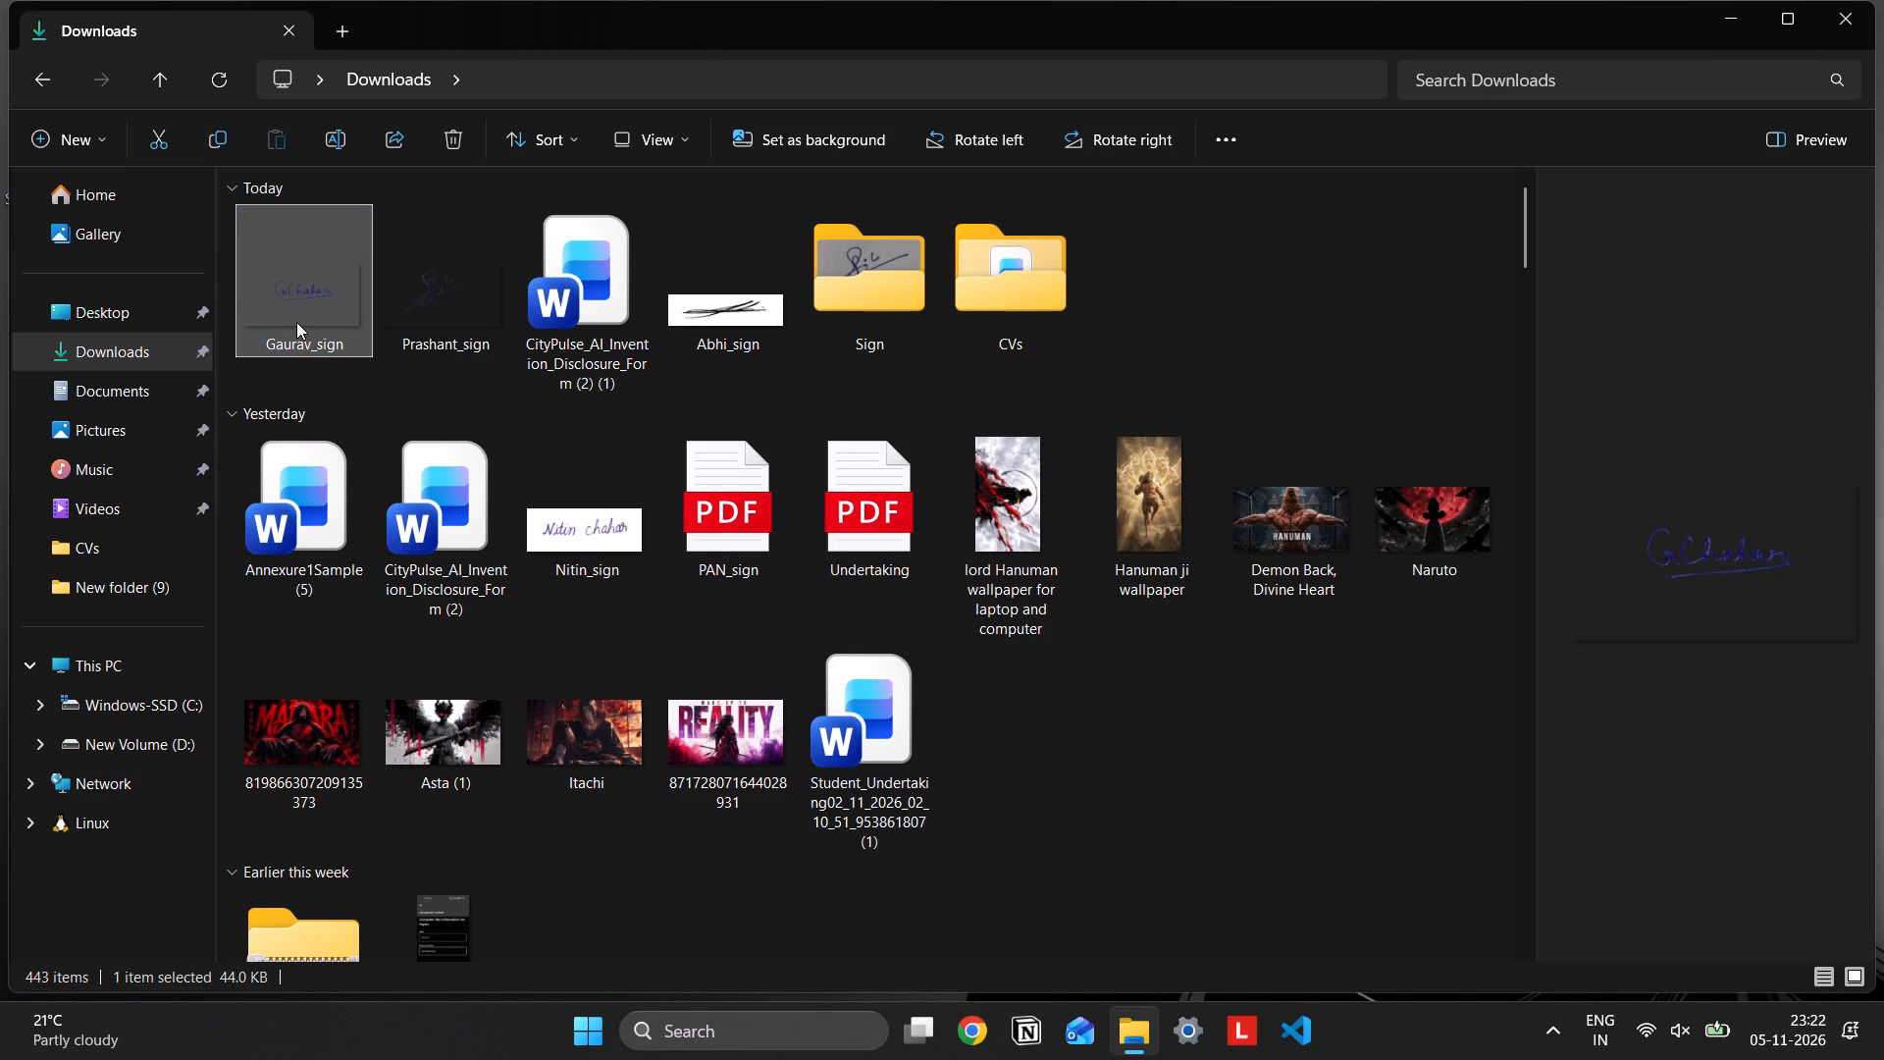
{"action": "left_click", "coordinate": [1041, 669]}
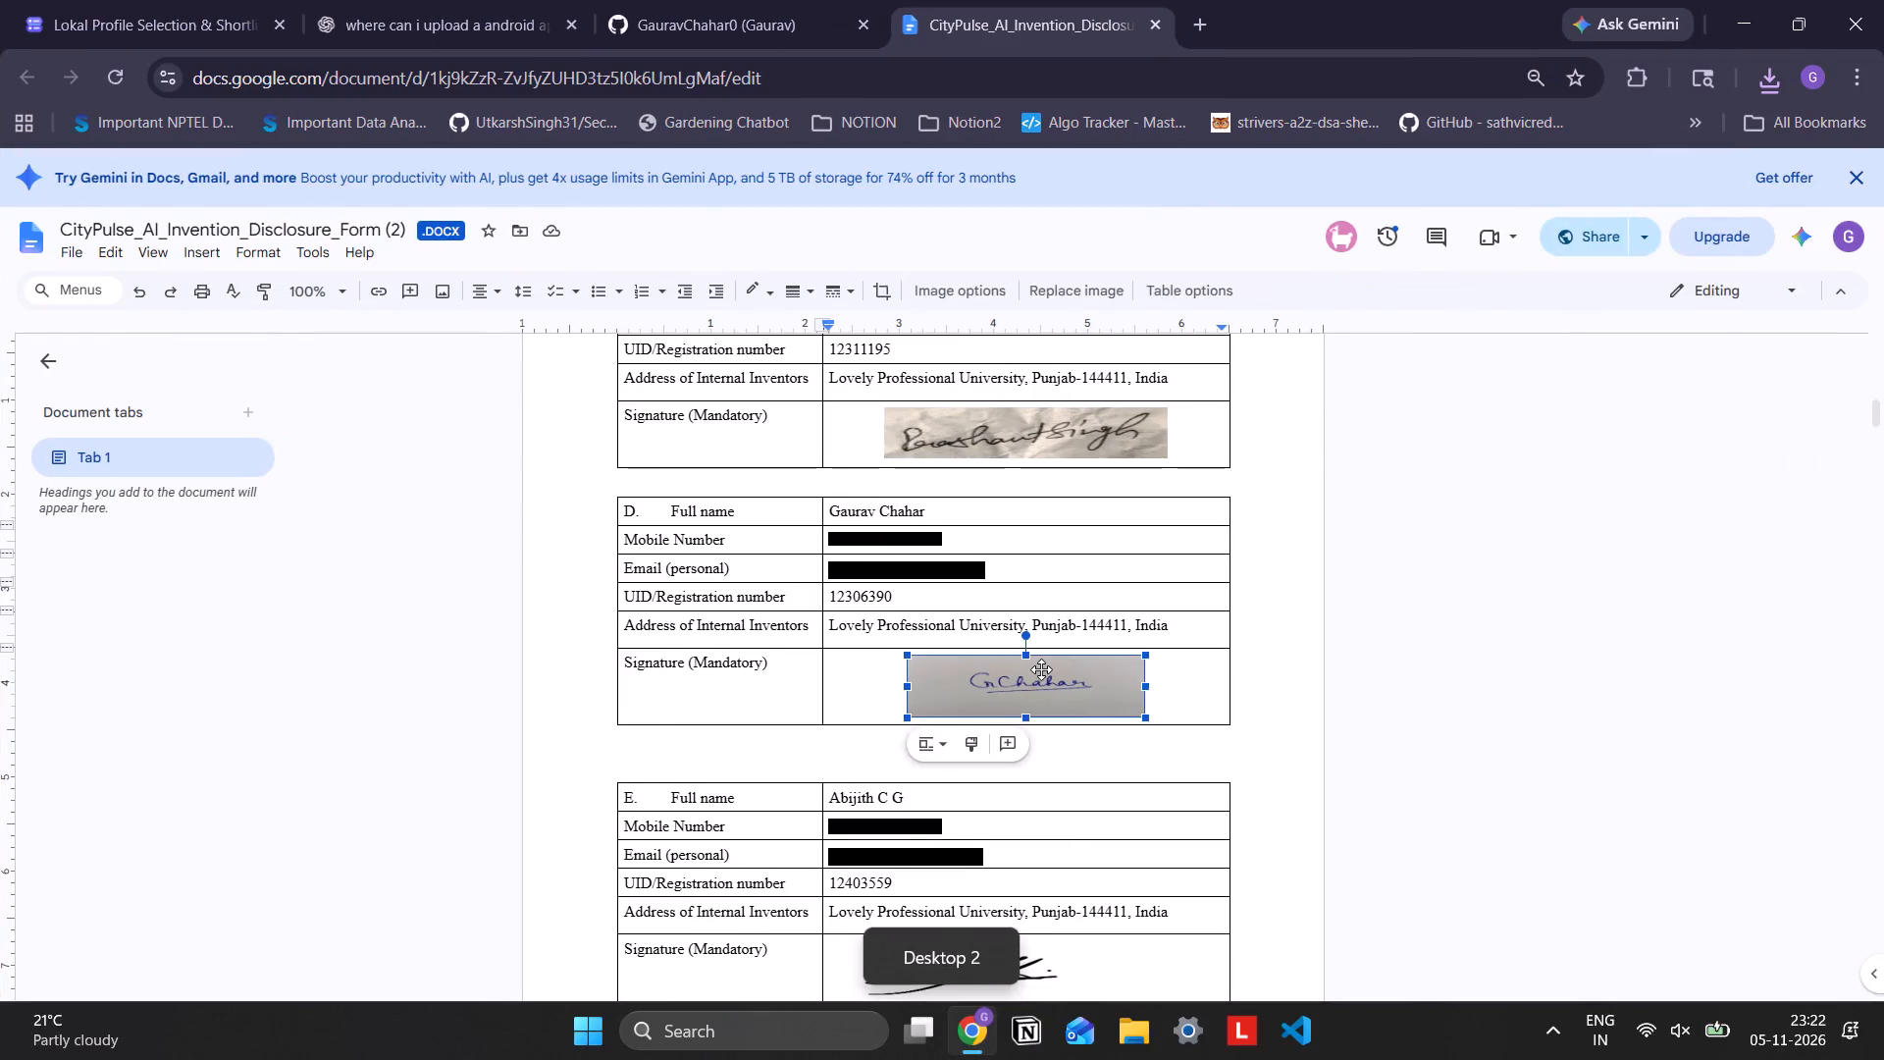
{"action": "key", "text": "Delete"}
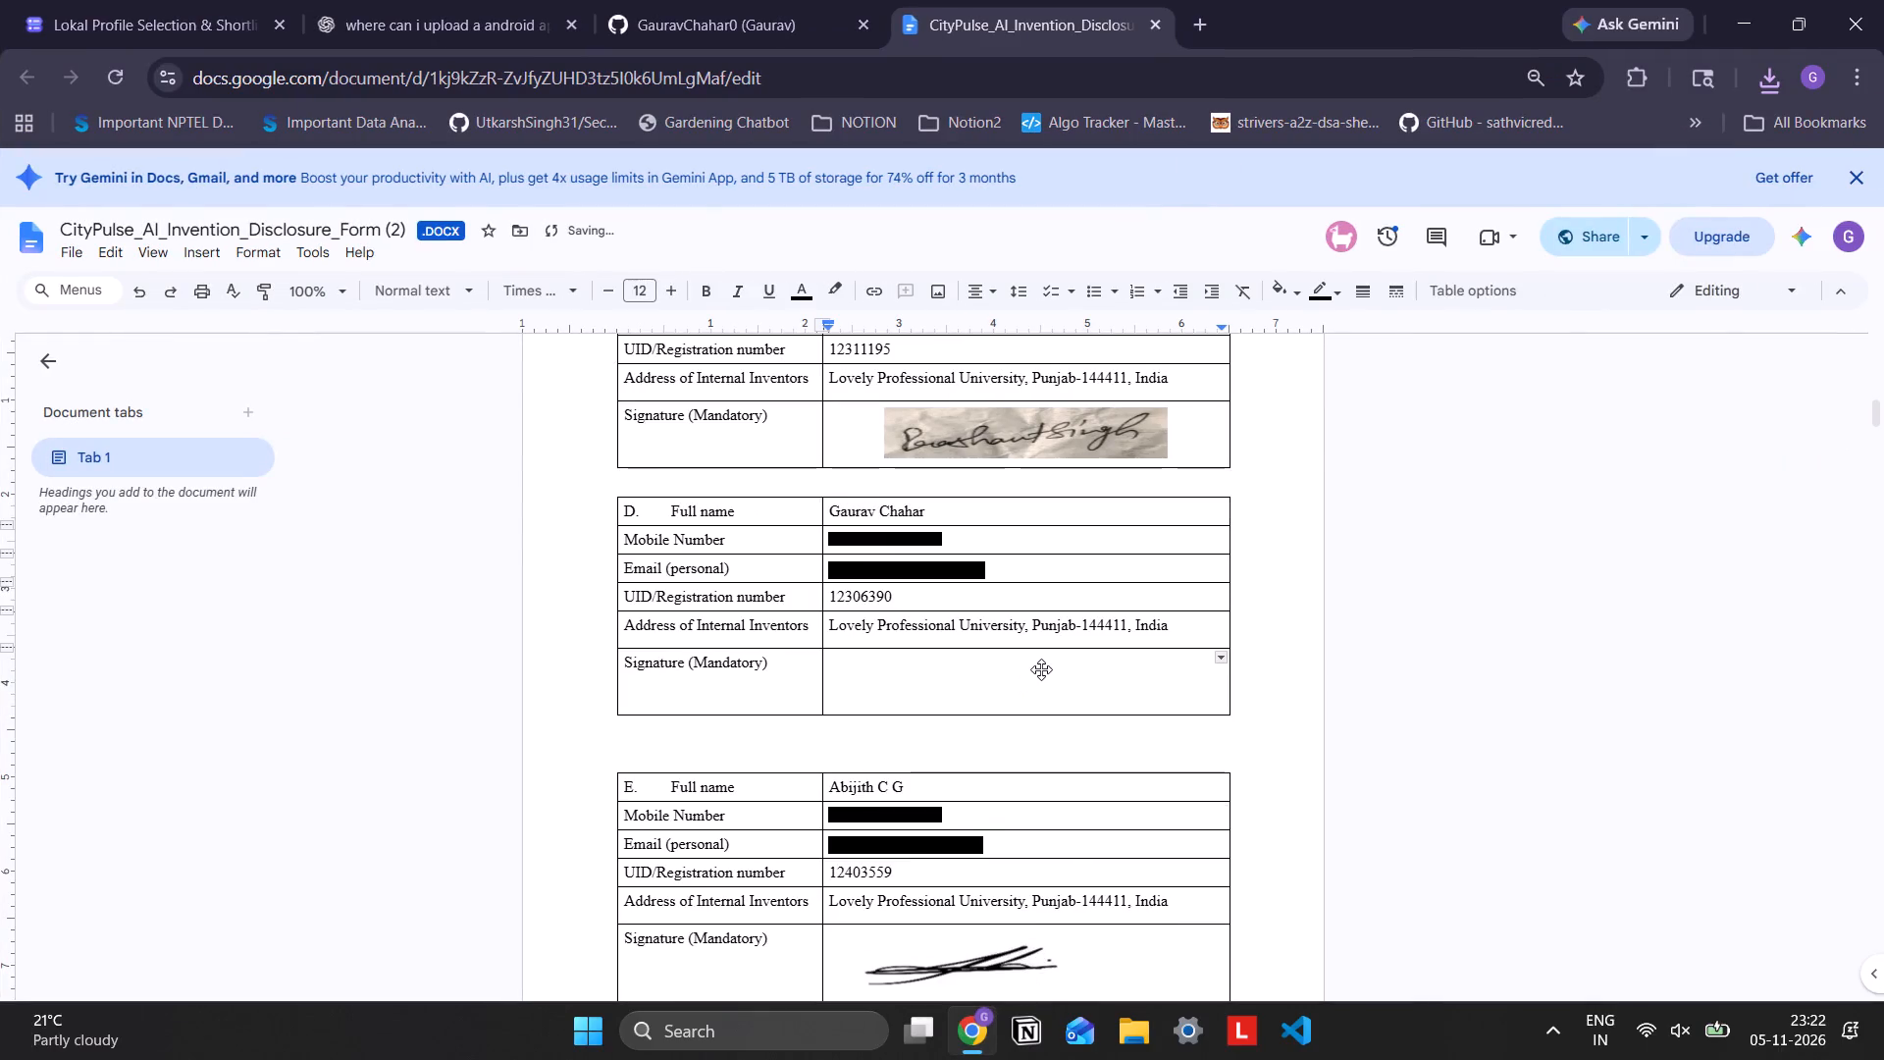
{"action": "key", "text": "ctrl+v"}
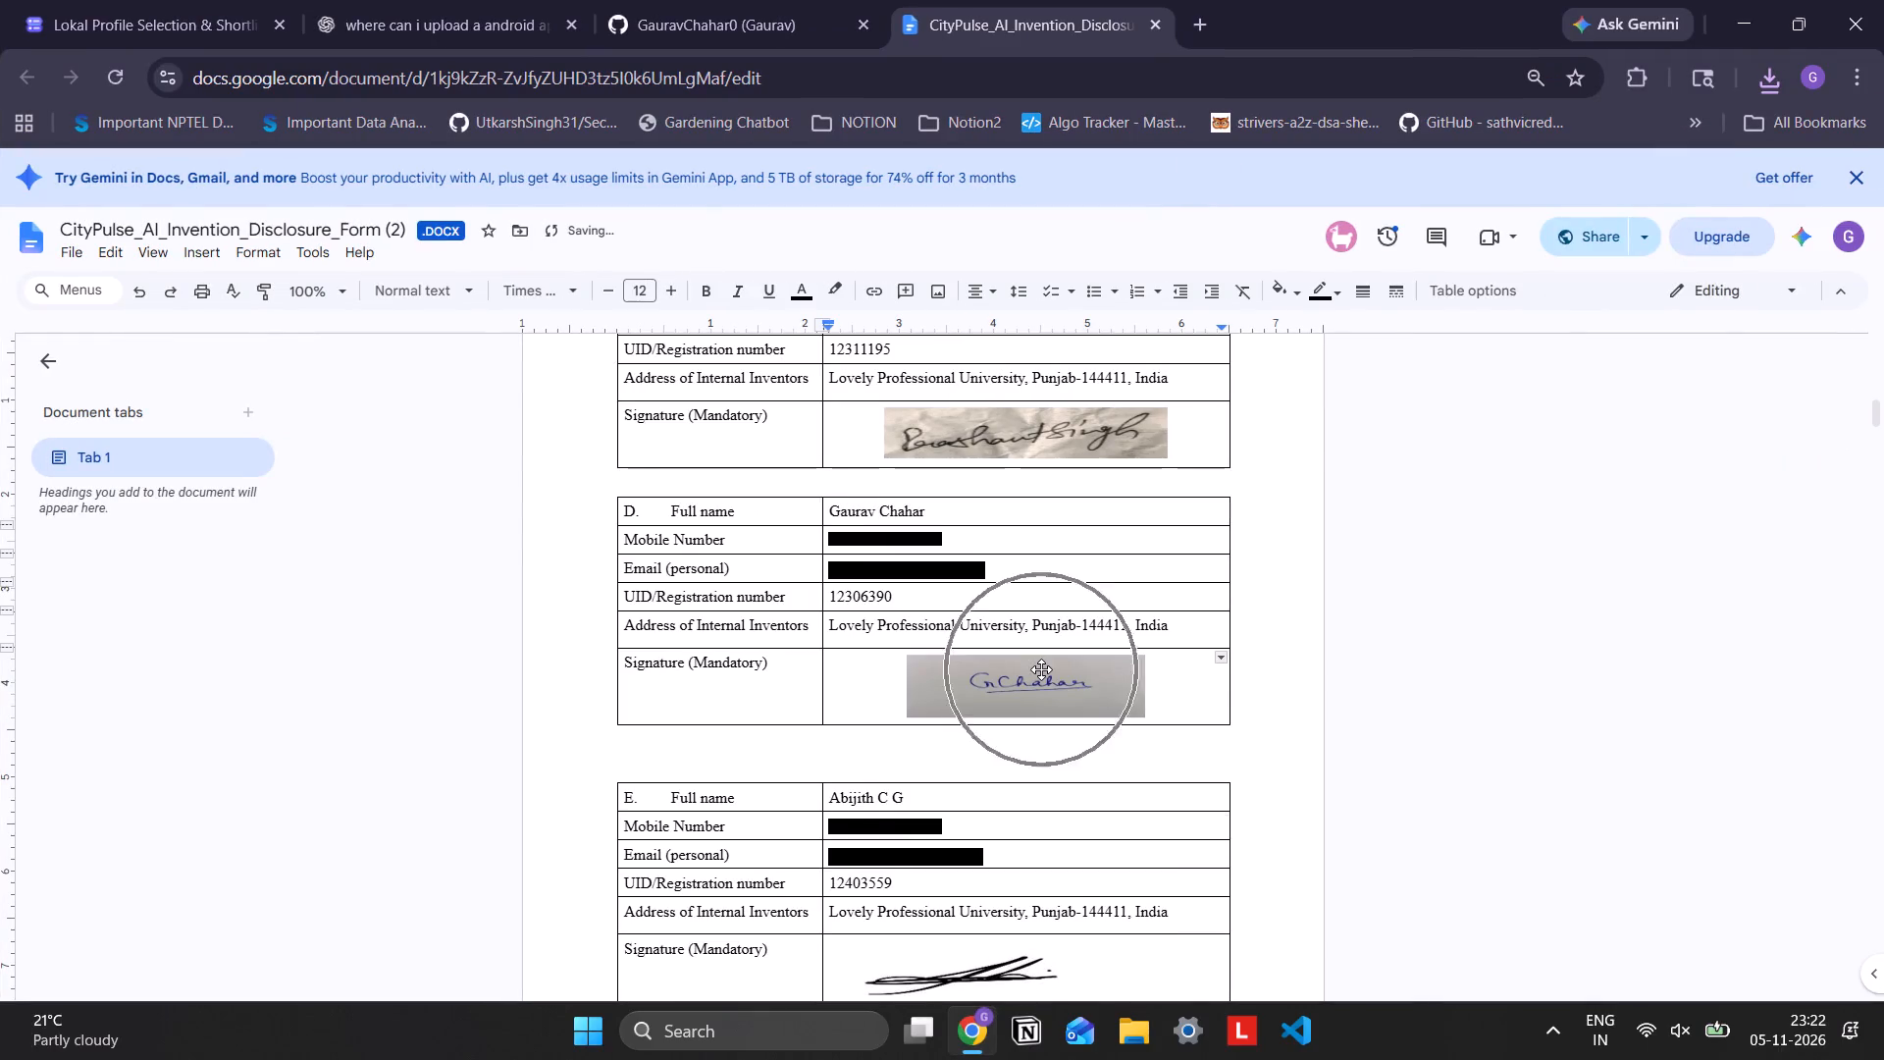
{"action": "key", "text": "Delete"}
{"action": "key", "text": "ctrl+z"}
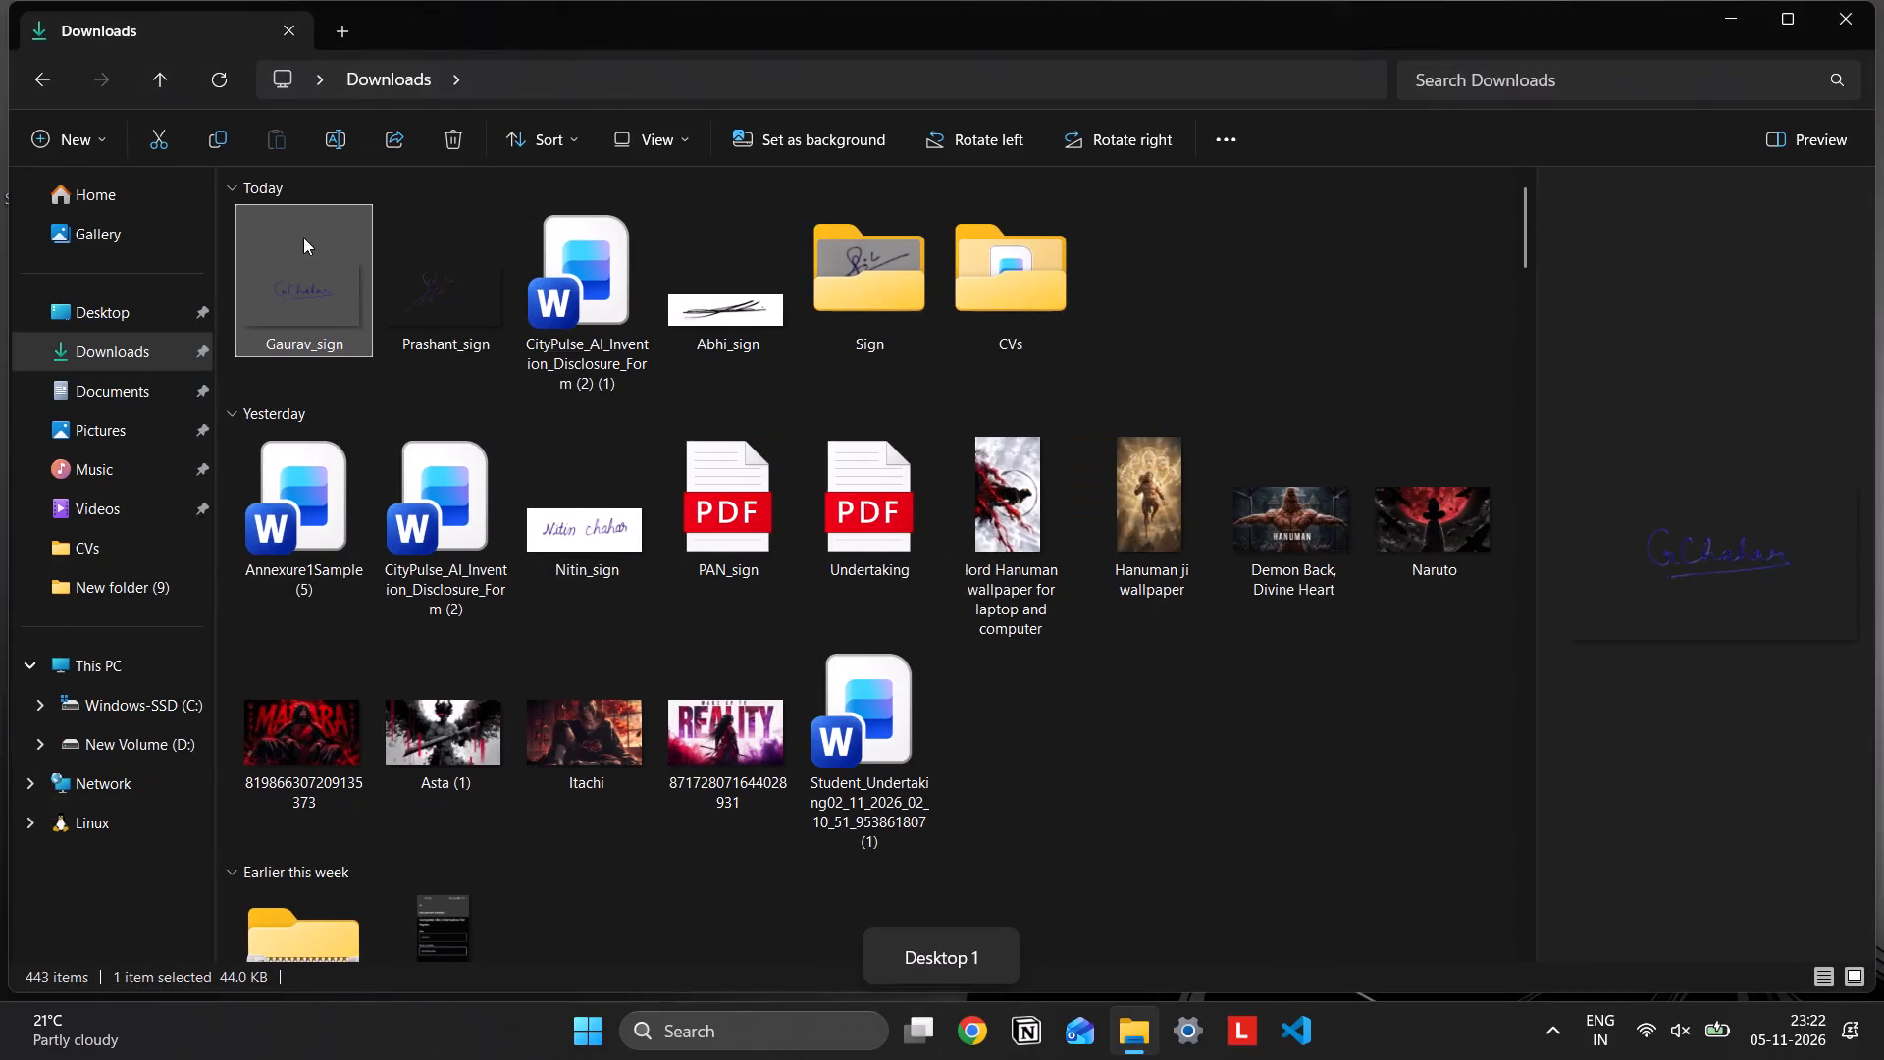
Copy the Gaurav_sign image from Downloads and paste it into inventor D's empty signature cell in the form.
{"action": "left_click", "coordinate": [289, 282]}
{"action": "key", "text": "ctrl+c"}
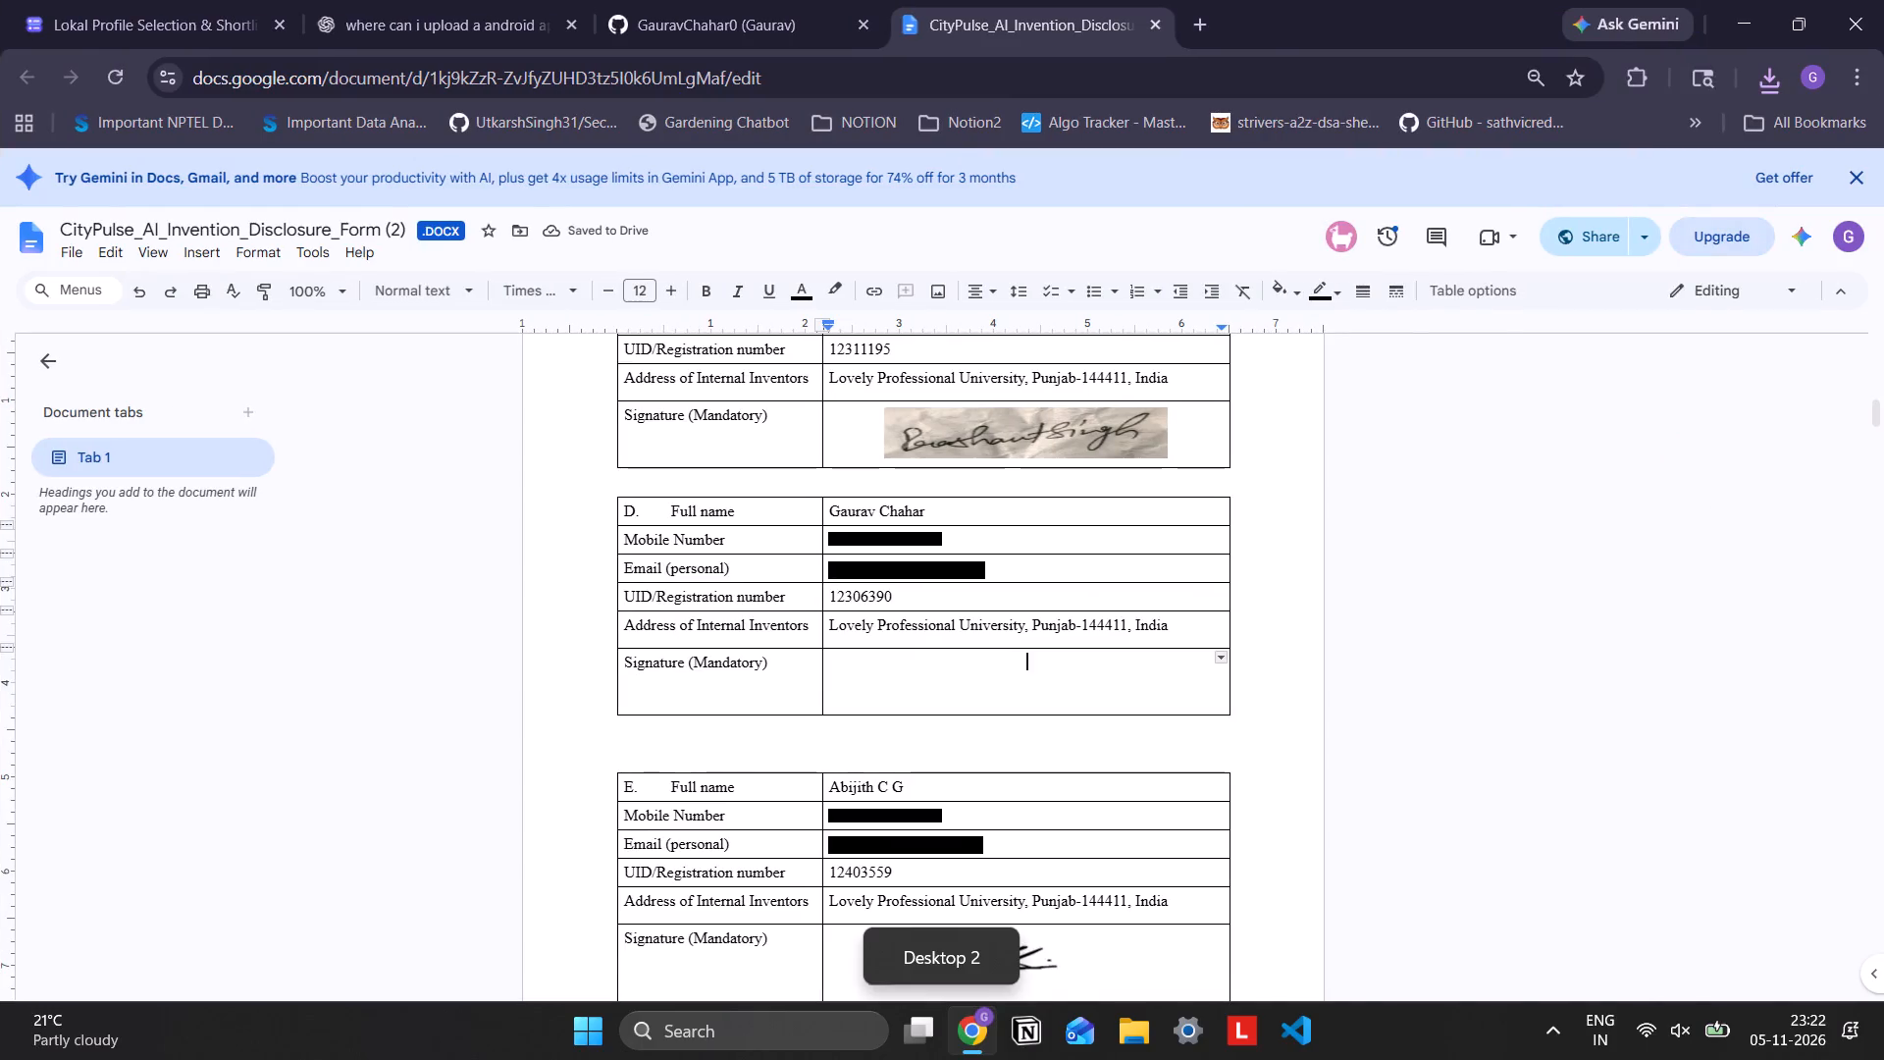
{"action": "key", "text": "ctrl+v"}
Shrink inventor D's pasted signature to about a third of its height and about 70% of its width.
{"action": "left_click", "coordinate": [1054, 791]}
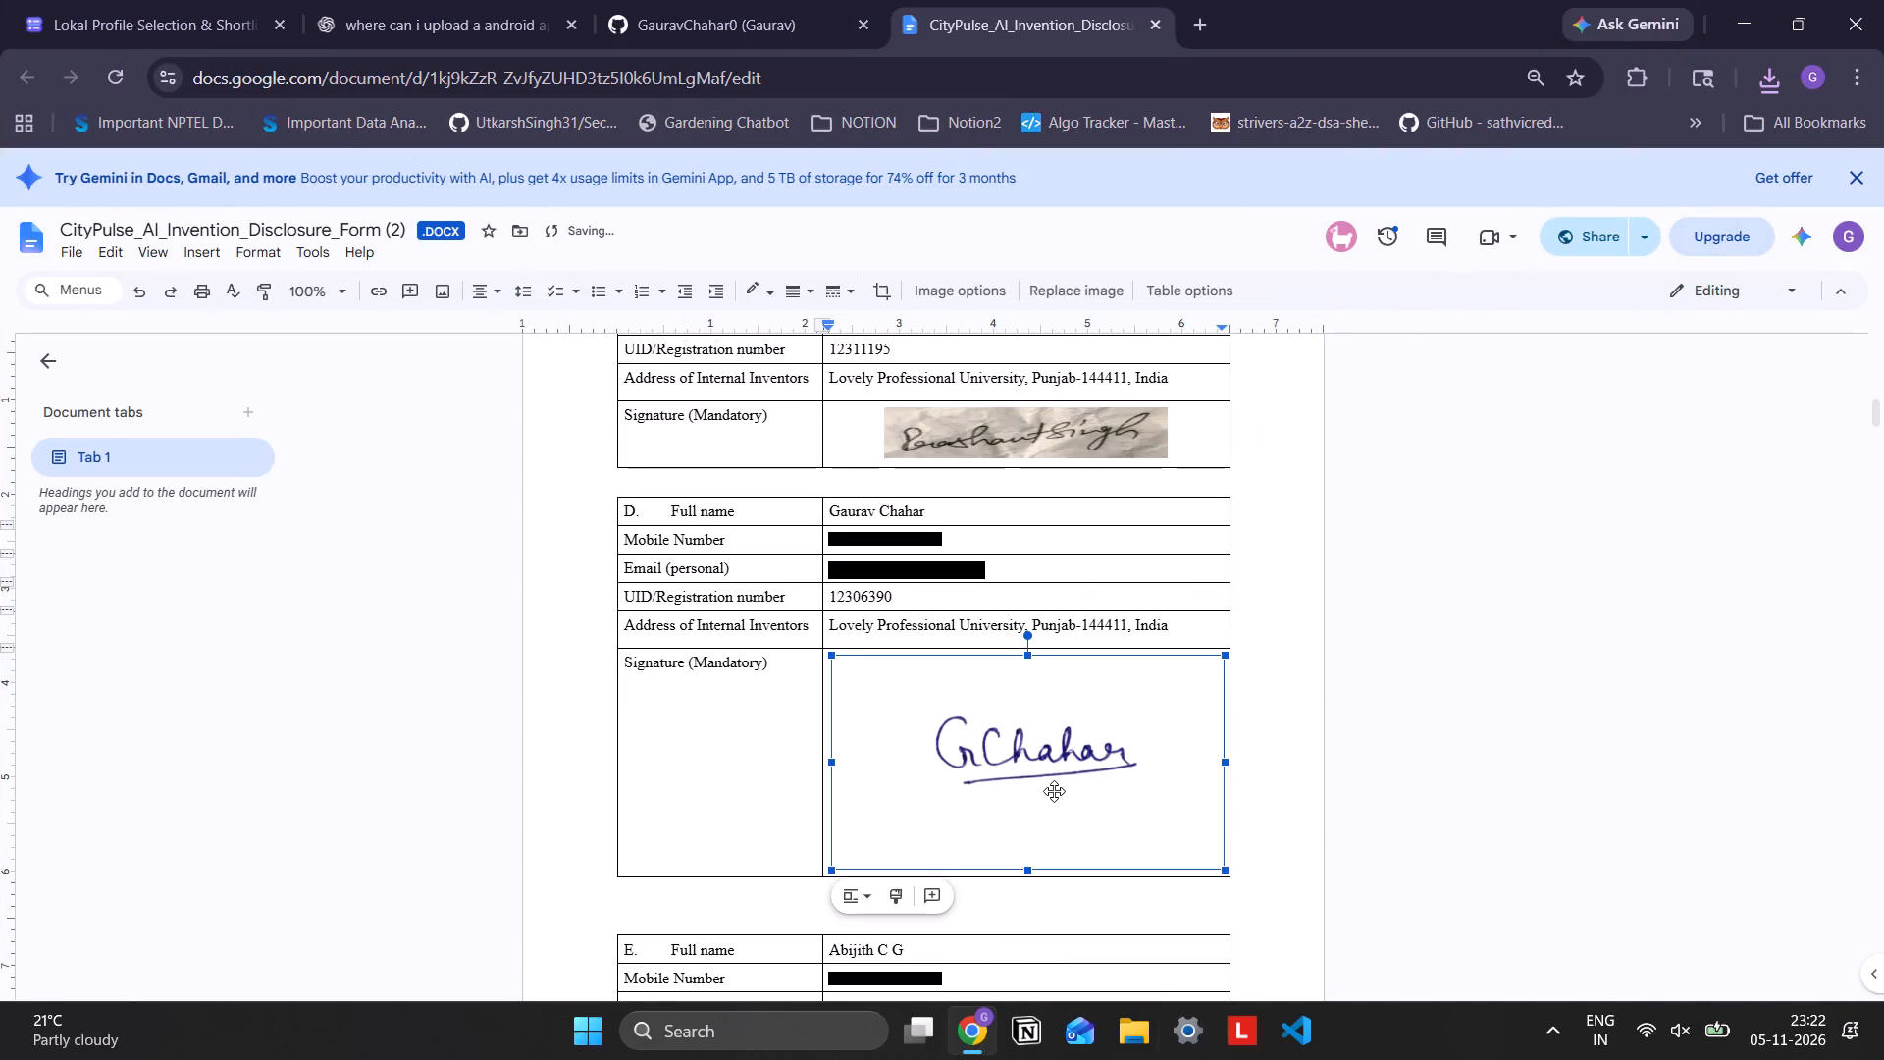
{"action": "left_click_drag", "start_coordinate": [1026, 656], "coordinate": [1039, 800]}
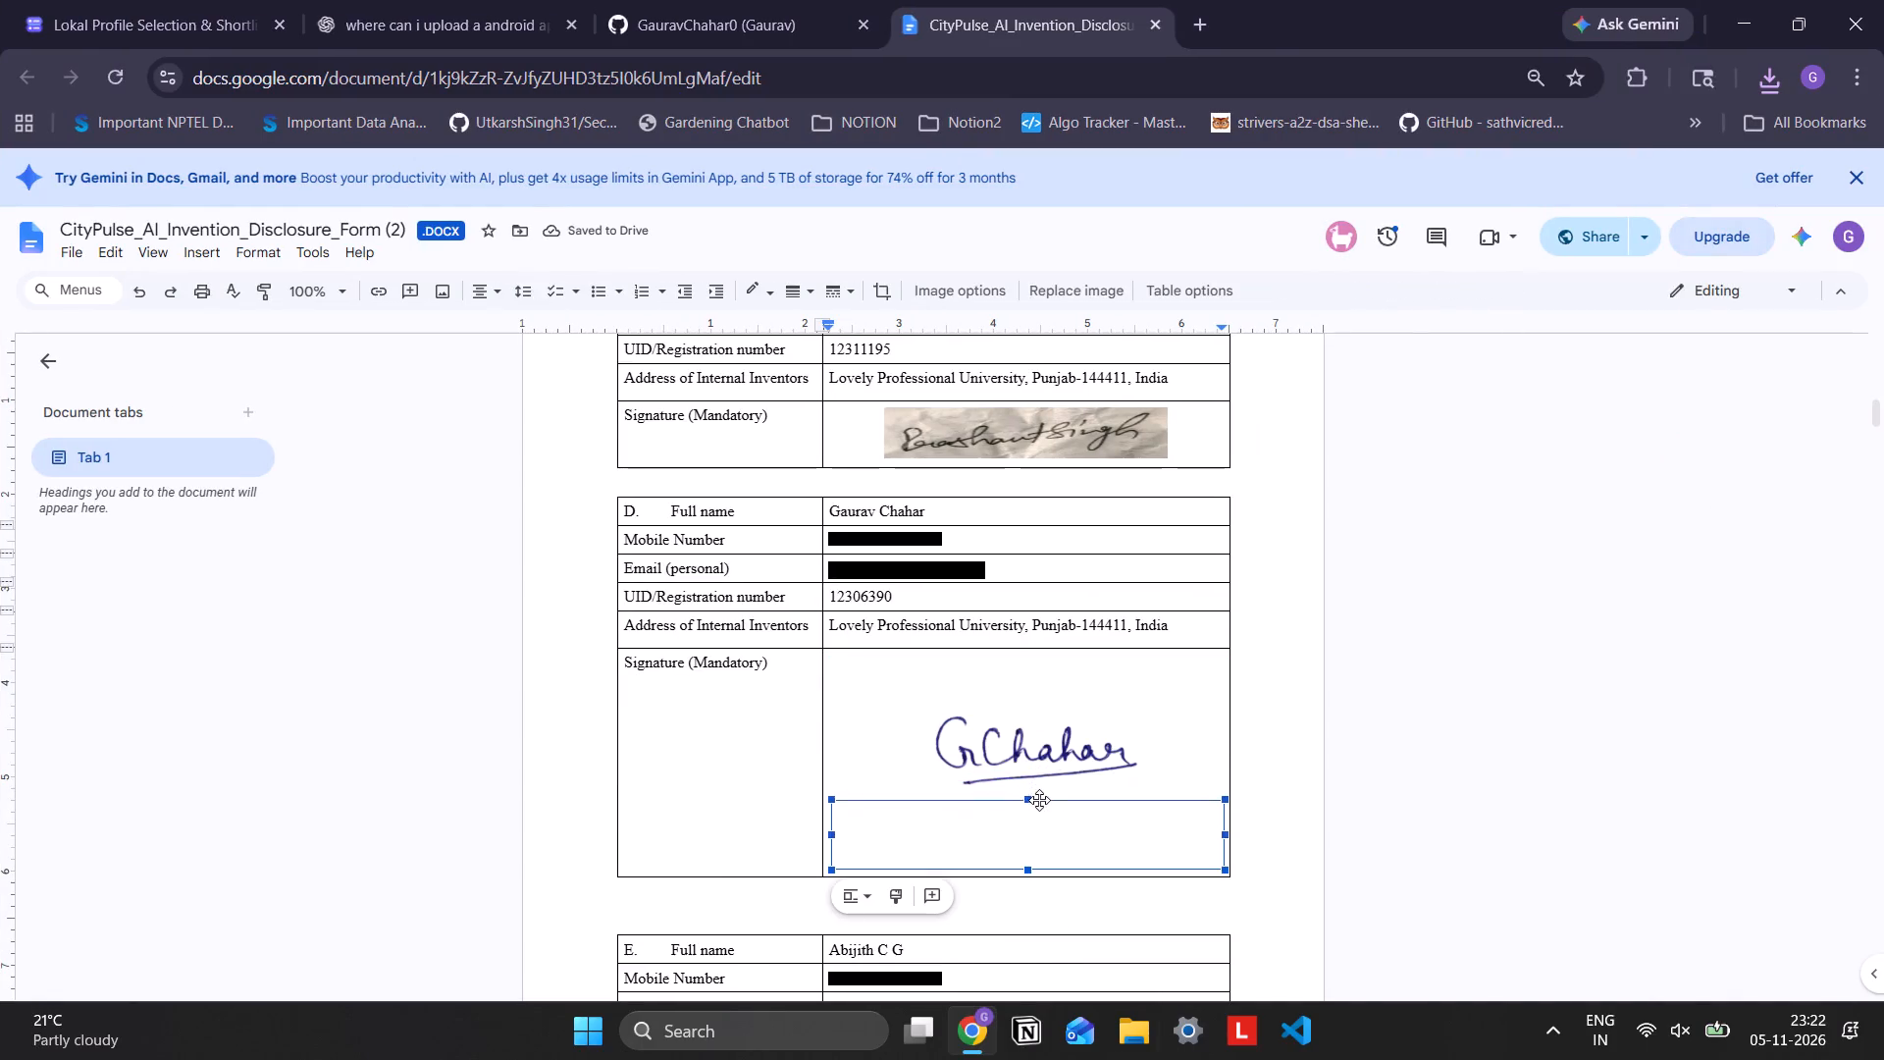
{"action": "left_click", "coordinate": [1067, 686]}
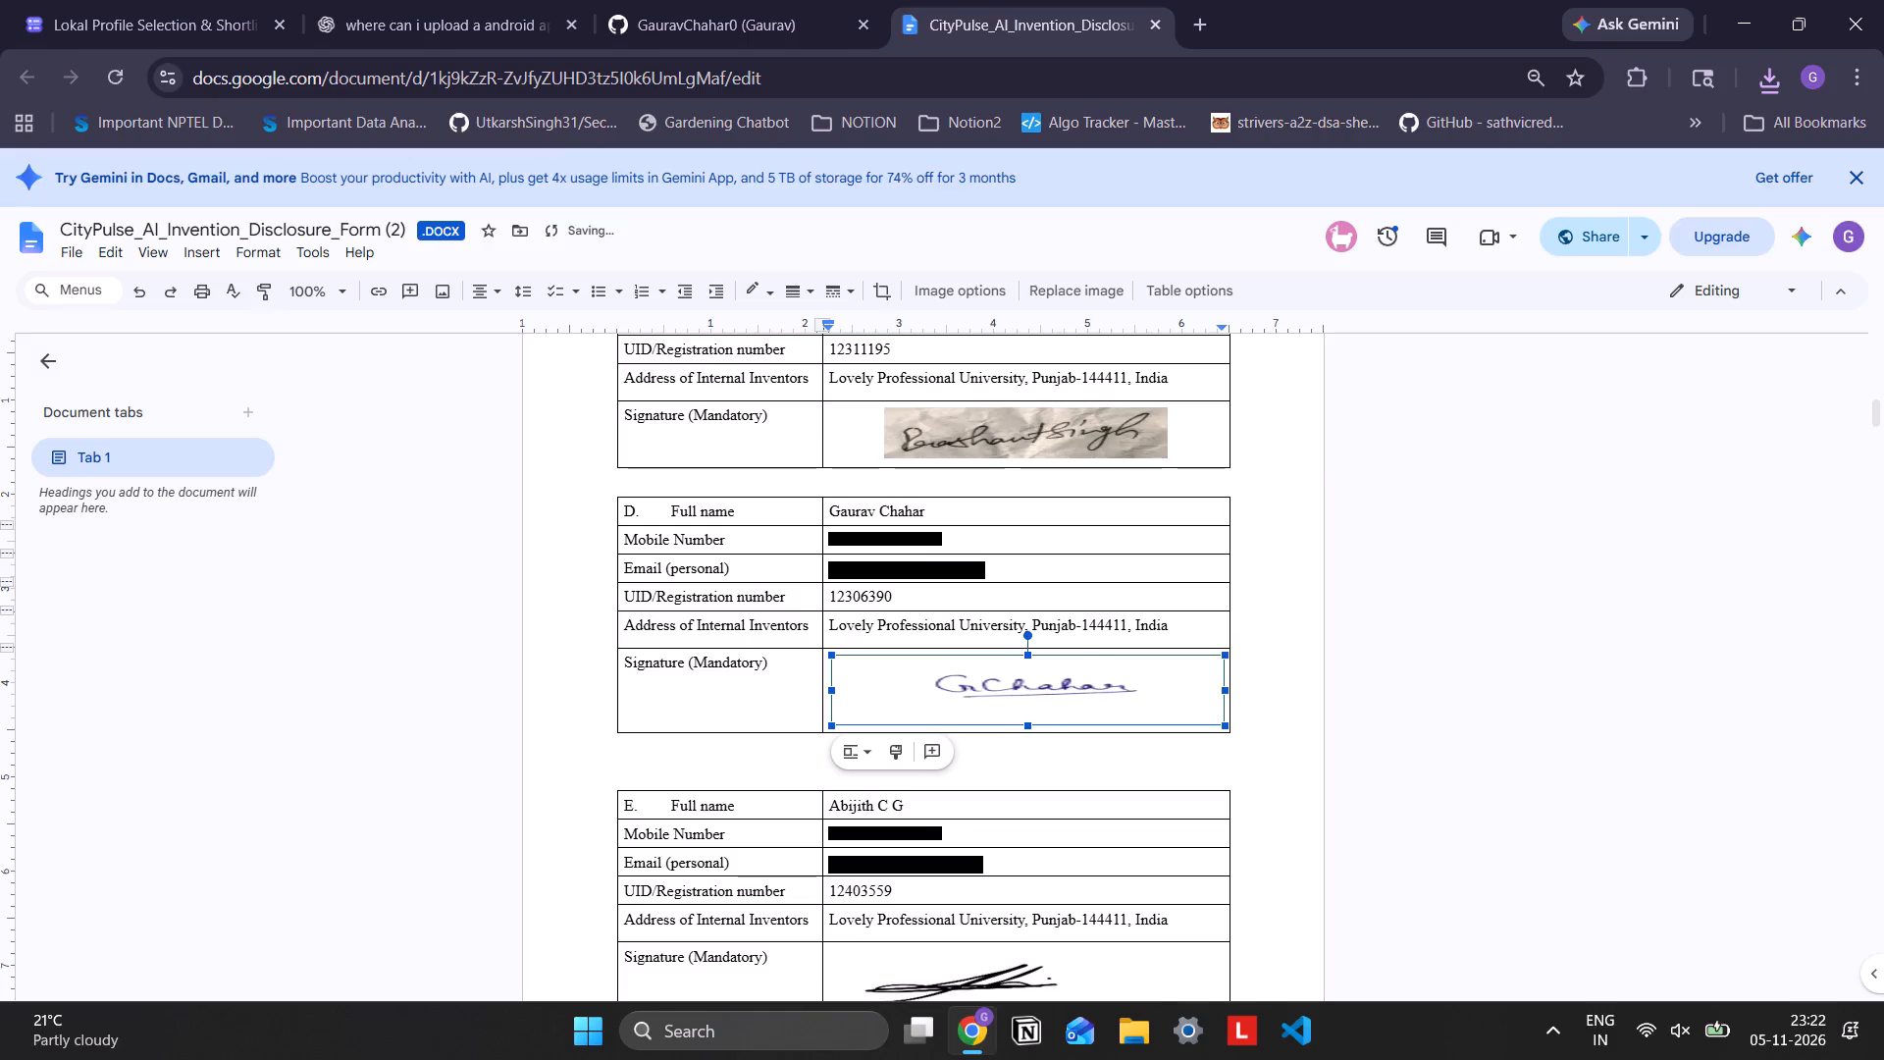
{"action": "left_click_drag", "start_coordinate": [1228, 690], "coordinate": [1136, 690]}
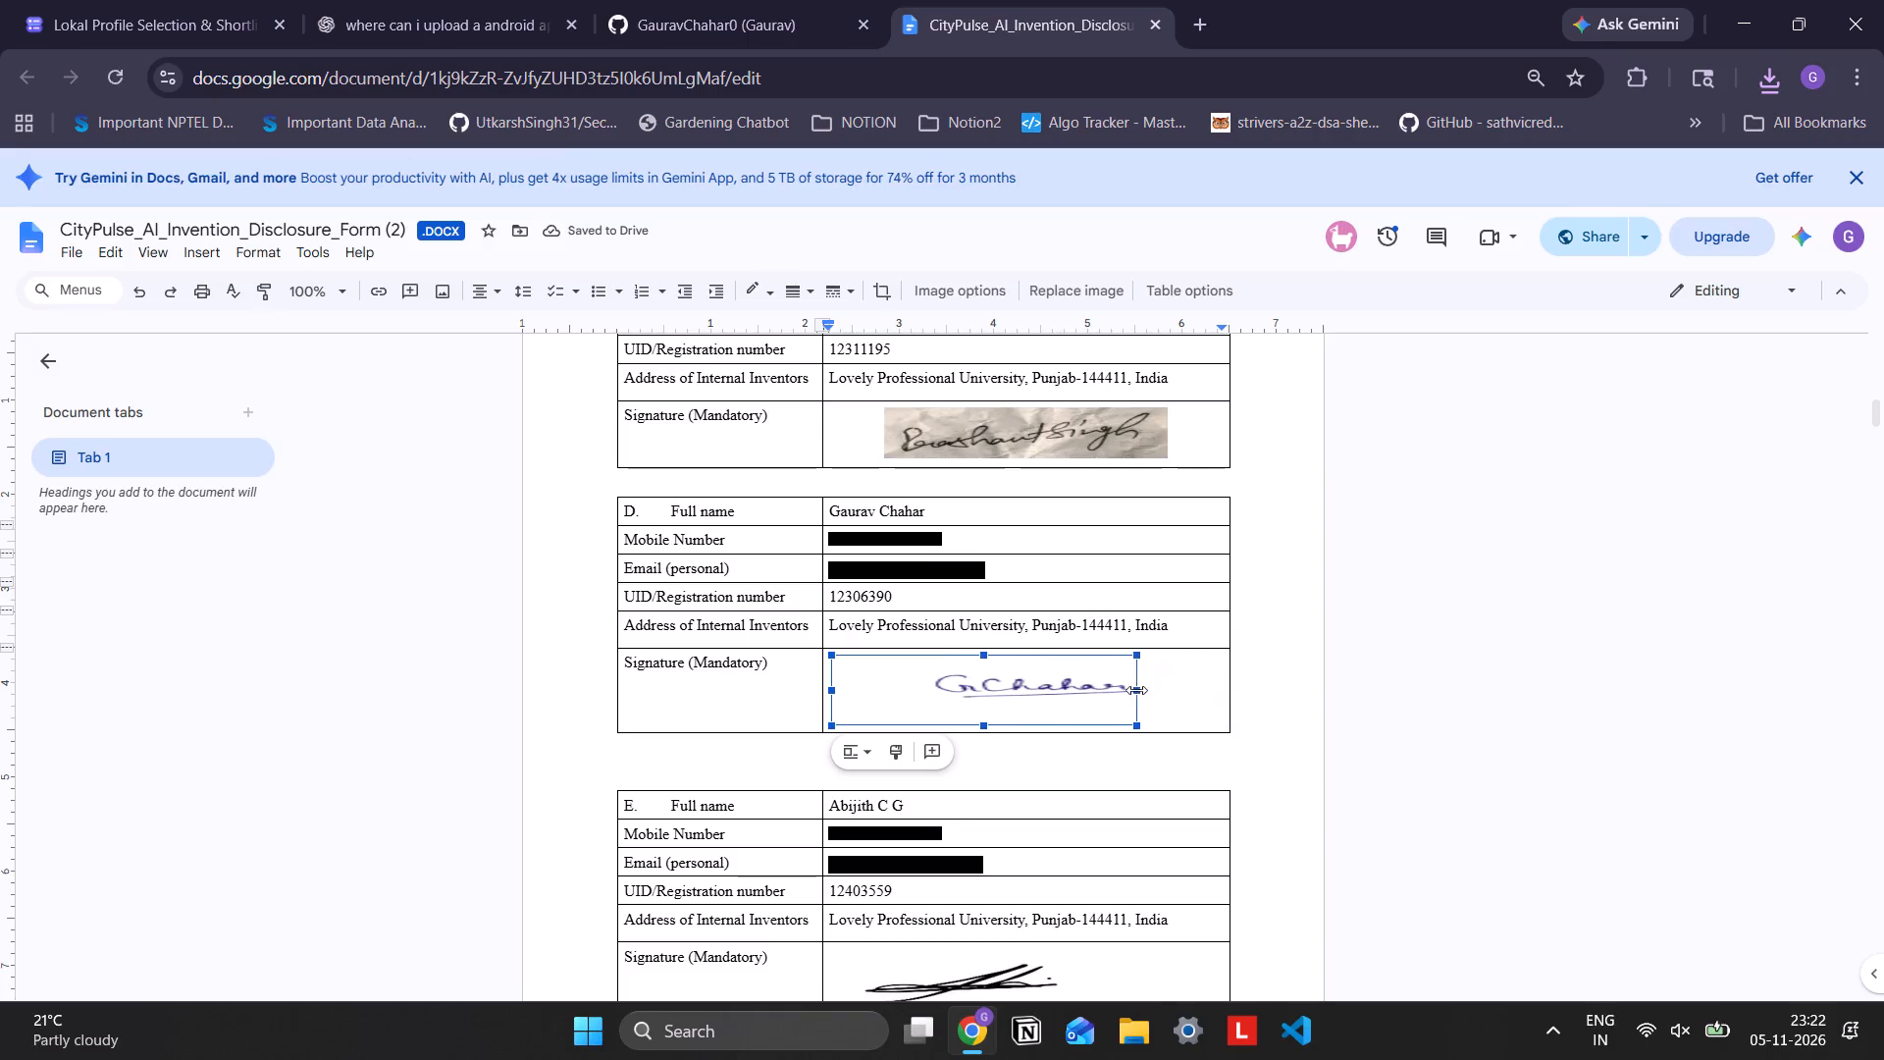
{"action": "left_click_drag", "start_coordinate": [1136, 690], "coordinate": [1105, 693]}
{"action": "left_click", "coordinate": [1067, 694]}
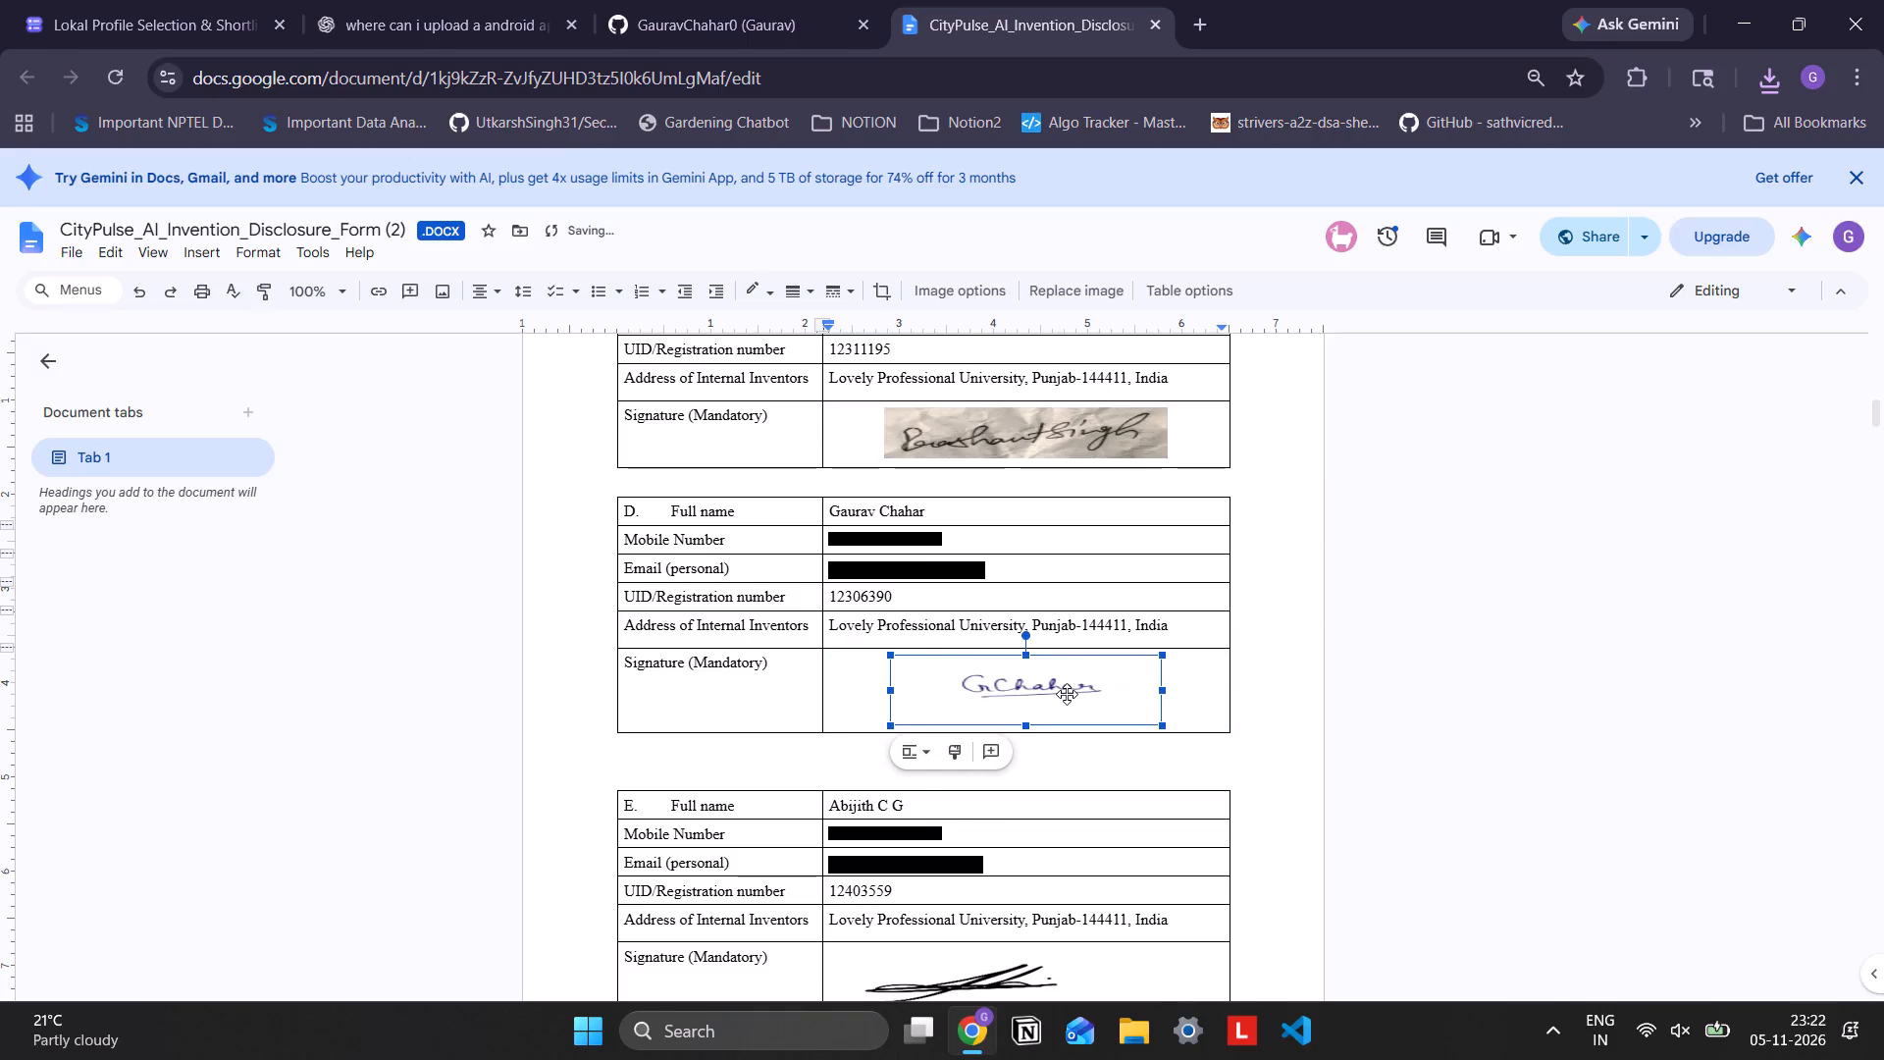
{"action": "left_click", "coordinate": [1446, 628]}
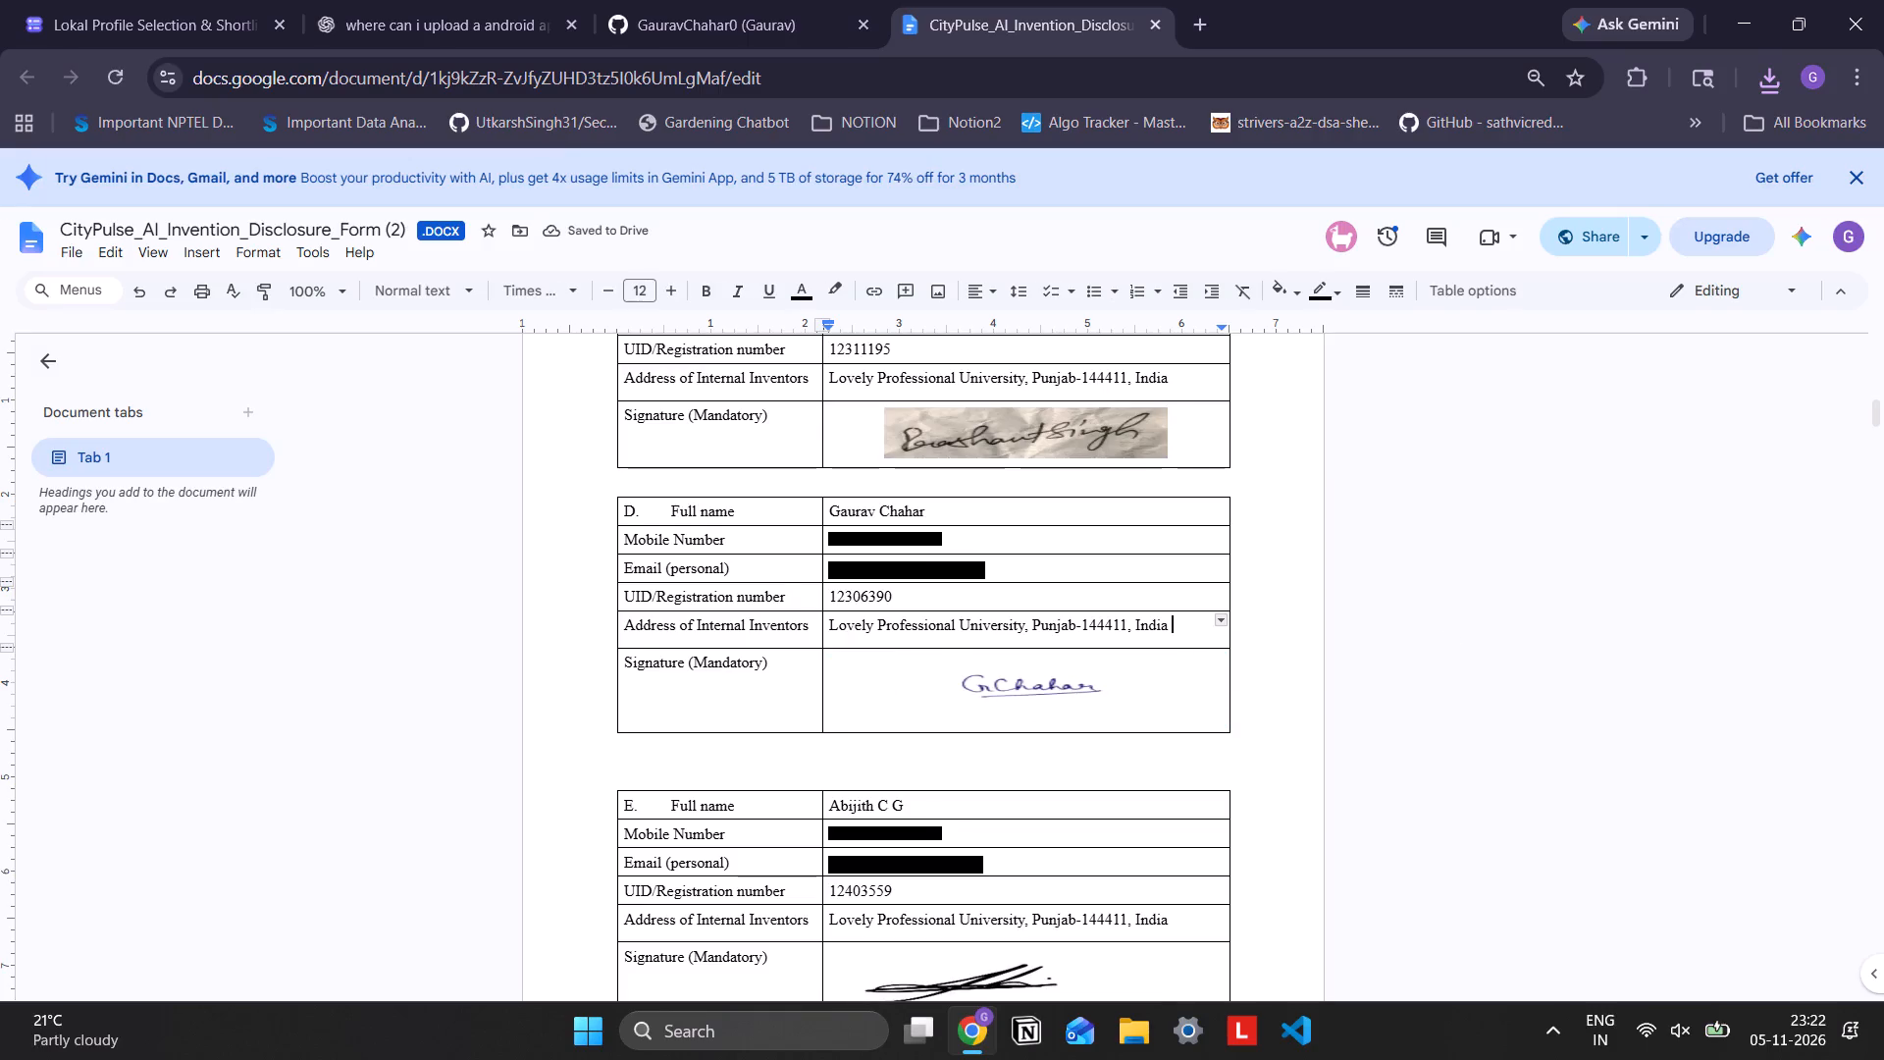
Examine the signature rows of all internal inventors in the form for appearance and remaining coloured backgrounds.
{"action": "scroll", "coordinate": [1264, 695], "scroll_direction": "down", "scroll_amount": 4}
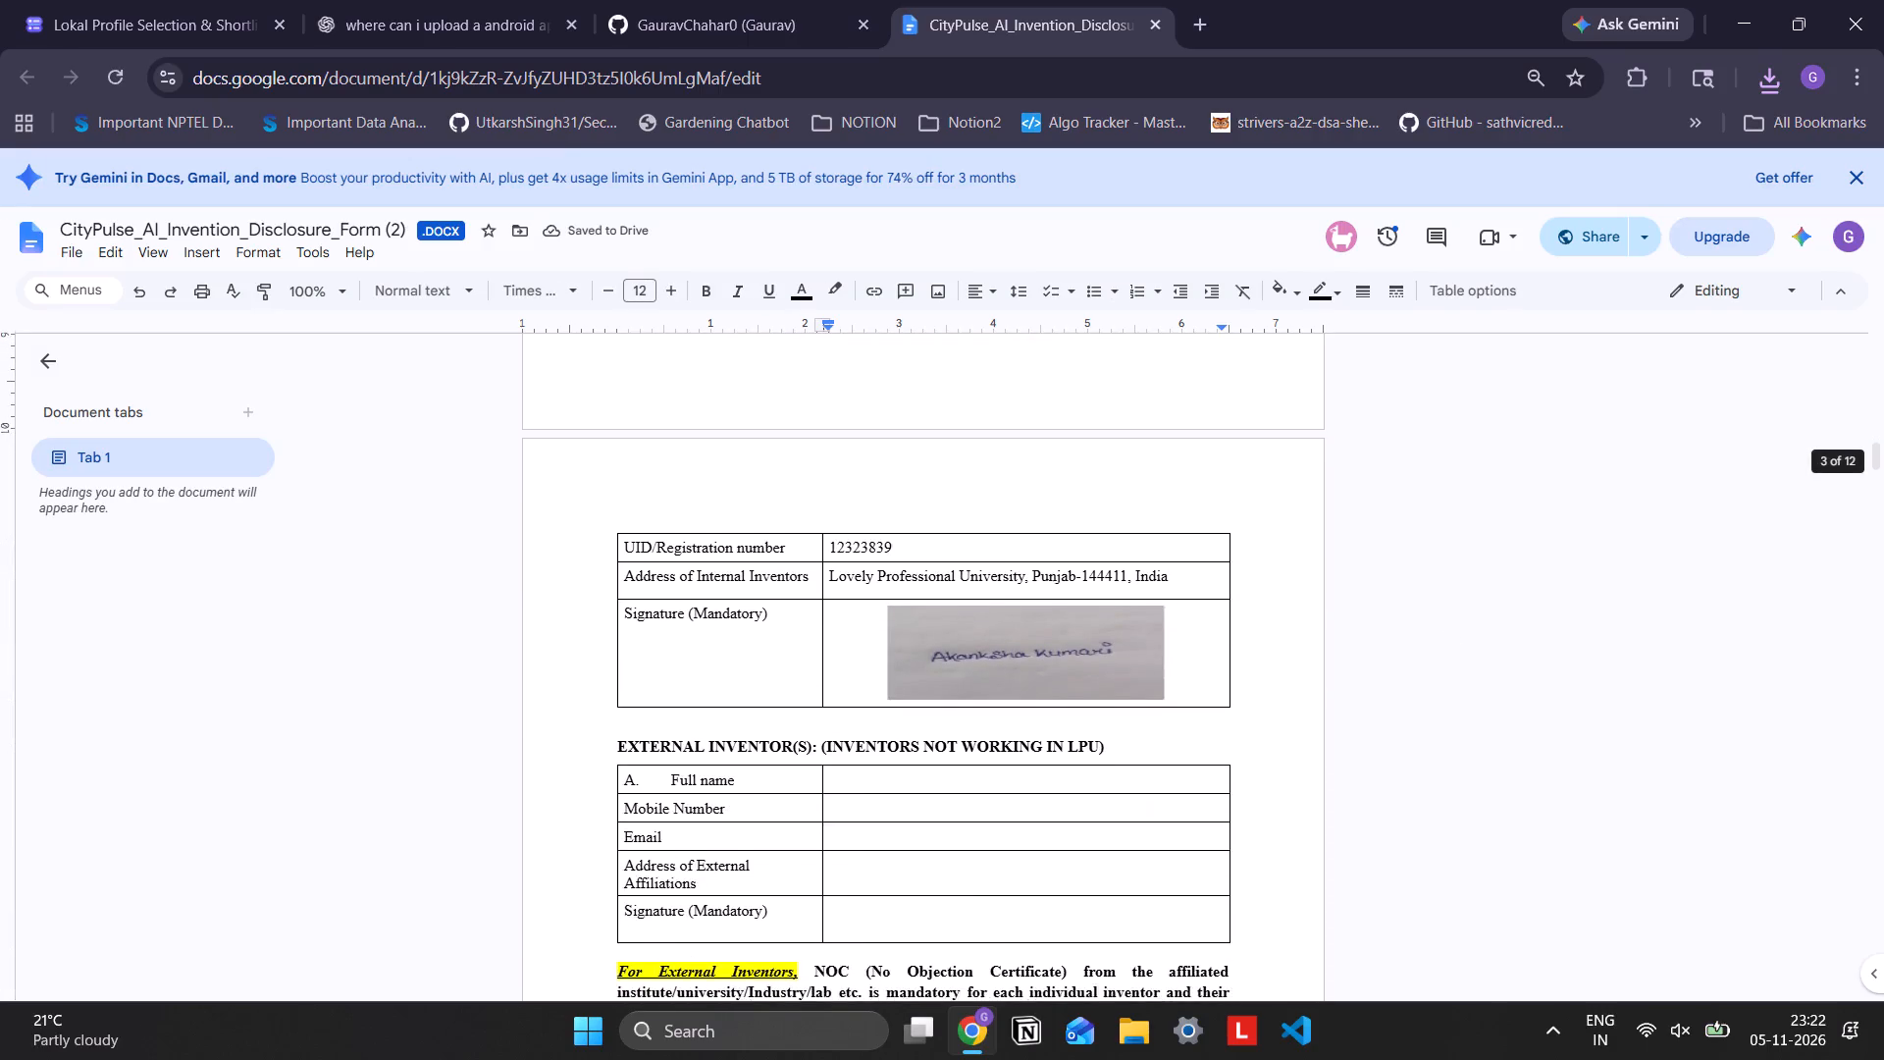
{"action": "scroll", "coordinate": [1264, 695], "scroll_direction": "down", "scroll_amount": 2}
{"action": "scroll", "coordinate": [1264, 695], "scroll_direction": "up", "scroll_amount": 3}
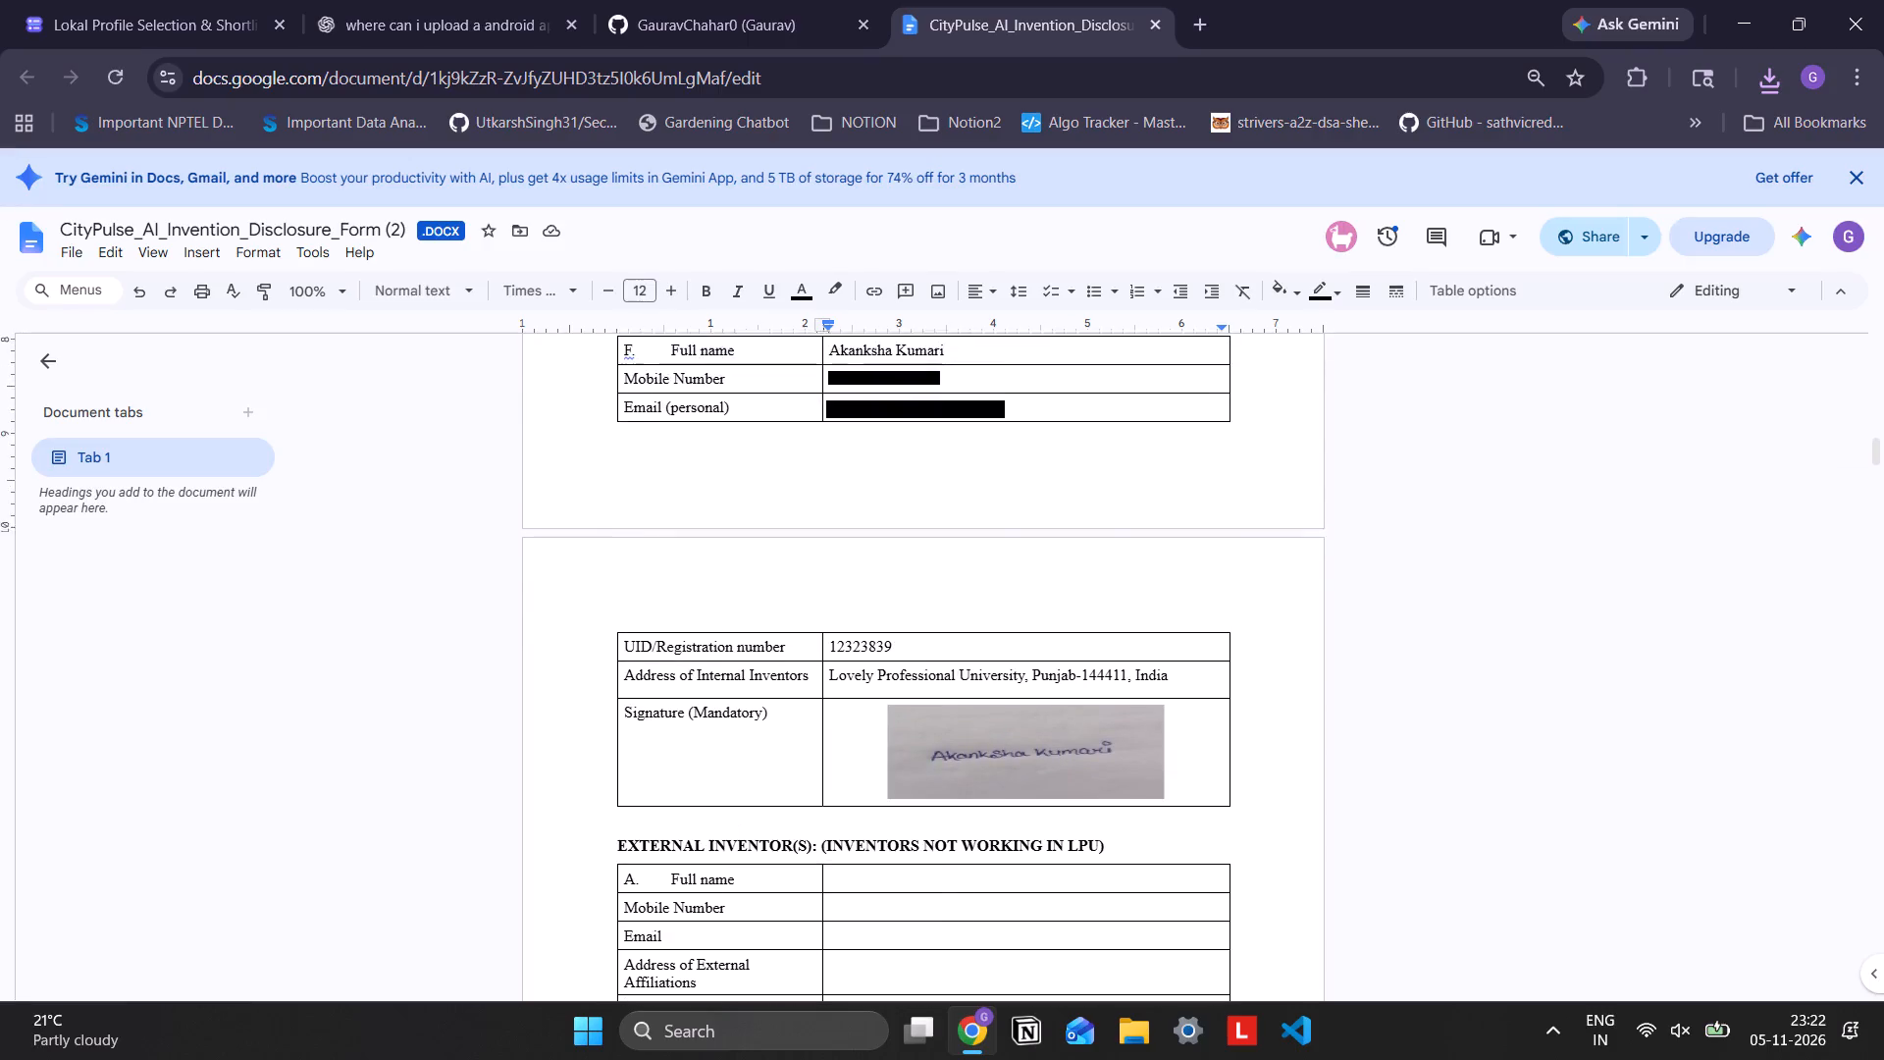
{"action": "scroll", "coordinate": [1264, 695], "scroll_direction": "up", "scroll_amount": 4}
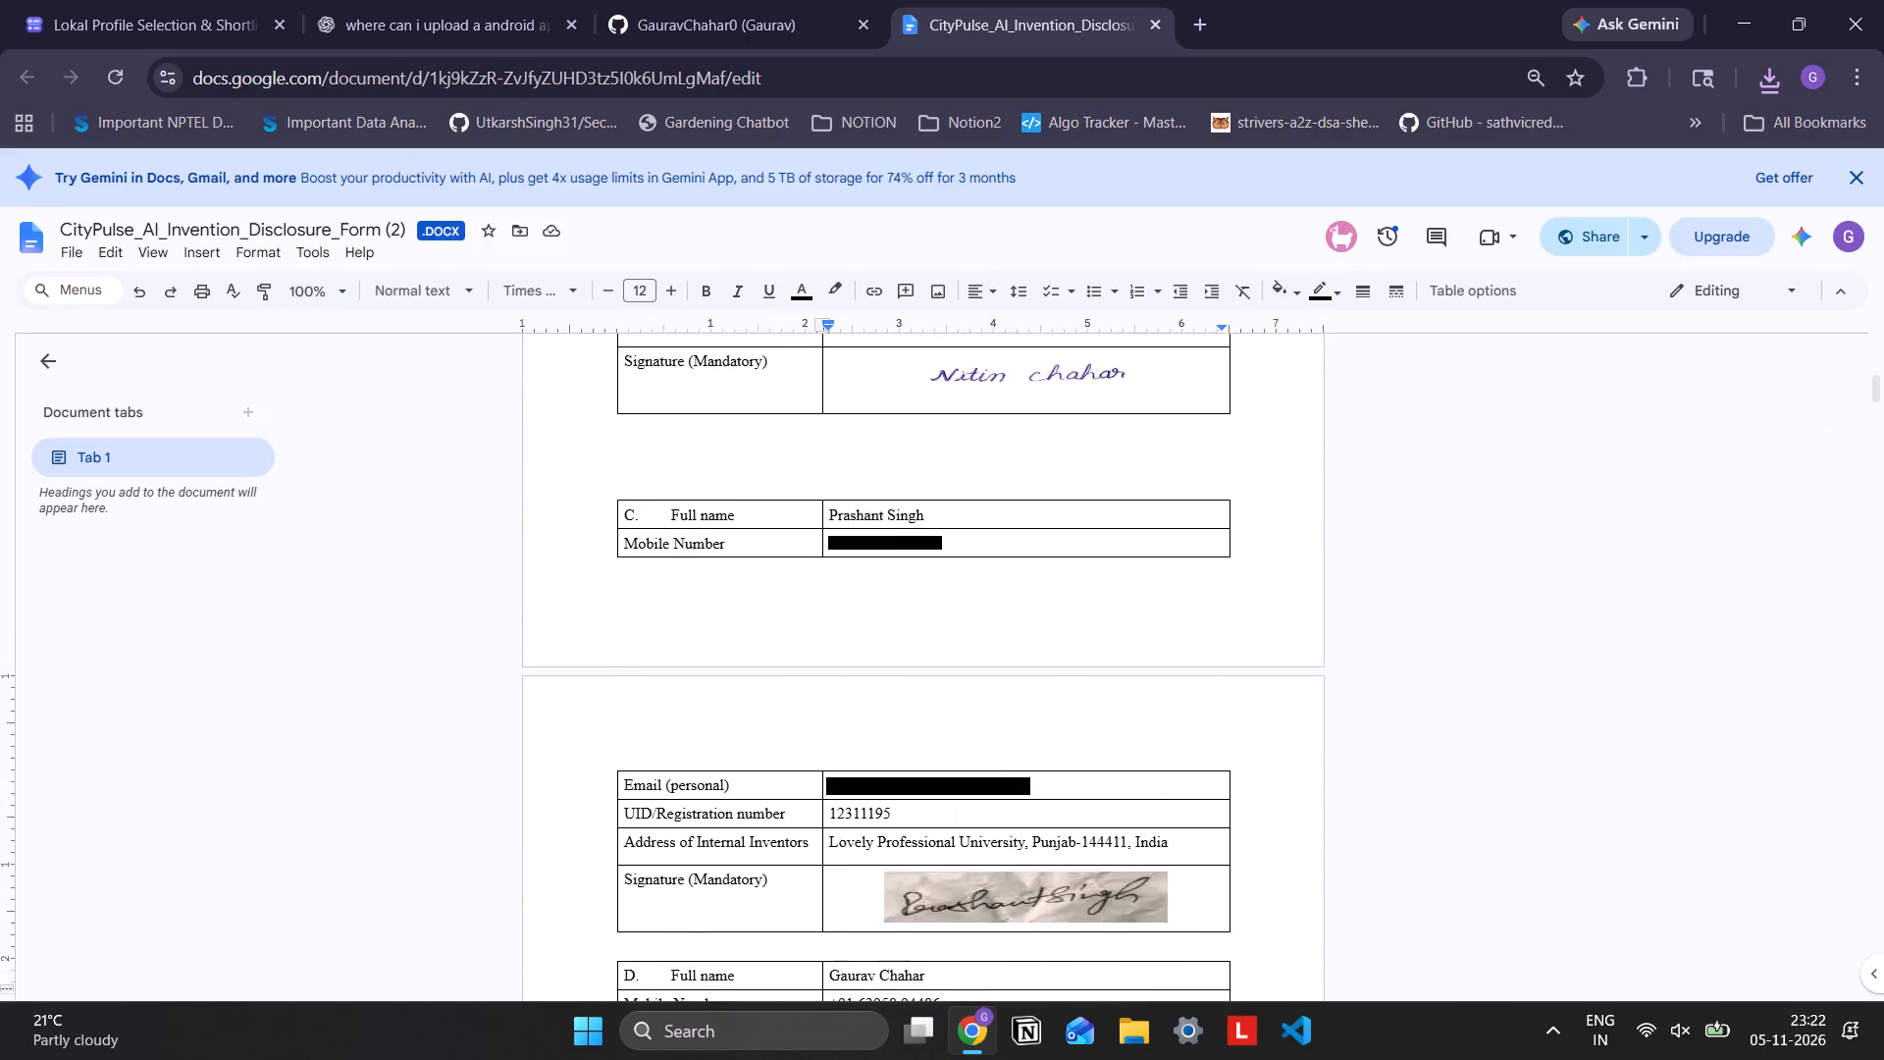
{"action": "scroll", "coordinate": [1264, 695], "scroll_direction": "up", "scroll_amount": 4}
{"action": "scroll", "coordinate": [1264, 695], "scroll_direction": "down", "scroll_amount": 1}
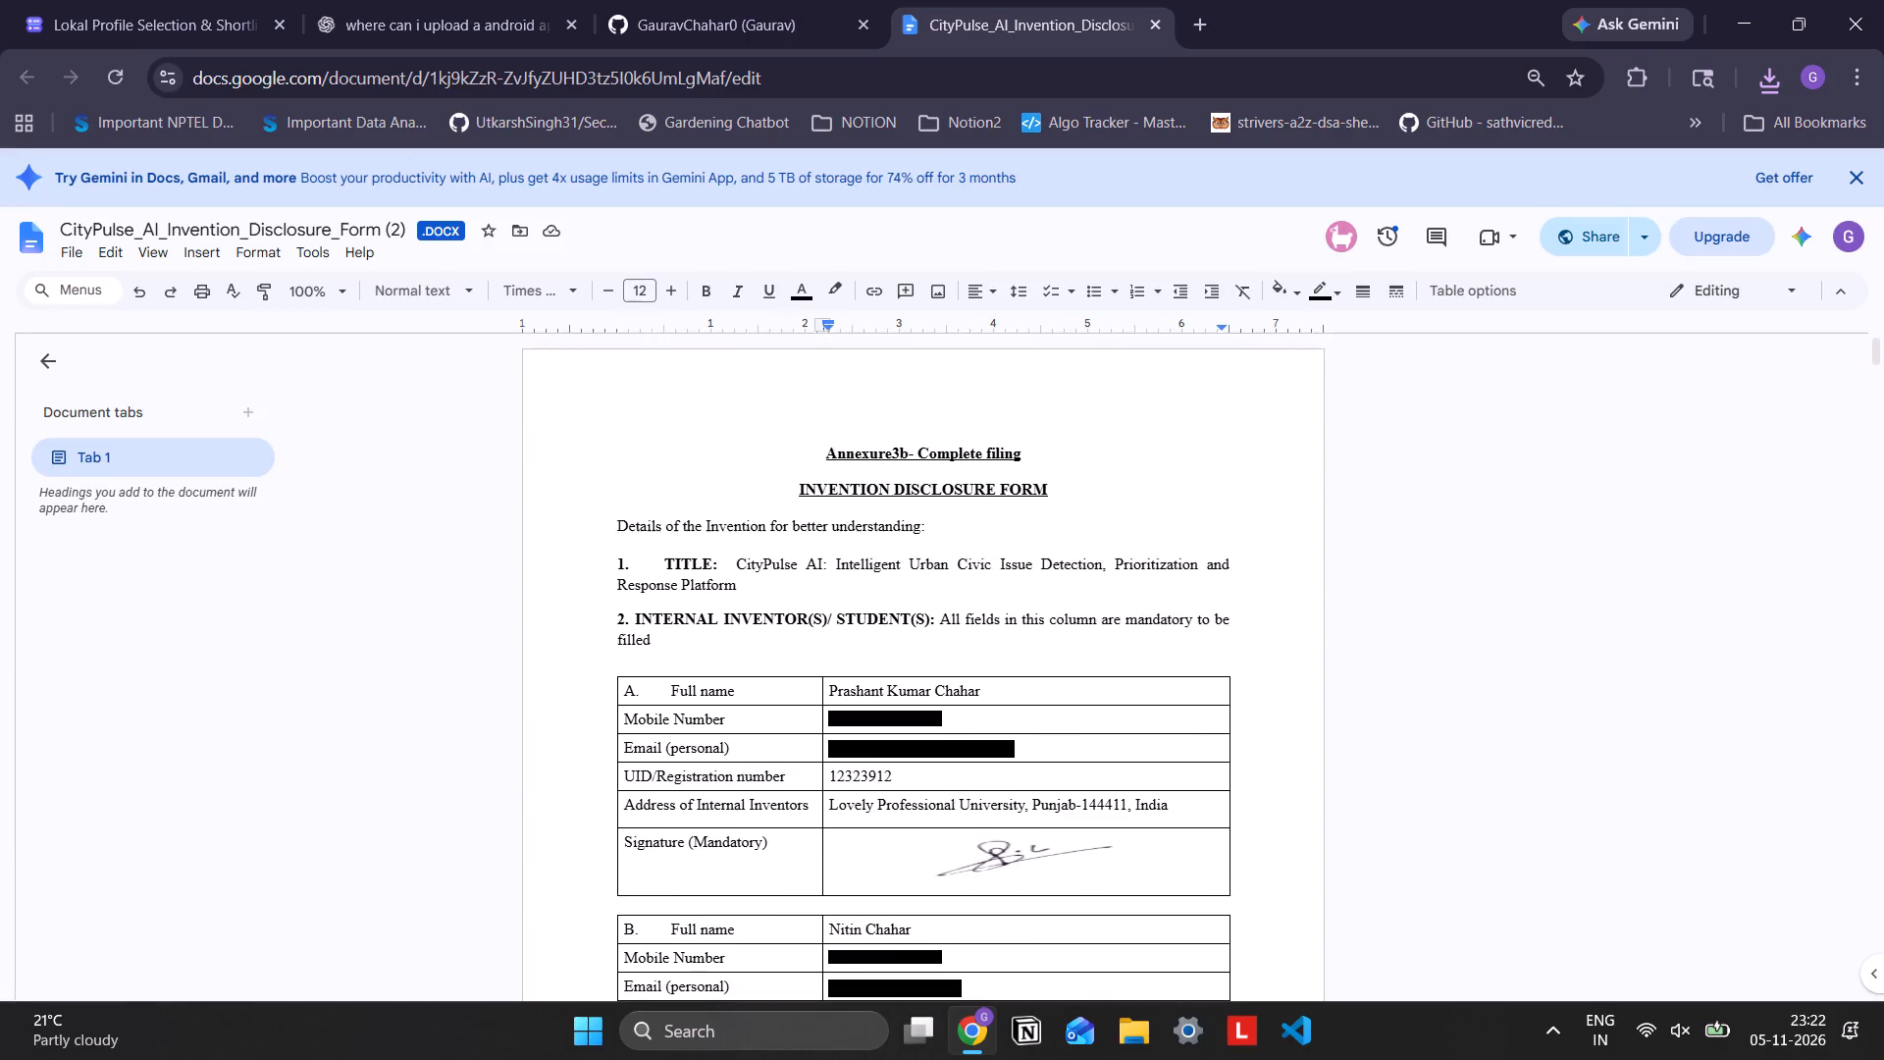
{"action": "scroll", "coordinate": [1264, 695], "scroll_direction": "down", "scroll_amount": 5}
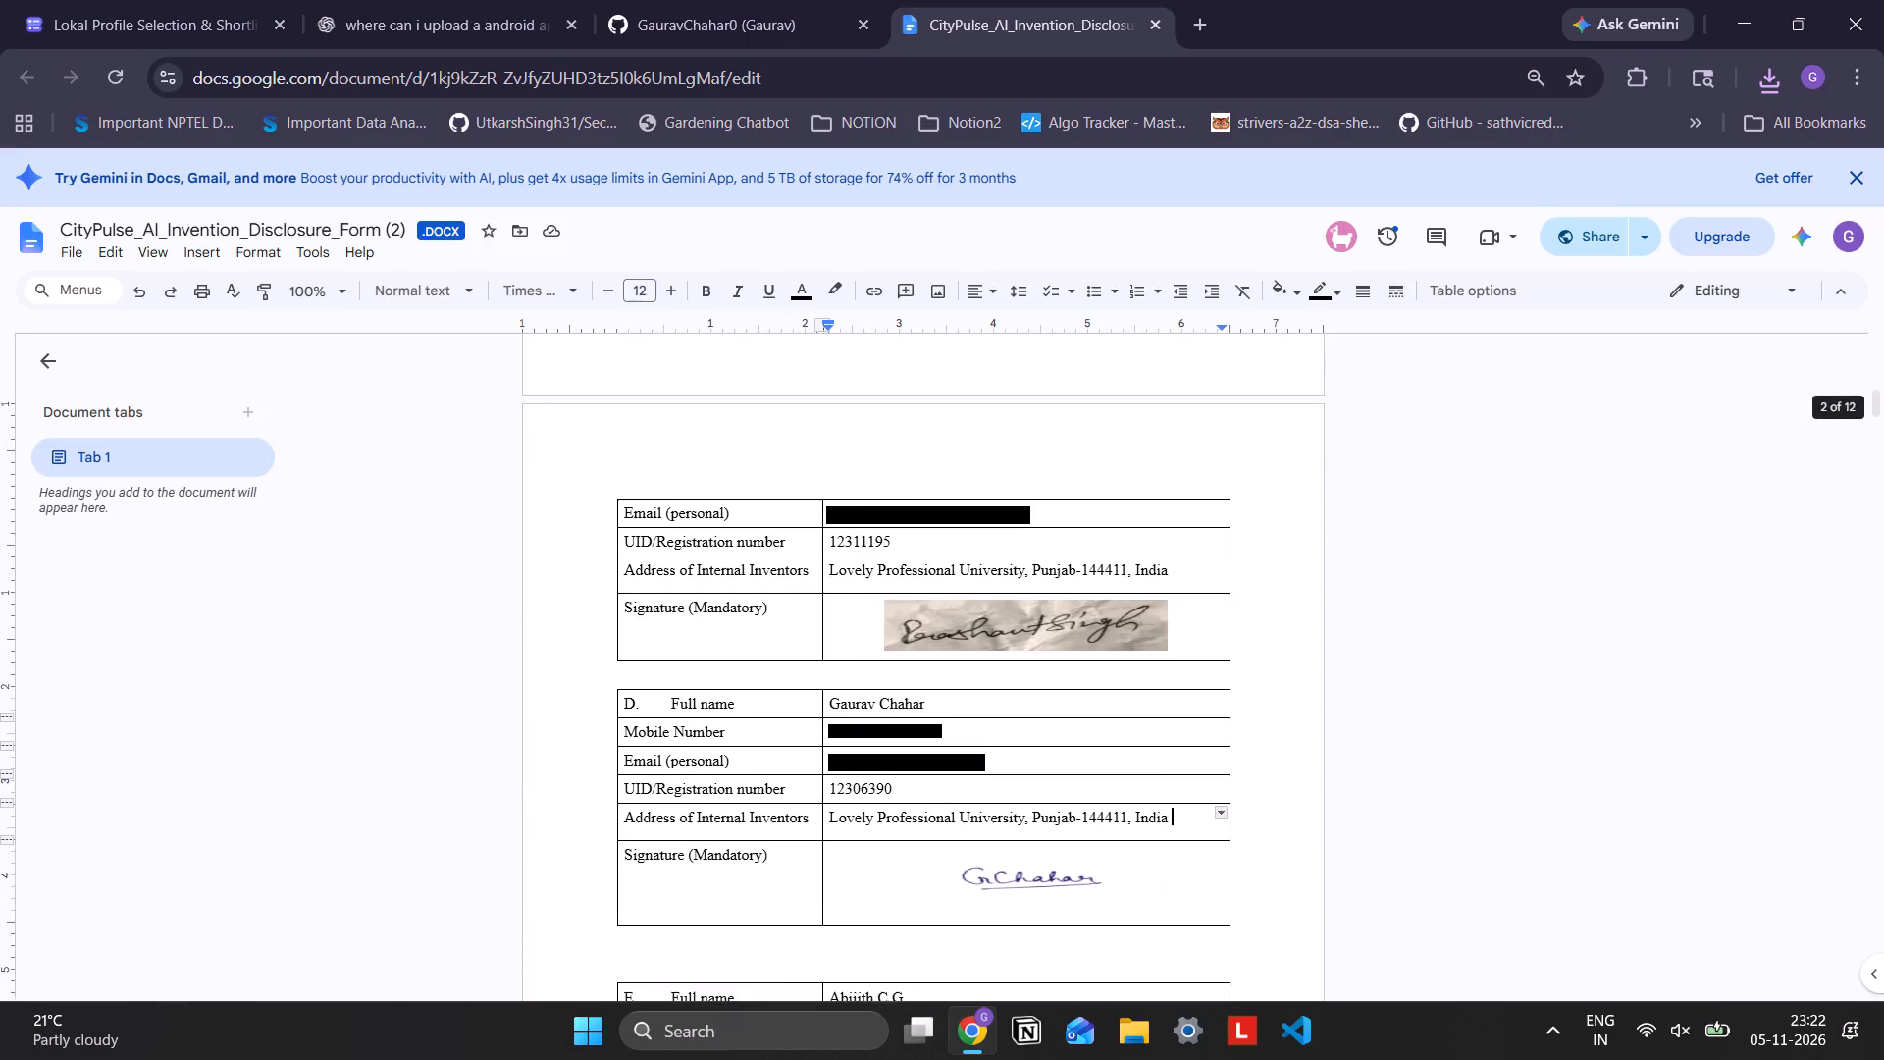
{"action": "scroll", "coordinate": [1264, 695], "scroll_direction": "down", "scroll_amount": 3}
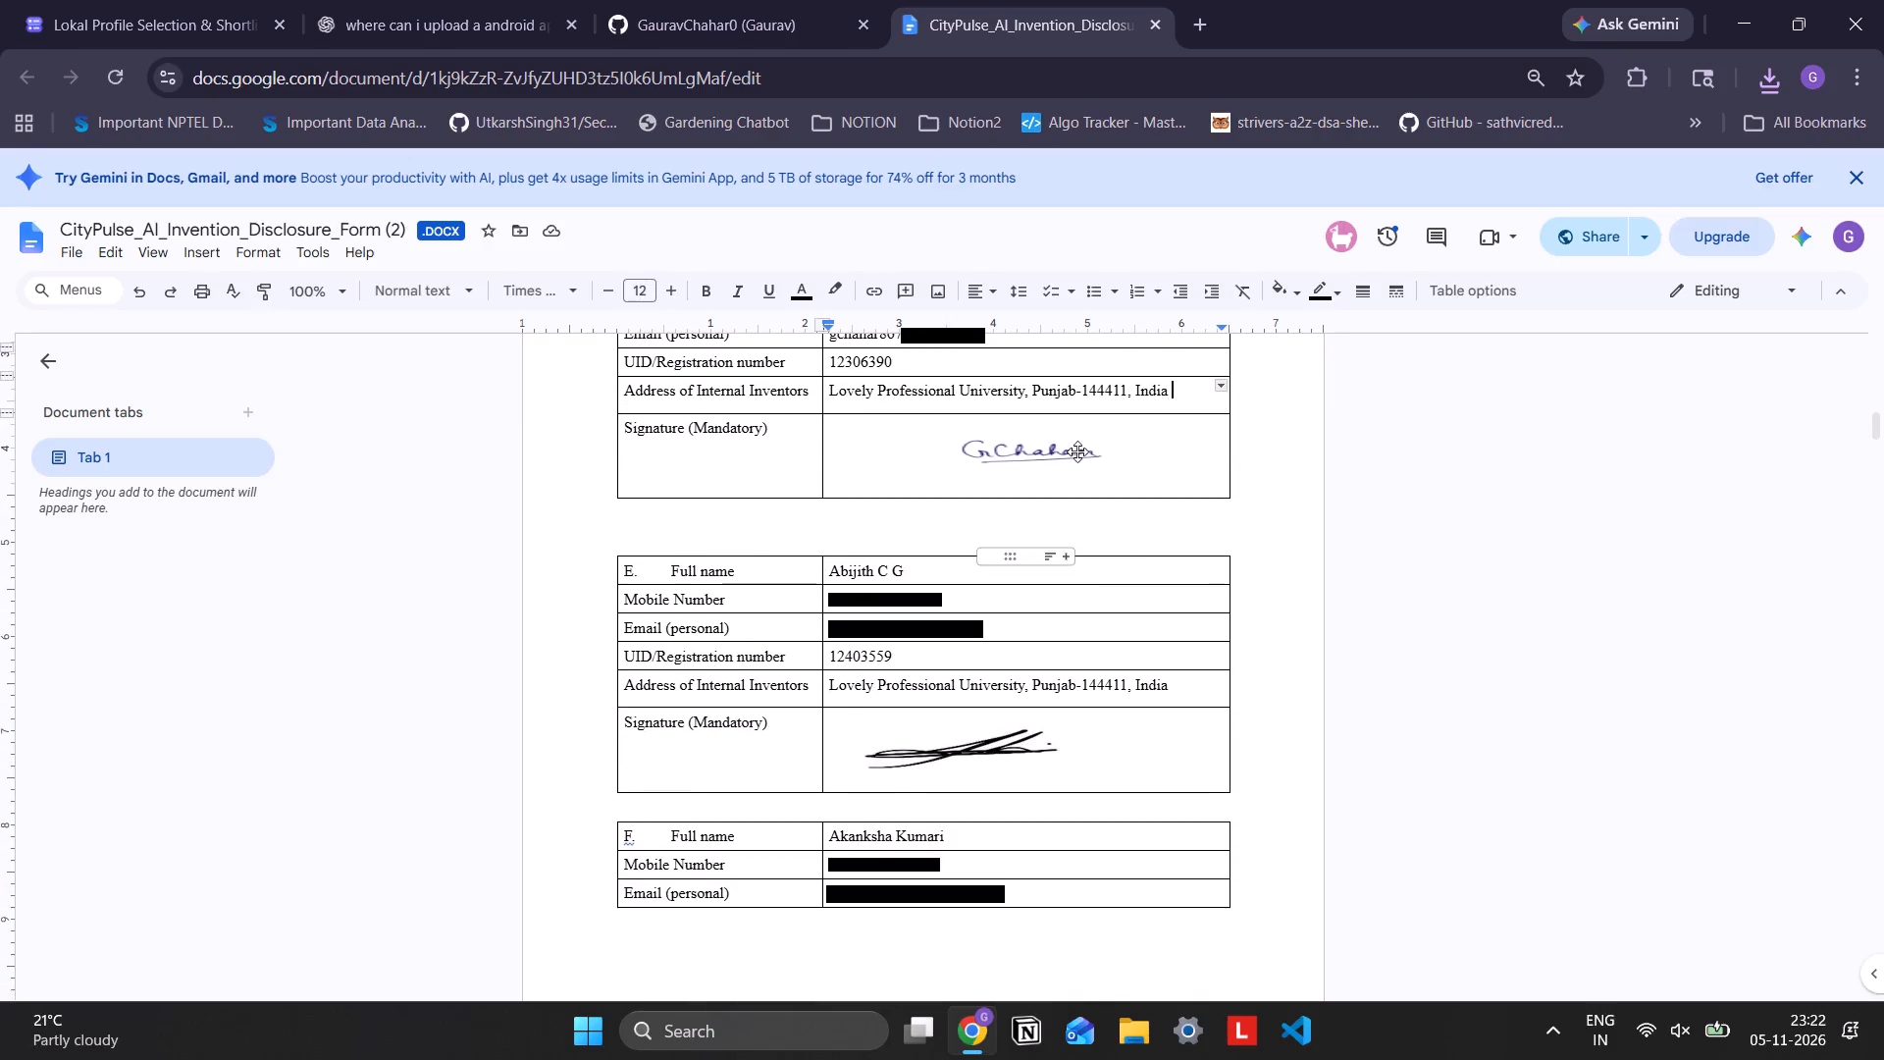
Fine-tune the size of inventor D's signature image, making it slightly shorter and narrower within its cell.
{"action": "left_click", "coordinate": [1042, 459]}
{"action": "left_click", "coordinate": [1027, 489]}
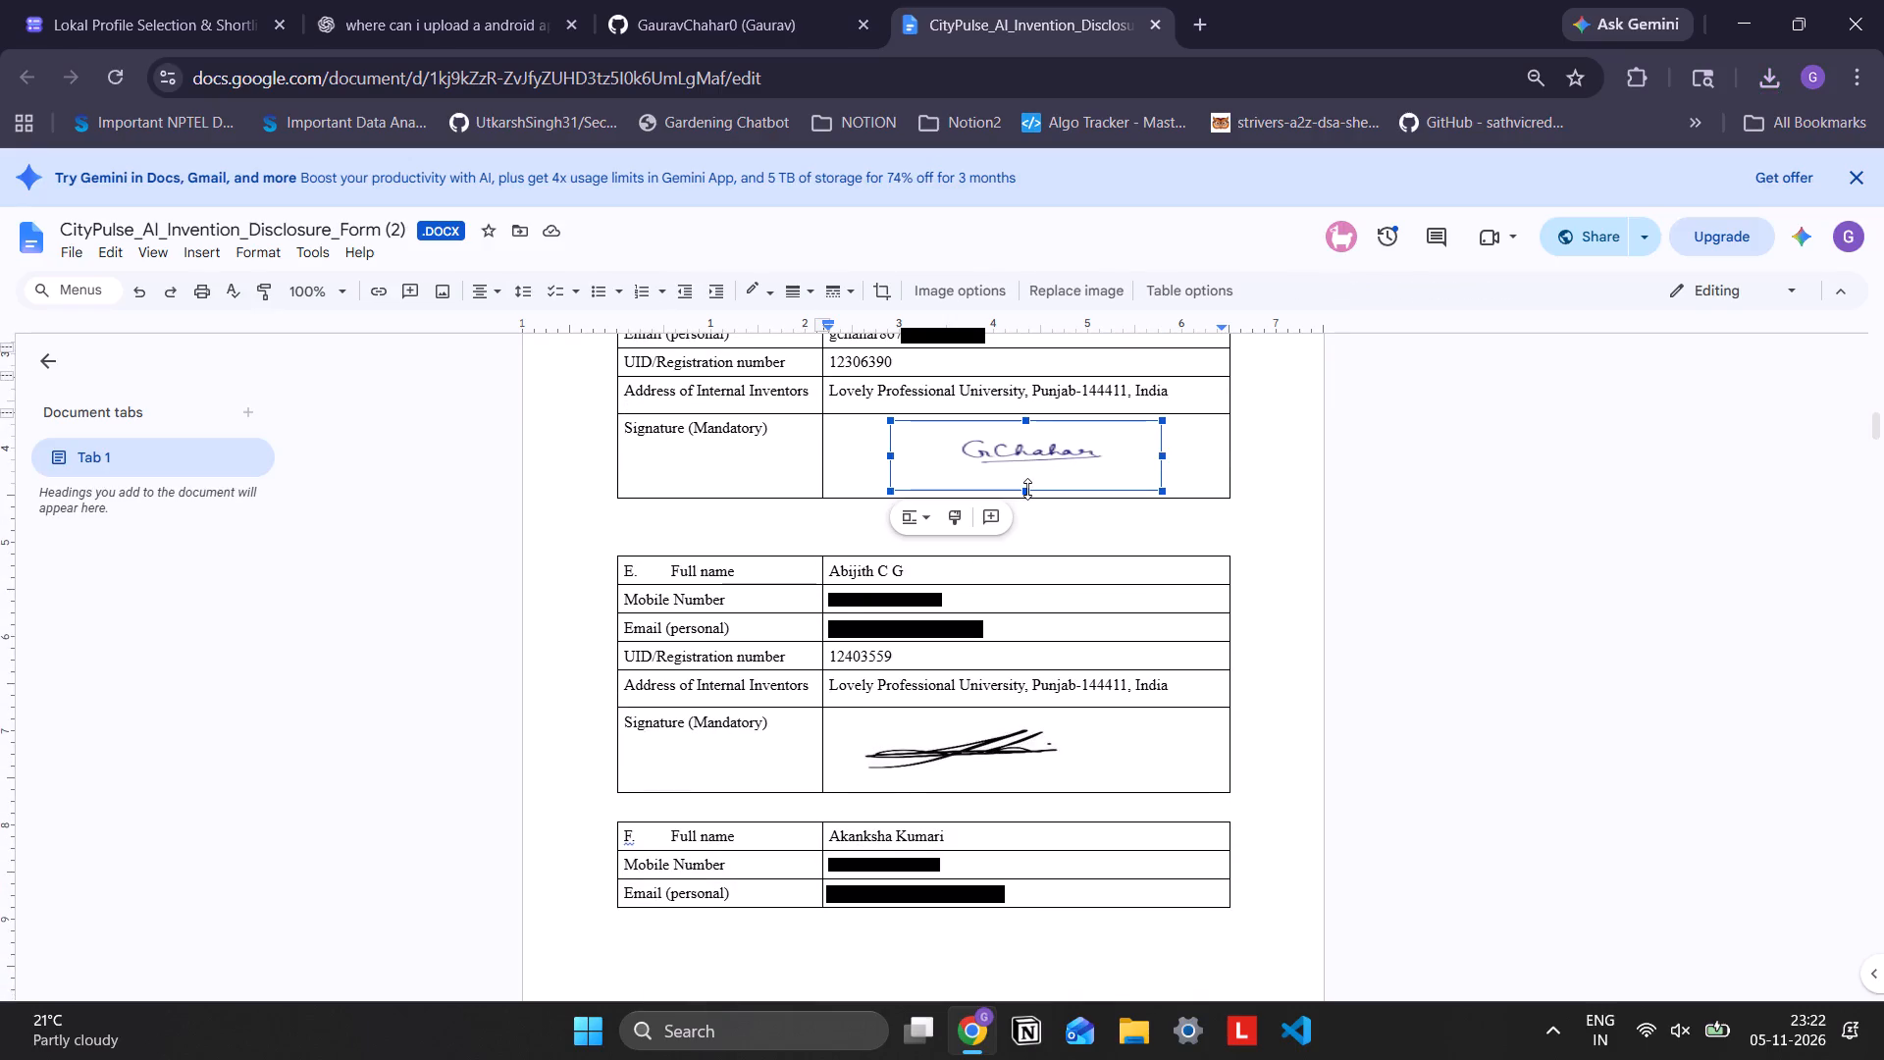
{"action": "left_click", "coordinate": [1027, 482]}
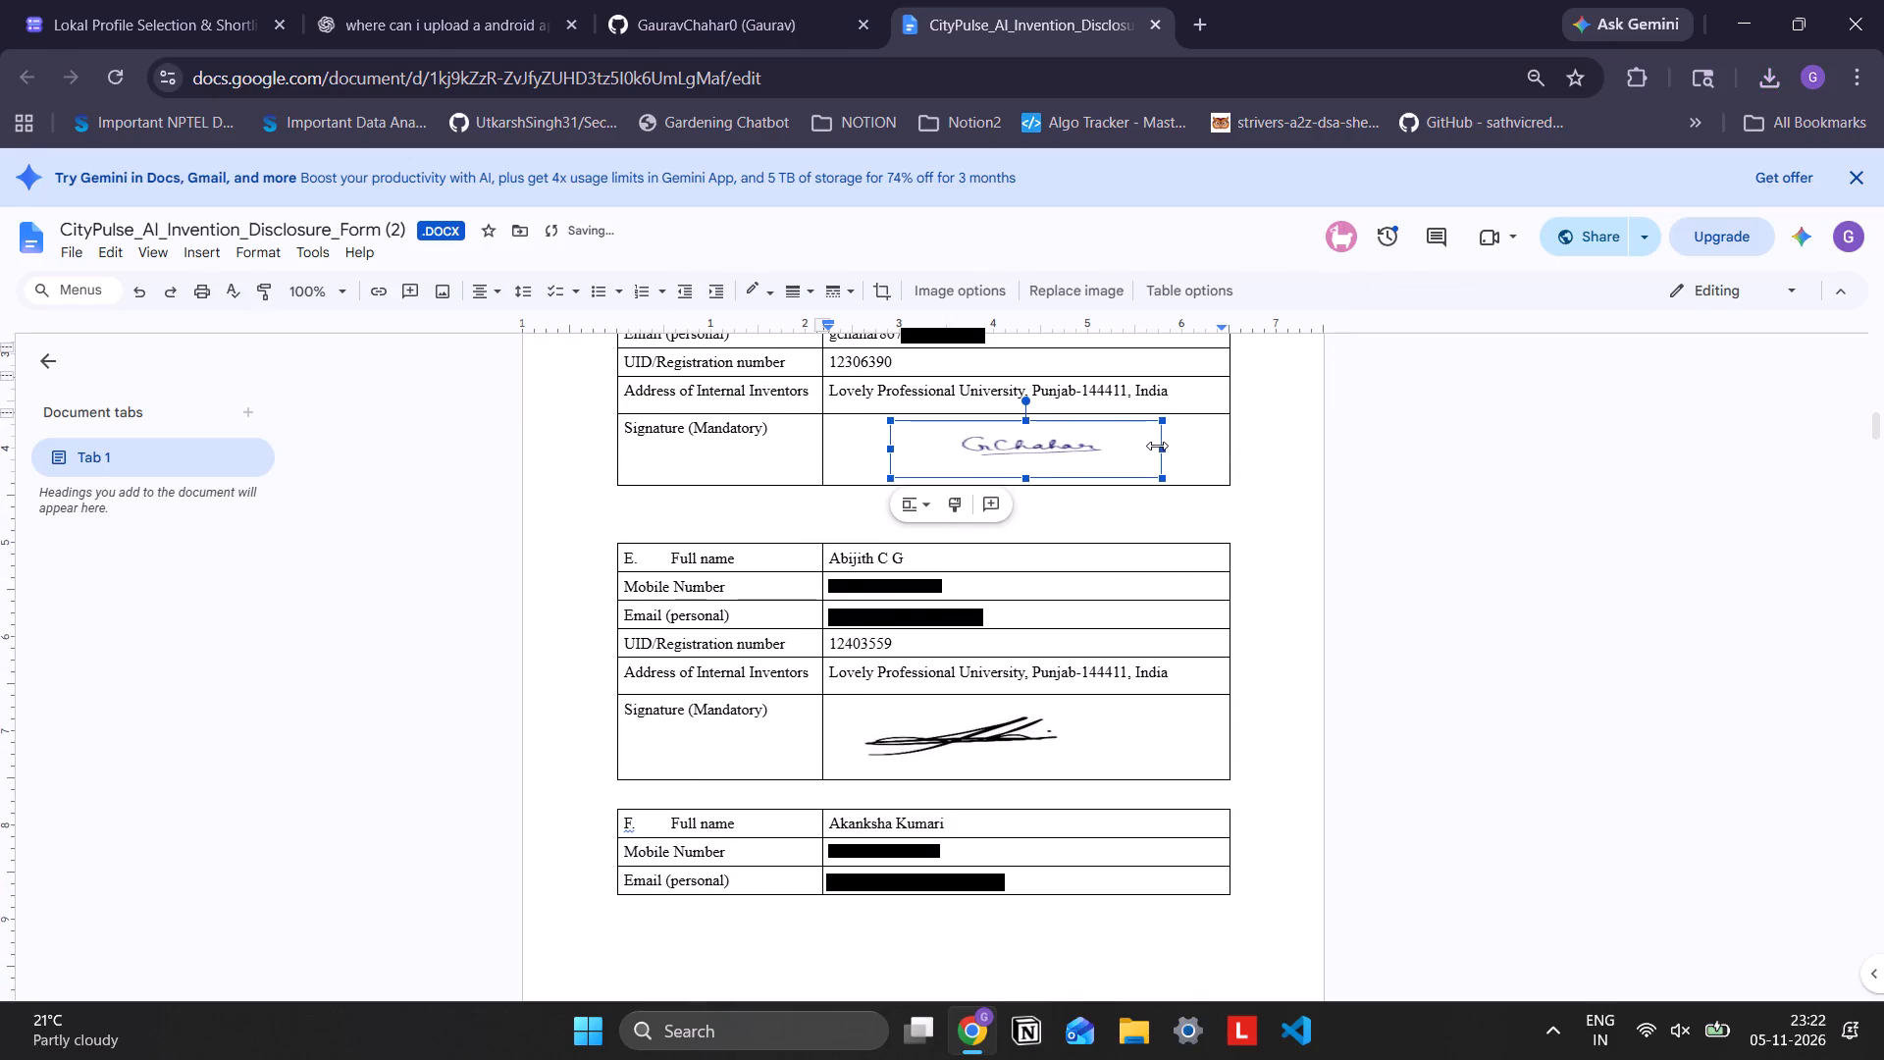
{"action": "left_click_drag", "start_coordinate": [1157, 446], "coordinate": [1136, 448]}
{"action": "left_click", "coordinate": [1098, 447]}
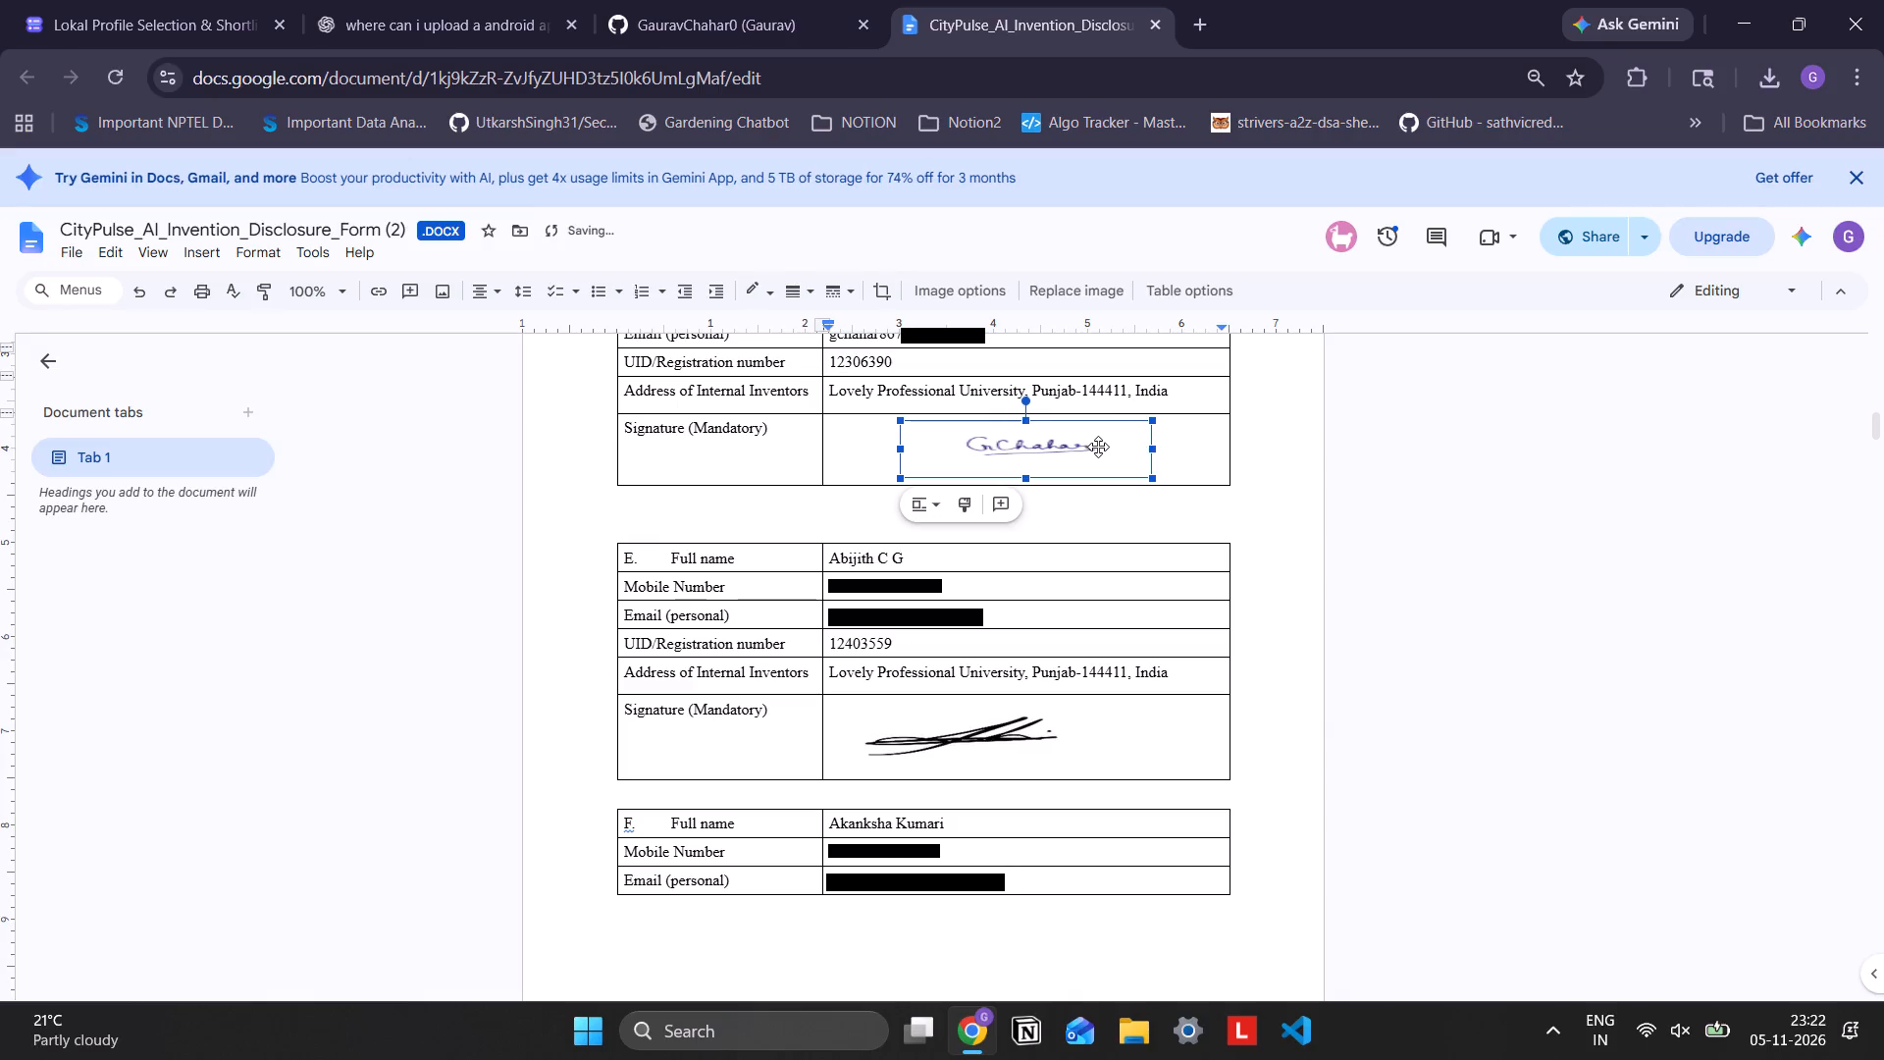
{"action": "left_click", "coordinate": [1152, 443]}
{"action": "left_click_drag", "start_coordinate": [1151, 446], "coordinate": [1162, 444]}
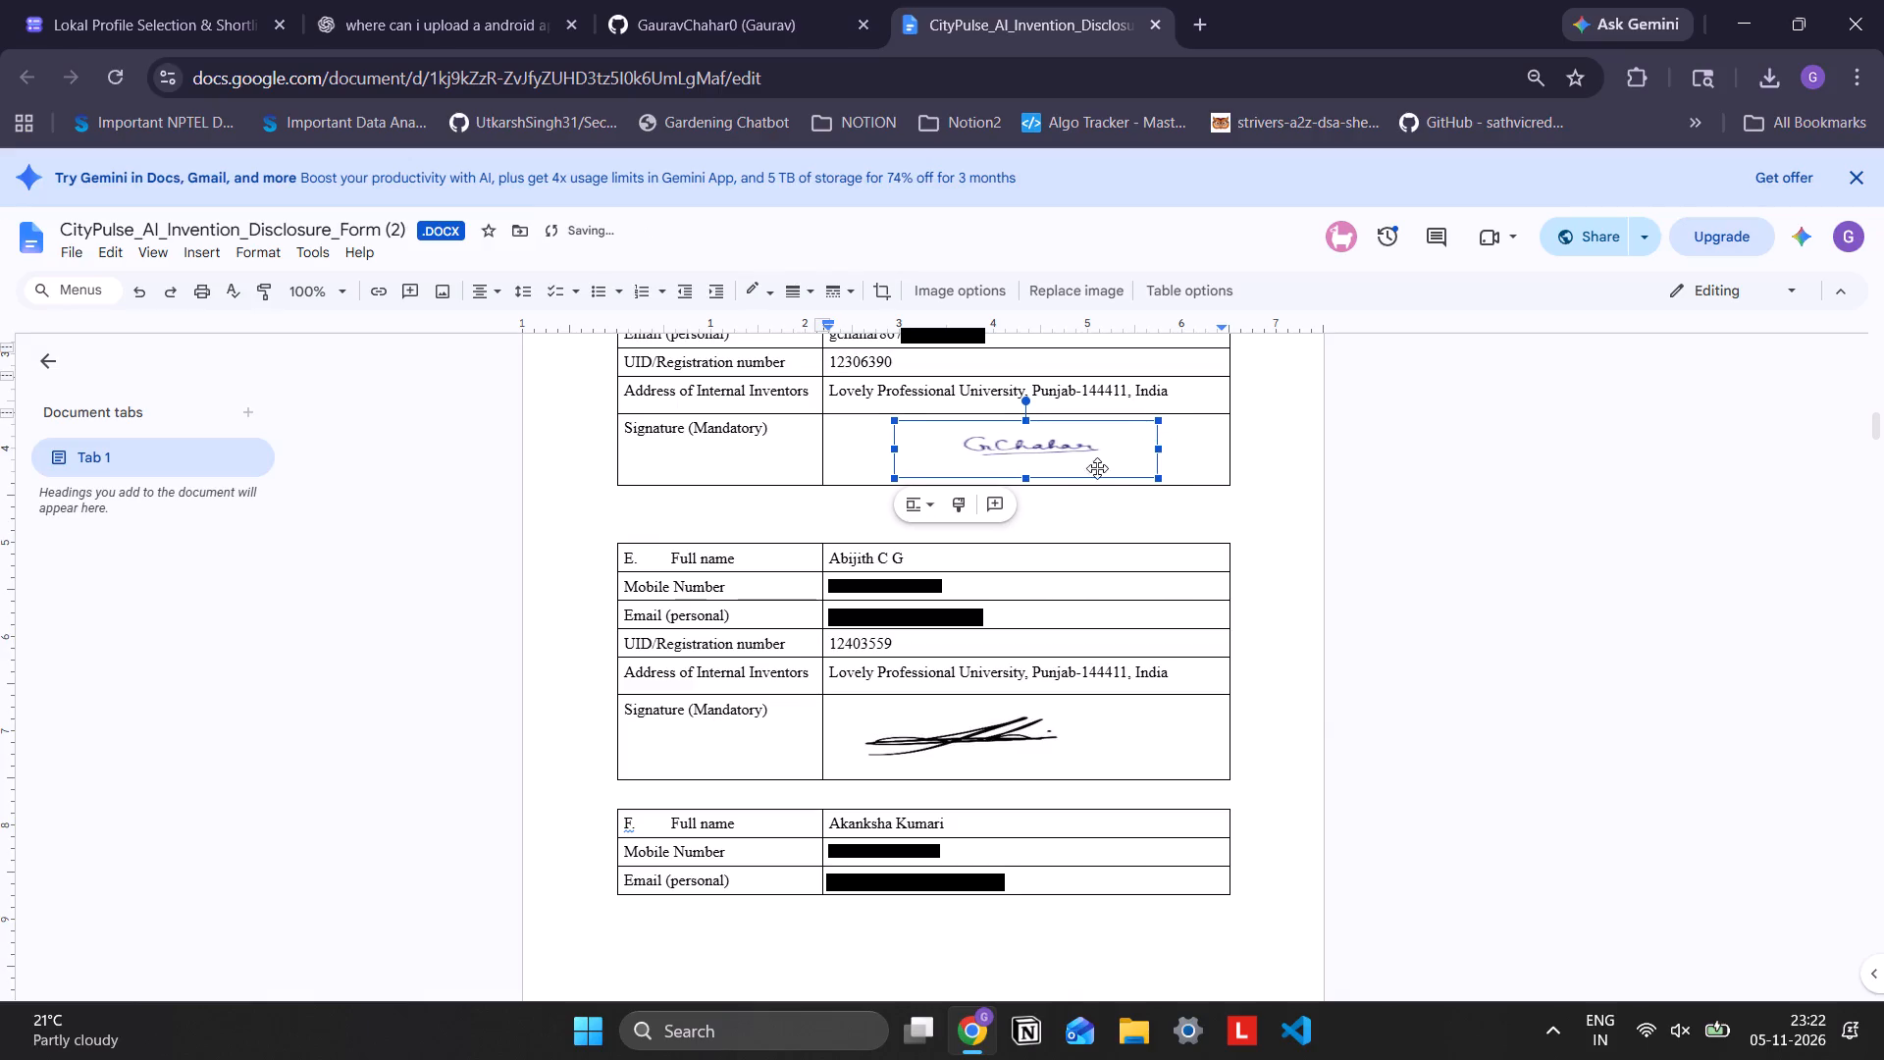
{"action": "left_click", "coordinate": [1026, 477]}
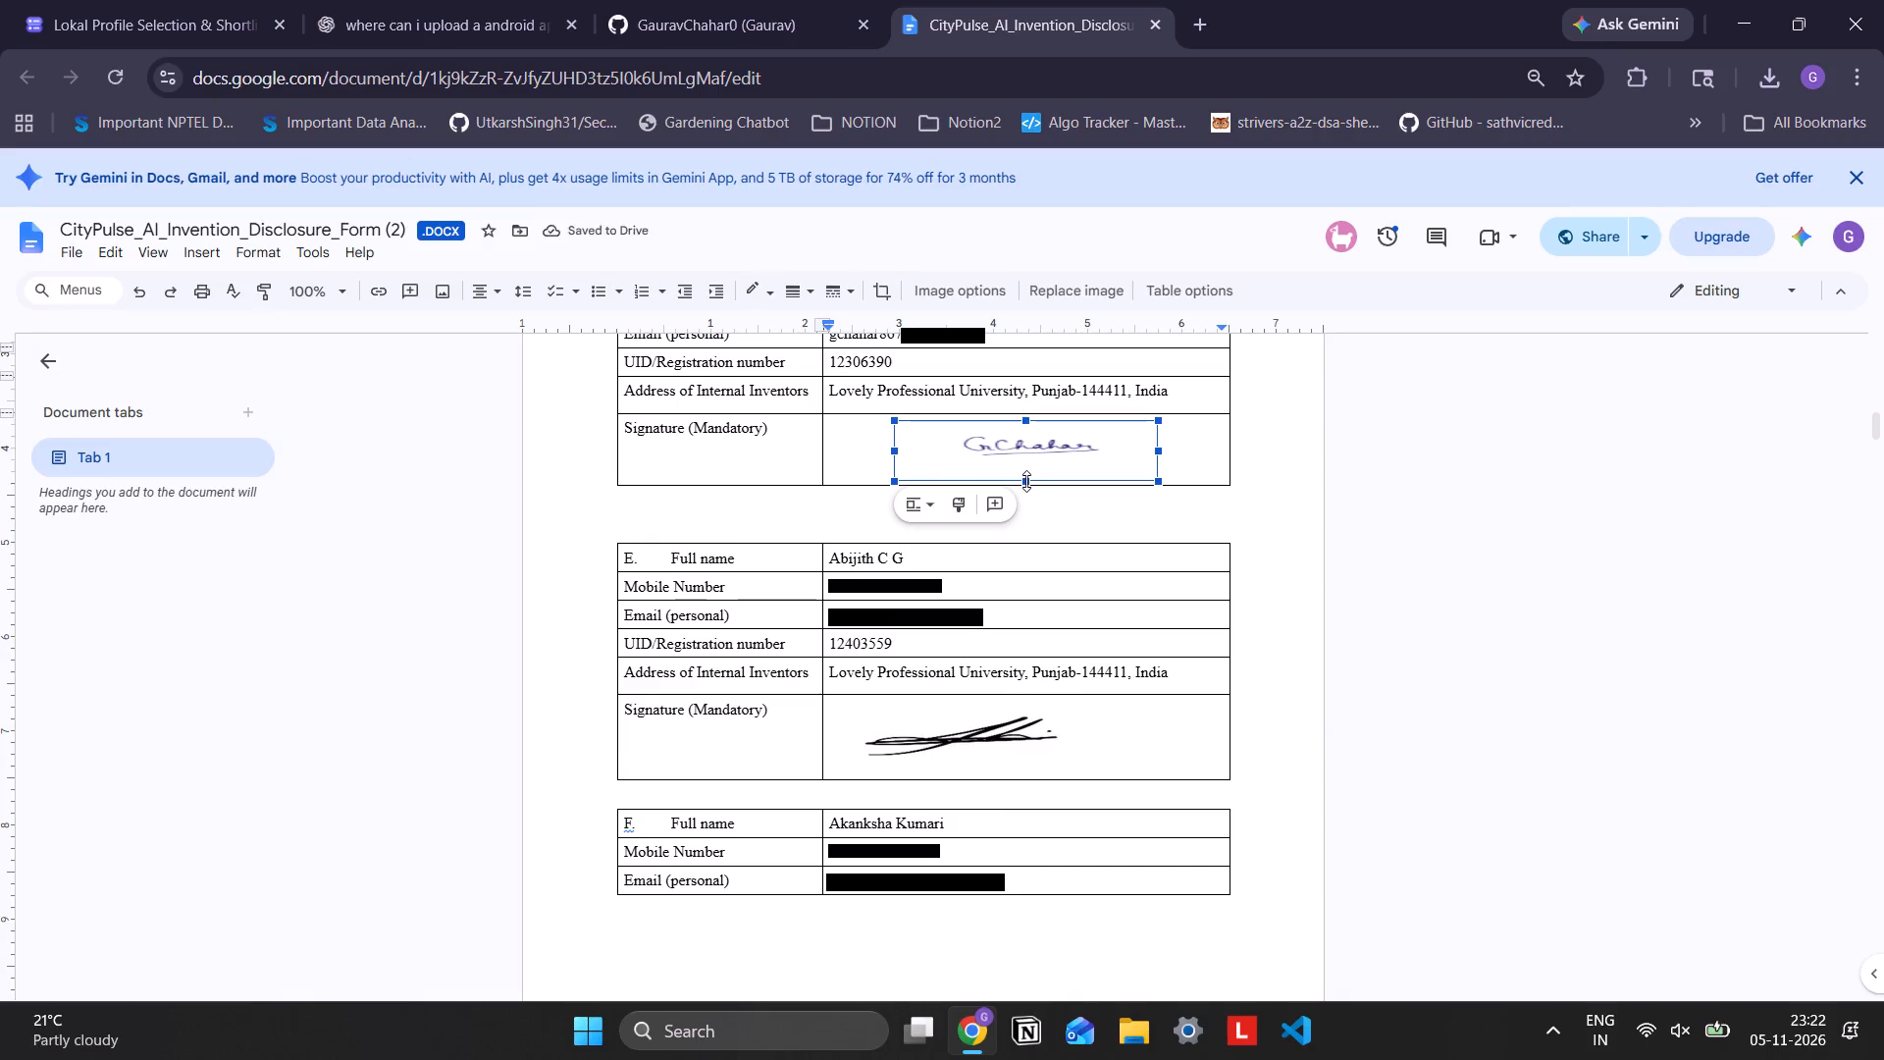
{"action": "left_click", "coordinate": [1401, 404]}
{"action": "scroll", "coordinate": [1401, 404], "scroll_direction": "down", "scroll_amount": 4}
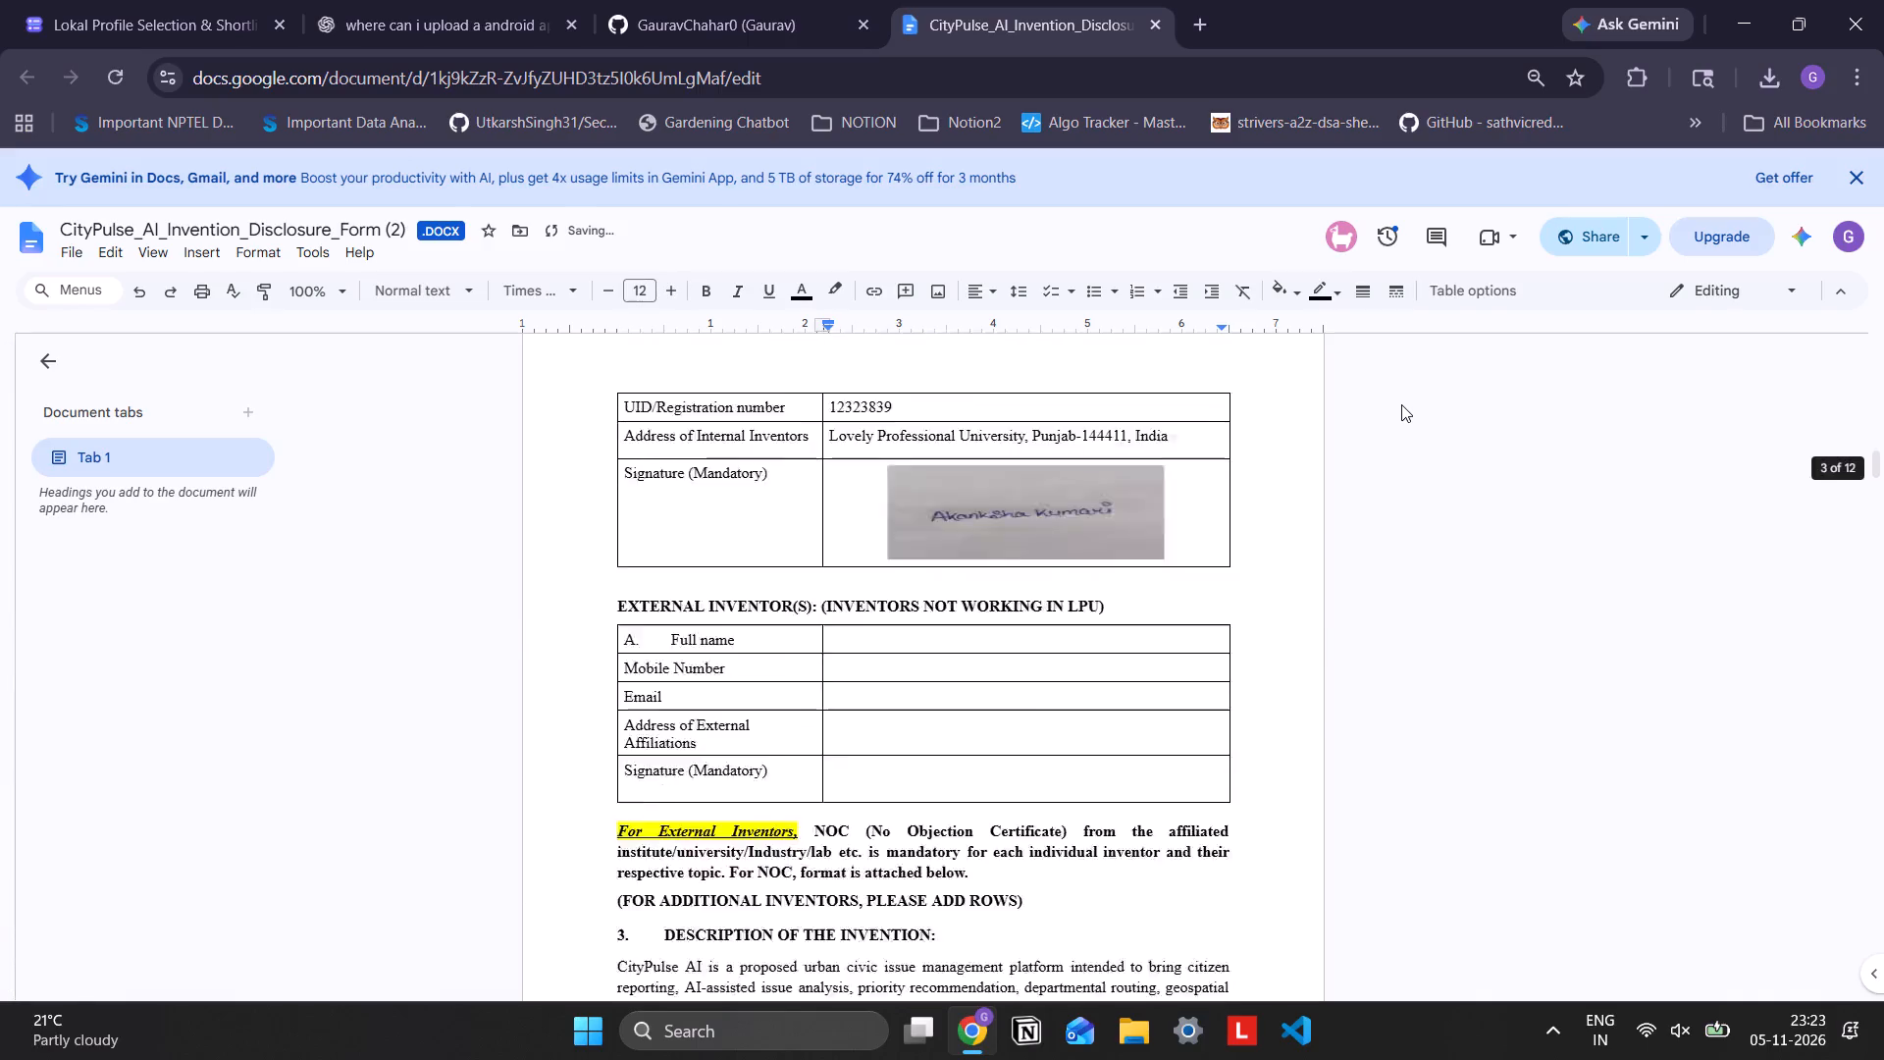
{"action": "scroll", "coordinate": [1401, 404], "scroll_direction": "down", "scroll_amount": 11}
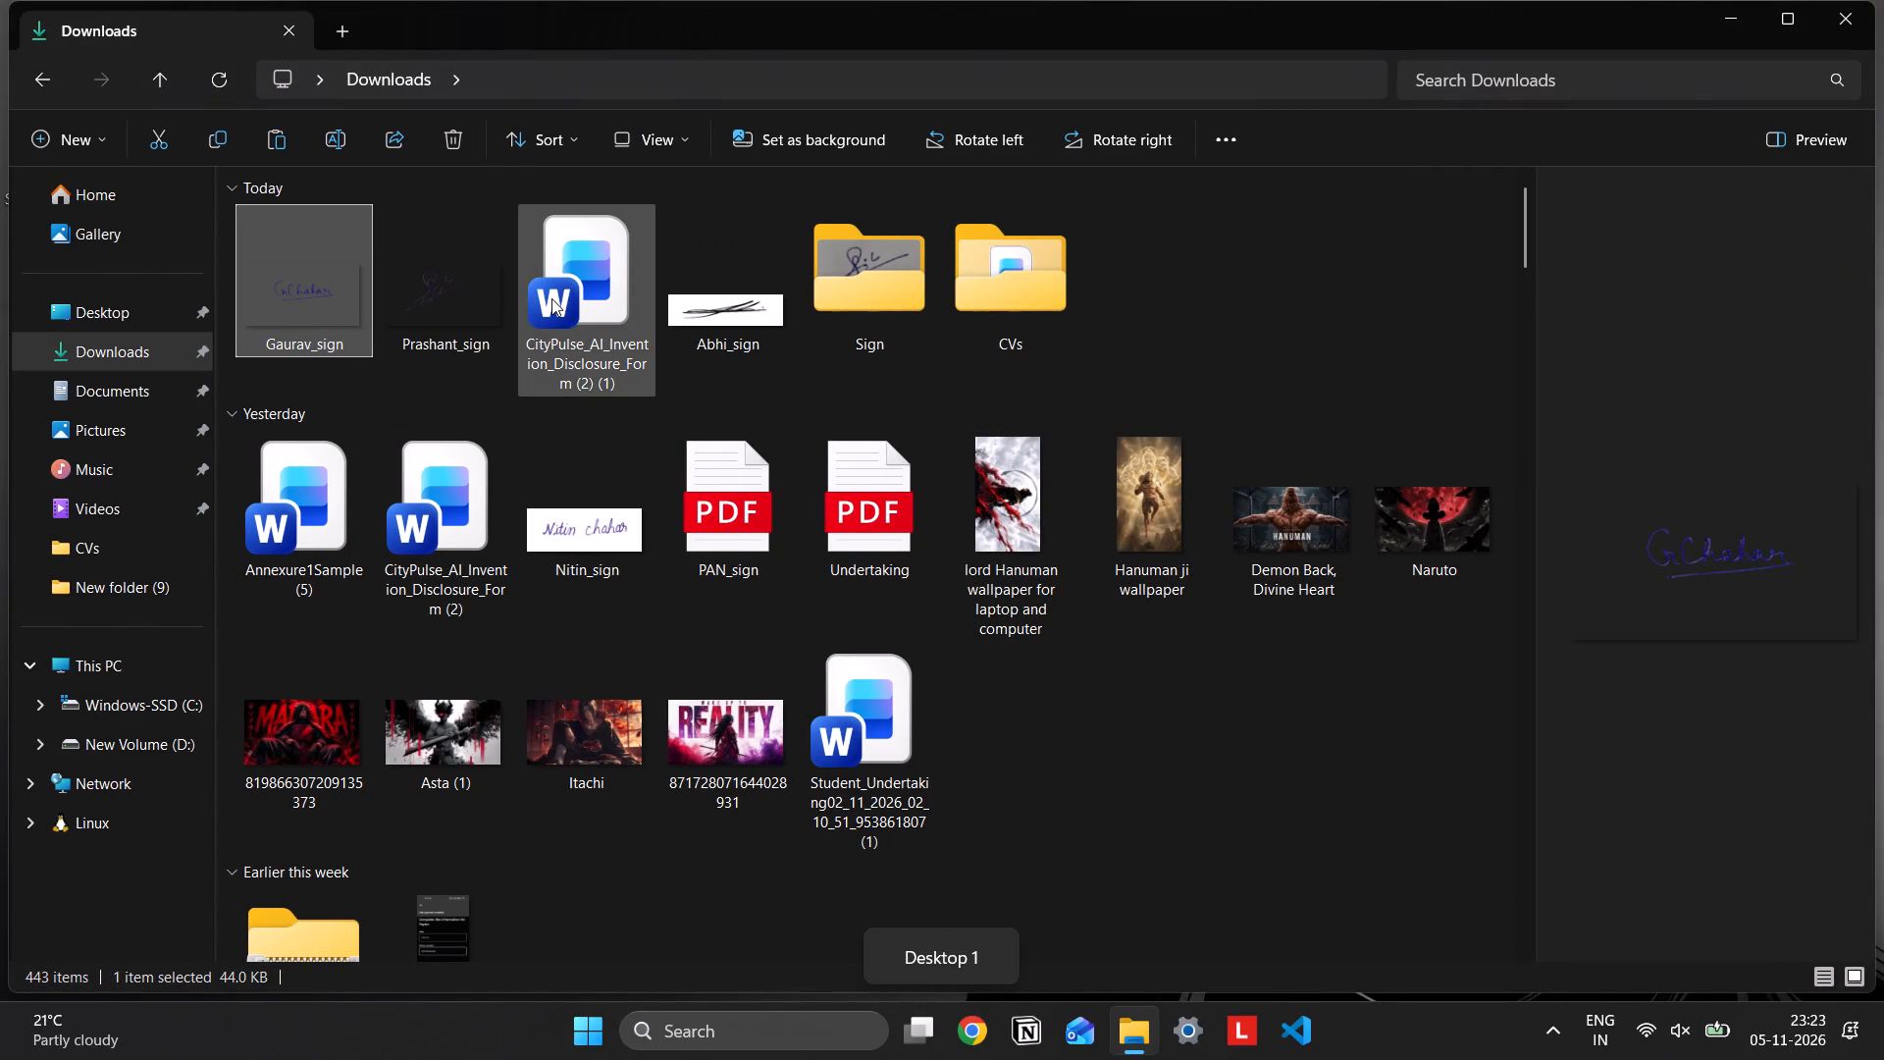
Permanently delete the old CityPulse_AI_Invention_Disclosure_Form (2) (1) file from the Downloads folder in File Explorer.
{"action": "left_click", "coordinate": [551, 298]}
{"action": "key", "text": "shift+Delete"}
{"action": "key", "text": "Return"}
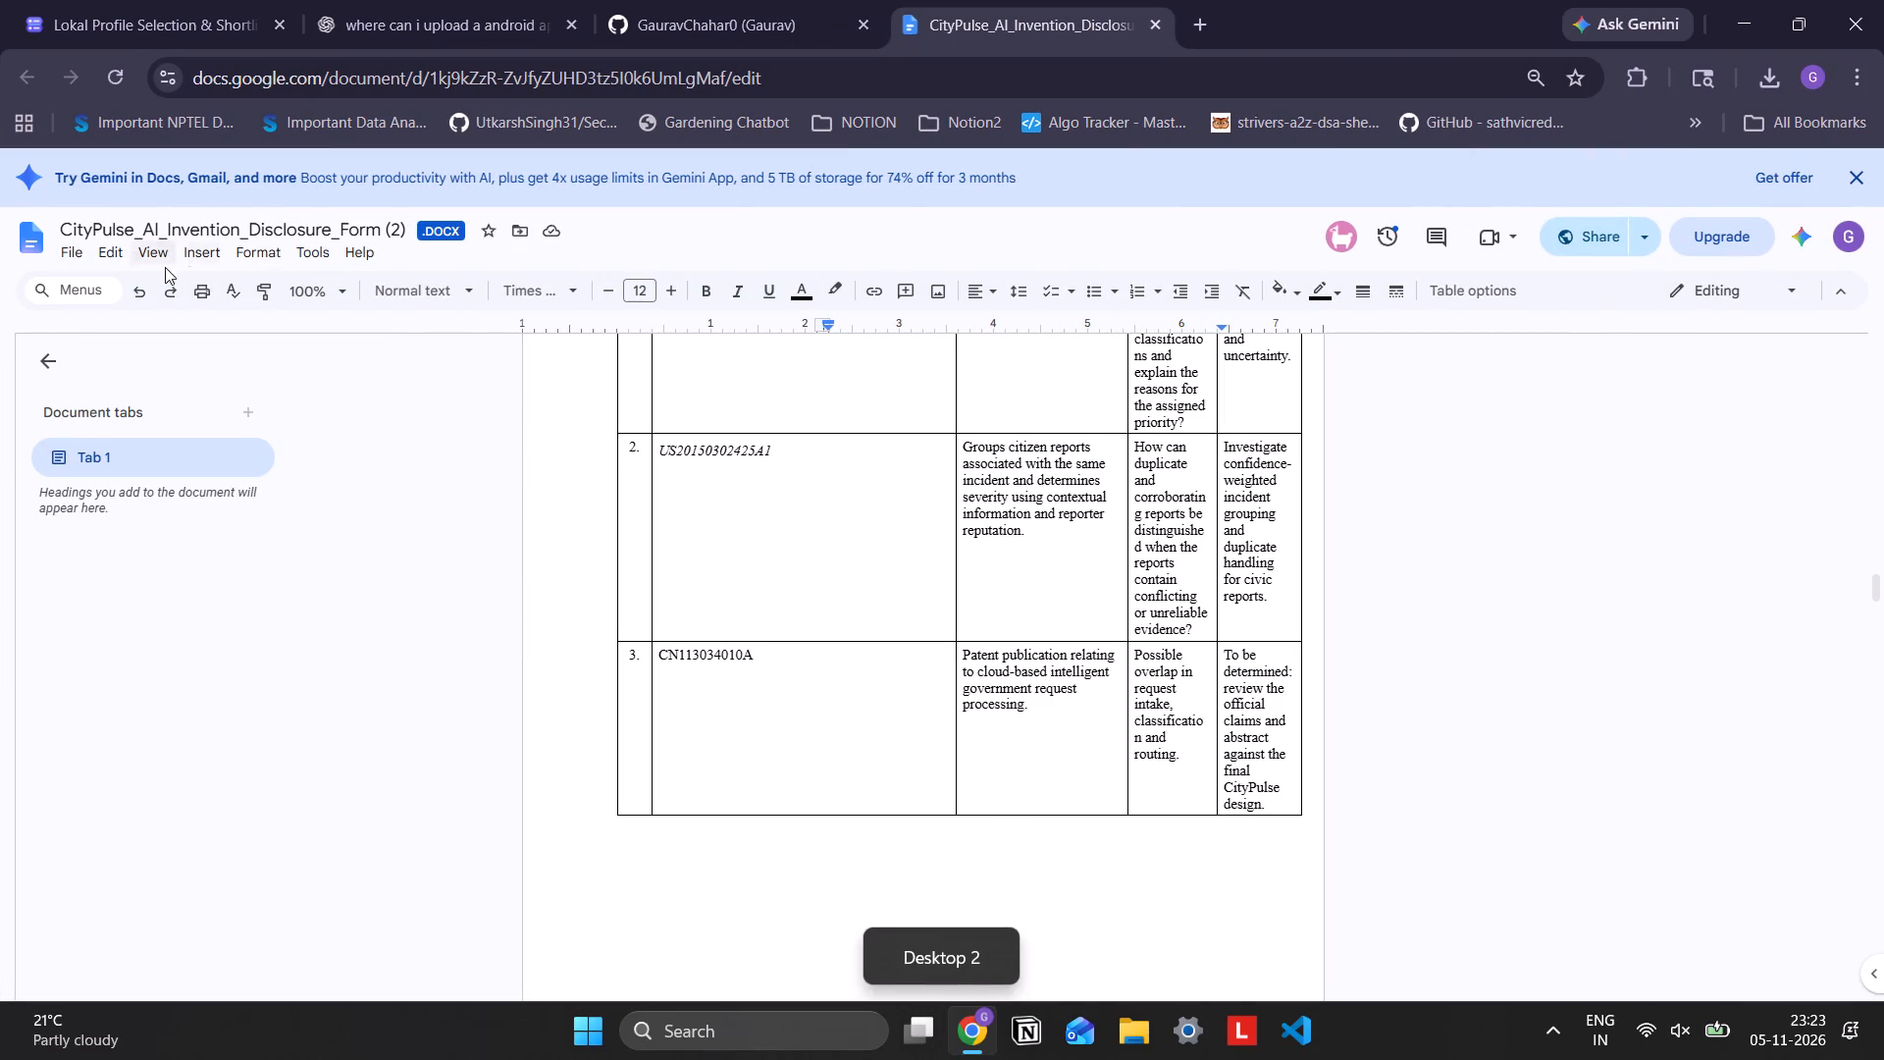
Download the updated disclosure form from Google Docs as a Microsoft Word (.docx) file.
{"action": "left_click", "coordinate": [81, 259]}
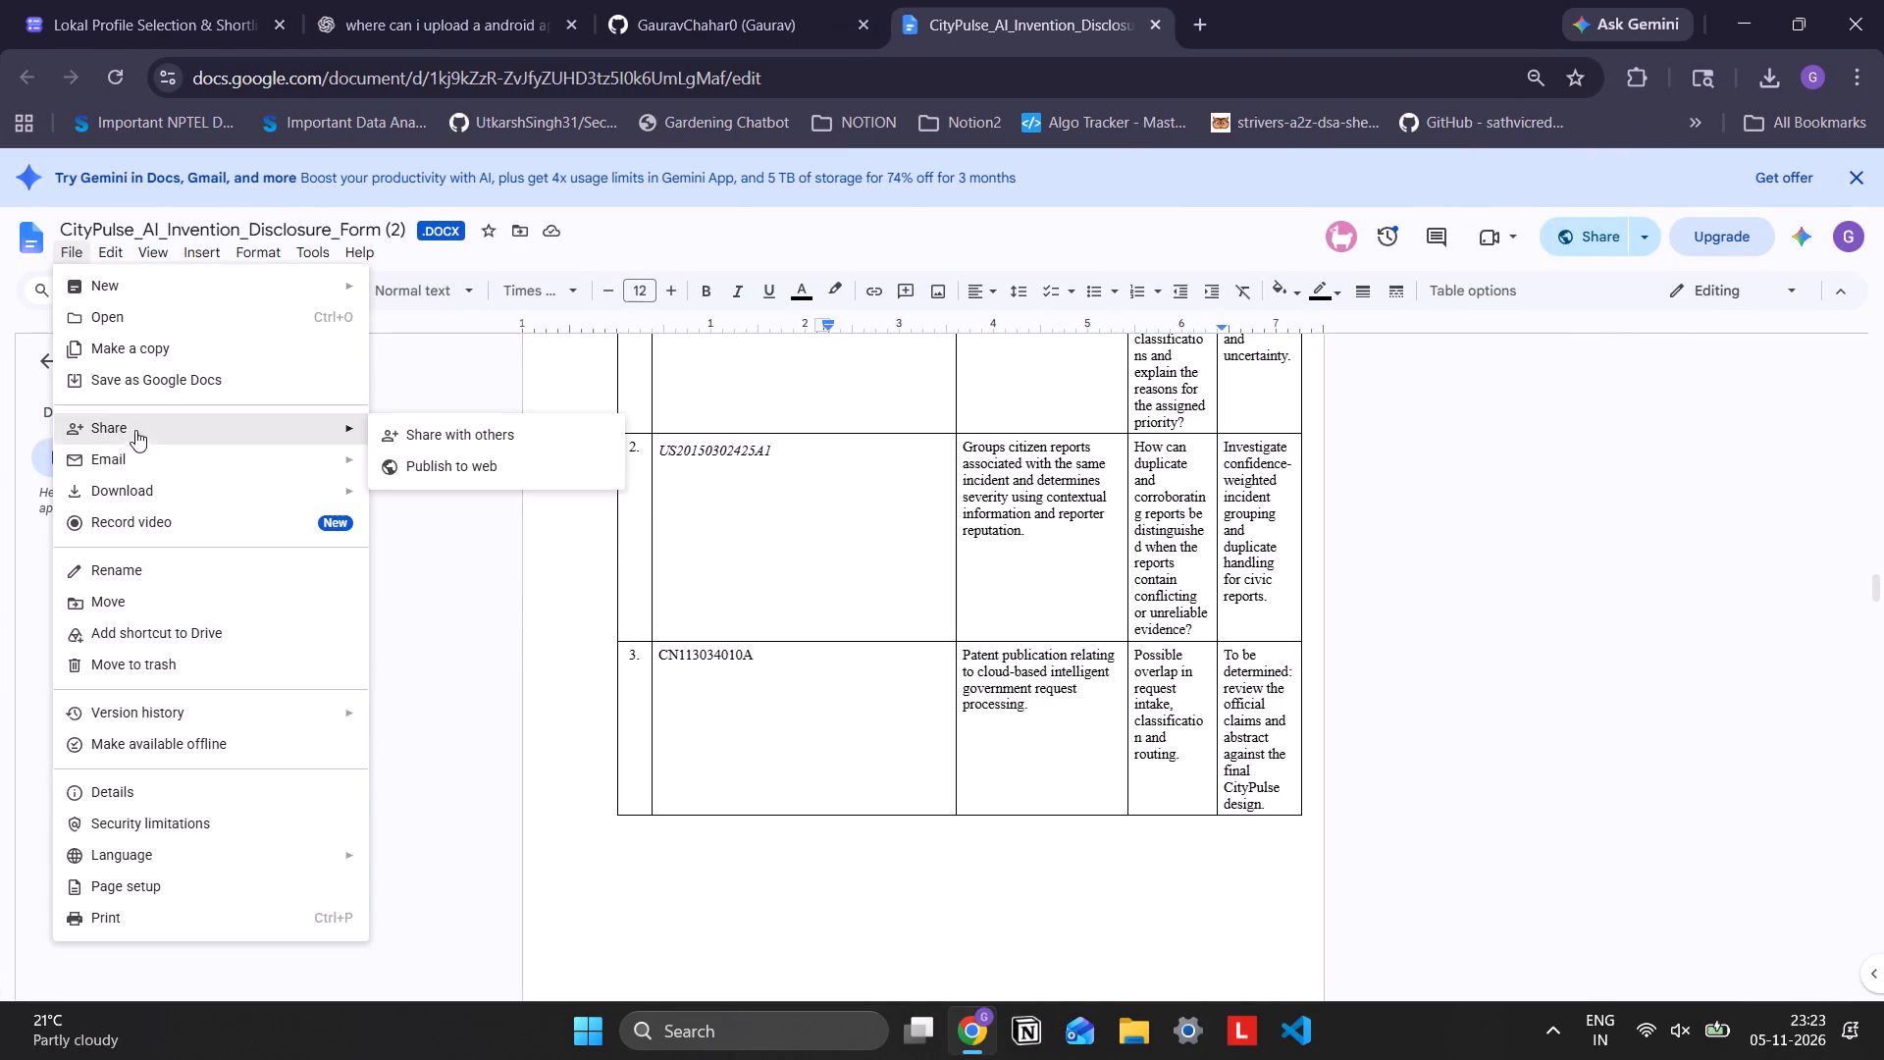
{"action": "left_click", "coordinate": [159, 492]}
{"action": "left_click", "coordinate": [402, 485]}
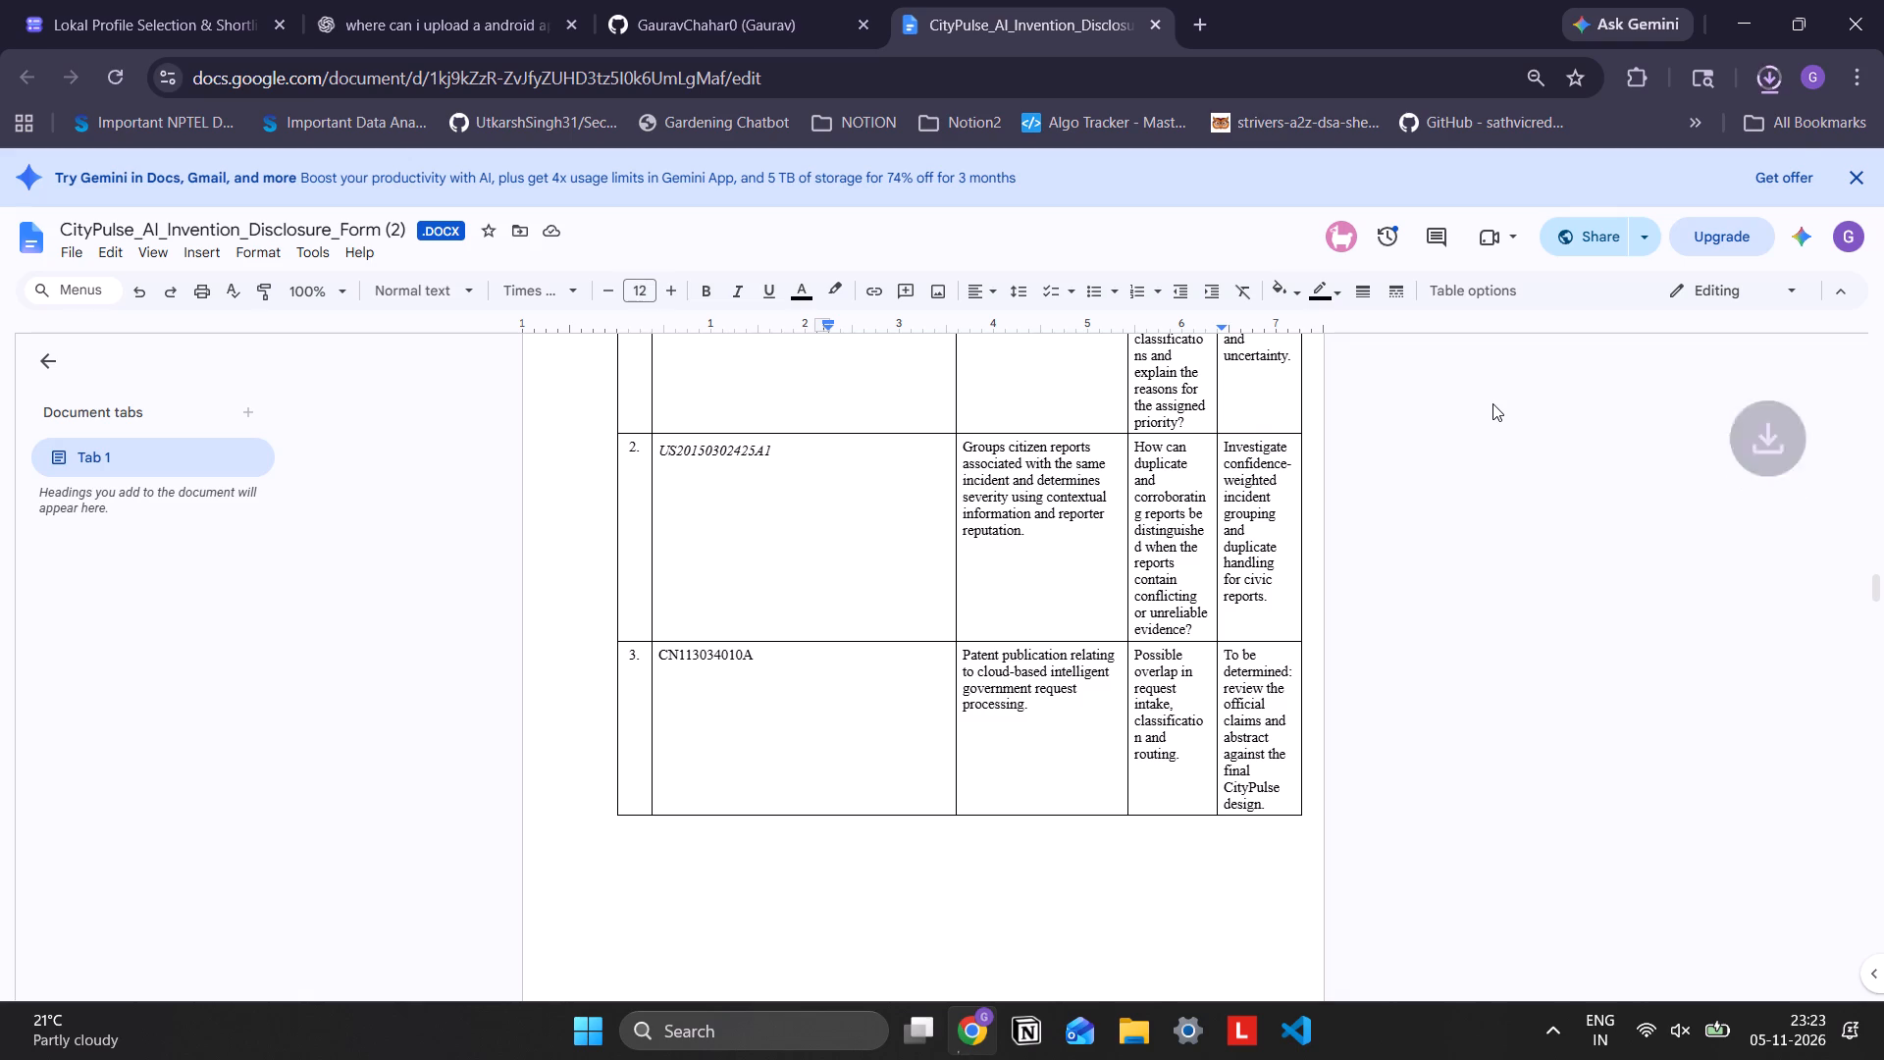
Remove the CityPulse form's entry from the browser's download history, undo the removal, and remove it again.
{"action": "key", "text": "ctrl+j"}
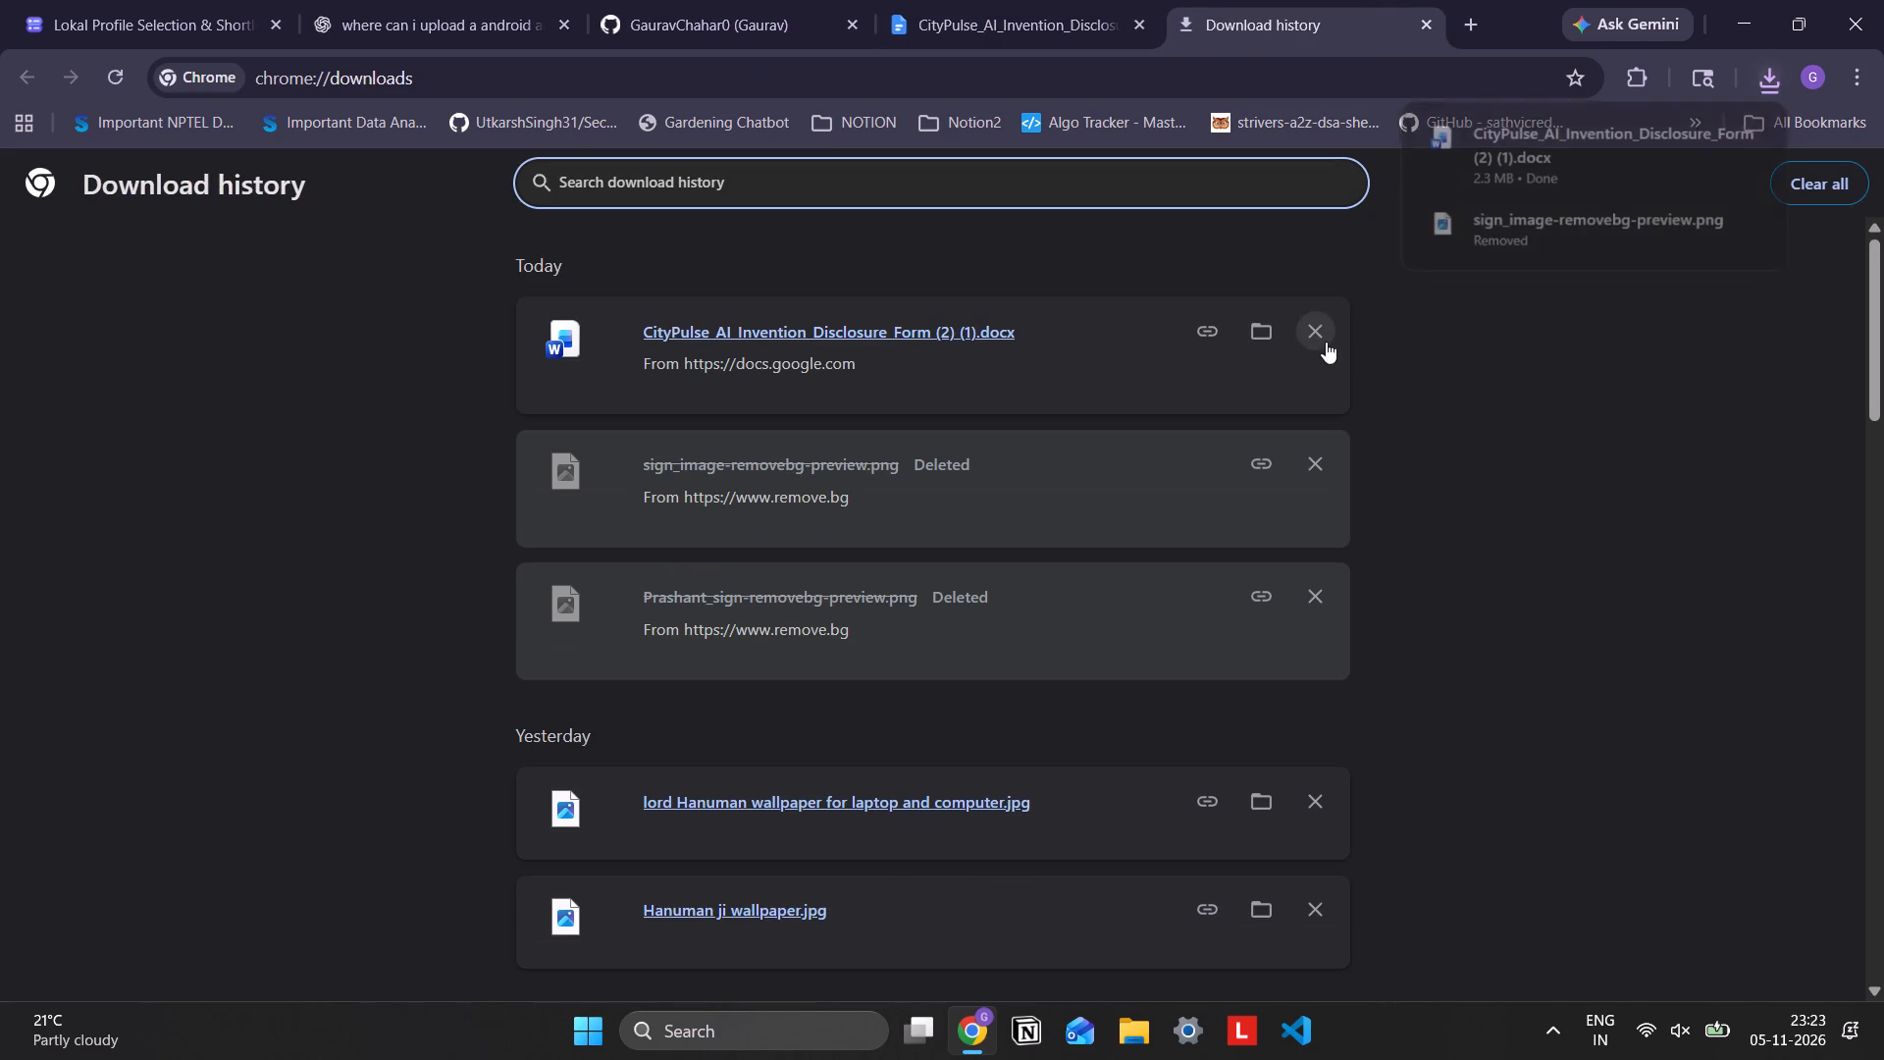
{"action": "left_click", "coordinate": [1326, 342]}
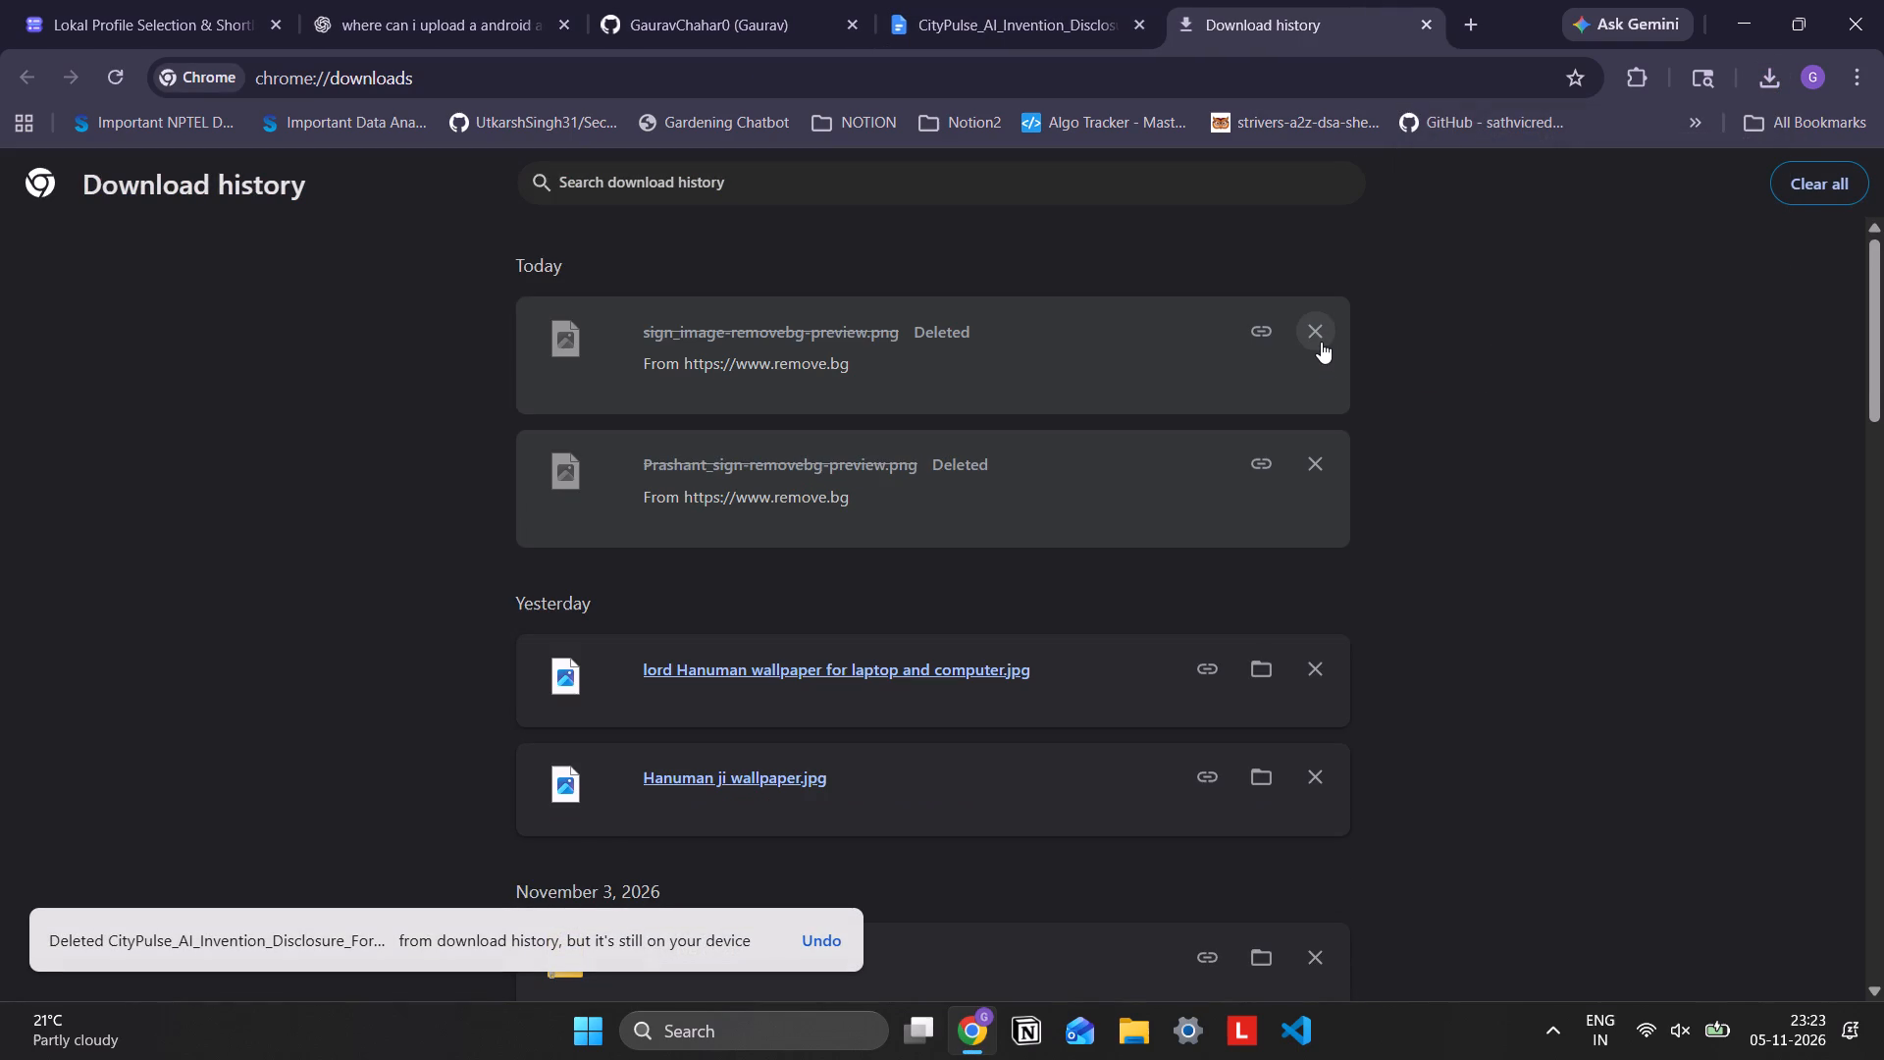
{"action": "left_click", "coordinate": [837, 923]}
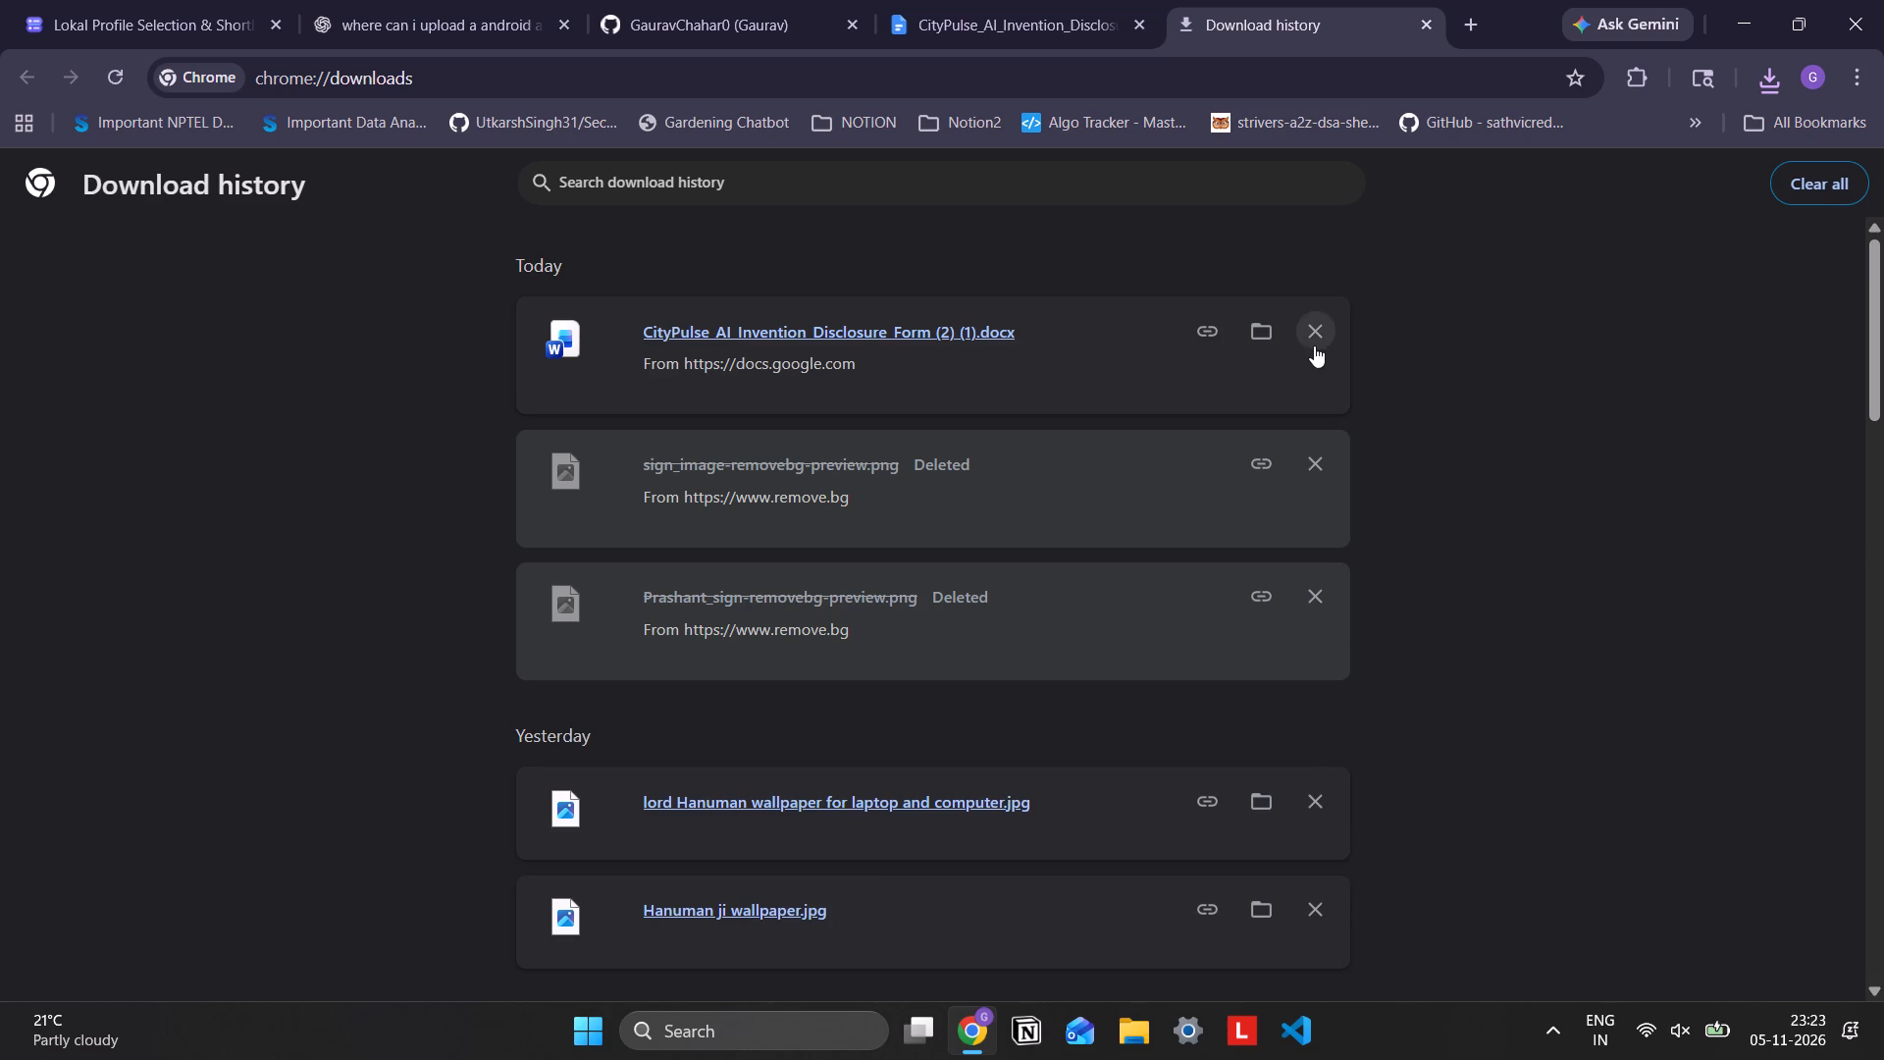
{"action": "double_click", "coordinate": [1314, 345]}
{"action": "left_click", "coordinate": [1314, 345]}
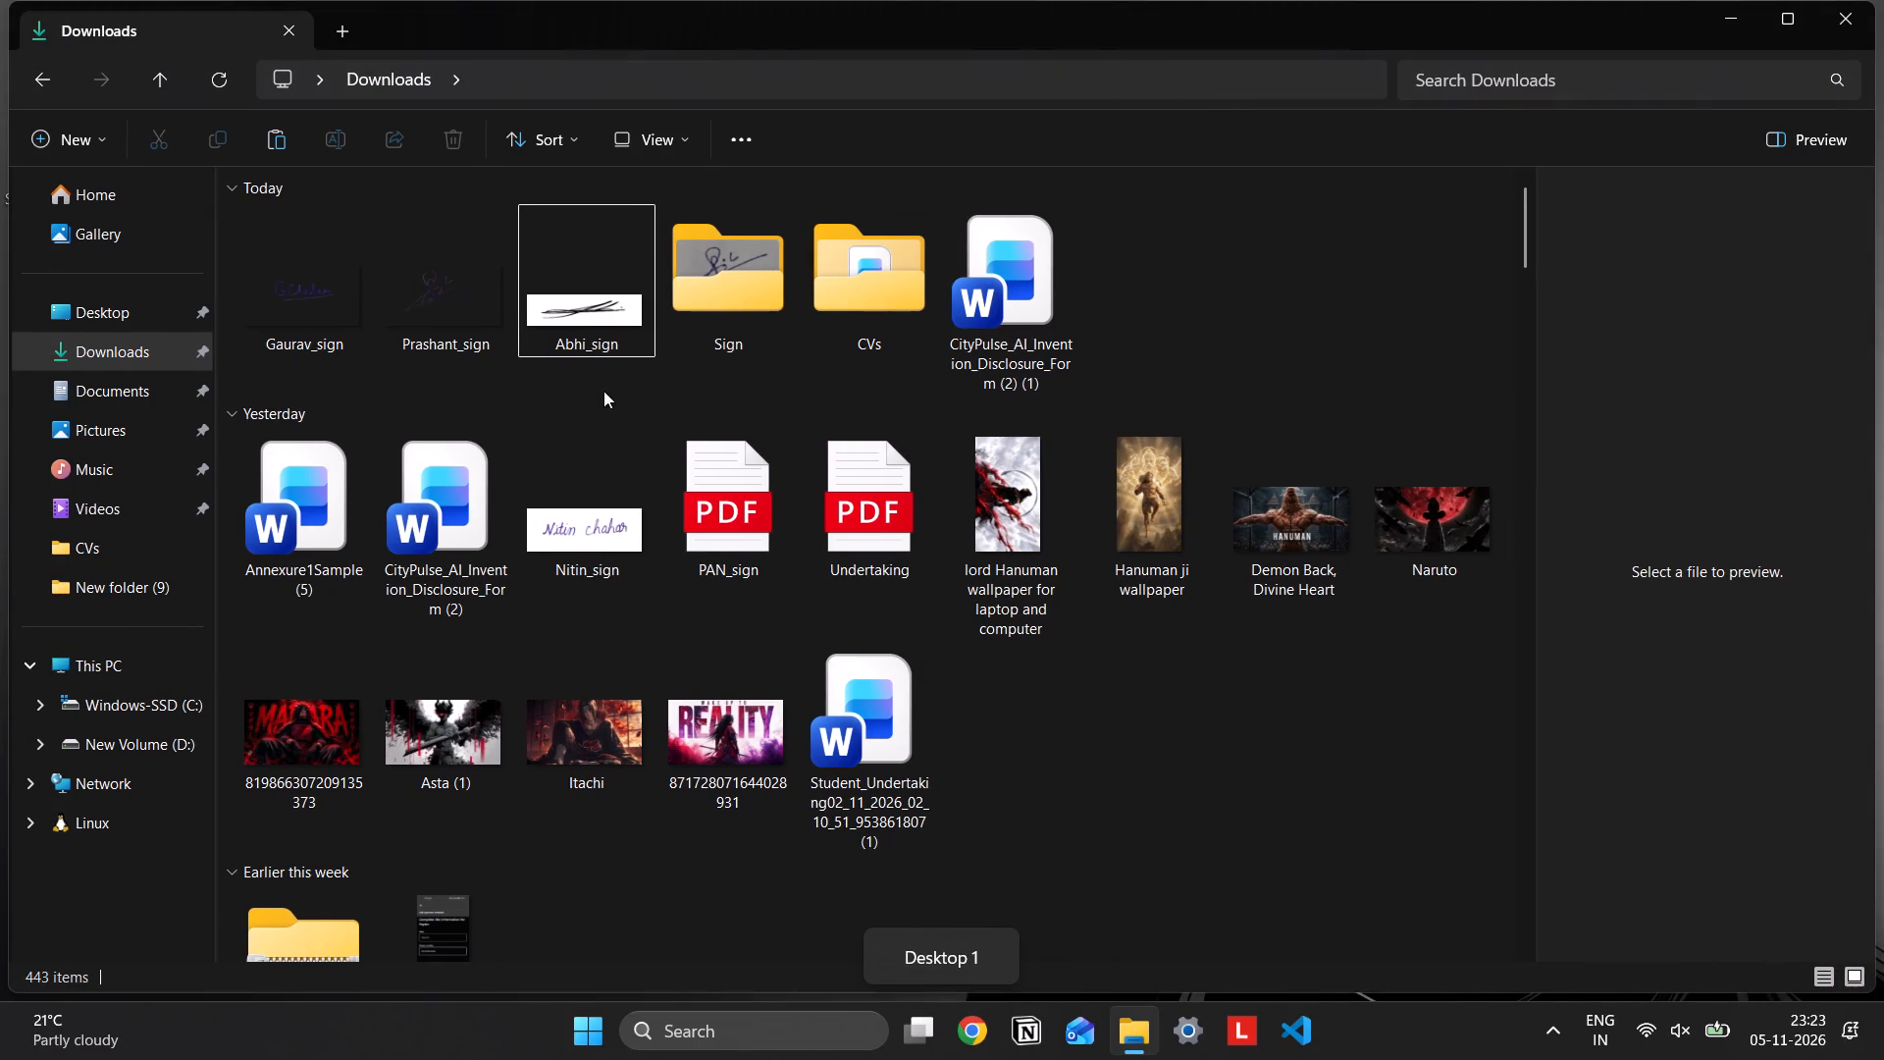
Open the downloaded CityPulse_AI_Invention_Disclosure_Form (2) (1) in Word, examine the signatures and remaining pages, and close it.
{"action": "double_click", "coordinate": [1031, 247]}
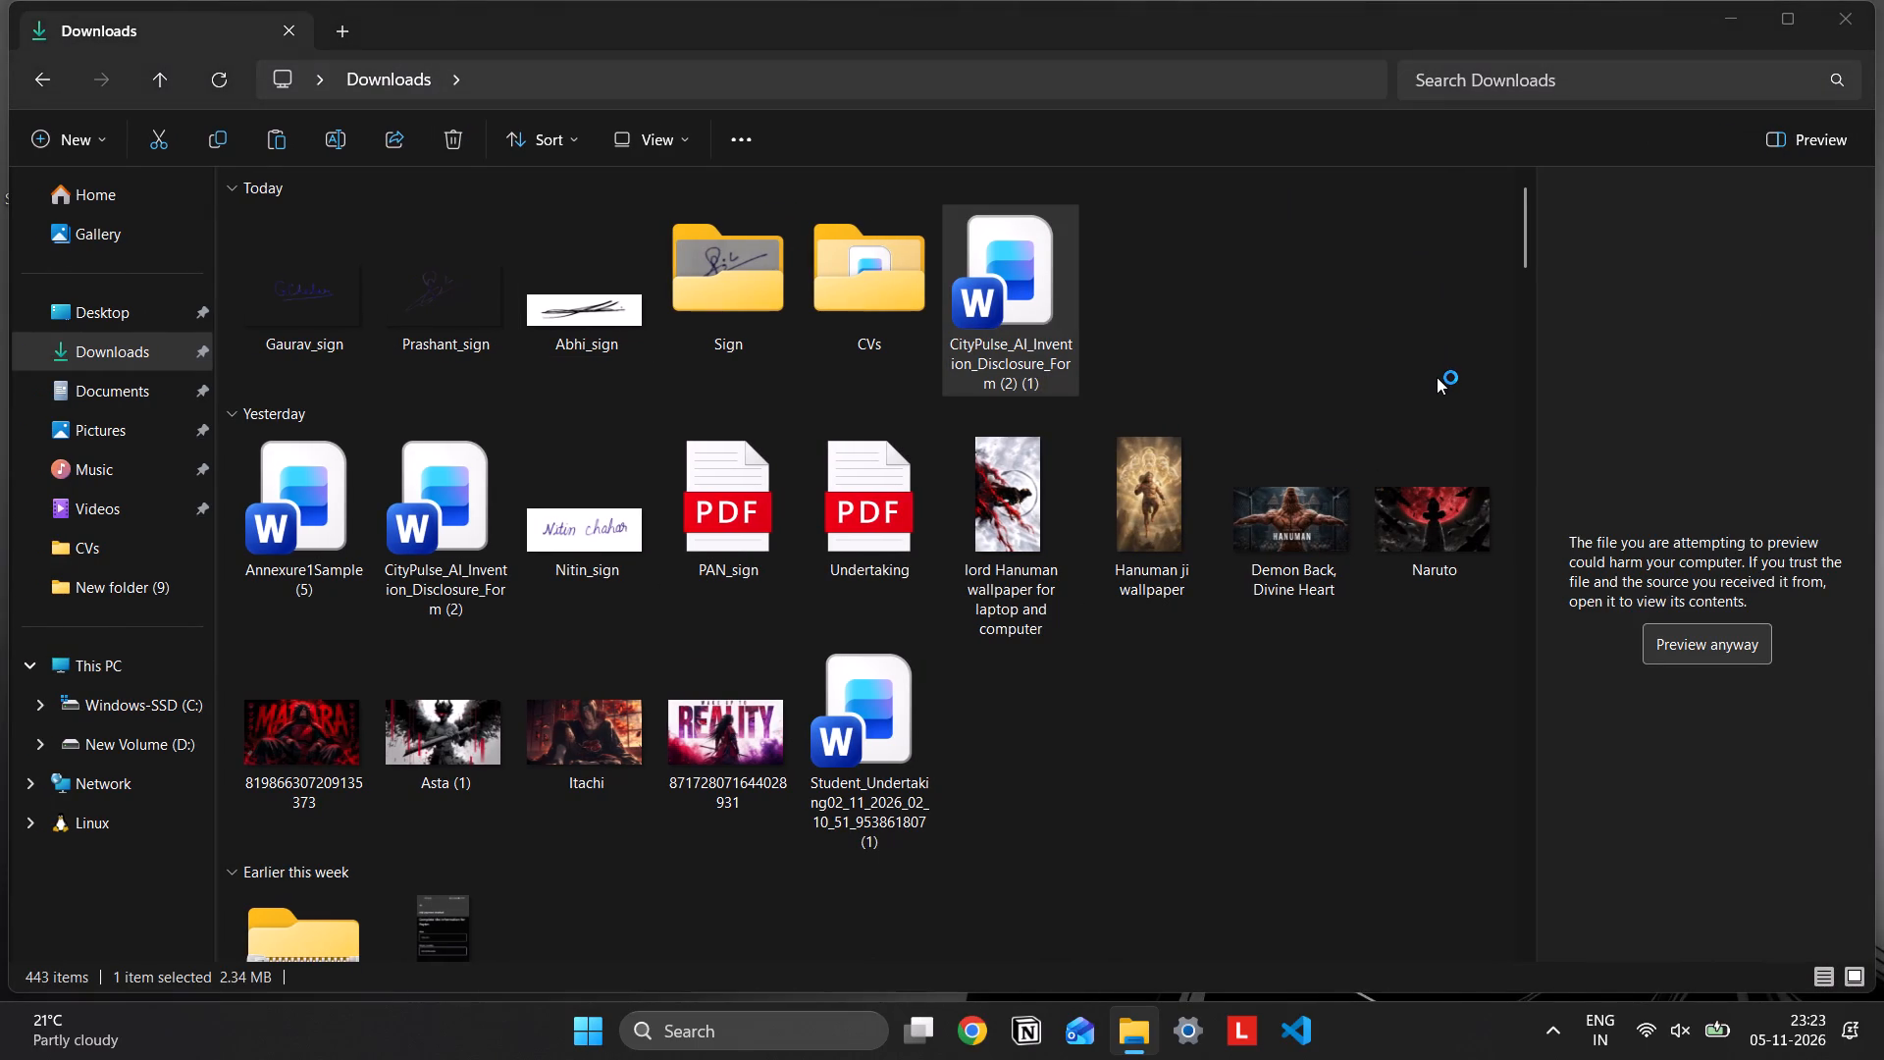
{"action": "scroll", "coordinate": [1250, 555], "scroll_direction": "down", "scroll_amount": 2}
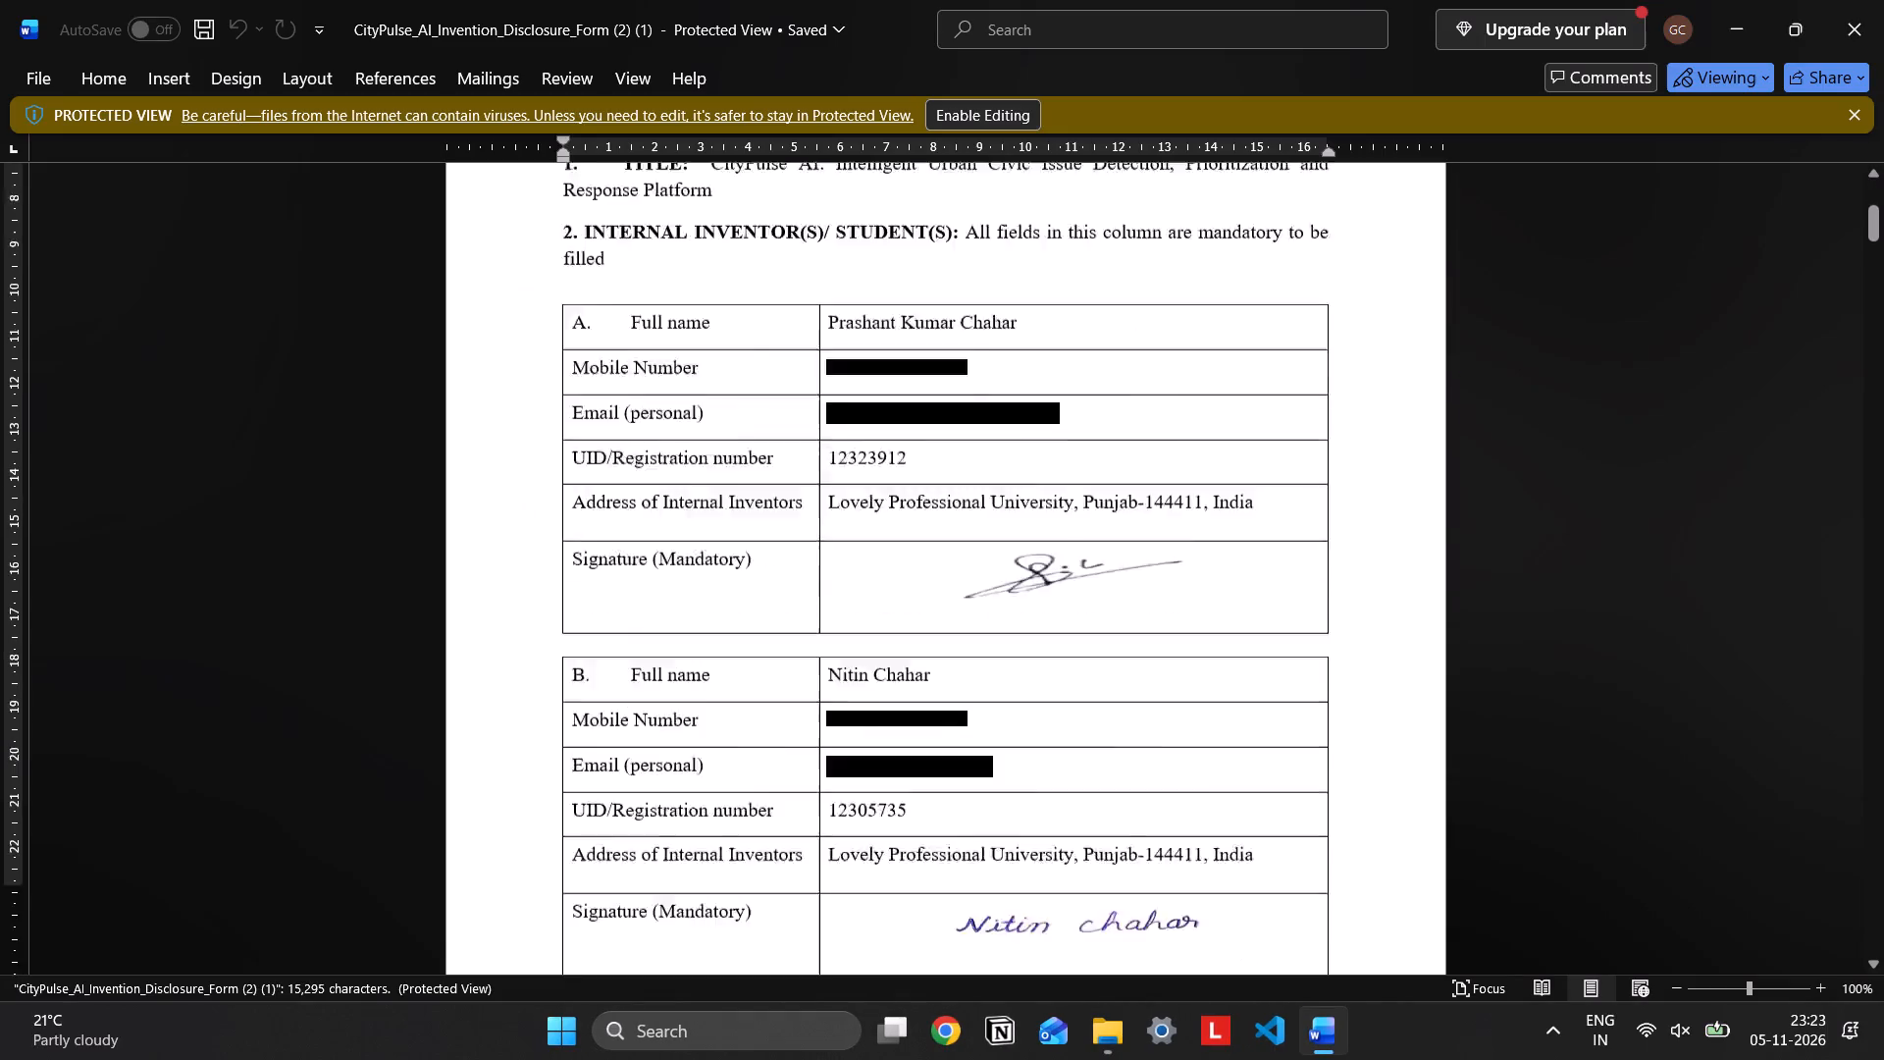
{"action": "scroll", "coordinate": [1250, 555], "scroll_direction": "down", "scroll_amount": 8}
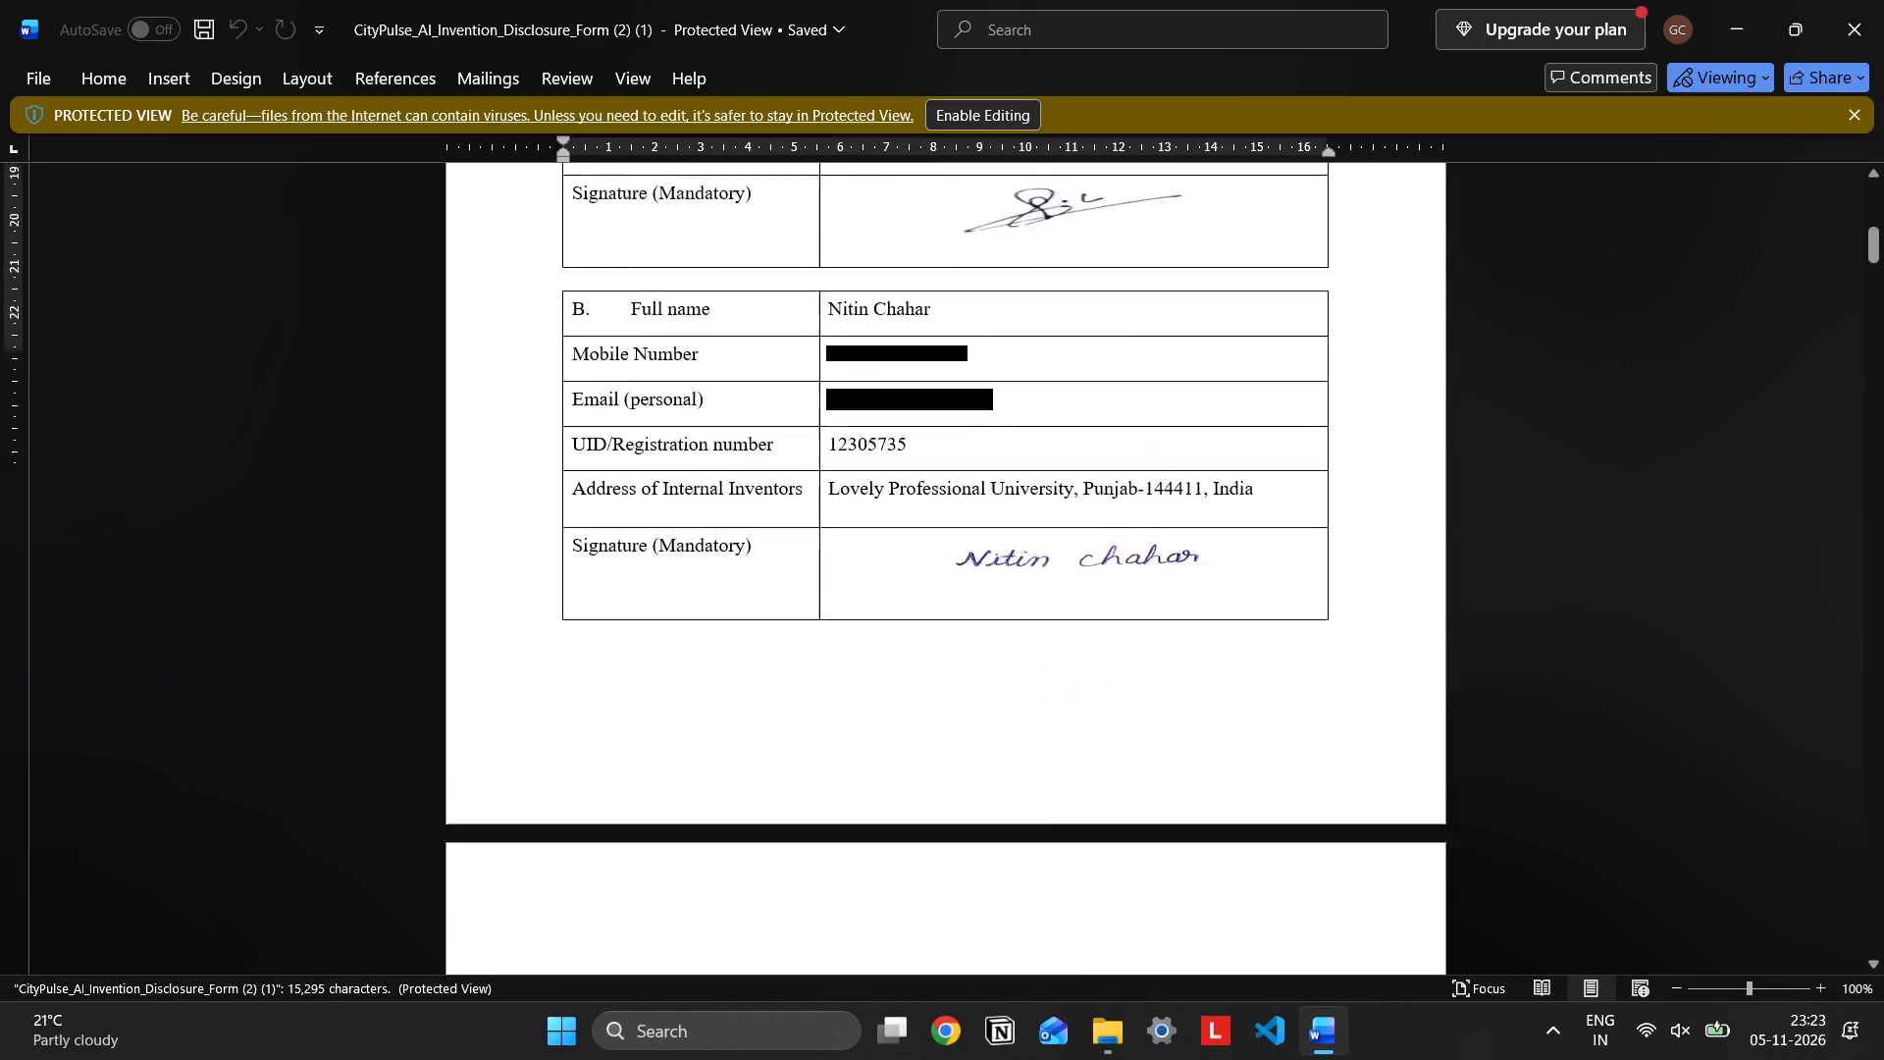
{"action": "scroll", "coordinate": [1250, 555], "scroll_direction": "down", "scroll_amount": 8}
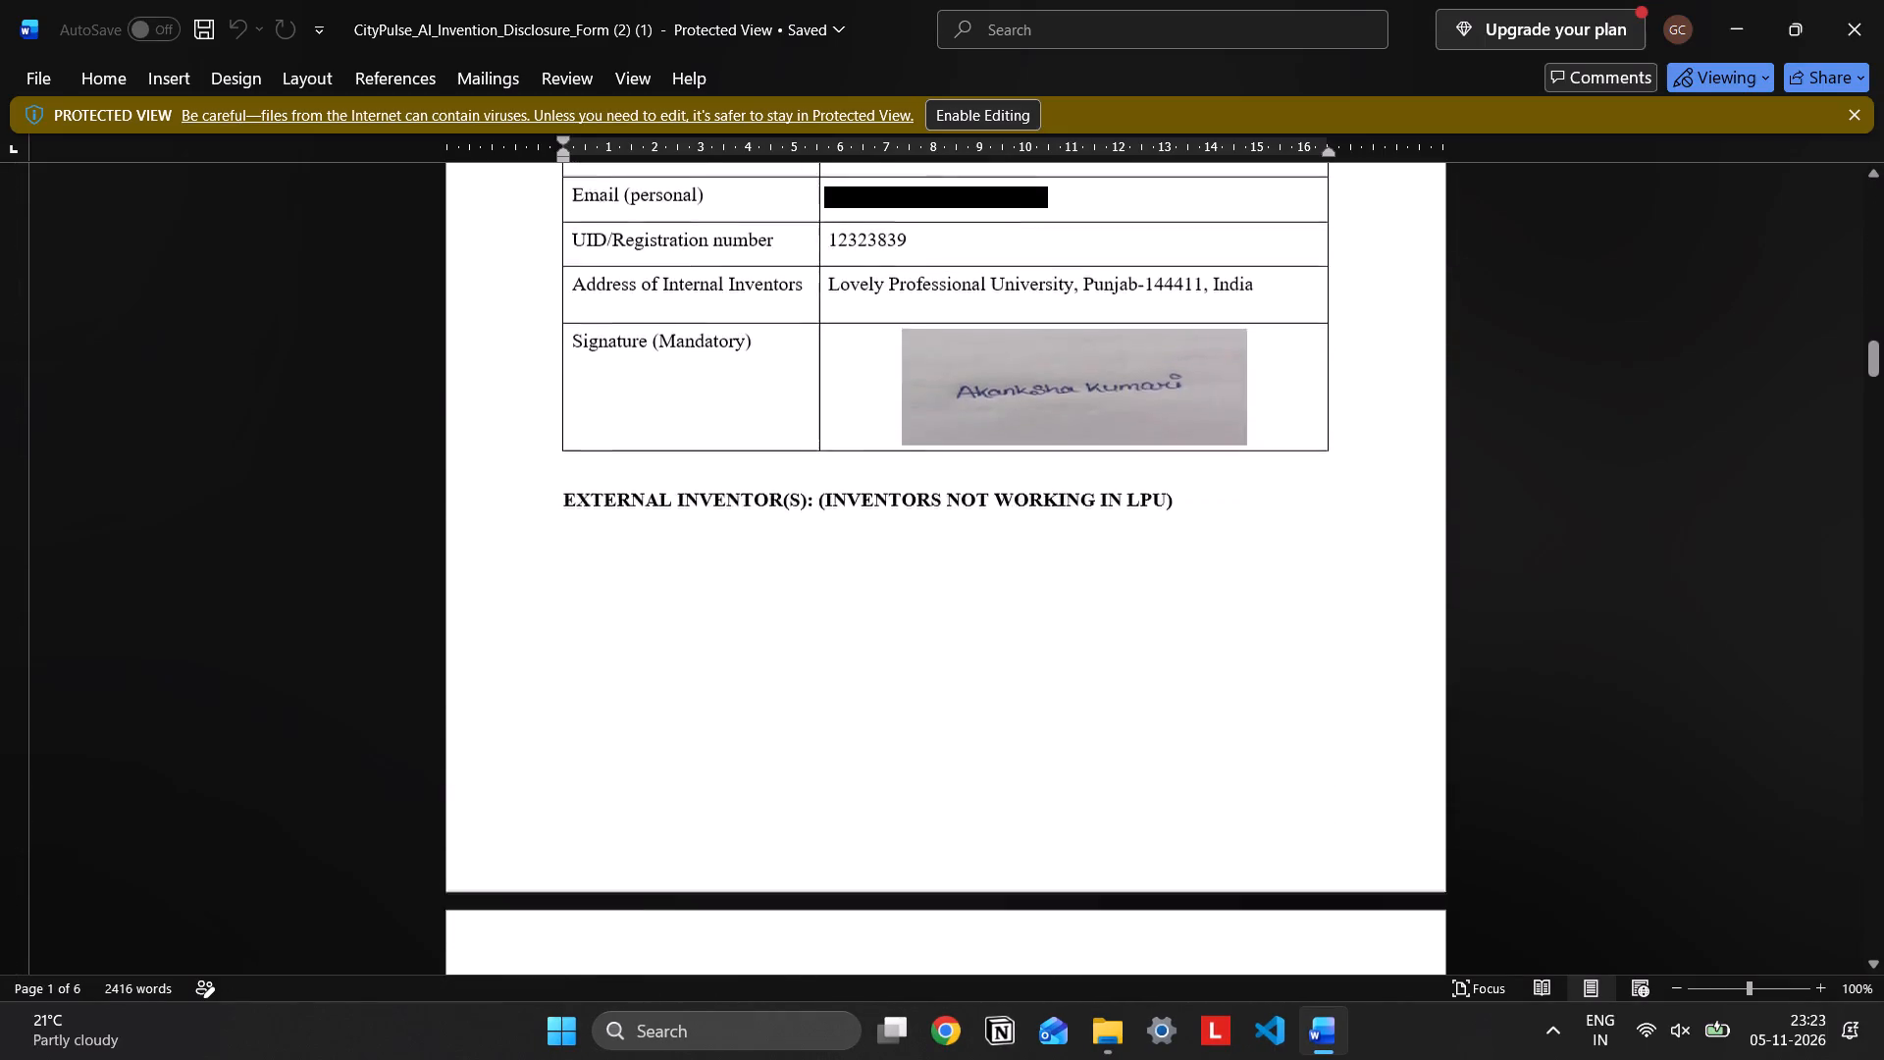
{"action": "scroll", "coordinate": [1250, 555], "scroll_direction": "down", "scroll_amount": 7}
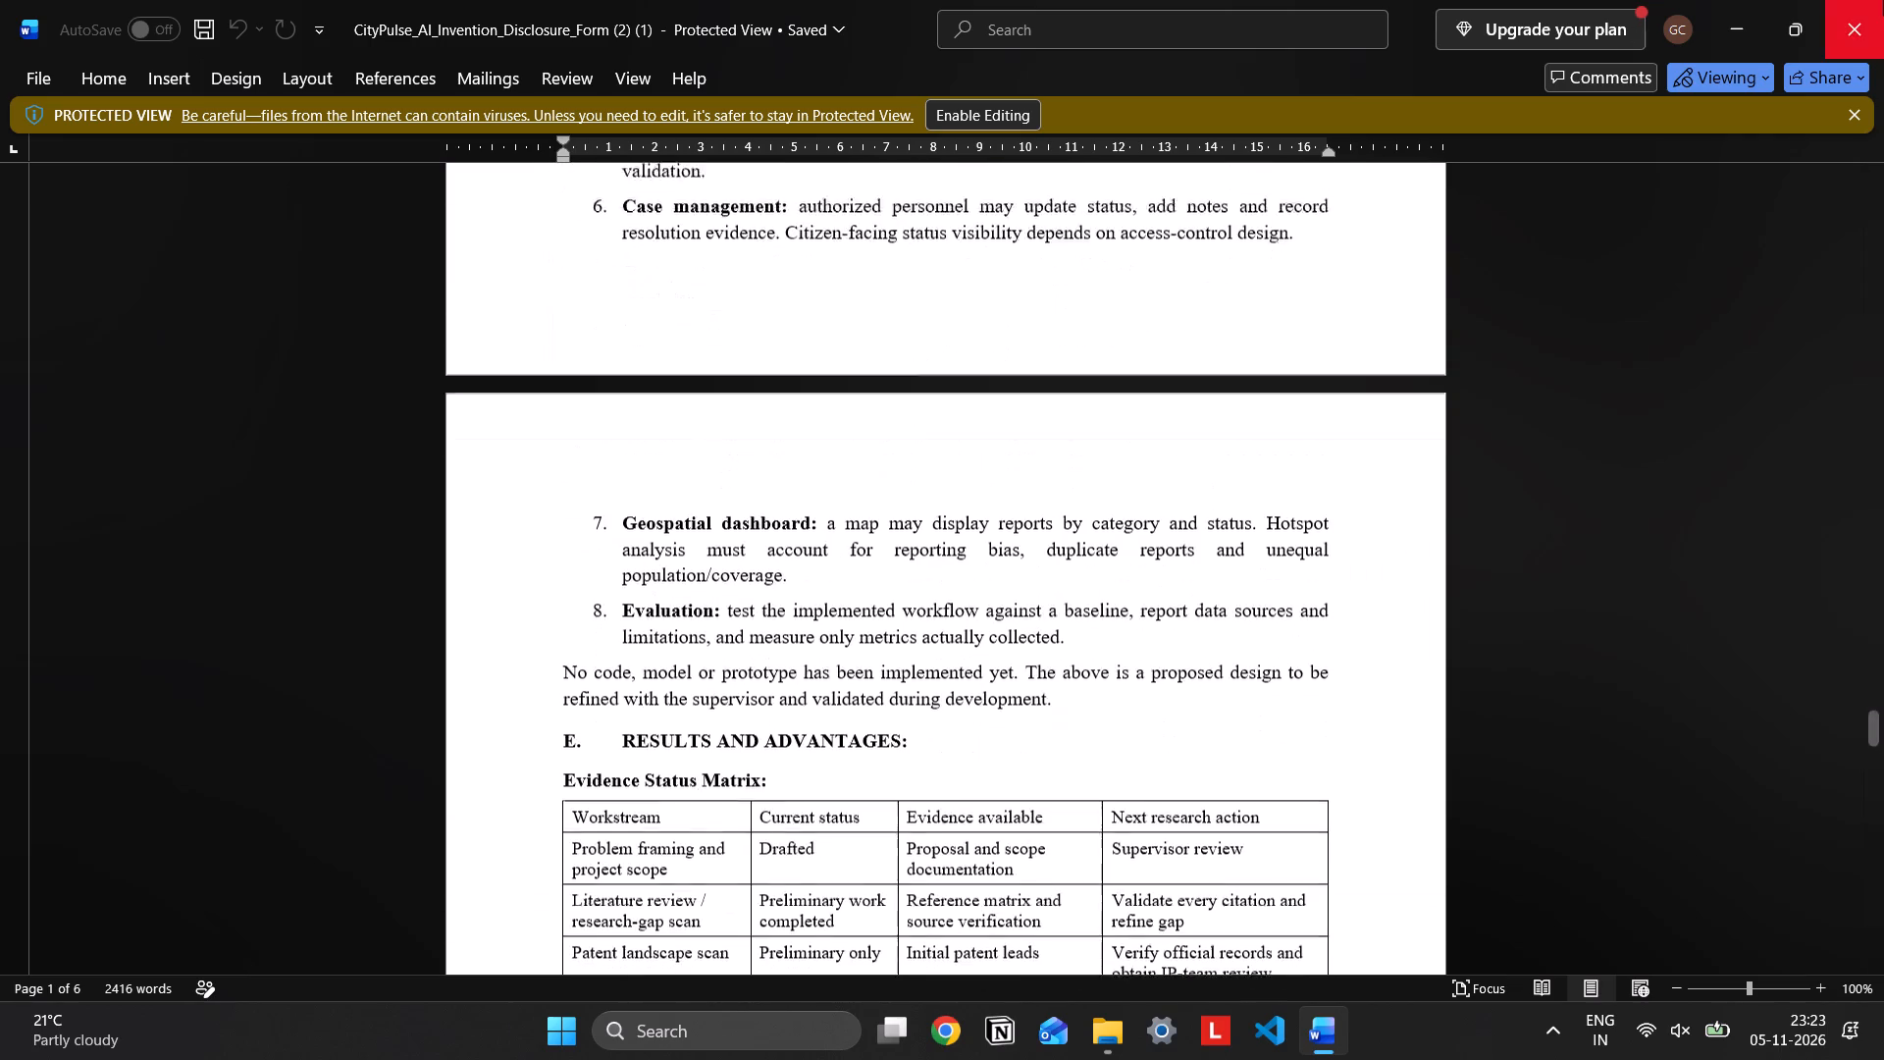
{"action": "scroll", "coordinate": [1262, 620], "scroll_direction": "down", "scroll_amount": 12}
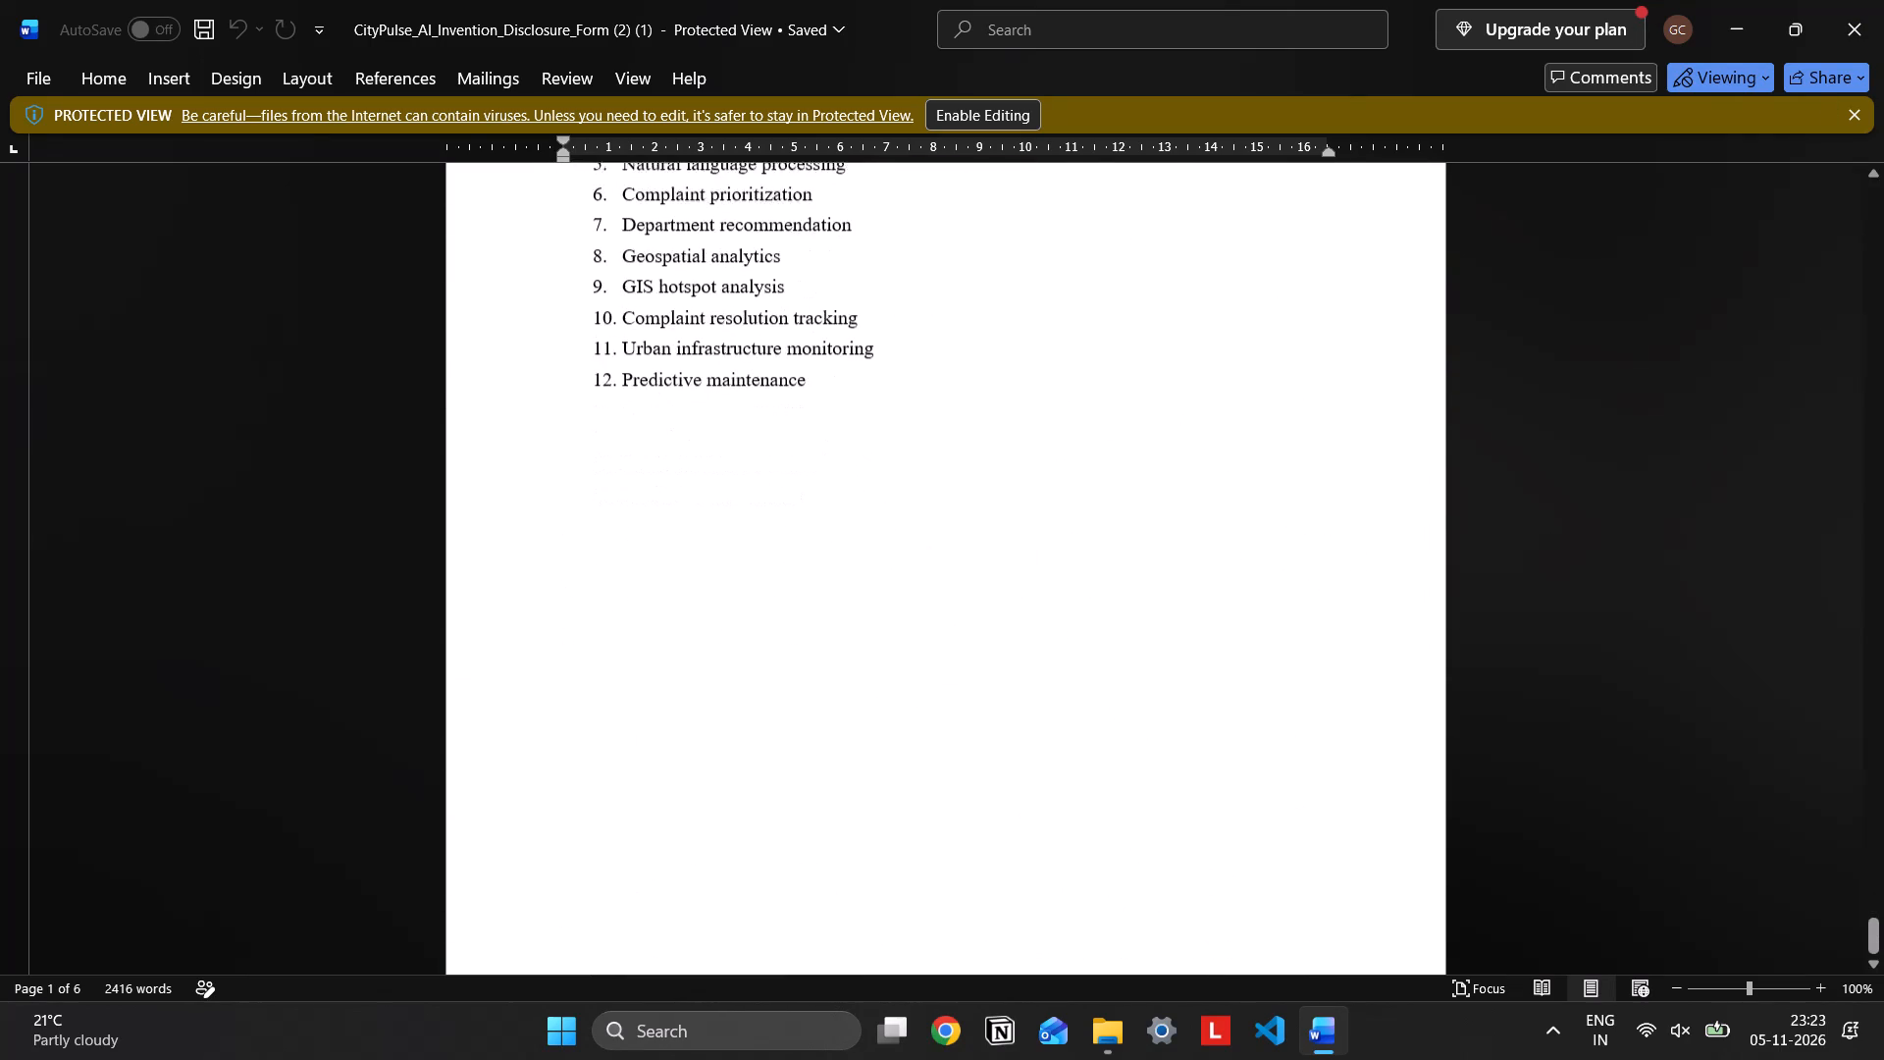
{"action": "left_click", "coordinate": [1883, 0]}
In File Explorer's Downloads folder, rename CityPulse_AI_Invention_Disclosure_Form (2) (1) as CityPulse_AI_Patent.
{"action": "left_click", "coordinate": [1027, 368]}
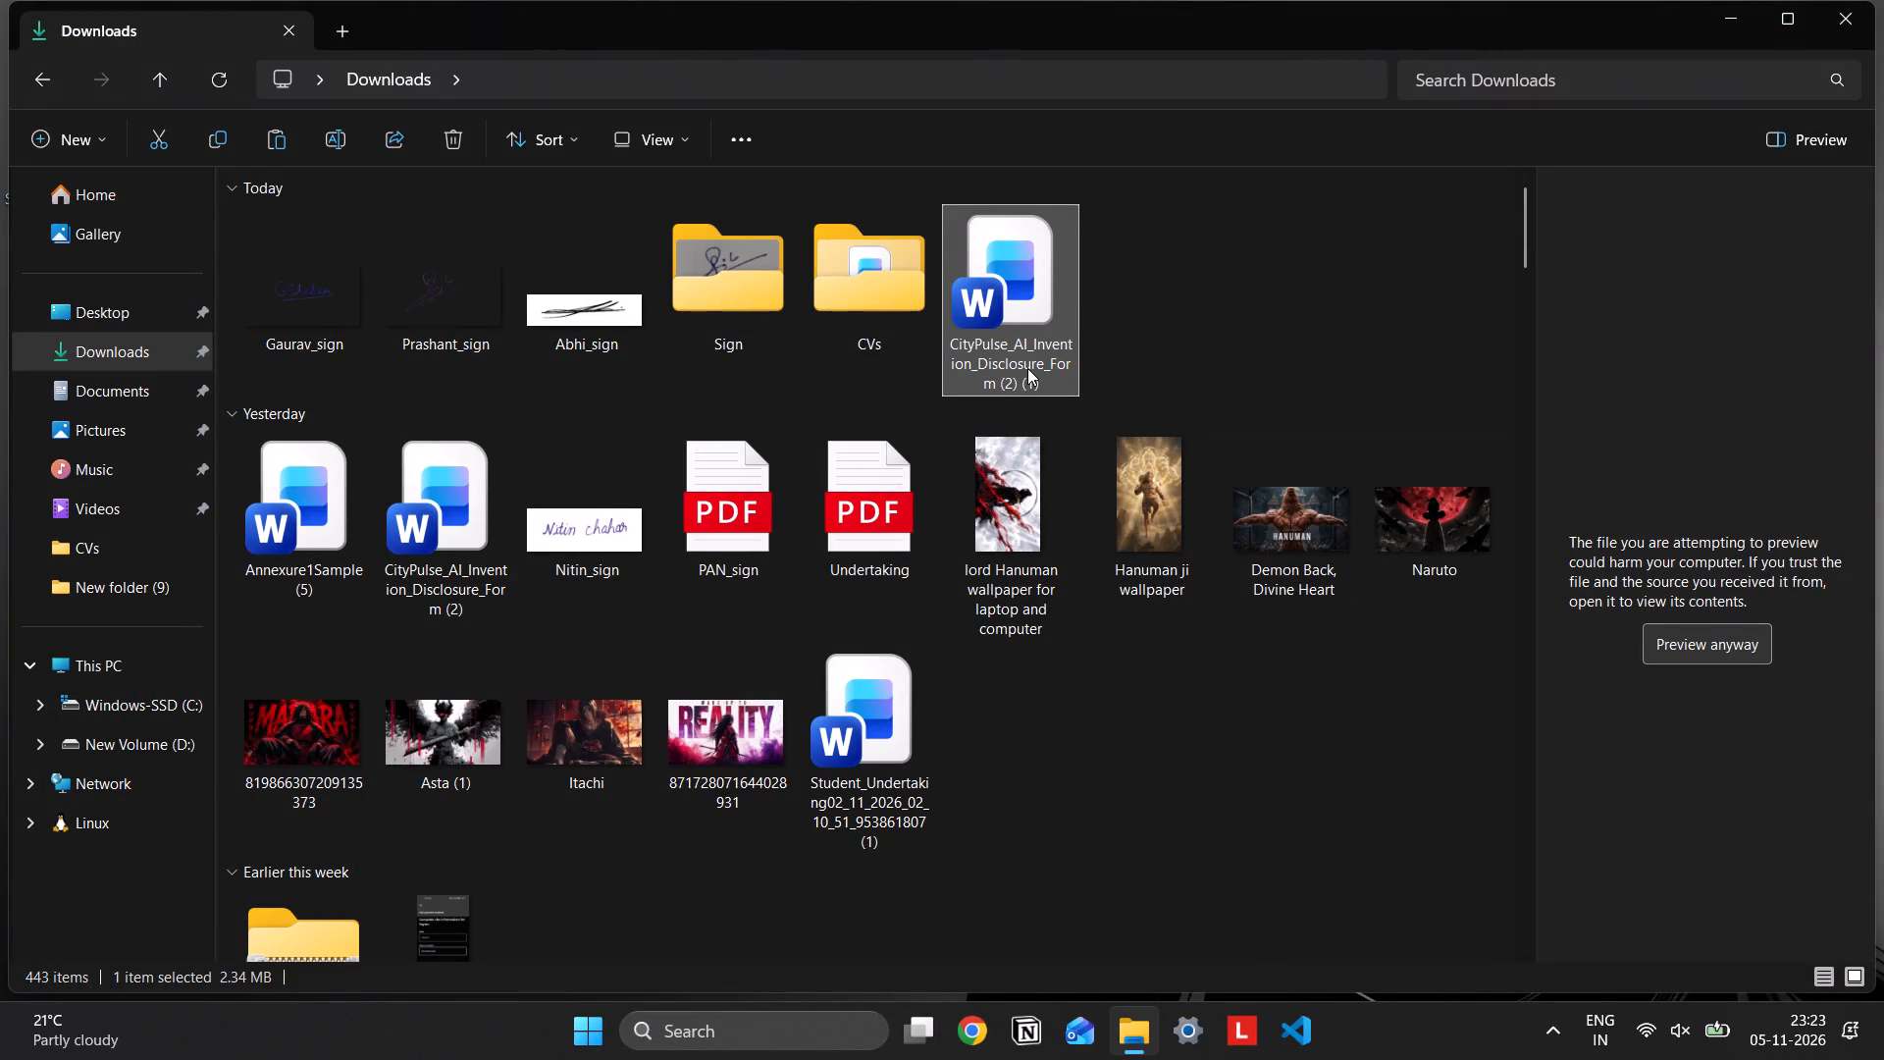
{"action": "left_click", "coordinate": [1042, 378]}
{"action": "left_click_drag", "start_coordinate": [1042, 378], "coordinate": [1043, 377]}
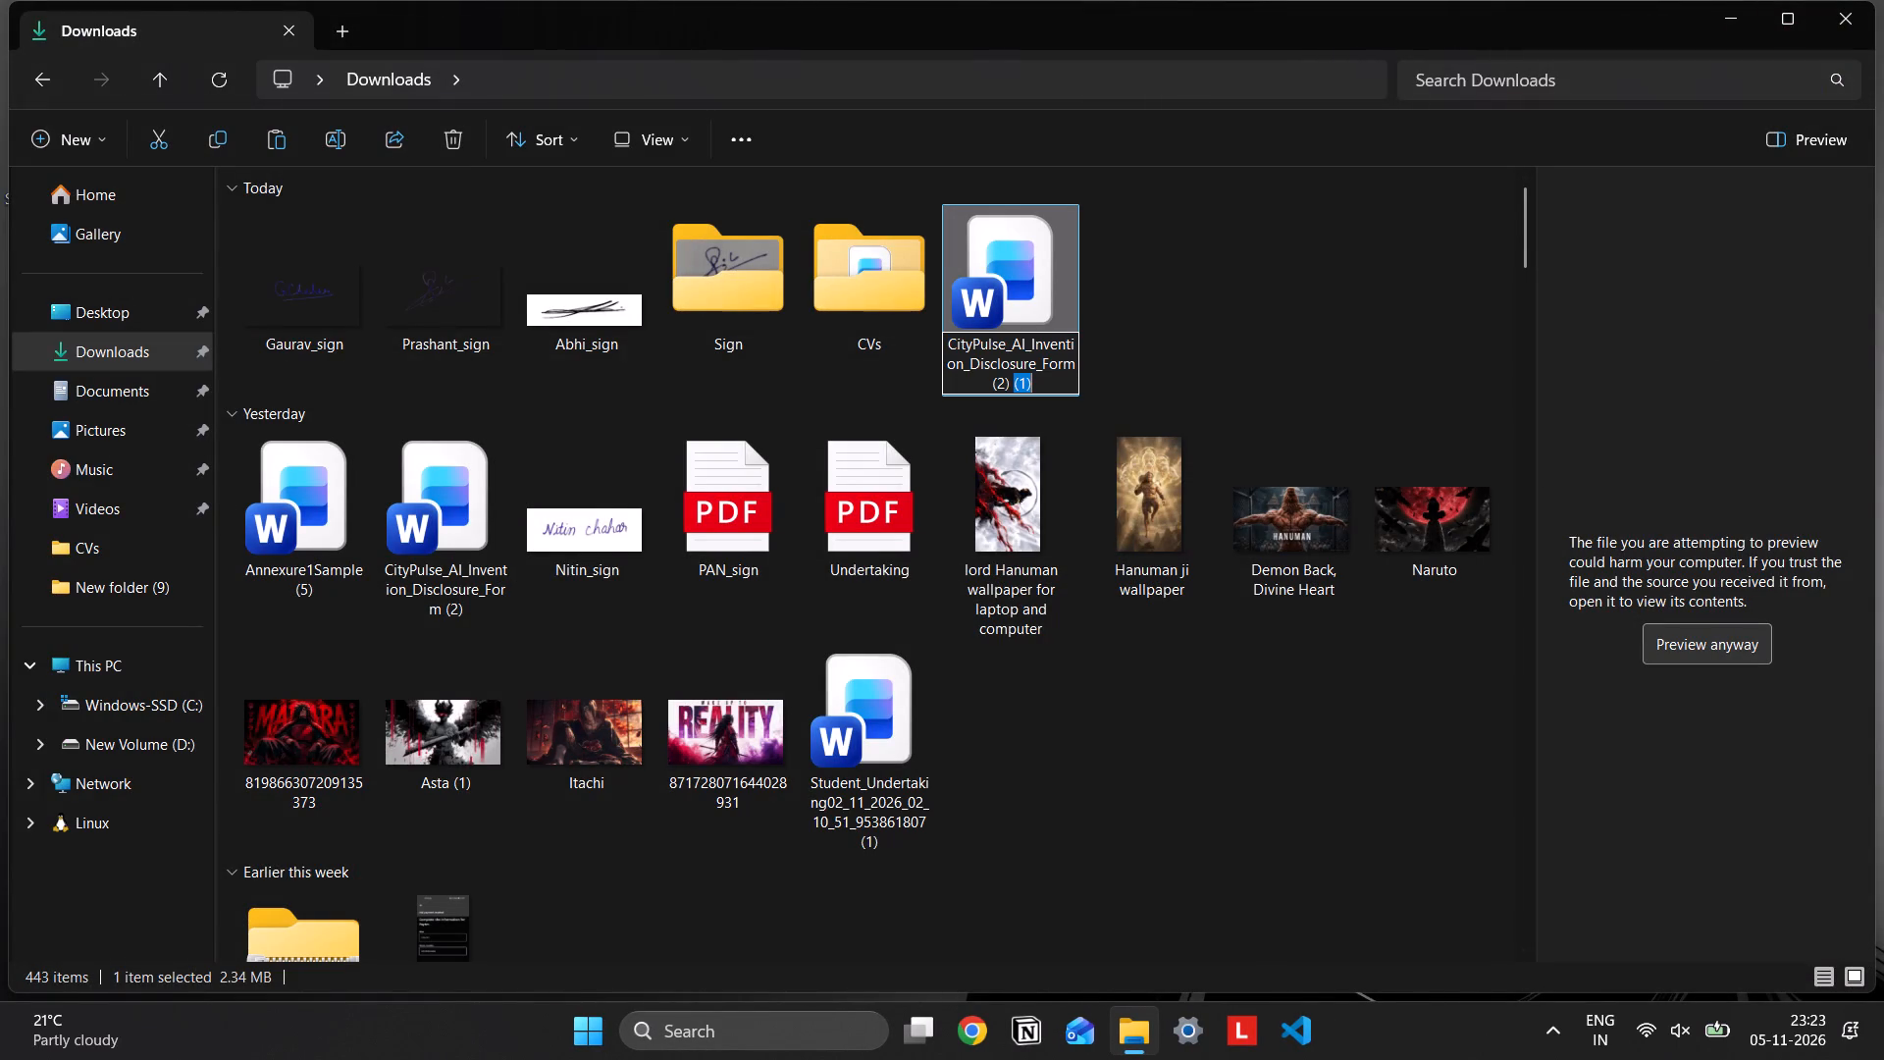
{"action": "left_click_drag", "start_coordinate": [1043, 377], "coordinate": [1035, 374]}
{"action": "left_click_drag", "start_coordinate": [1035, 374], "coordinate": [1036, 369]}
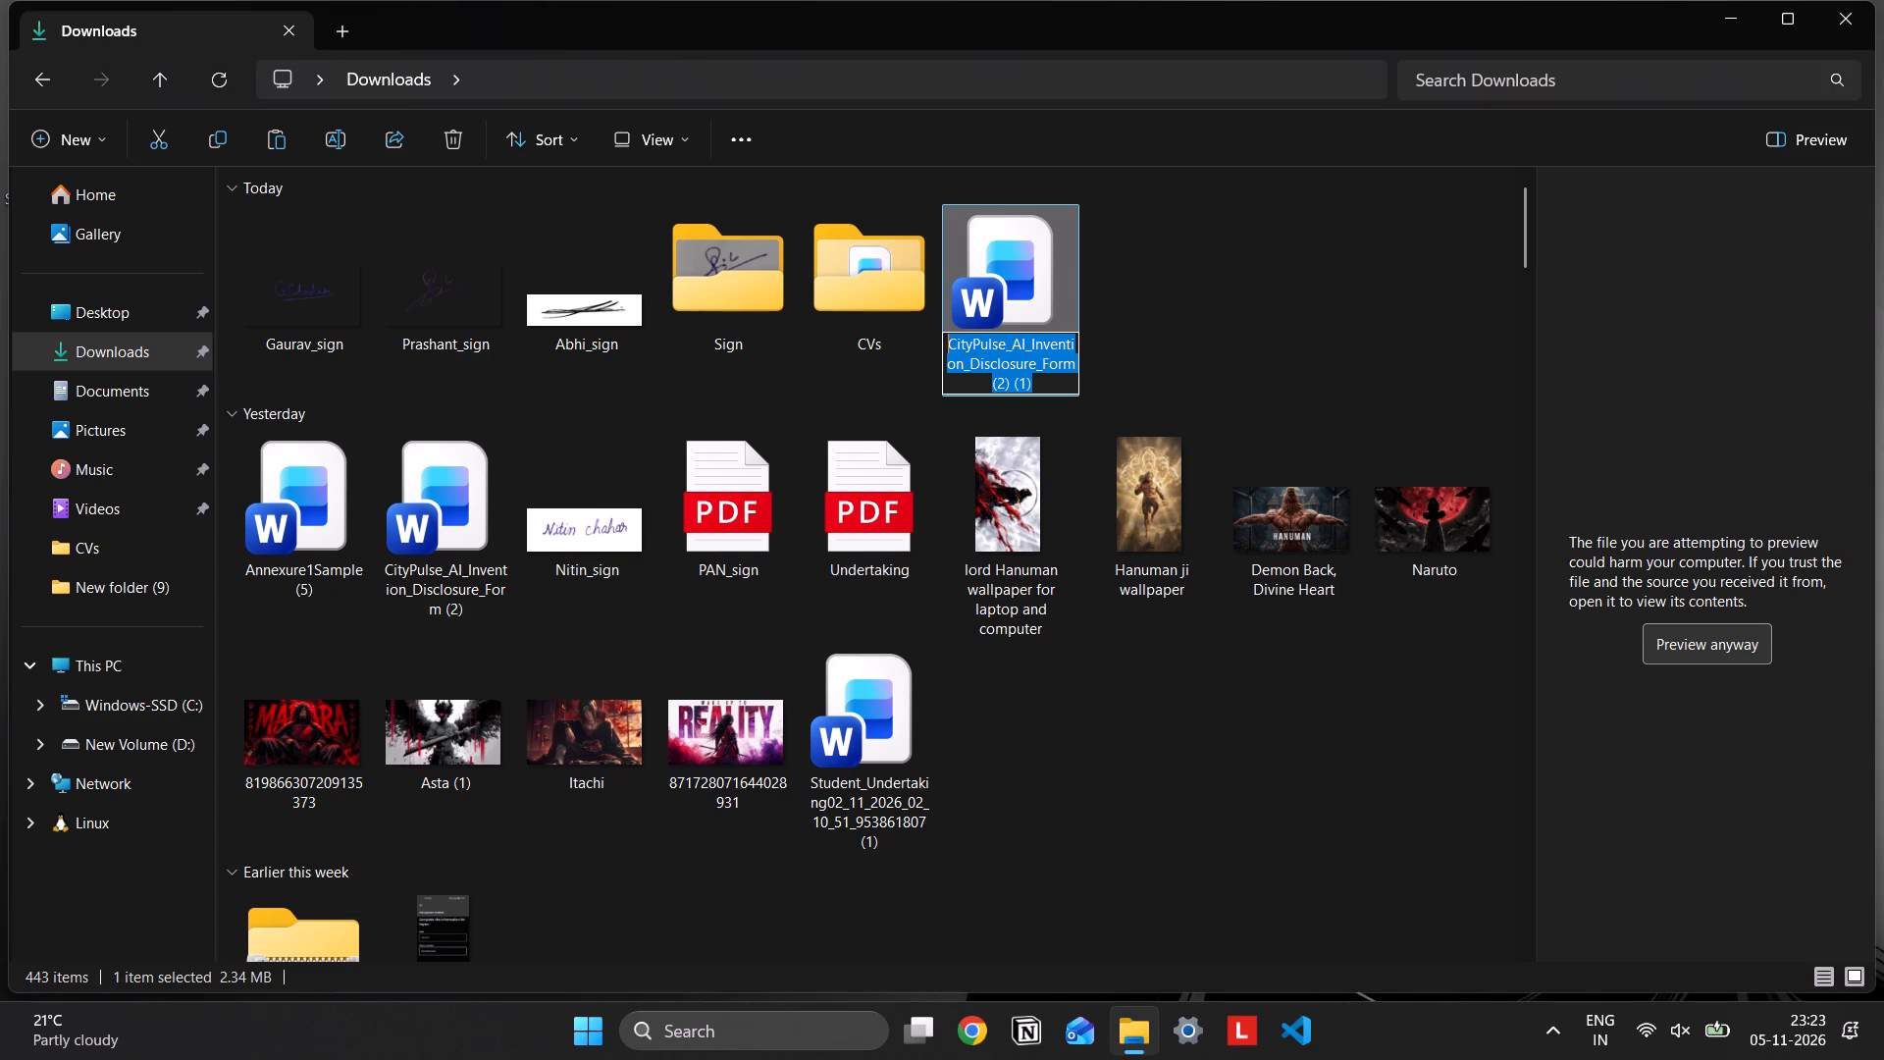
{"action": "left_click_drag", "start_coordinate": [1036, 369], "coordinate": [1026, 378]}
{"action": "key", "text": "BackSpace"}
{"action": "key", "text": "BackSpace"}
{"action": "key", "text": "BackSpace"}
{"action": "key", "text": "BackSpace"}
{"action": "key", "text": "BackSpace"}
{"action": "key", "text": "BackSpace"}
{"action": "key", "text": "BackSpace"}
{"action": "key", "text": "BackSpace"}
{"action": "key", "text": "BackSpace"}
{"action": "key", "text": "BackSpace"}
{"action": "key", "text": "BackSpace"}
{"action": "key", "text": "BackSpace"}
{"action": "key", "text": "BackSpace"}
{"action": "key", "text": "BackSpace"}
{"action": "key", "text": "BackSpace"}
{"action": "key", "text": "BackSpace"}
{"action": "key", "text": "BackSpace"}
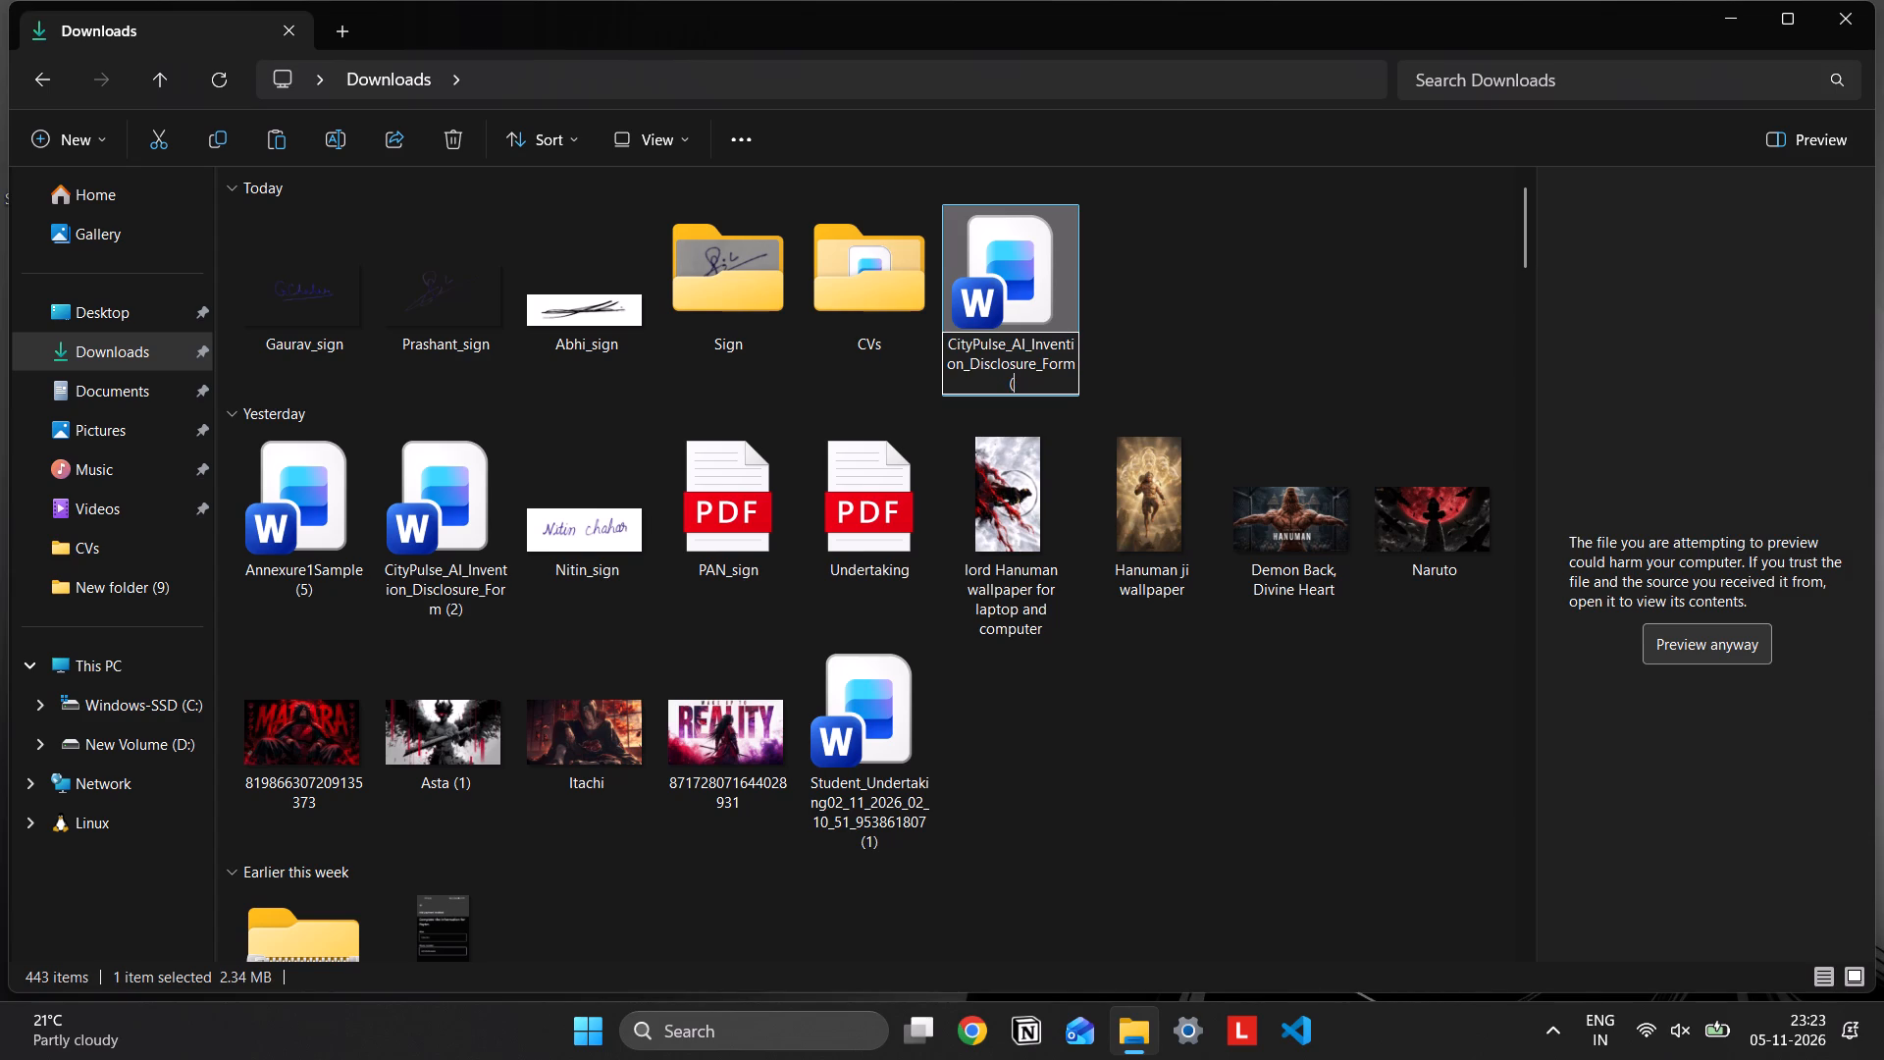
{"action": "key", "text": "BackSpace"}
{"action": "key", "text": "BackSpace"}
{"action": "key", "text": "BackSpace"}
{"action": "key", "text": "BackSpace"}
{"action": "key", "text": "BackSpace"}
{"action": "key", "text": "BackSpace"}
{"action": "key", "text": "BackSpace"}
{"action": "key", "text": "BackSpace"}
{"action": "key", "text": "BackSpace"}
{"action": "key", "text": "BackSpace"}
{"action": "key", "text": "BackSpace"}
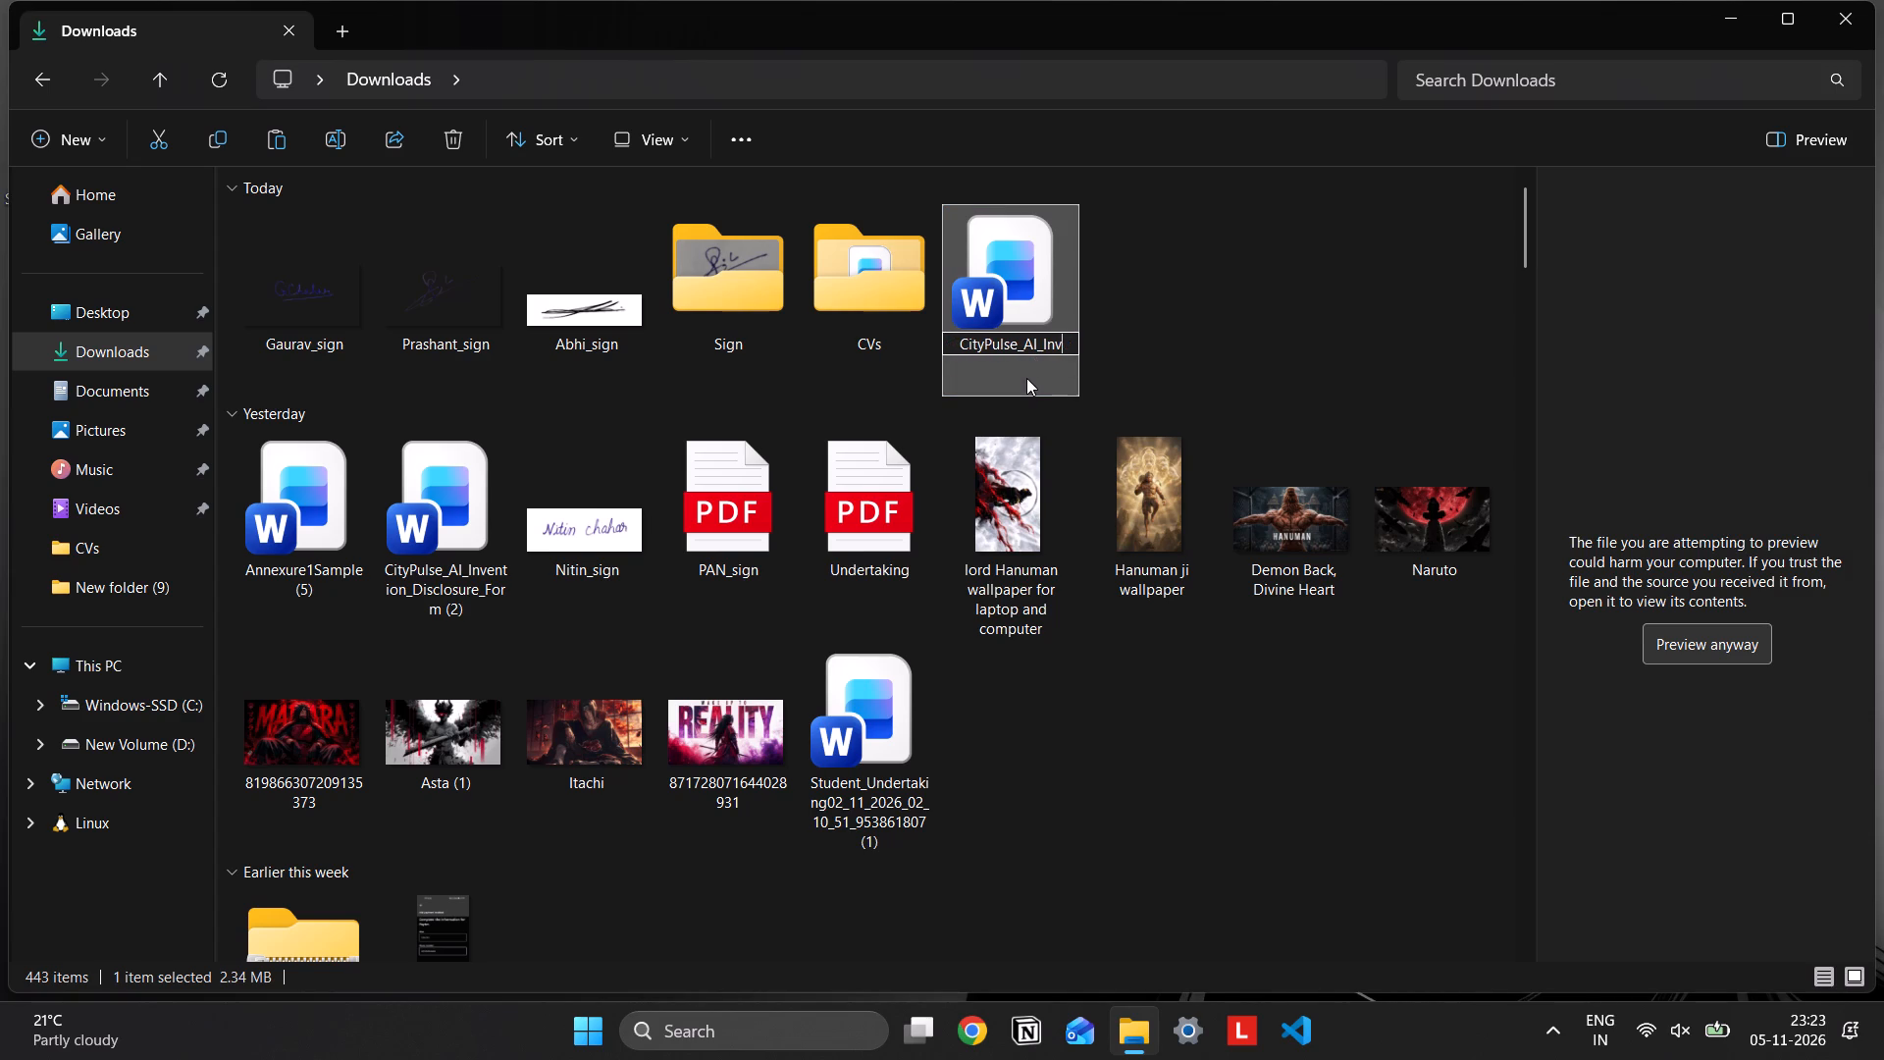
{"action": "key", "text": "BackSpace"}
{"action": "key", "text": "BackSpace"}
{"action": "key", "text": "BackSpace"}
{"action": "type", "text": "Patent"}
{"action": "key", "text": "Return"}
{"action": "left_click", "coordinate": [1024, 346]}
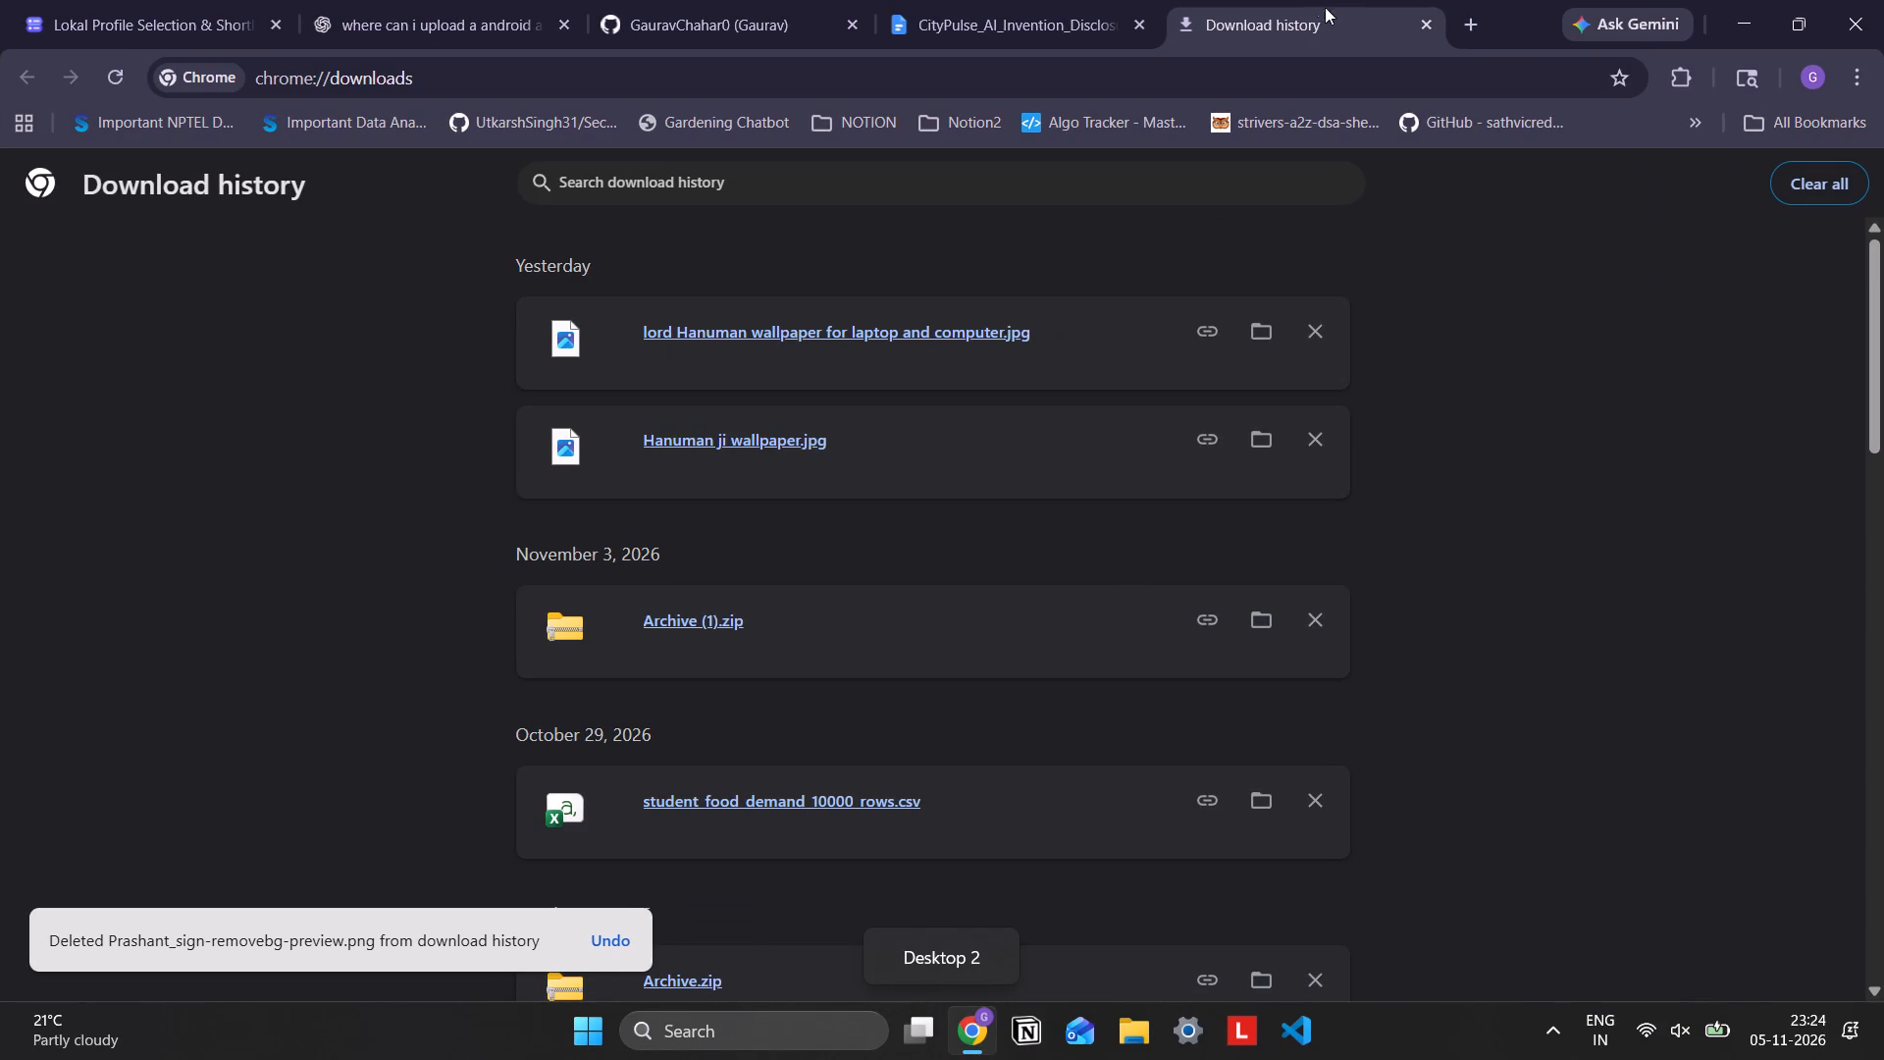
Switch to Chrome and close the CityPulse disclosure form and Download history pages.
{"action": "left_click", "coordinate": [1136, 22]}
{"action": "left_click", "coordinate": [1136, 22]}
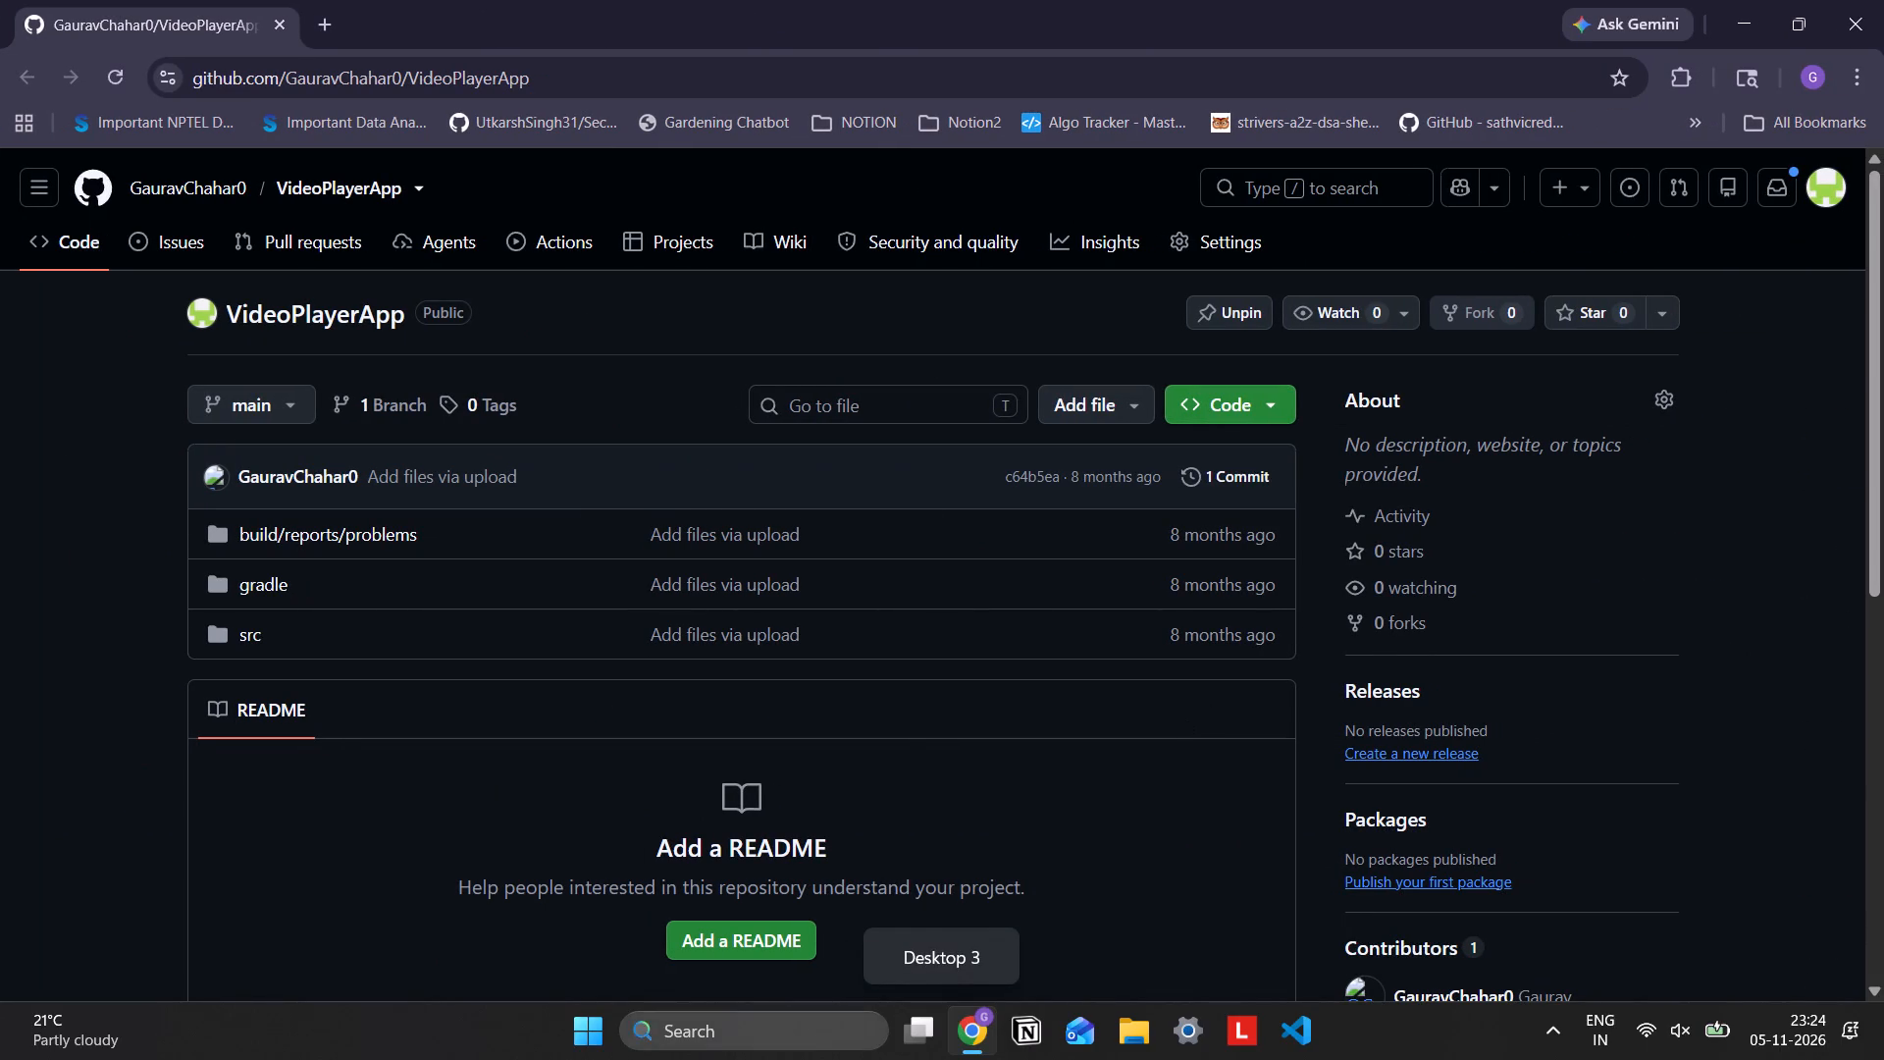
Search Windows for the WhatsApp app using "wha".
{"action": "left_click", "coordinate": [747, 1033]}
{"action": "type", "text": "wha"}
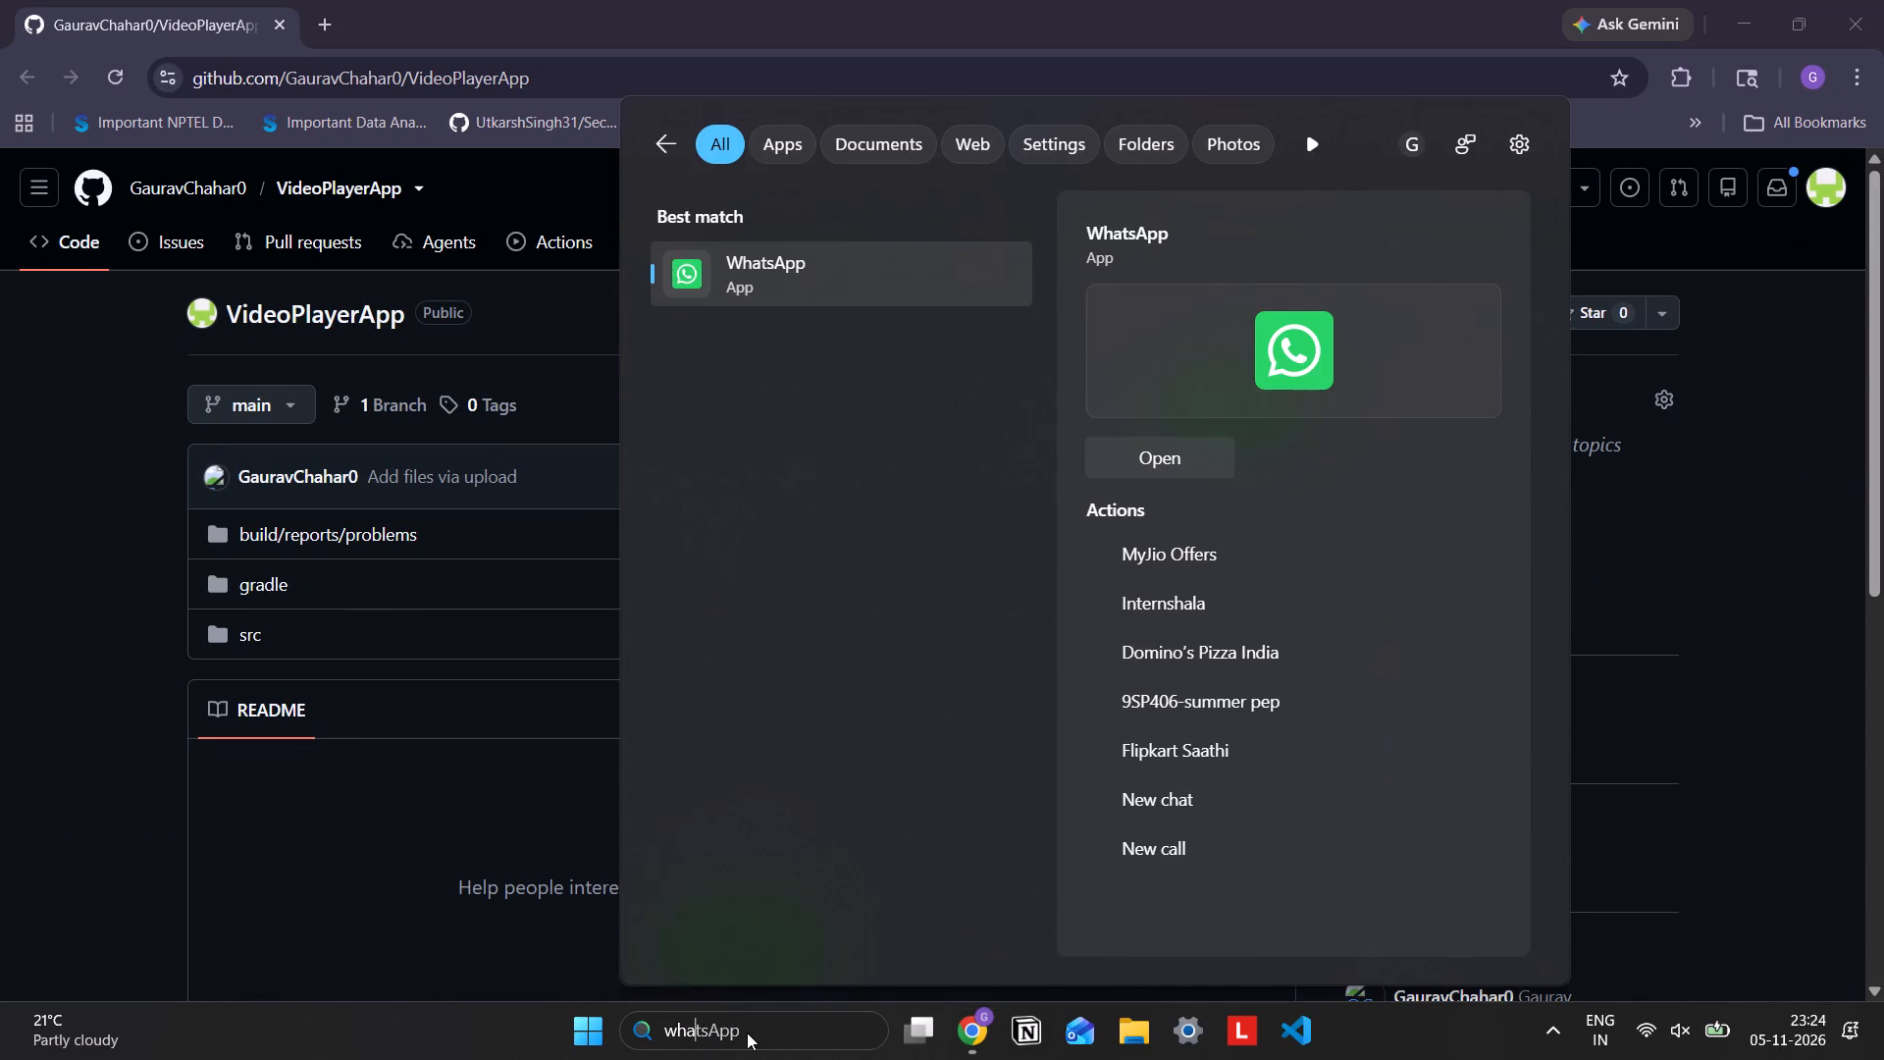
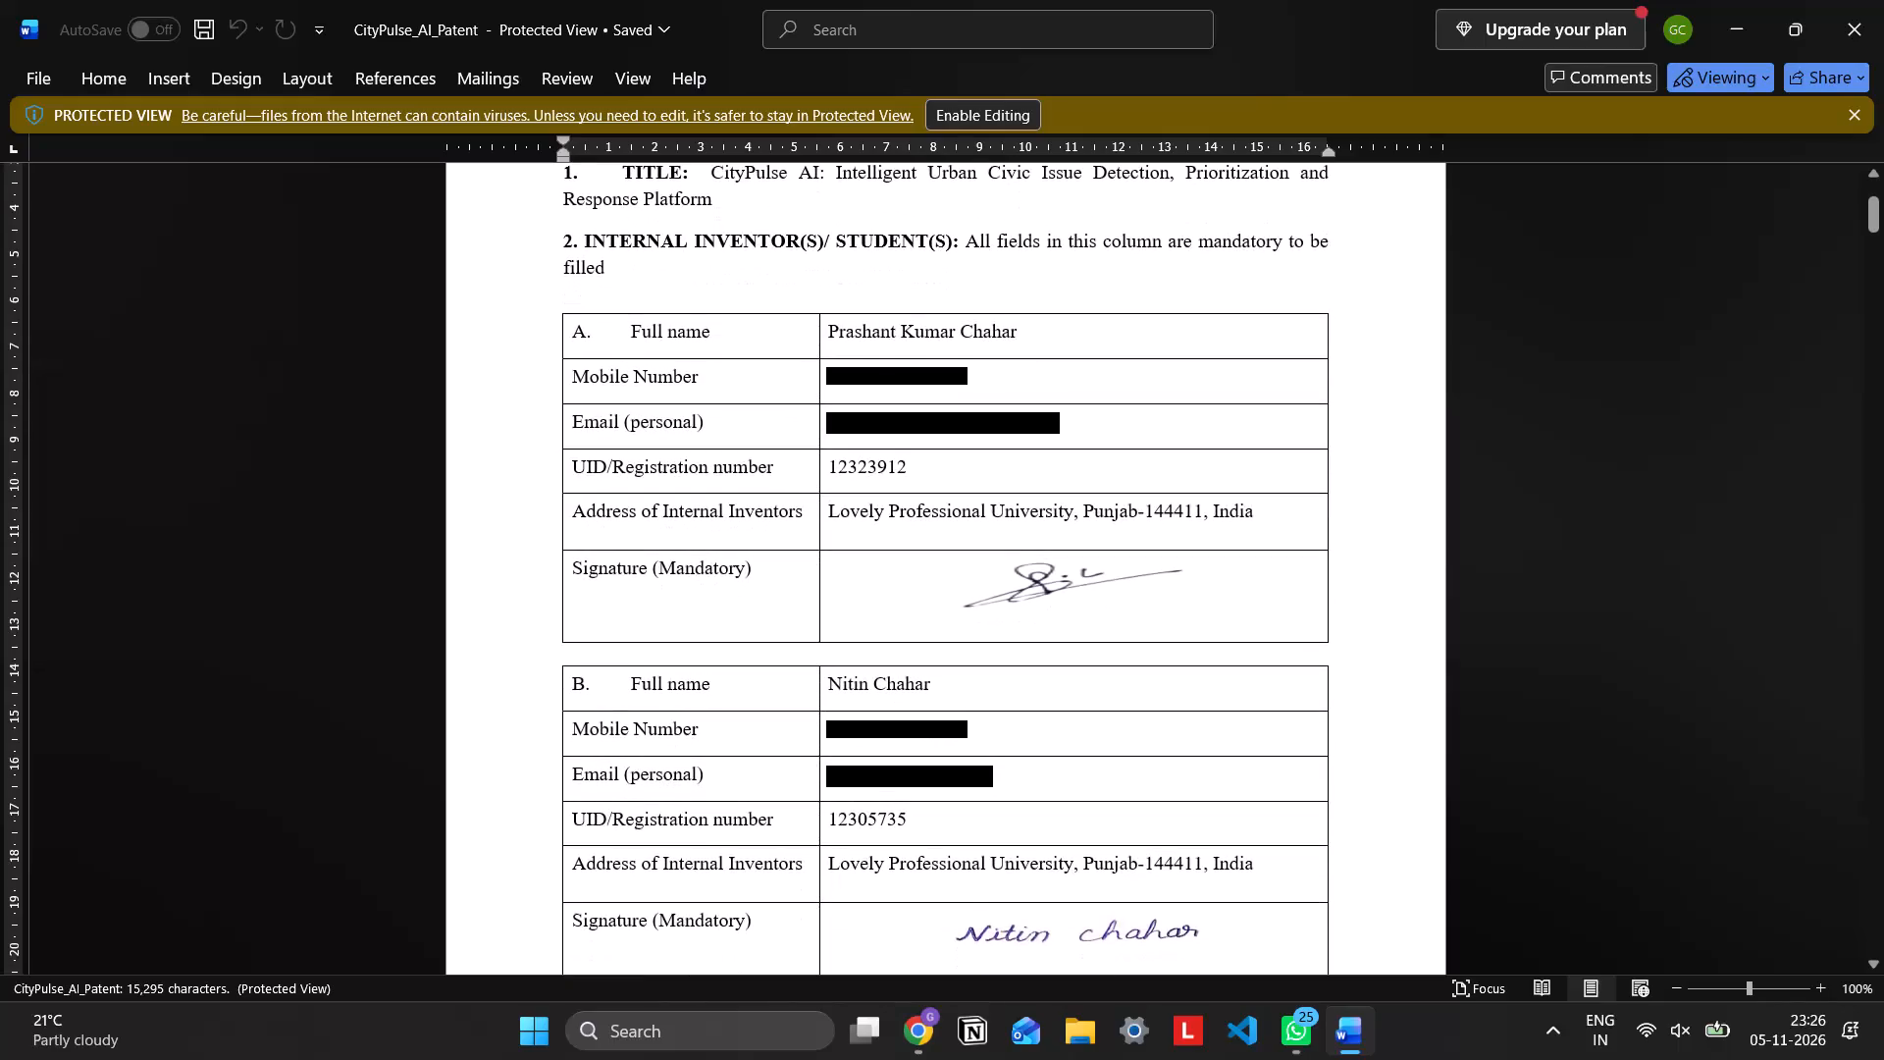
Return to the start of the CityPulse_AI_Patent document and examine its title and the first inventor's details and signature.
{"action": "scroll", "coordinate": [1000, 705], "scroll_direction": "up", "scroll_amount": 2}
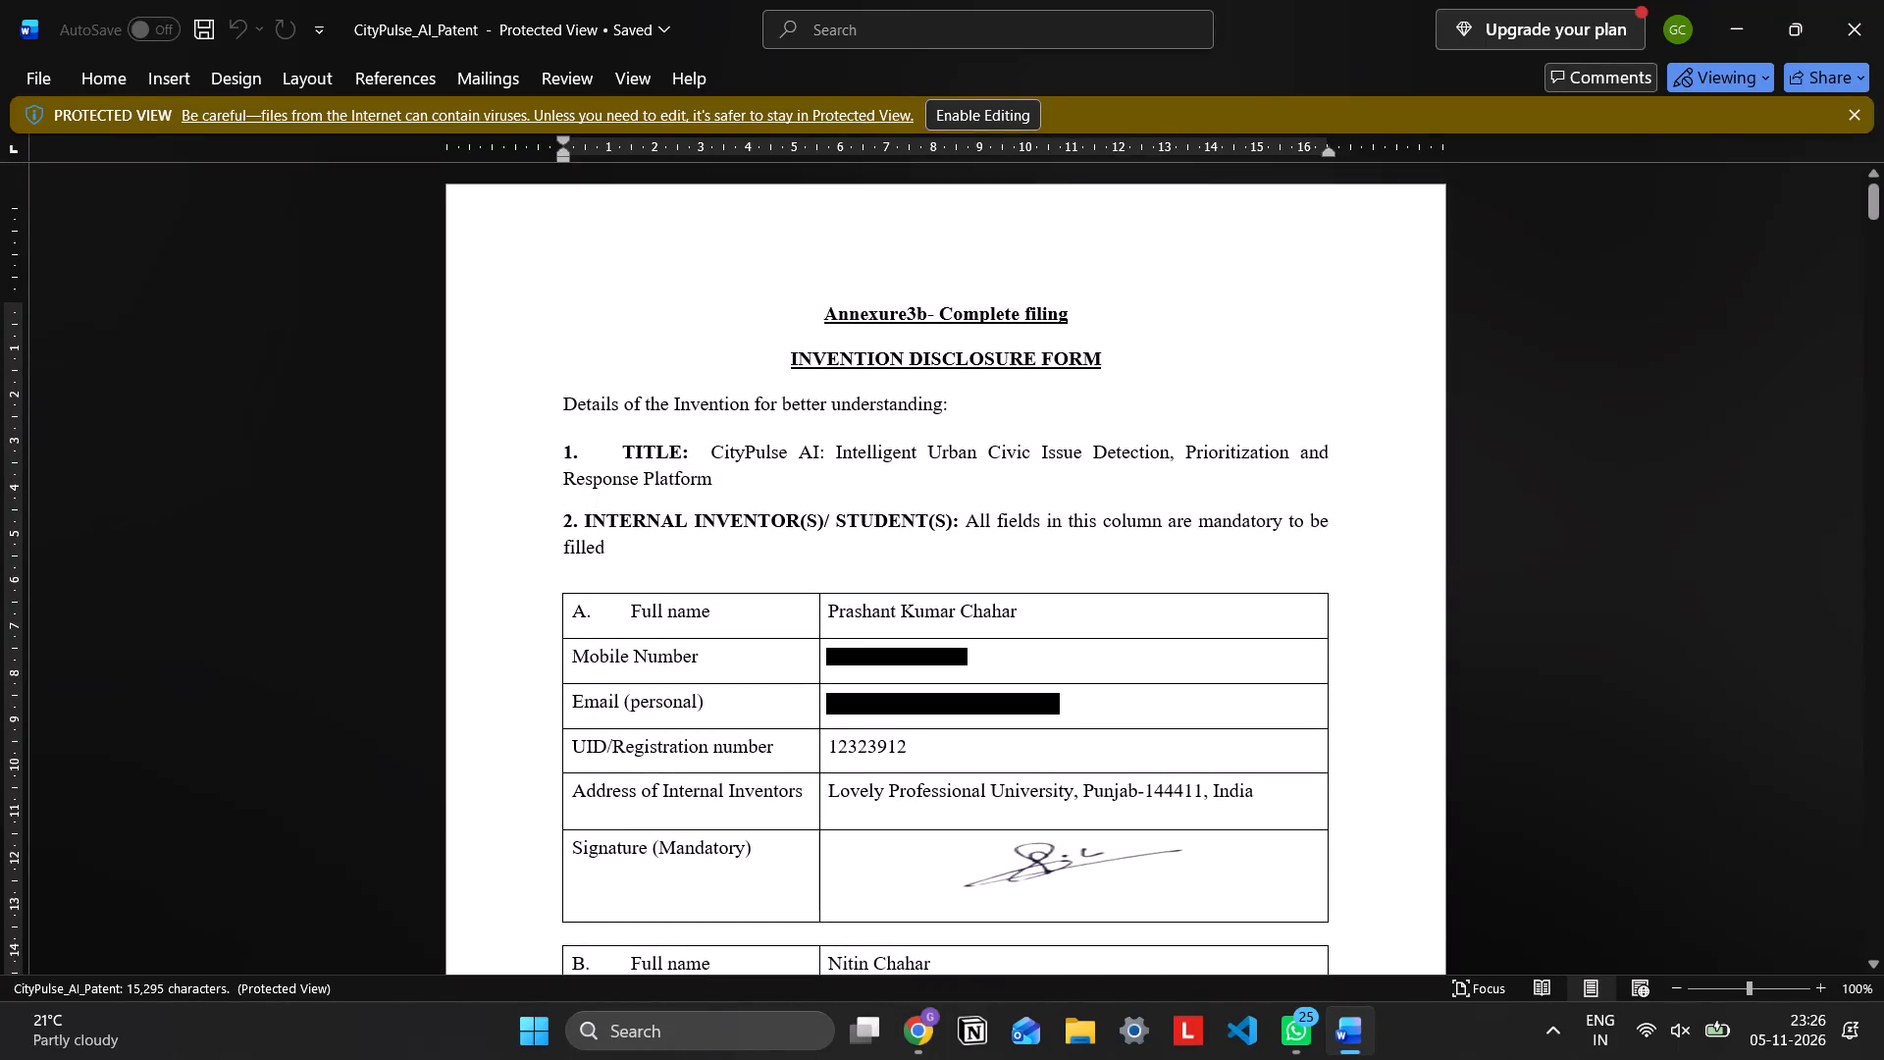
{"action": "scroll", "coordinate": [1000, 705], "scroll_direction": "up", "scroll_amount": 1}
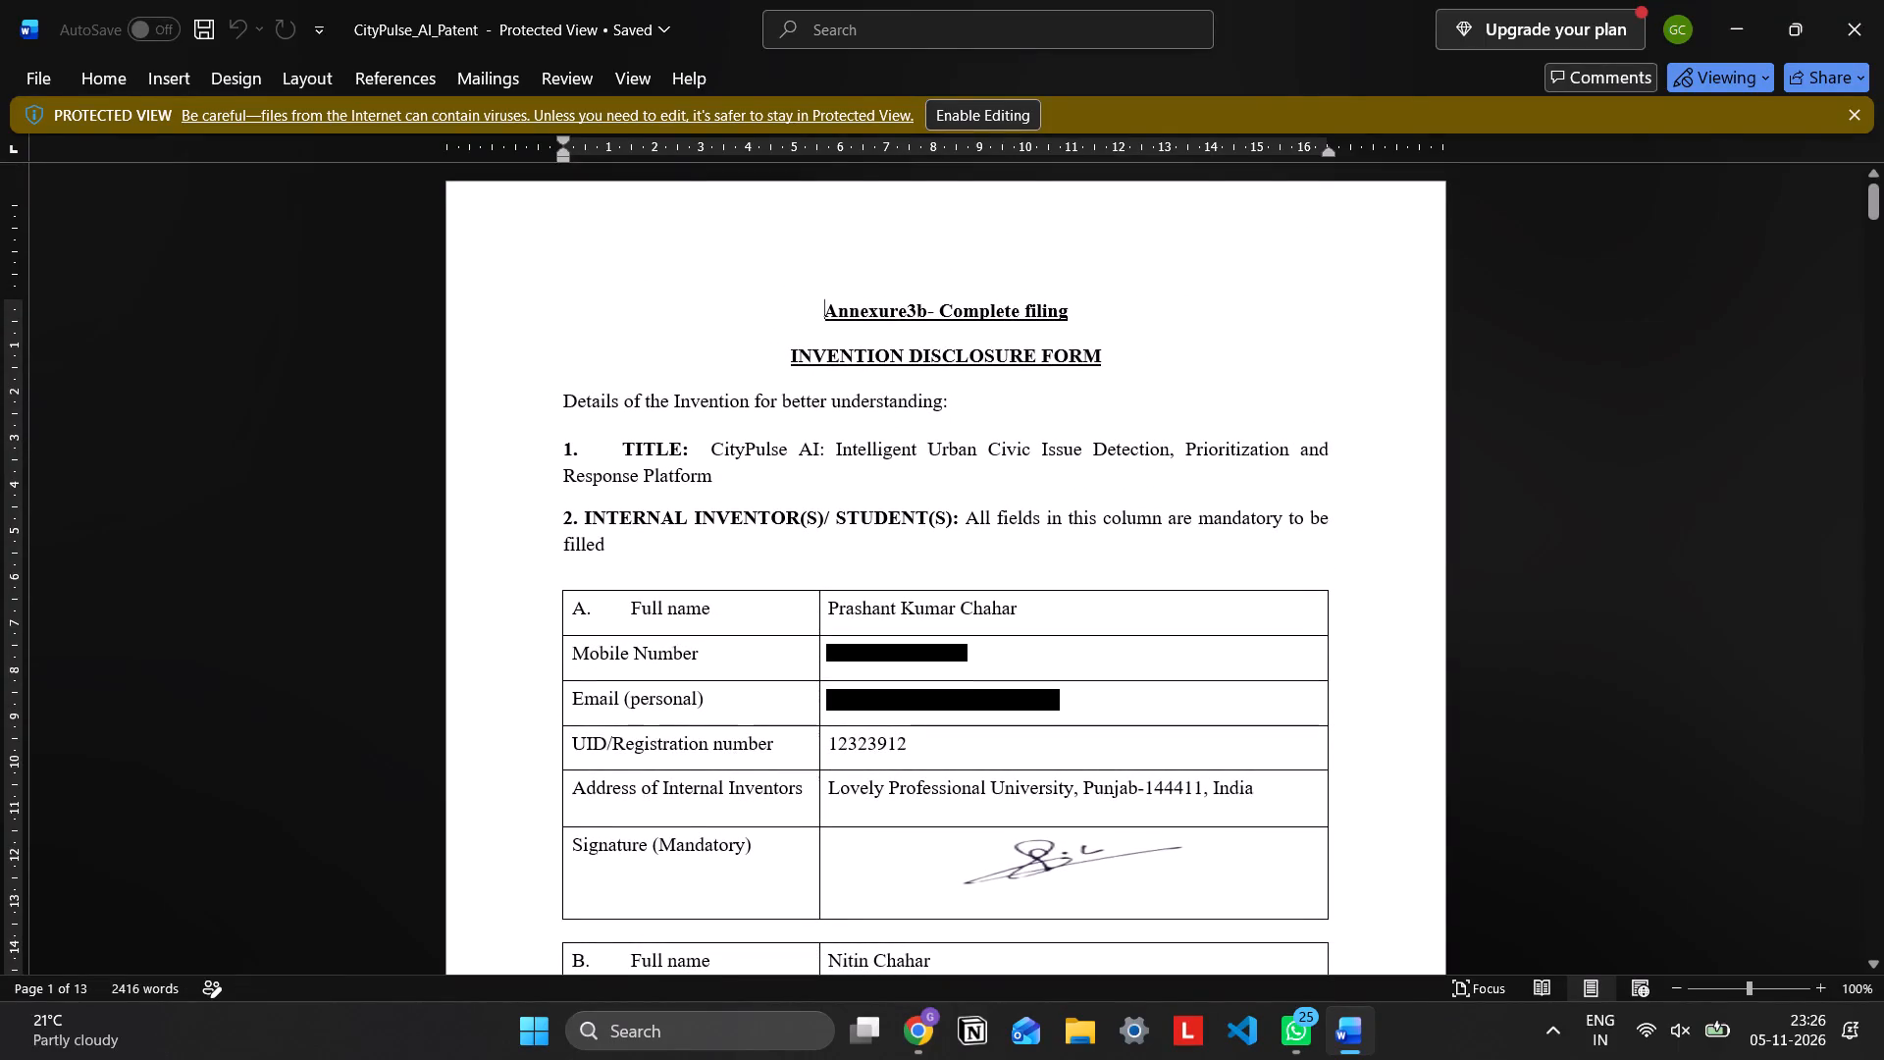
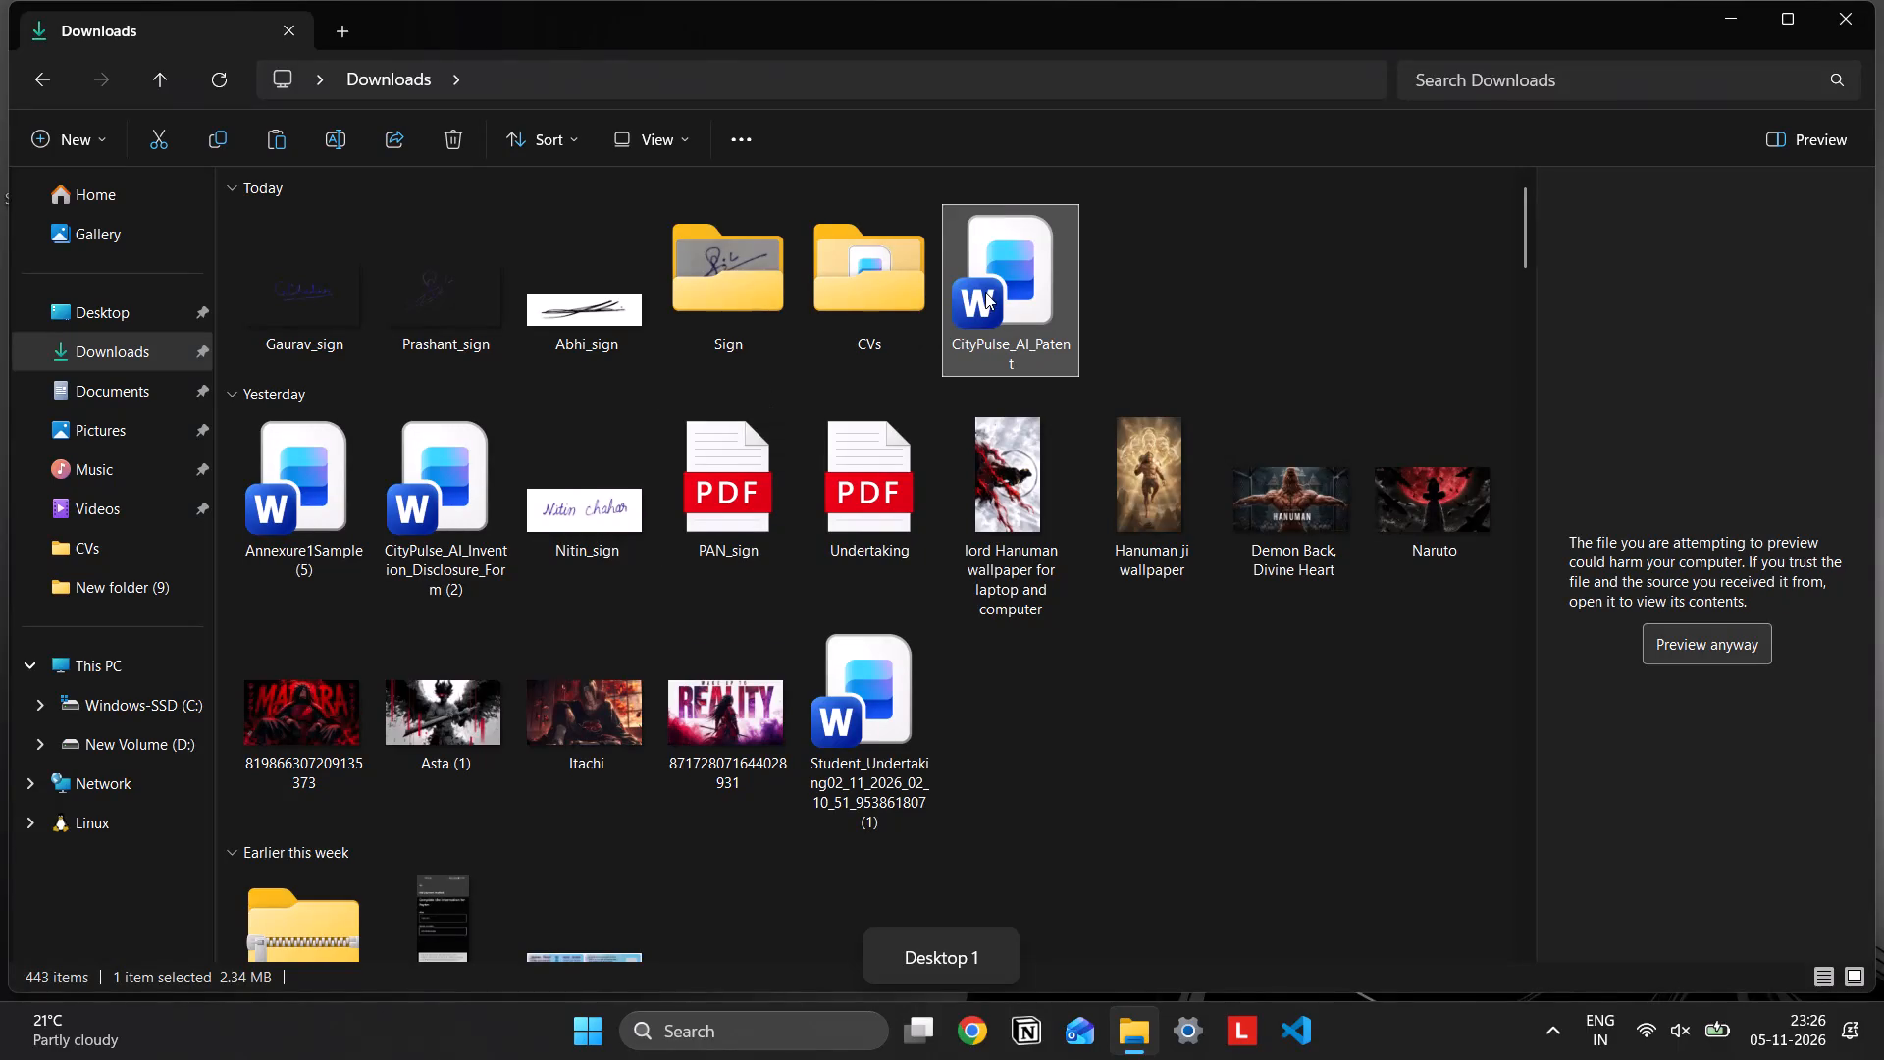
Open the CityPulse_AI_Patent document from Downloads in Word.
{"action": "double_click", "coordinate": [992, 290]}
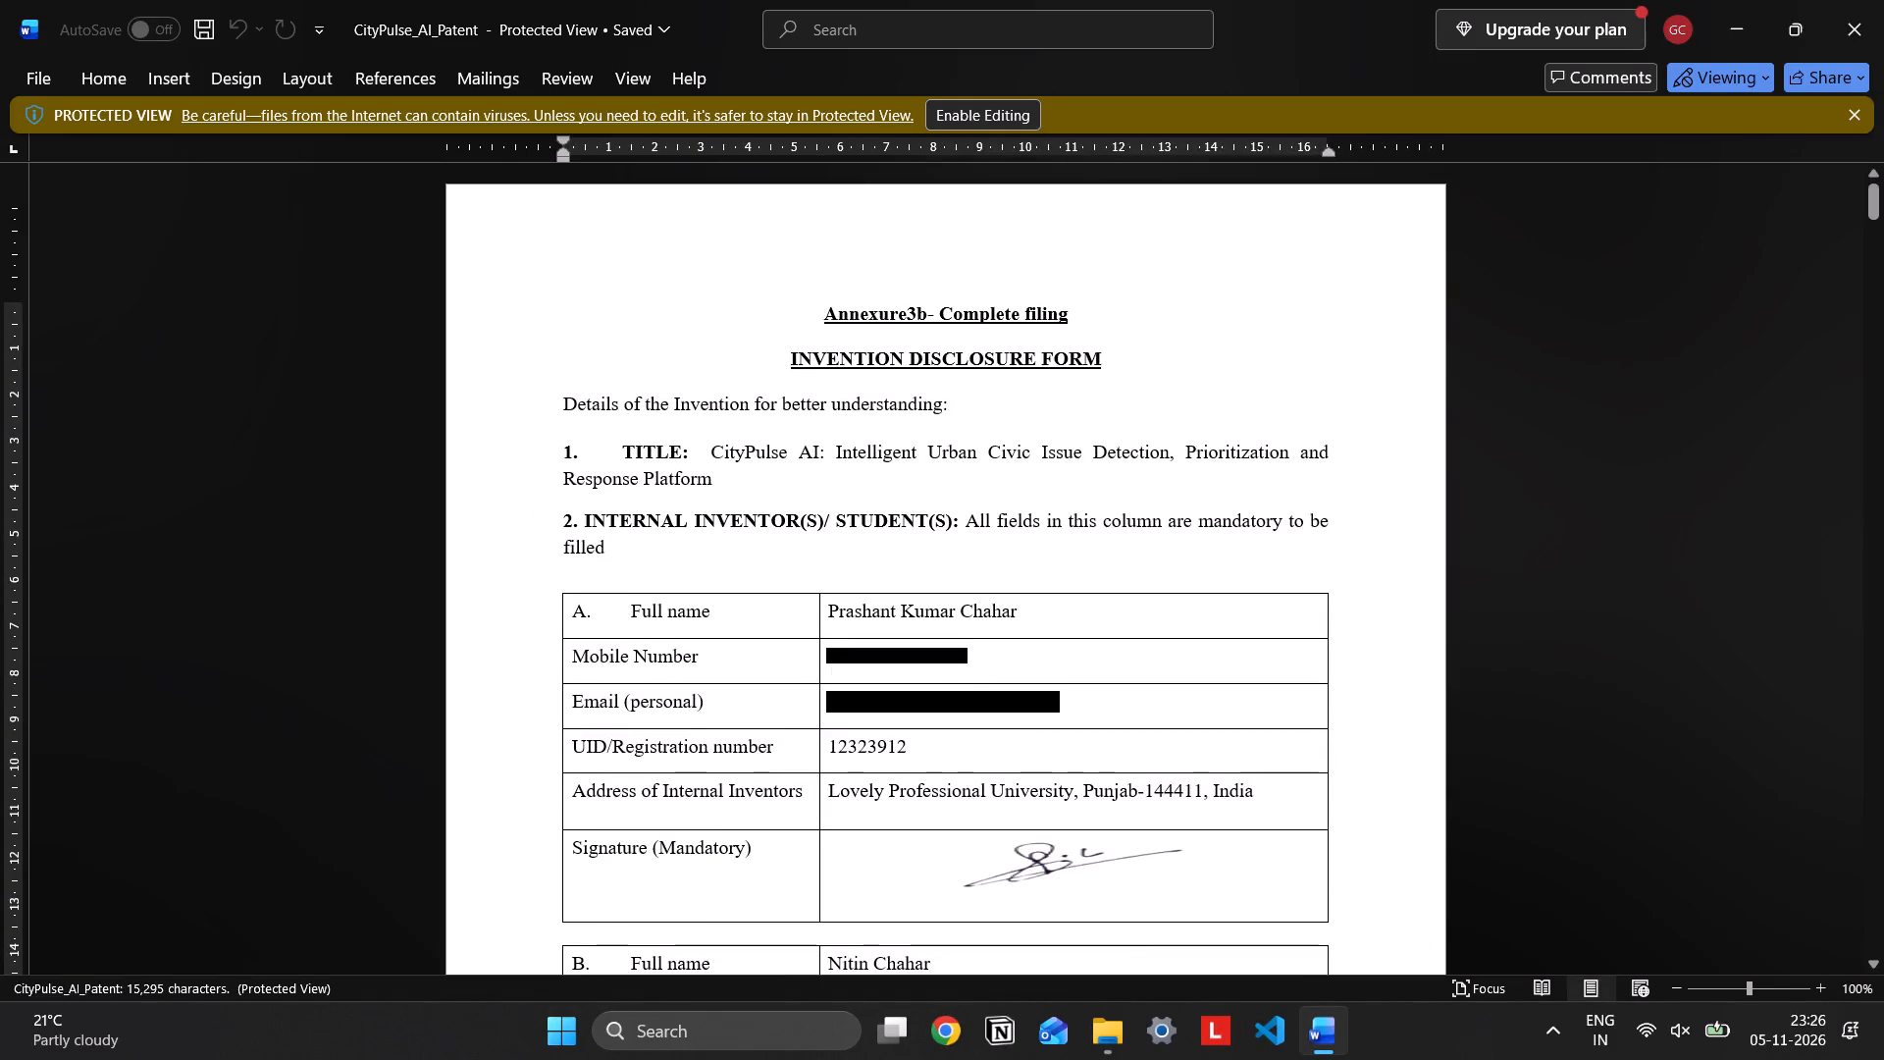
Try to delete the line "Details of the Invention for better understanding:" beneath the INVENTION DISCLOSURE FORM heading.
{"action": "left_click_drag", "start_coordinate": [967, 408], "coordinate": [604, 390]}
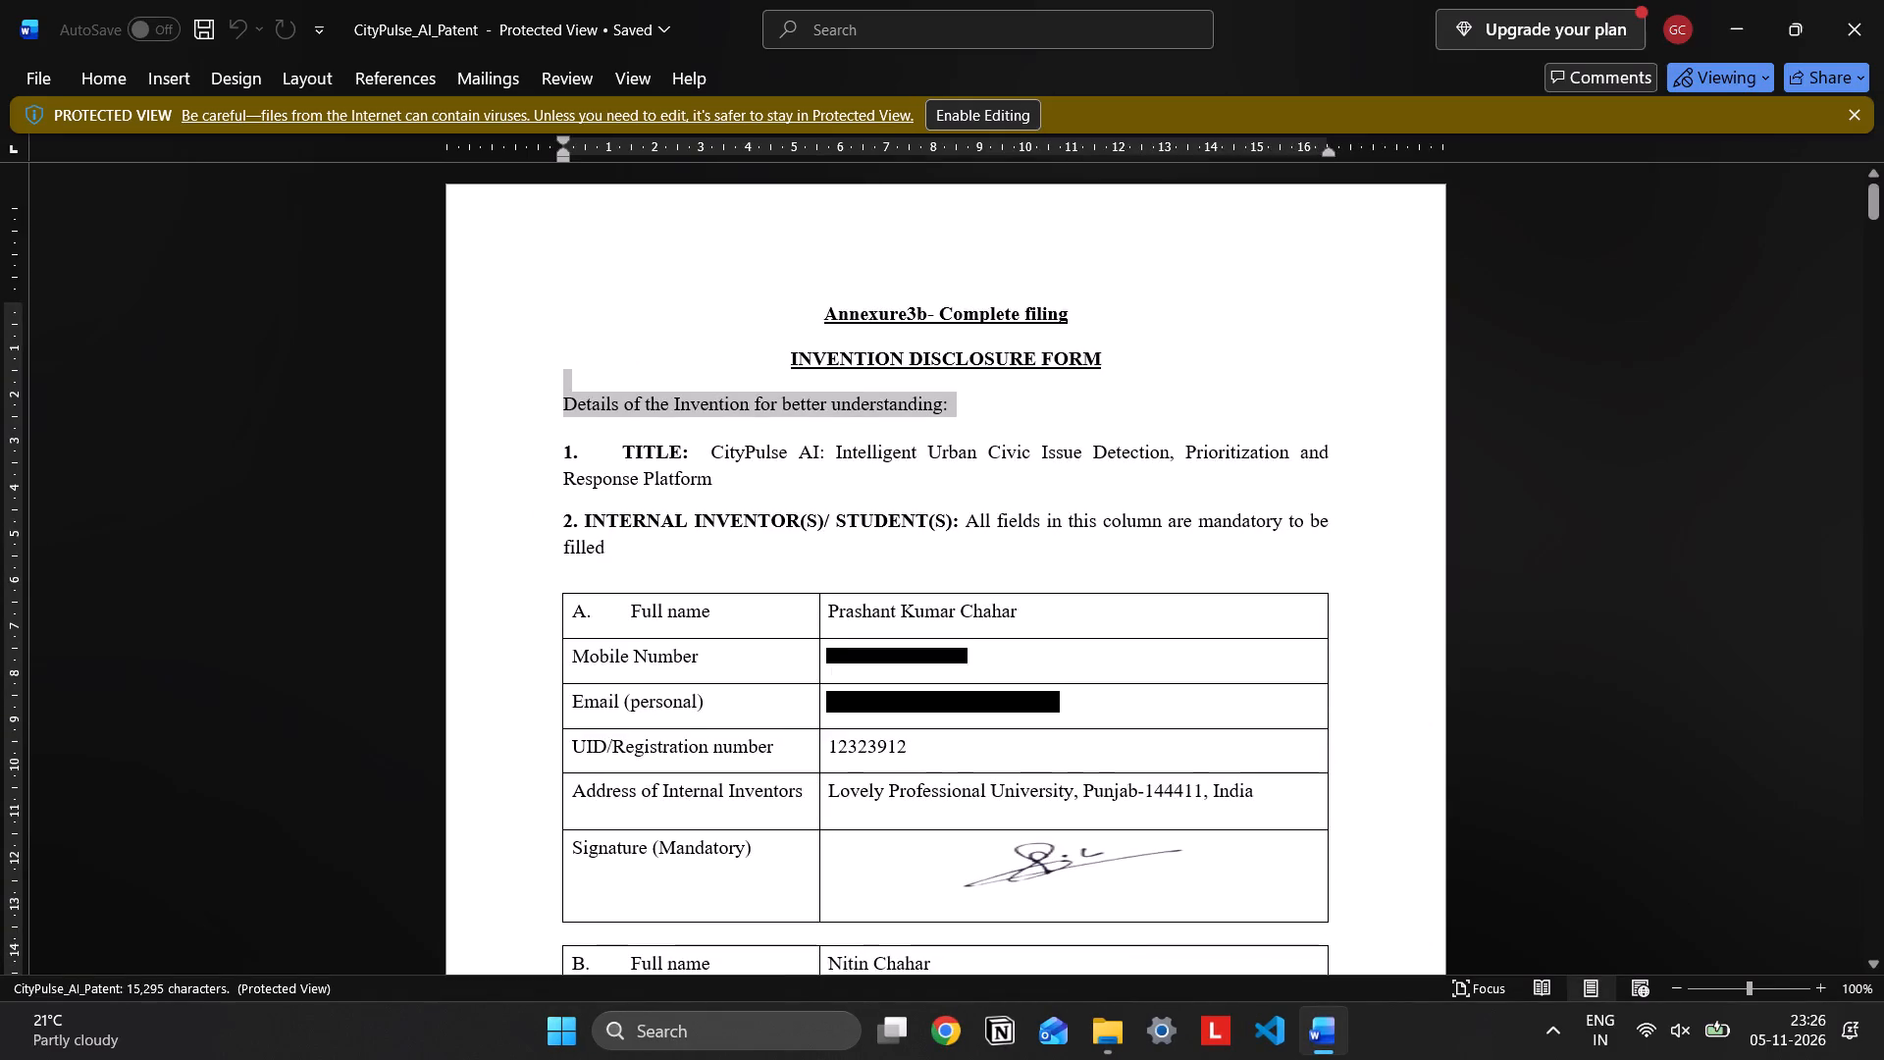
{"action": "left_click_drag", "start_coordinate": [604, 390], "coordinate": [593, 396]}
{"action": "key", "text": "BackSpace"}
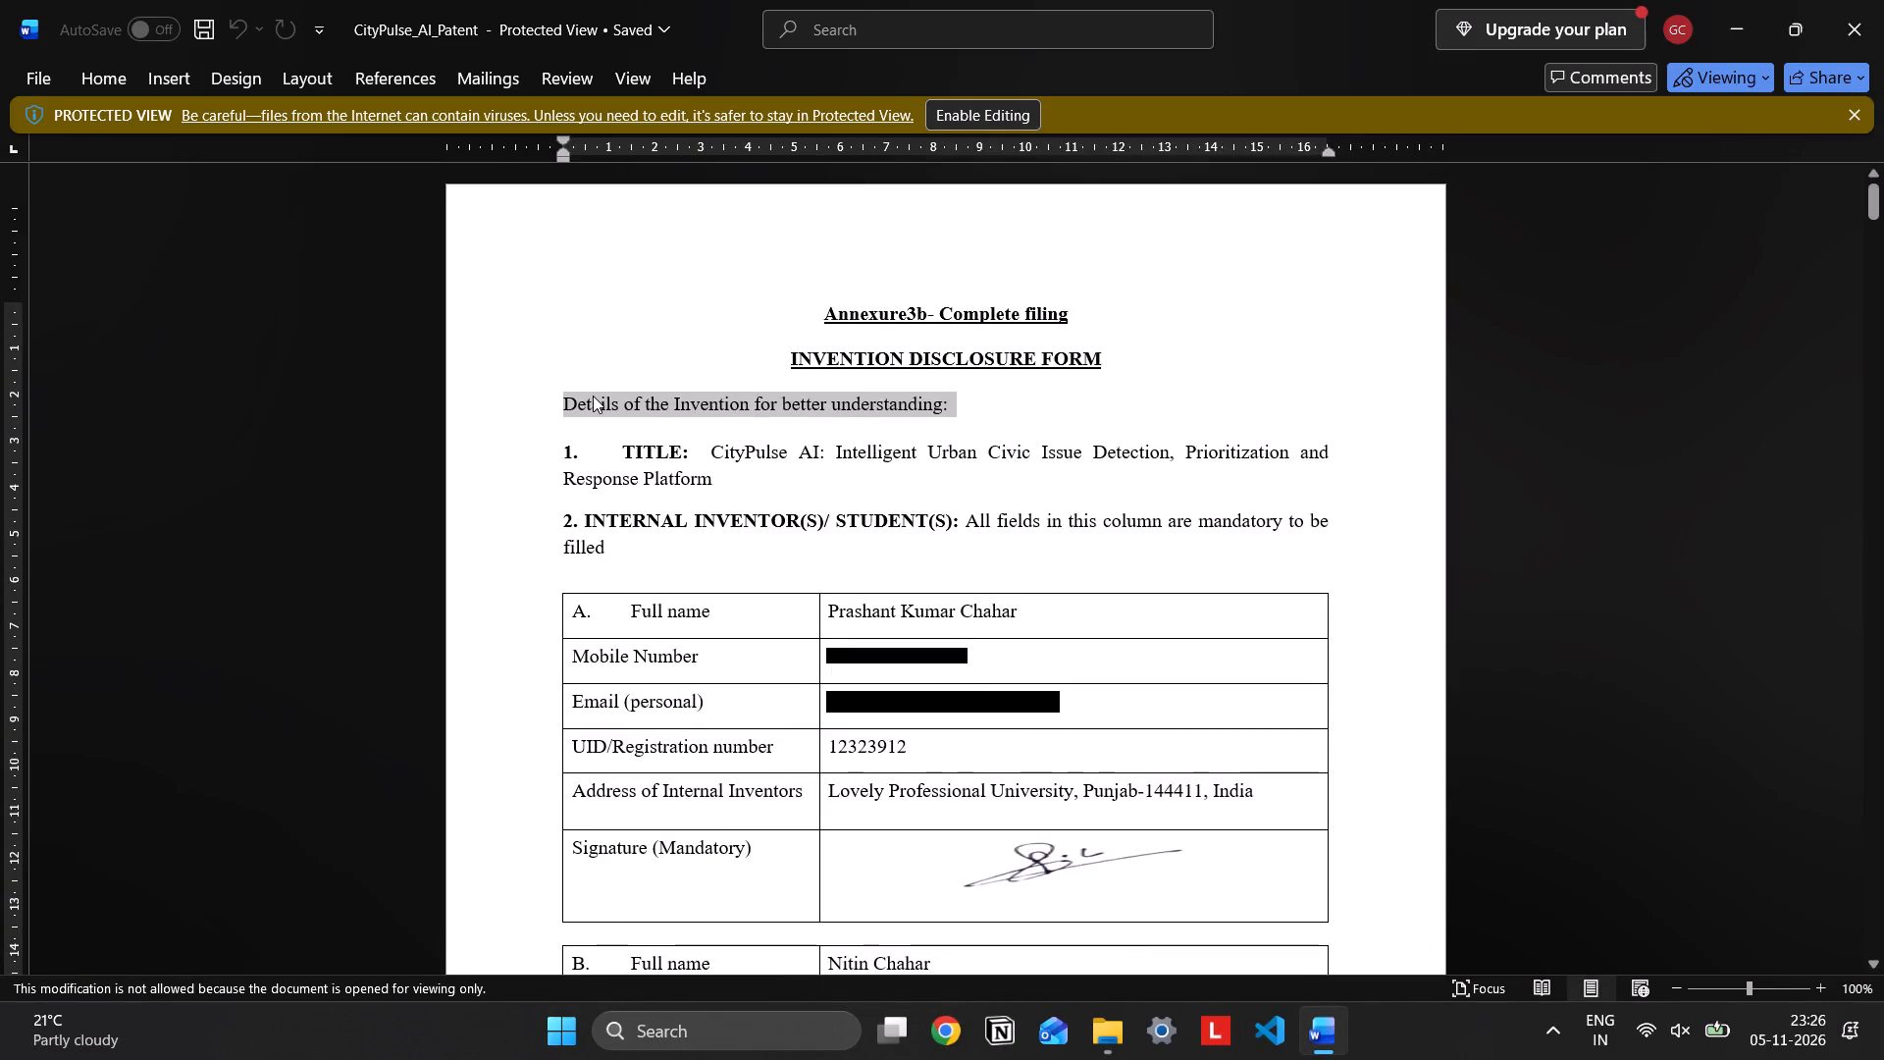
Enable editing and delete the line "Details of the Invention for better understanding:" beneath the INVENTION DISCLOSURE FORM heading.
{"action": "left_click", "coordinate": [968, 115]}
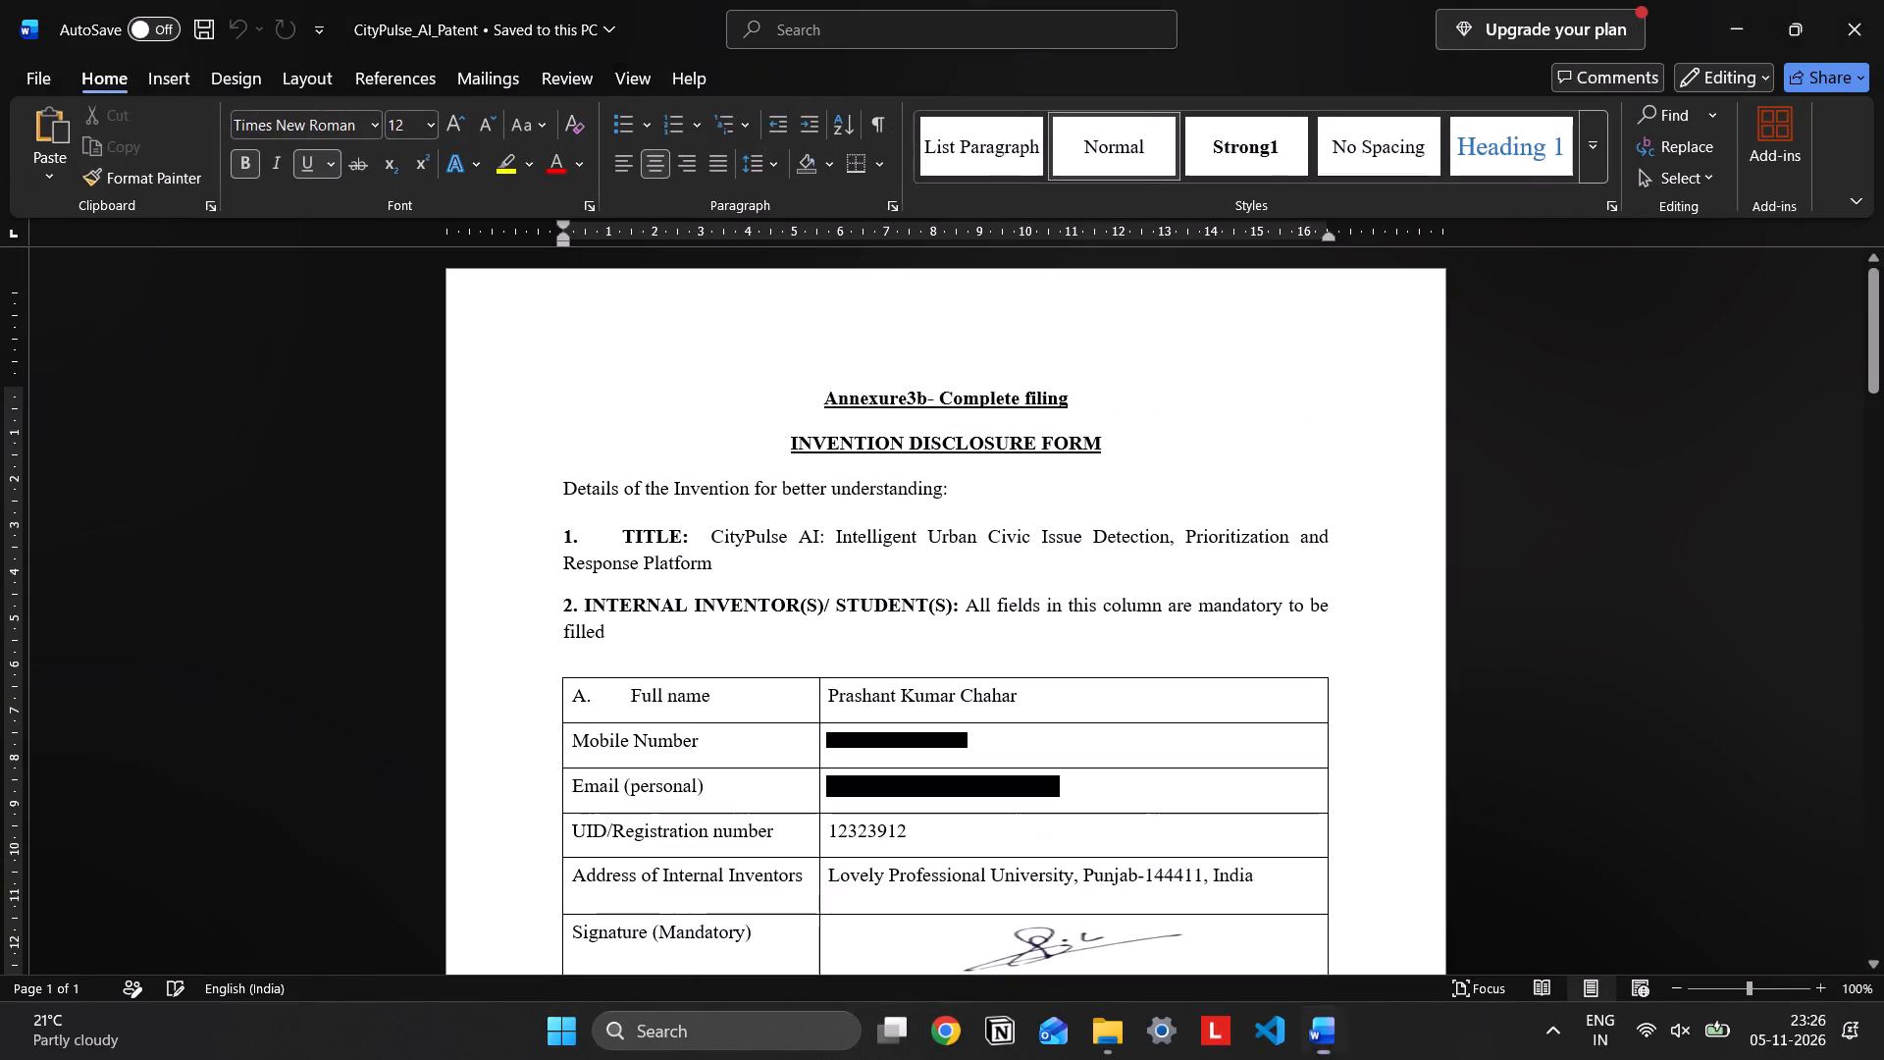
{"action": "left_click_drag", "start_coordinate": [950, 490], "coordinate": [622, 468]}
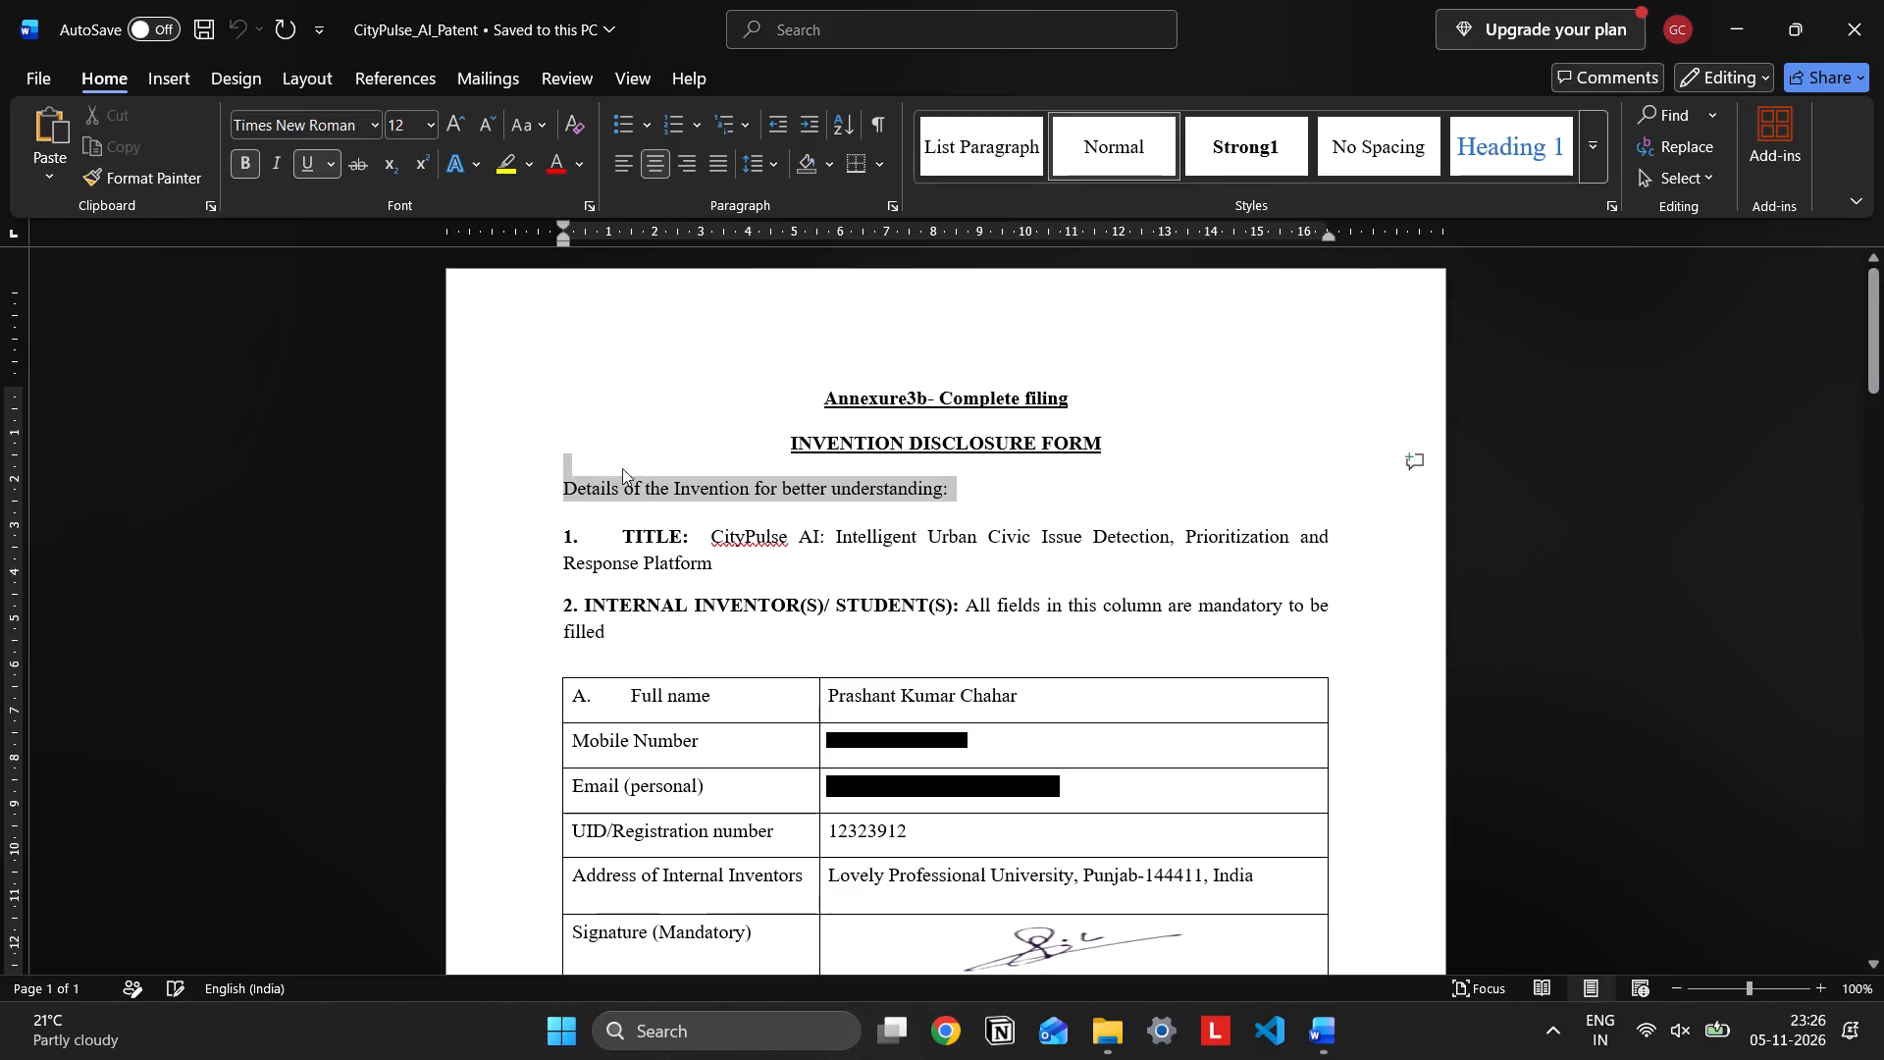
{"action": "left_click_drag", "start_coordinate": [622, 468], "coordinate": [564, 468]}
{"action": "key", "text": "BackSpace"}
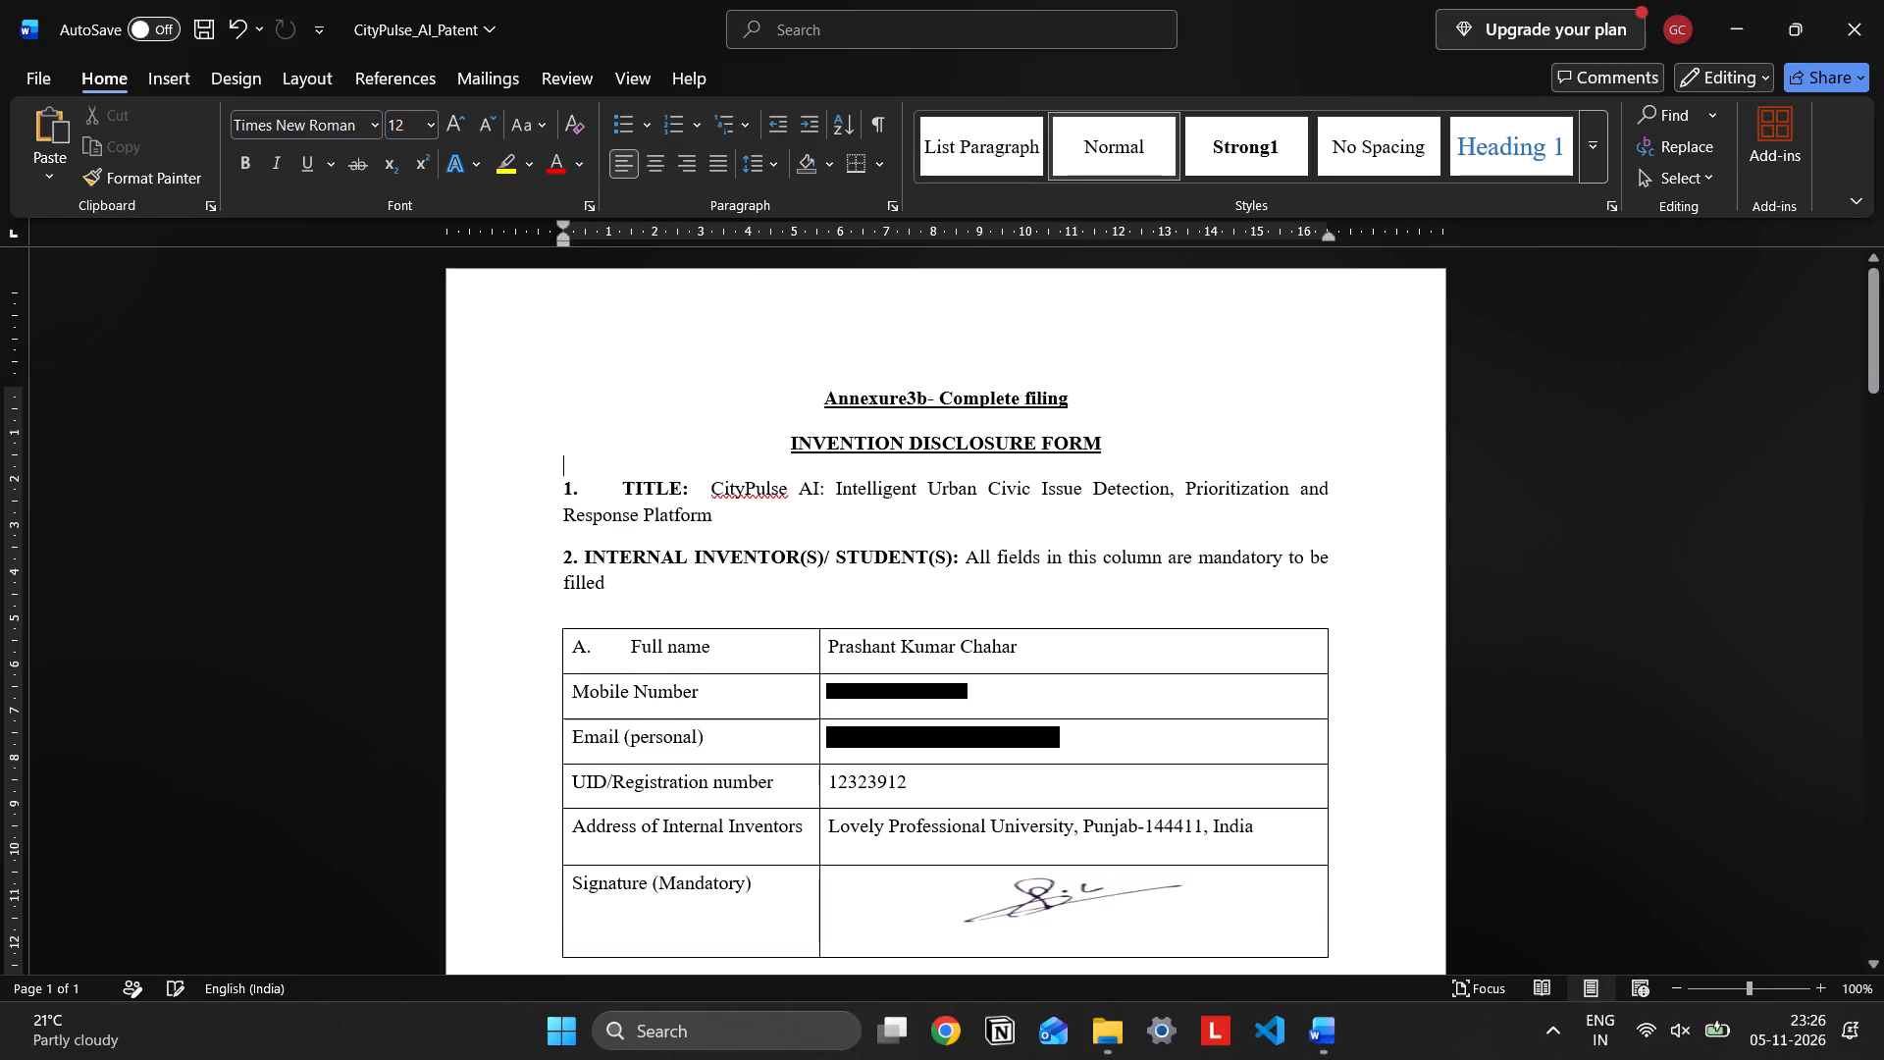
Save the CityPulse_AI_Patent document and close it.
{"action": "key", "text": "ctrl+s"}
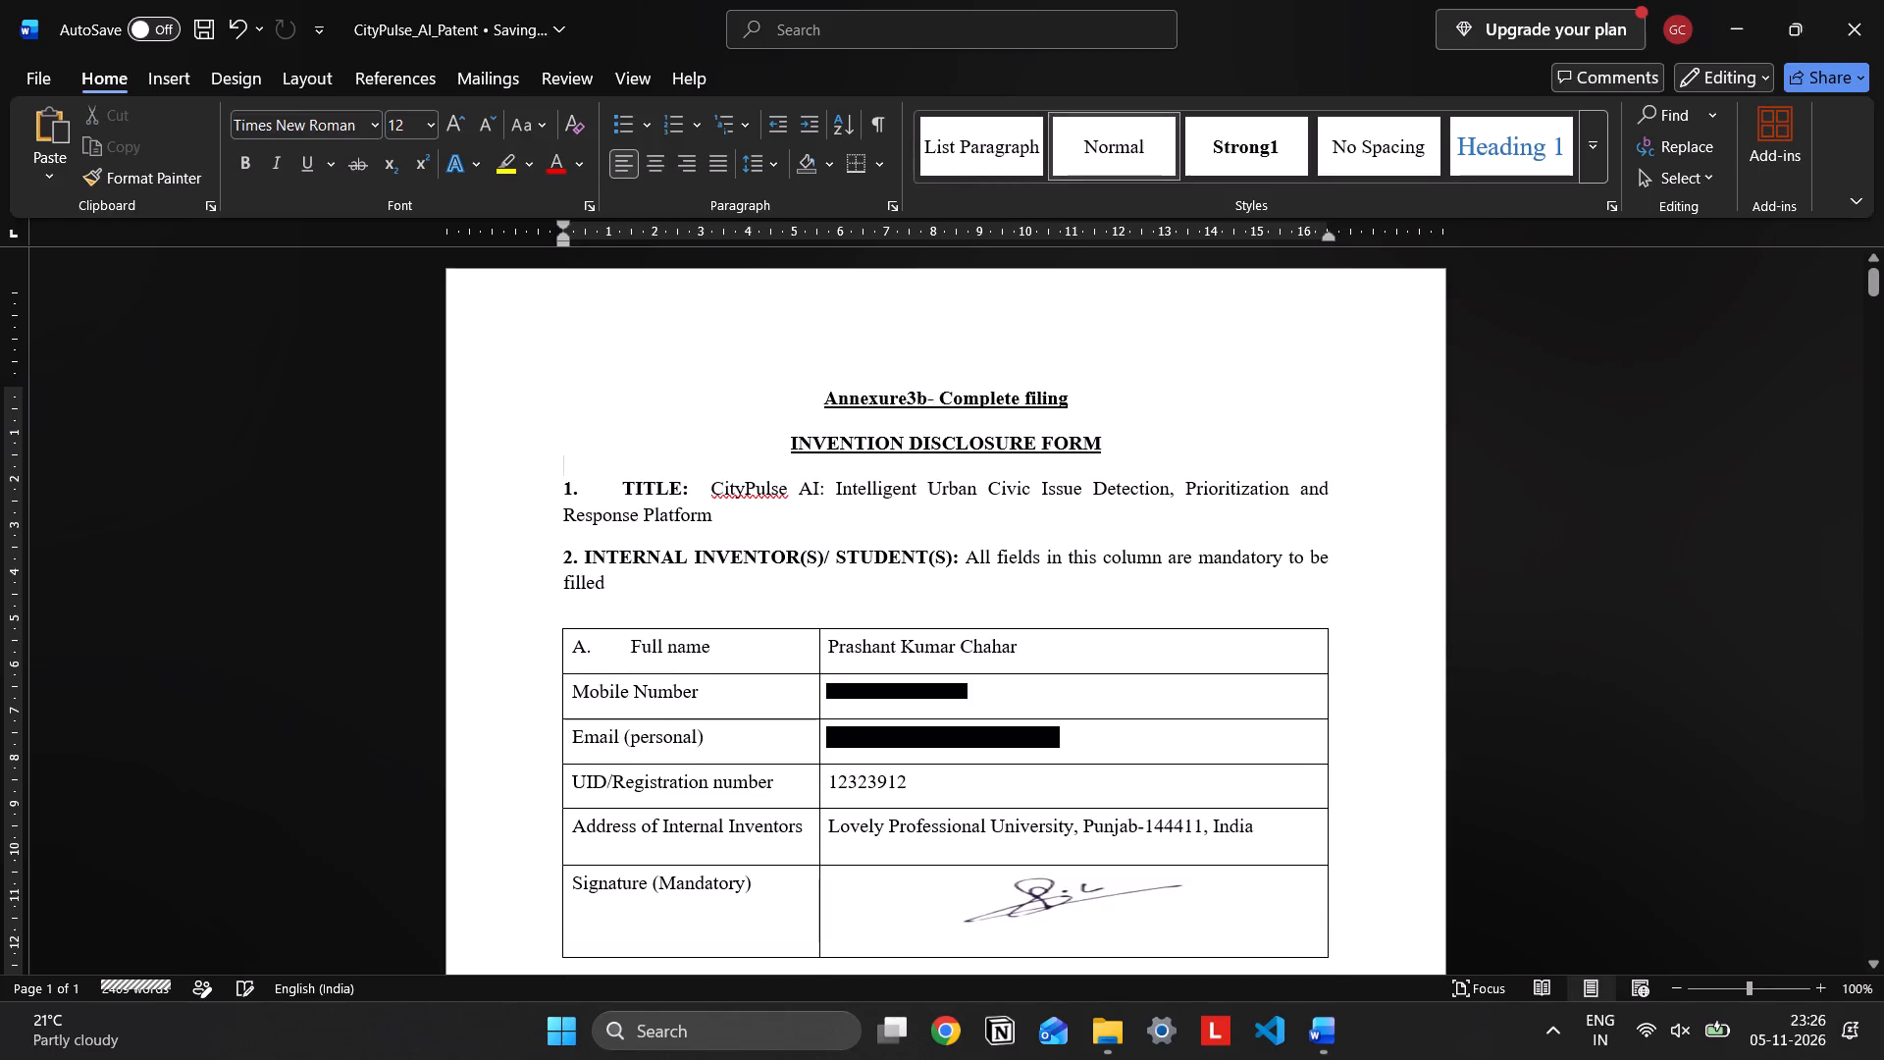
{"action": "left_click", "coordinate": [1883, 0]}
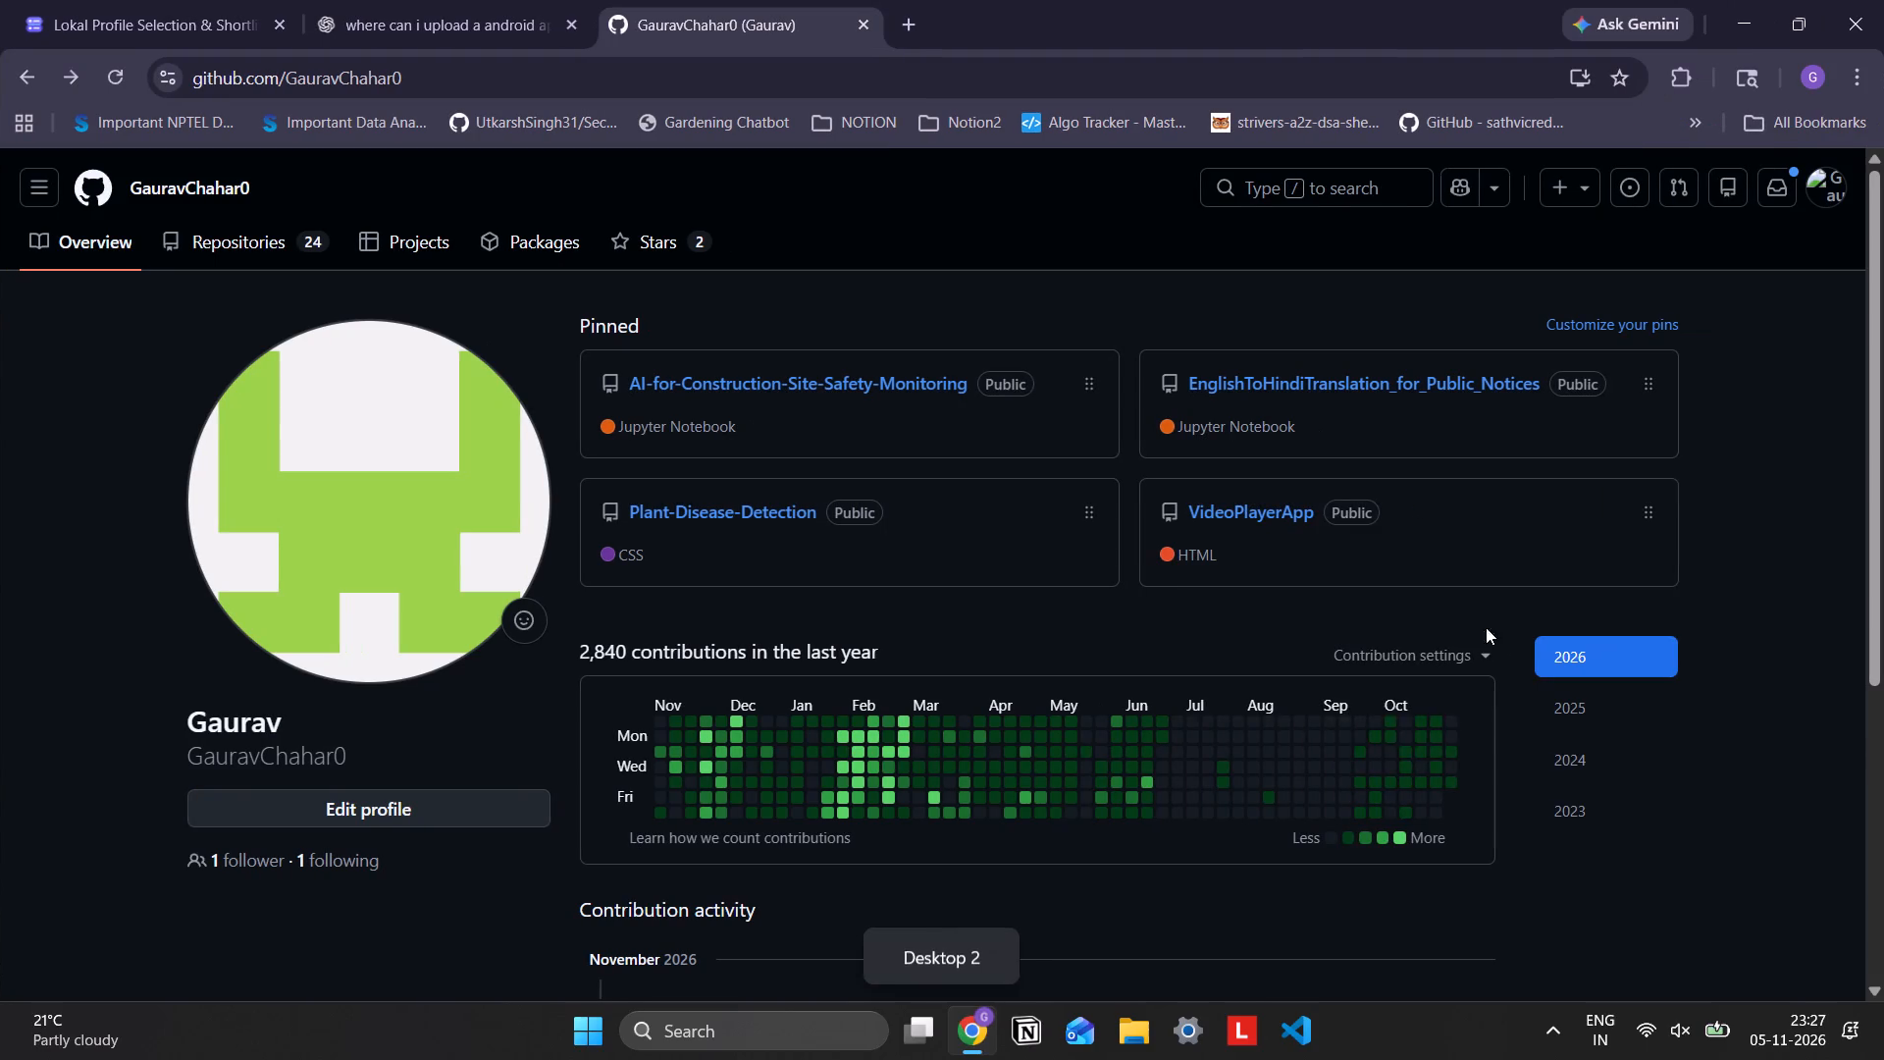
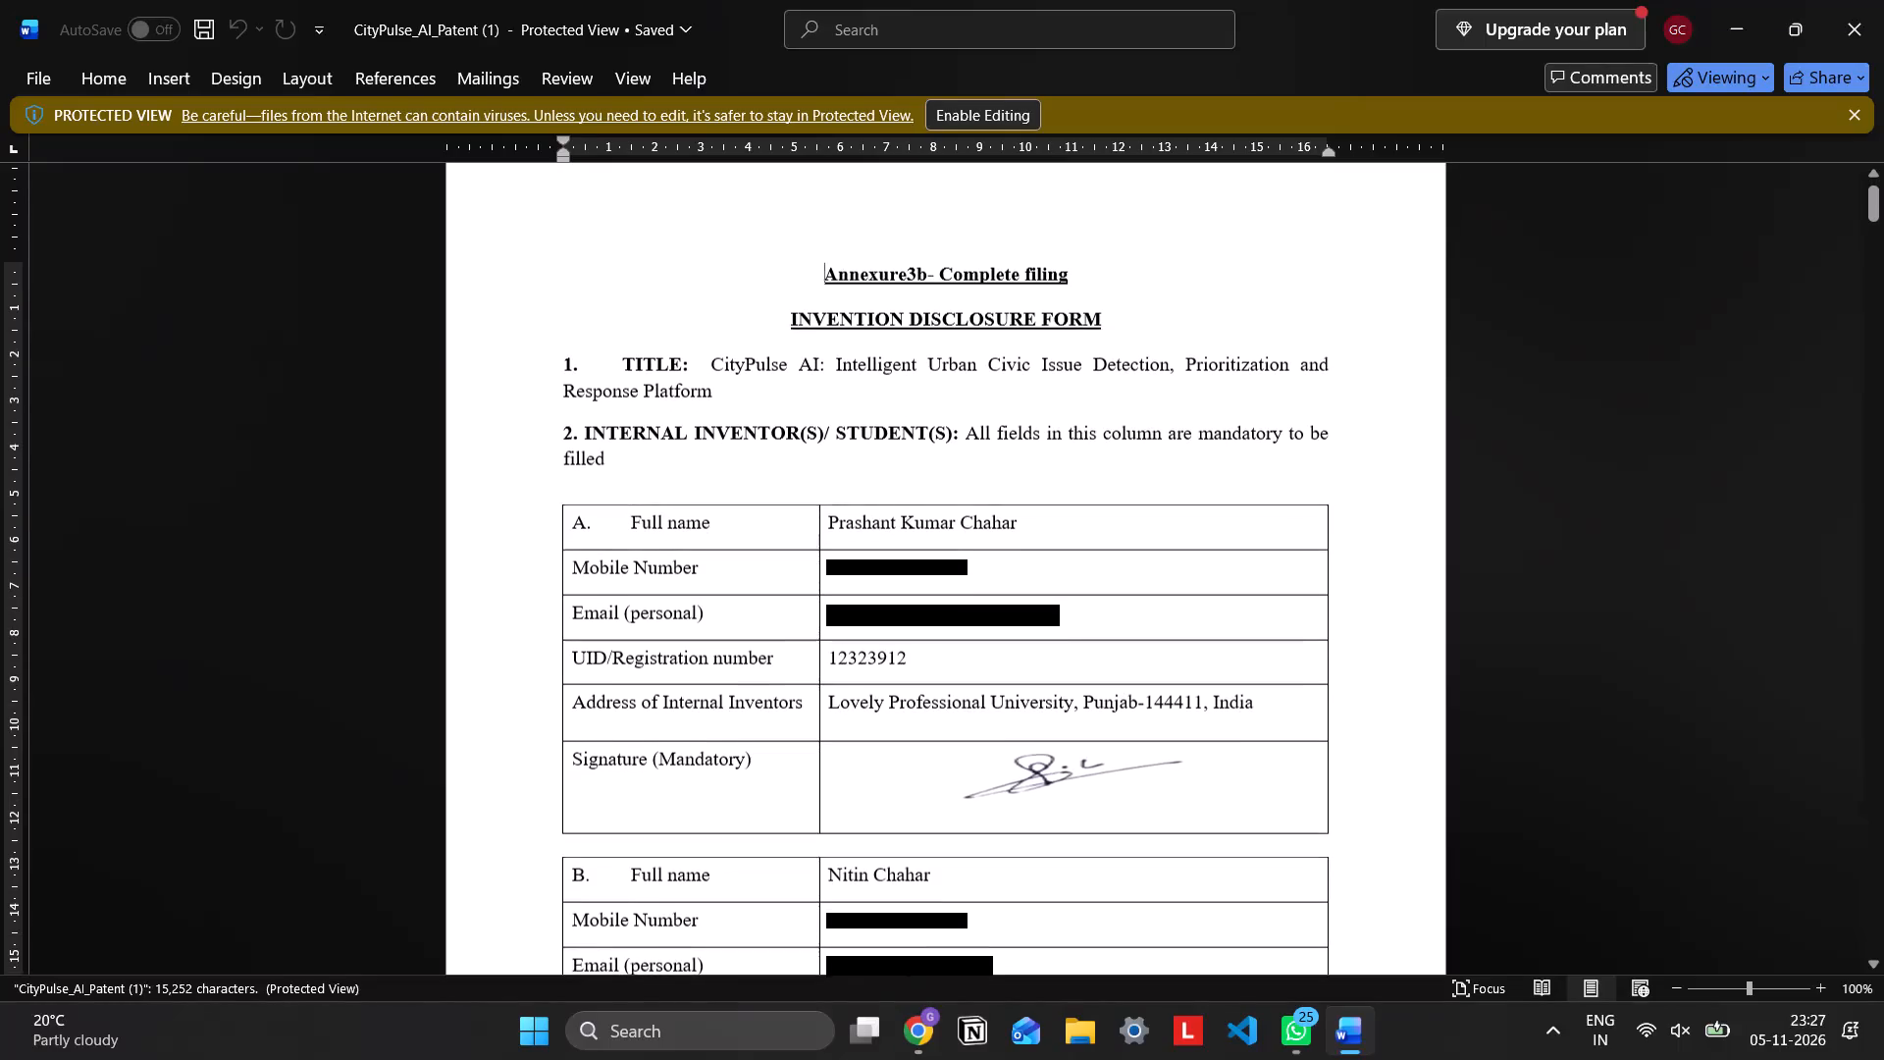
Review the inventor tables in the reopened CityPulse_AI_Patent document, checking each inventor's details and signature image.
{"action": "scroll", "coordinate": [1115, 716], "scroll_direction": "down", "scroll_amount": 2}
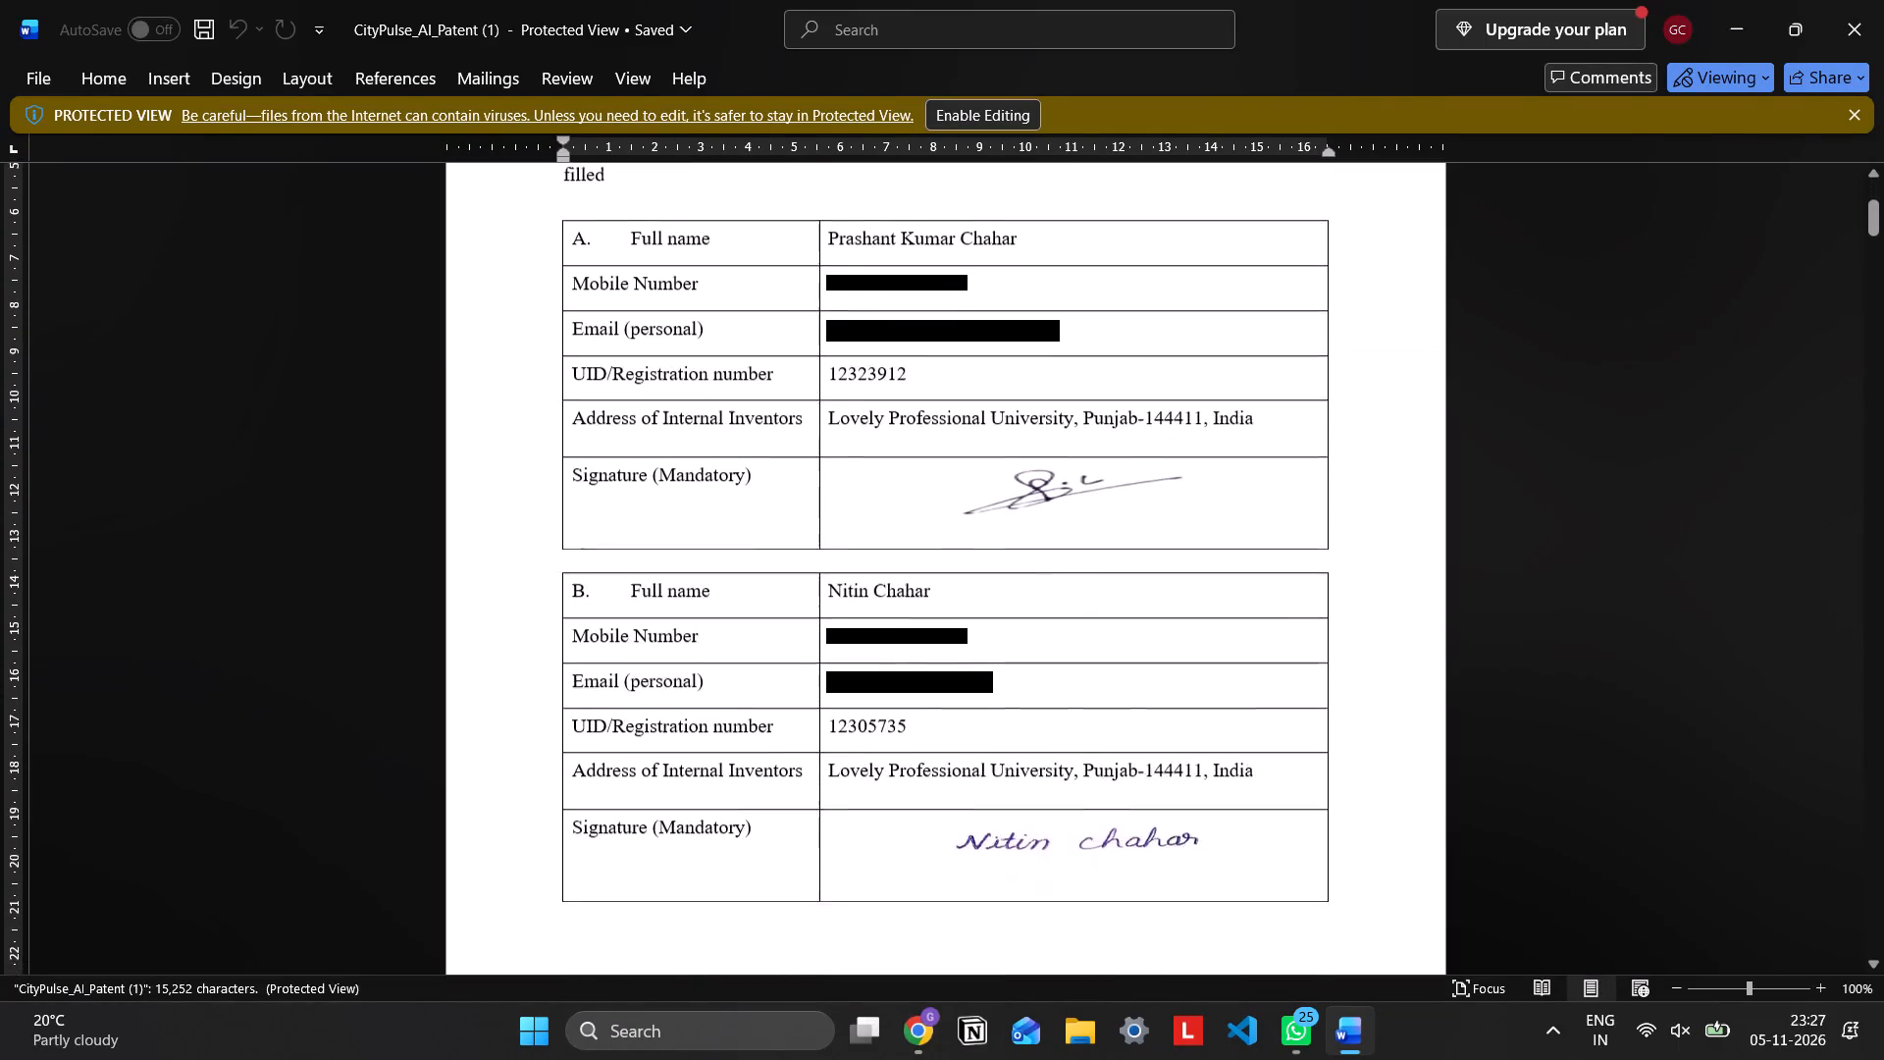
{"action": "scroll", "coordinate": [1115, 716], "scroll_direction": "down", "scroll_amount": 3}
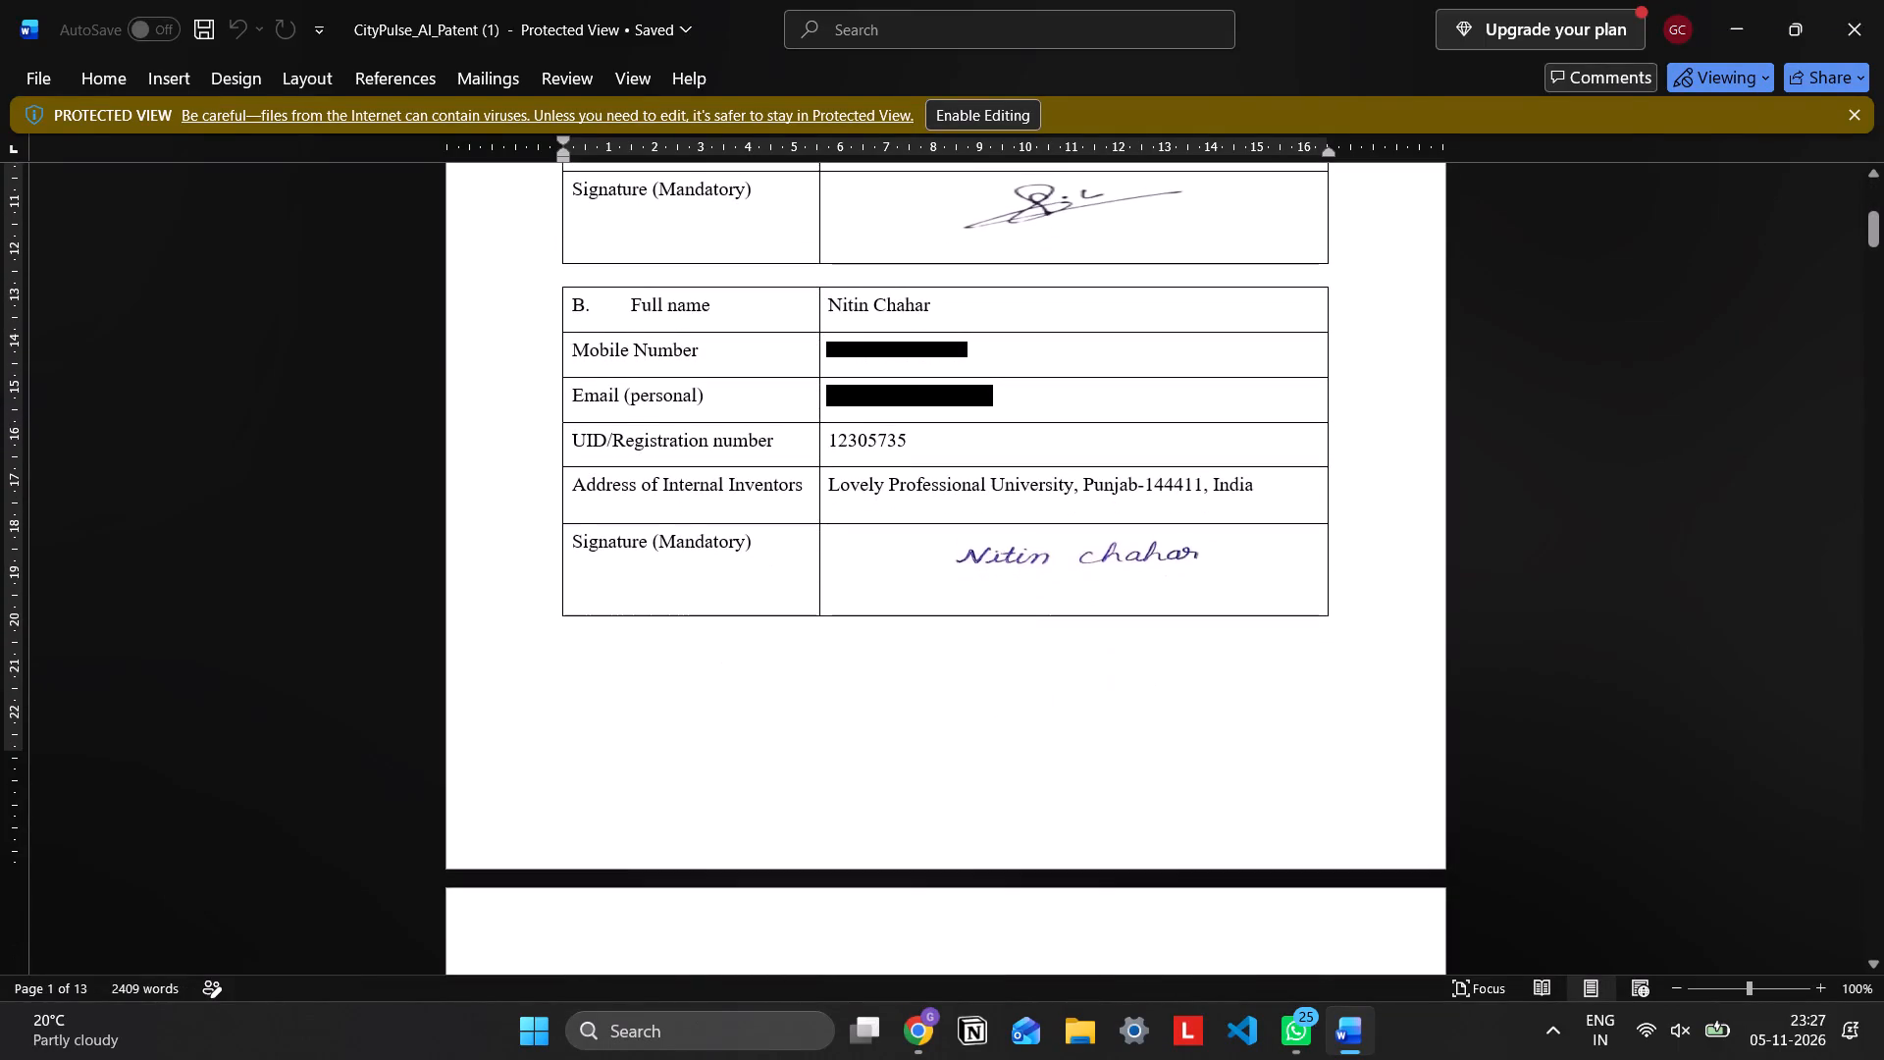
{"action": "scroll", "coordinate": [1115, 716], "scroll_direction": "down", "scroll_amount": 2}
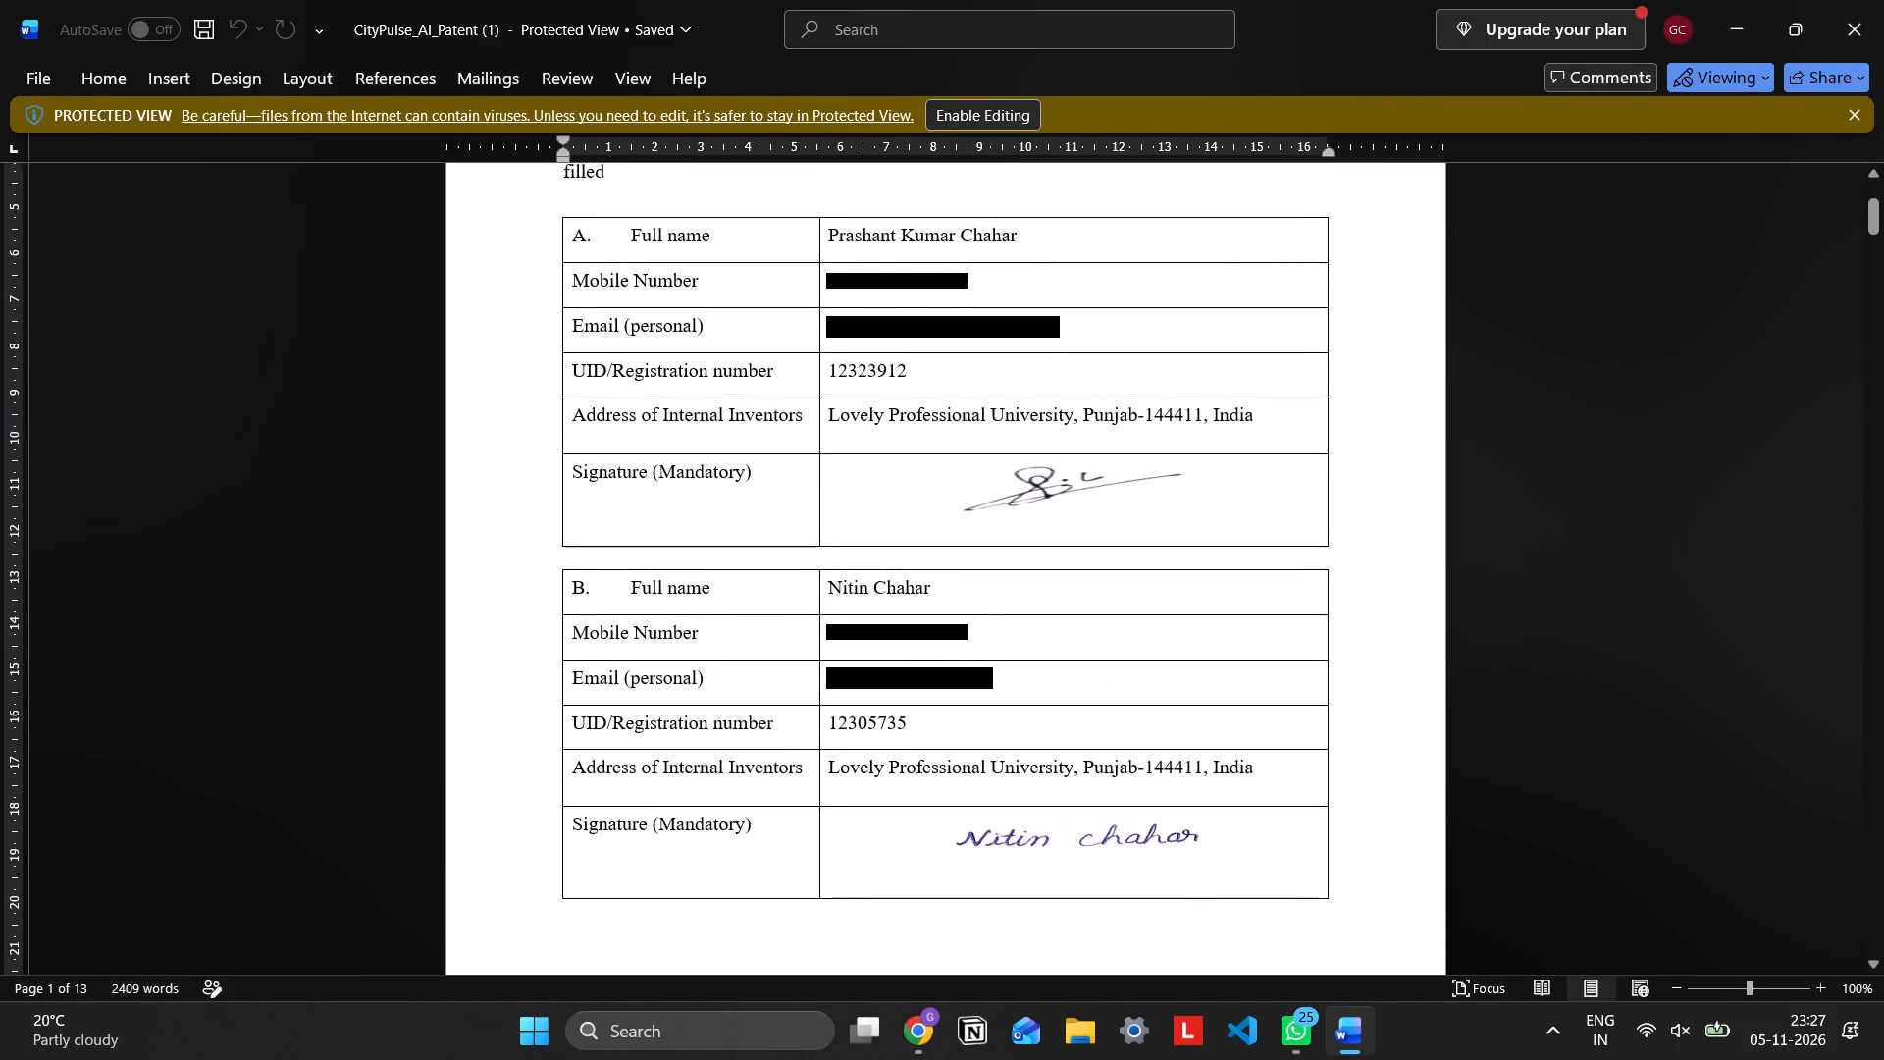
{"action": "scroll", "coordinate": [1115, 716], "scroll_direction": "down", "scroll_amount": 4}
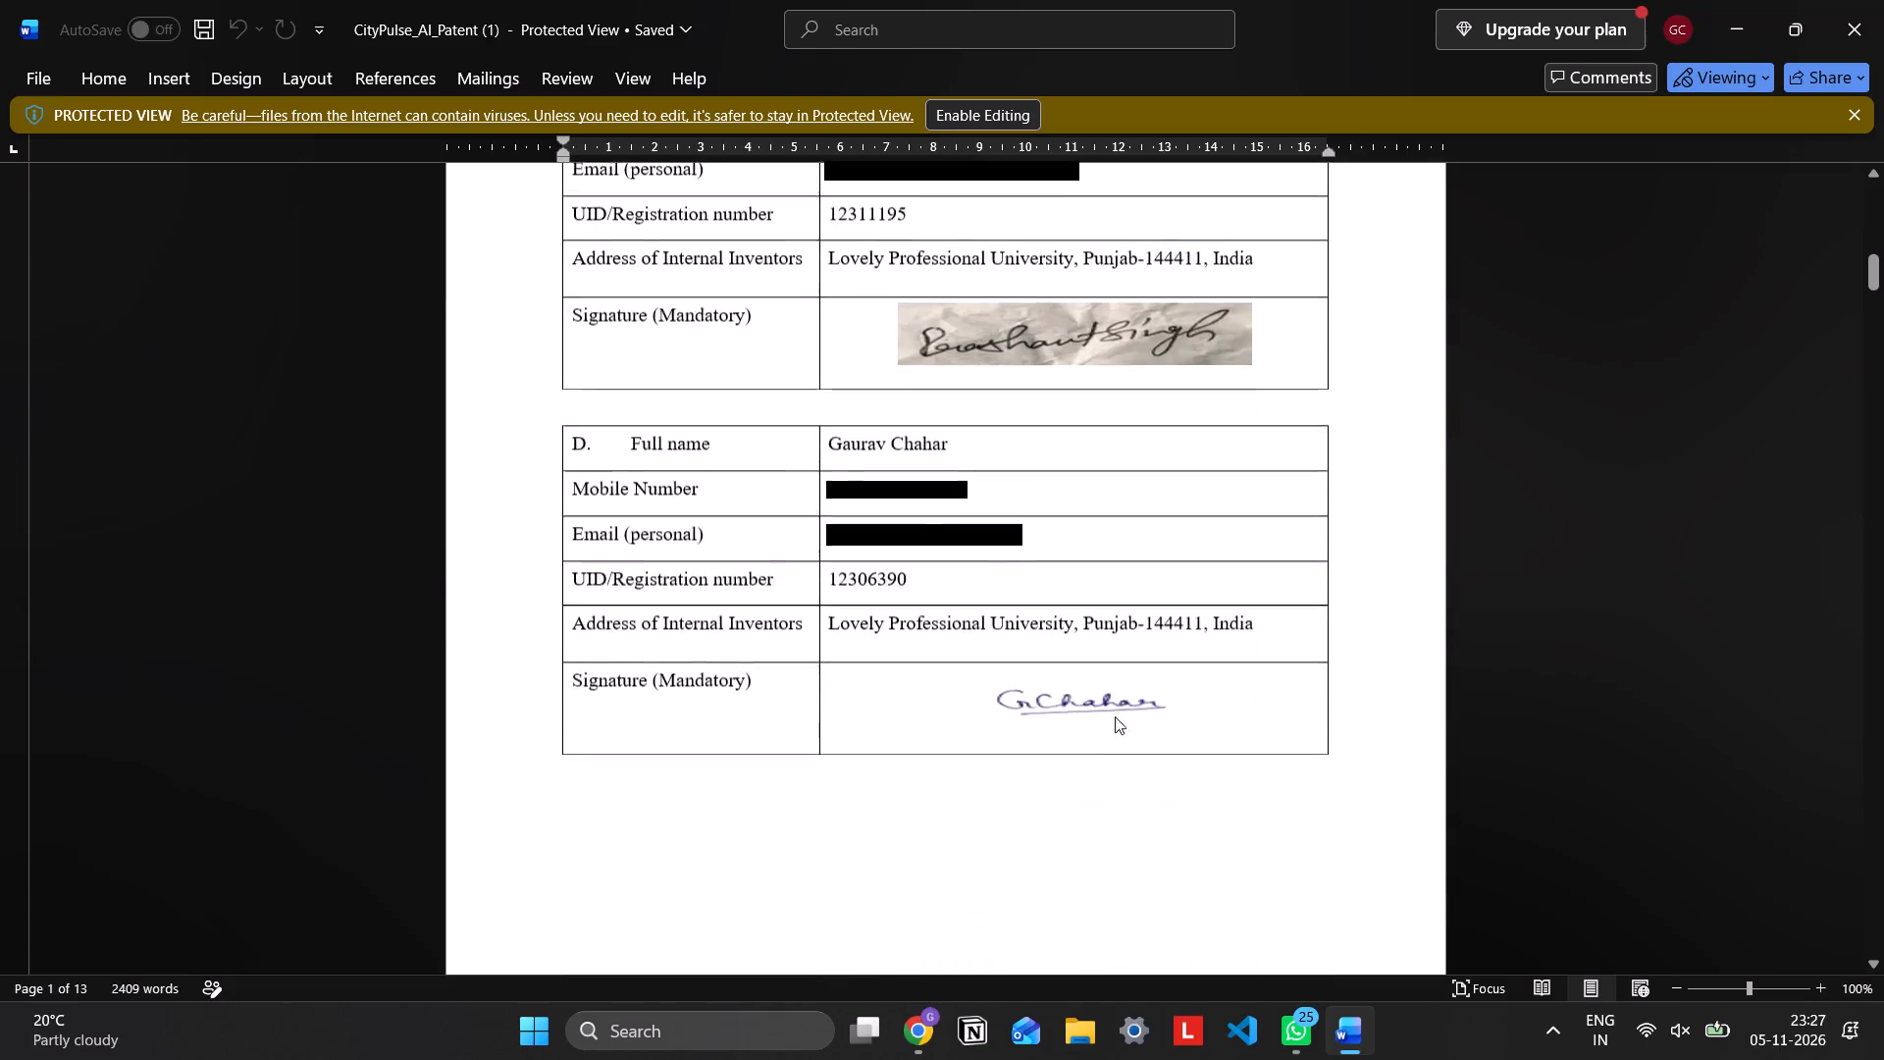
{"action": "scroll", "coordinate": [1115, 716], "scroll_direction": "down", "scroll_amount": 5}
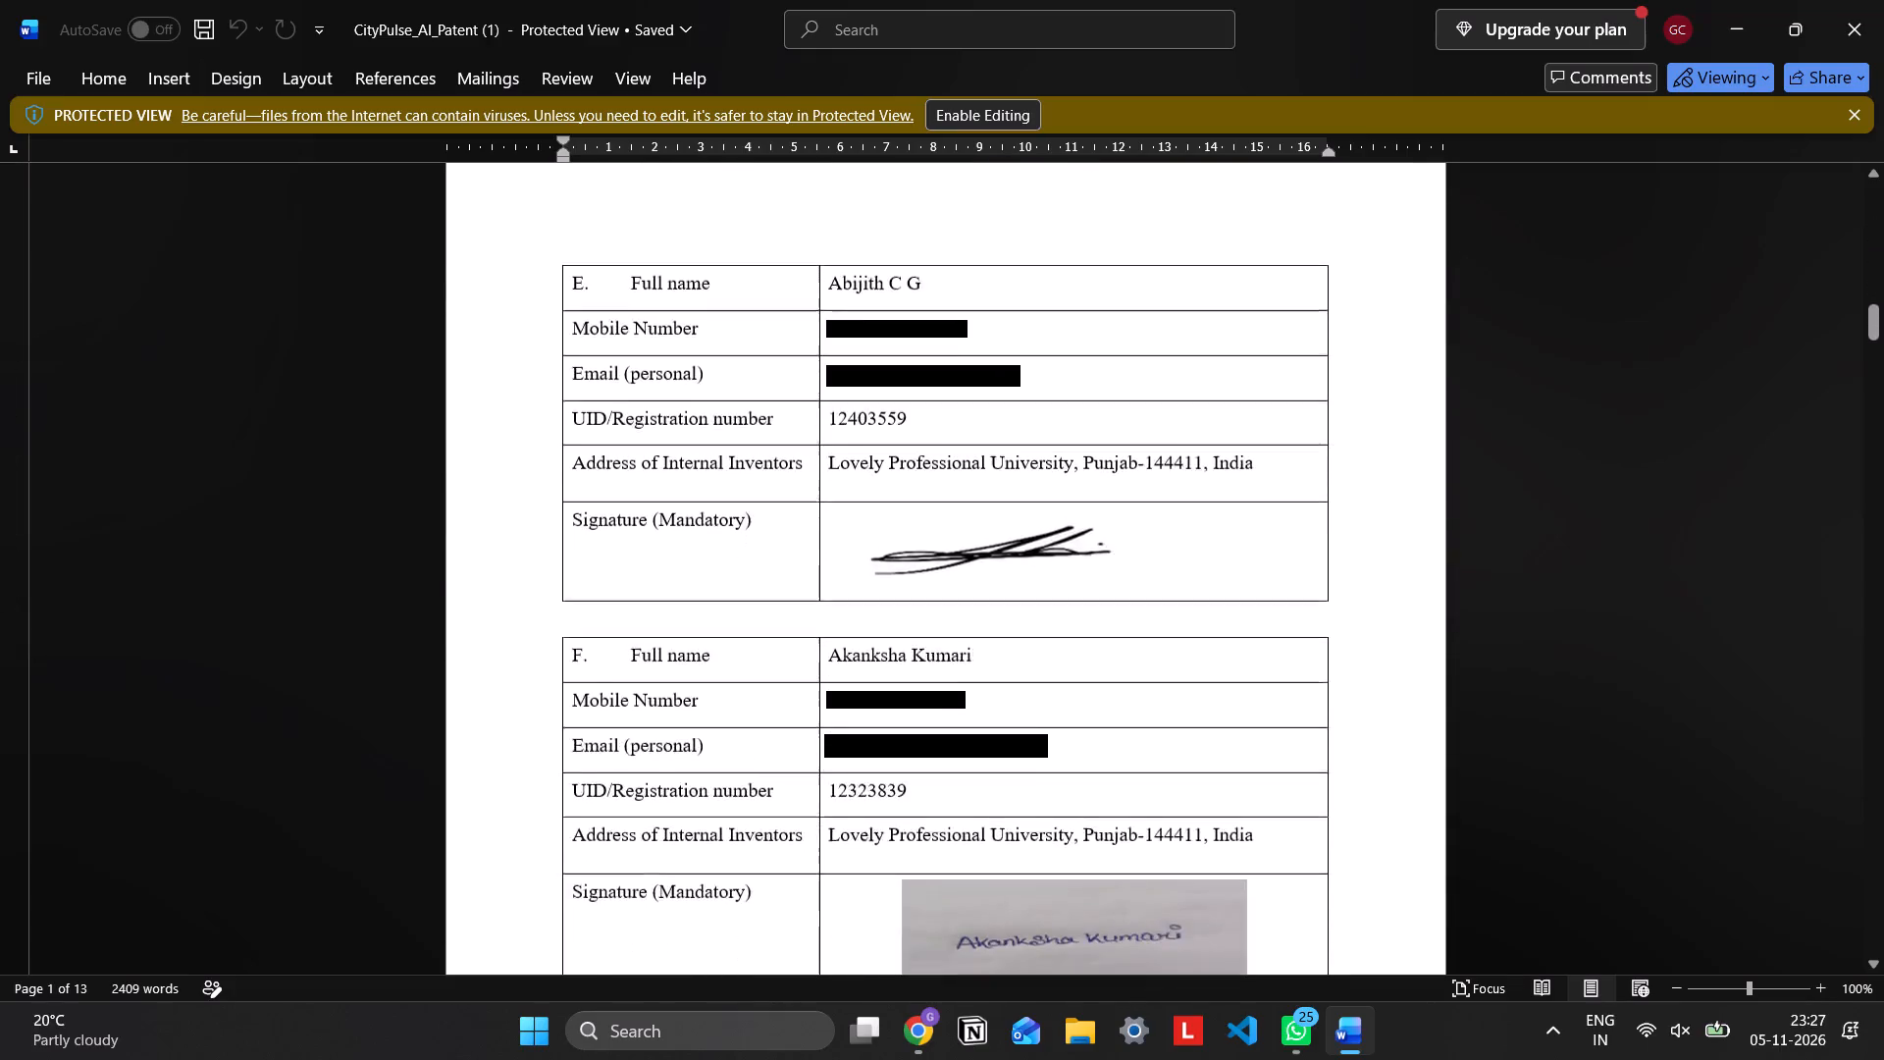
Examine the invention description sections and the prior-art table of patent source IDs, abstracts, research gaps and novelty.
{"action": "scroll", "coordinate": [1115, 716], "scroll_direction": "down", "scroll_amount": 7}
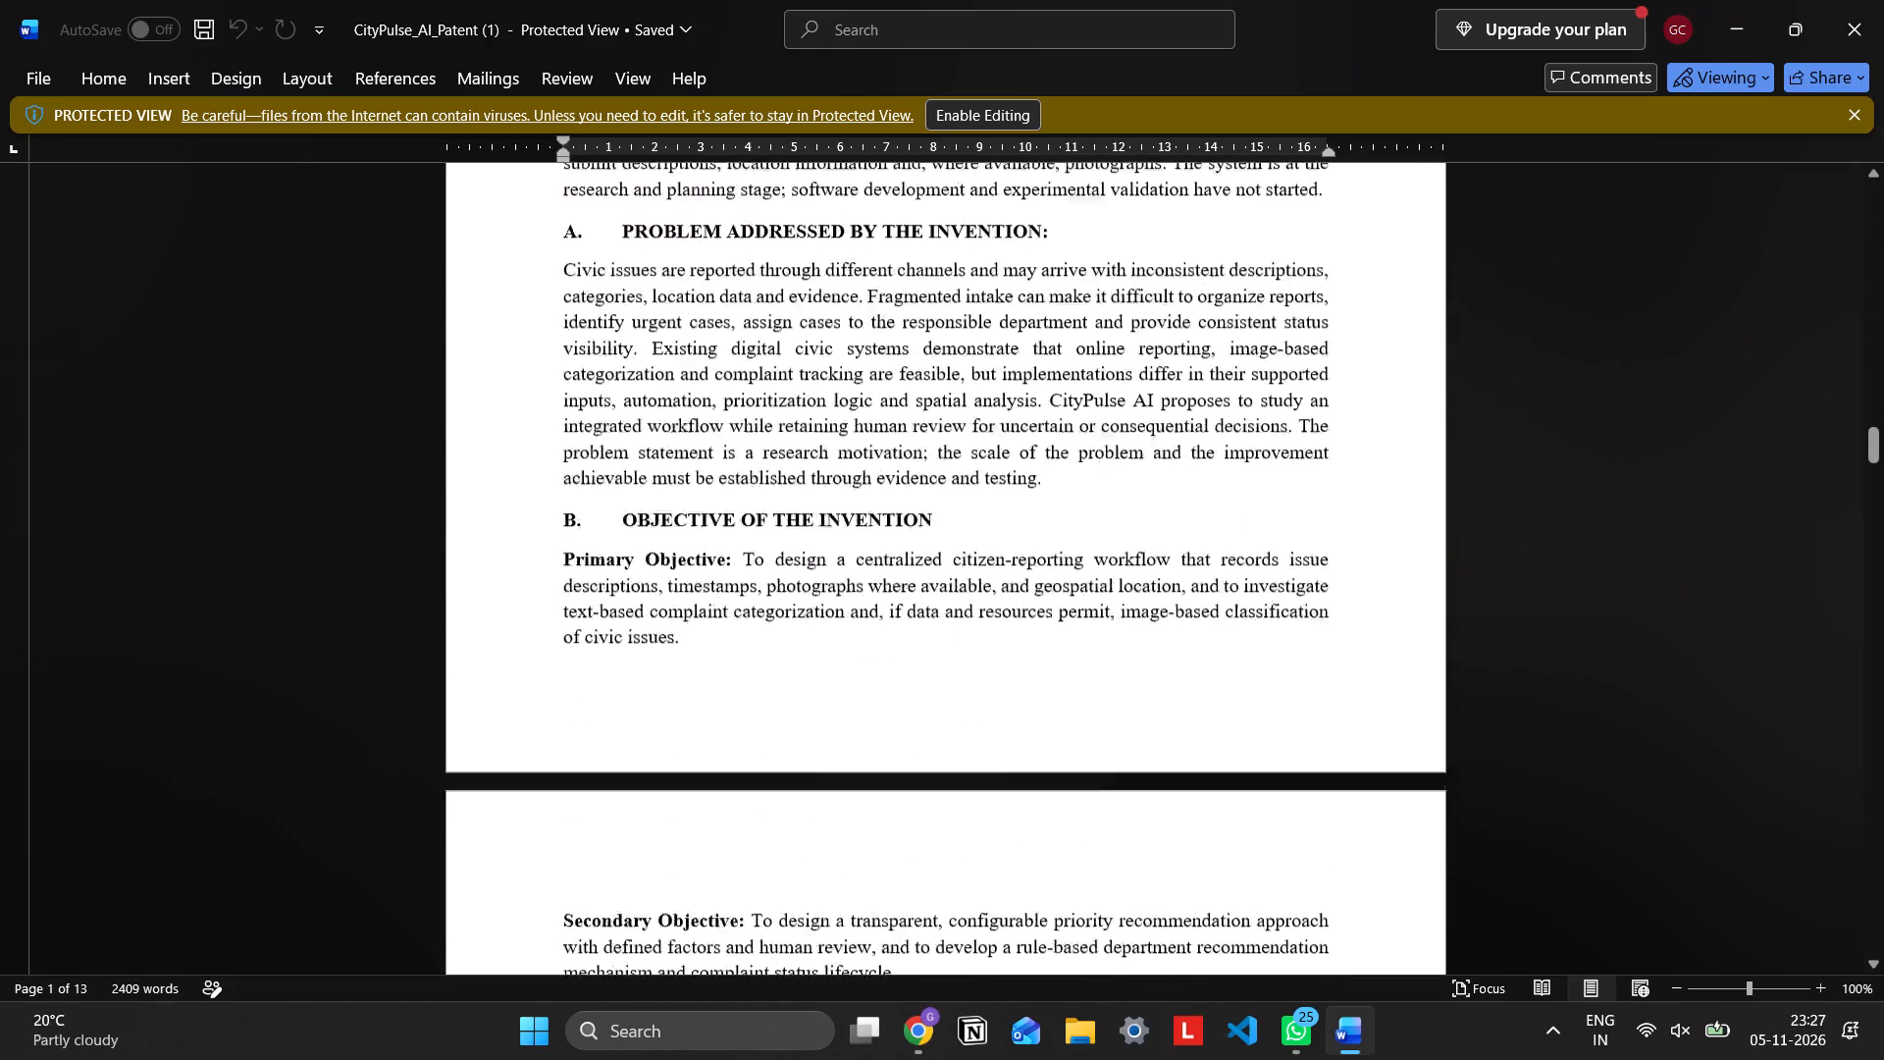
{"action": "scroll", "coordinate": [1115, 716], "scroll_direction": "down", "scroll_amount": 5}
{"action": "scroll", "coordinate": [1115, 716], "scroll_direction": "up", "scroll_amount": 1}
{"action": "scroll", "coordinate": [1115, 716], "scroll_direction": "down", "scroll_amount": 1}
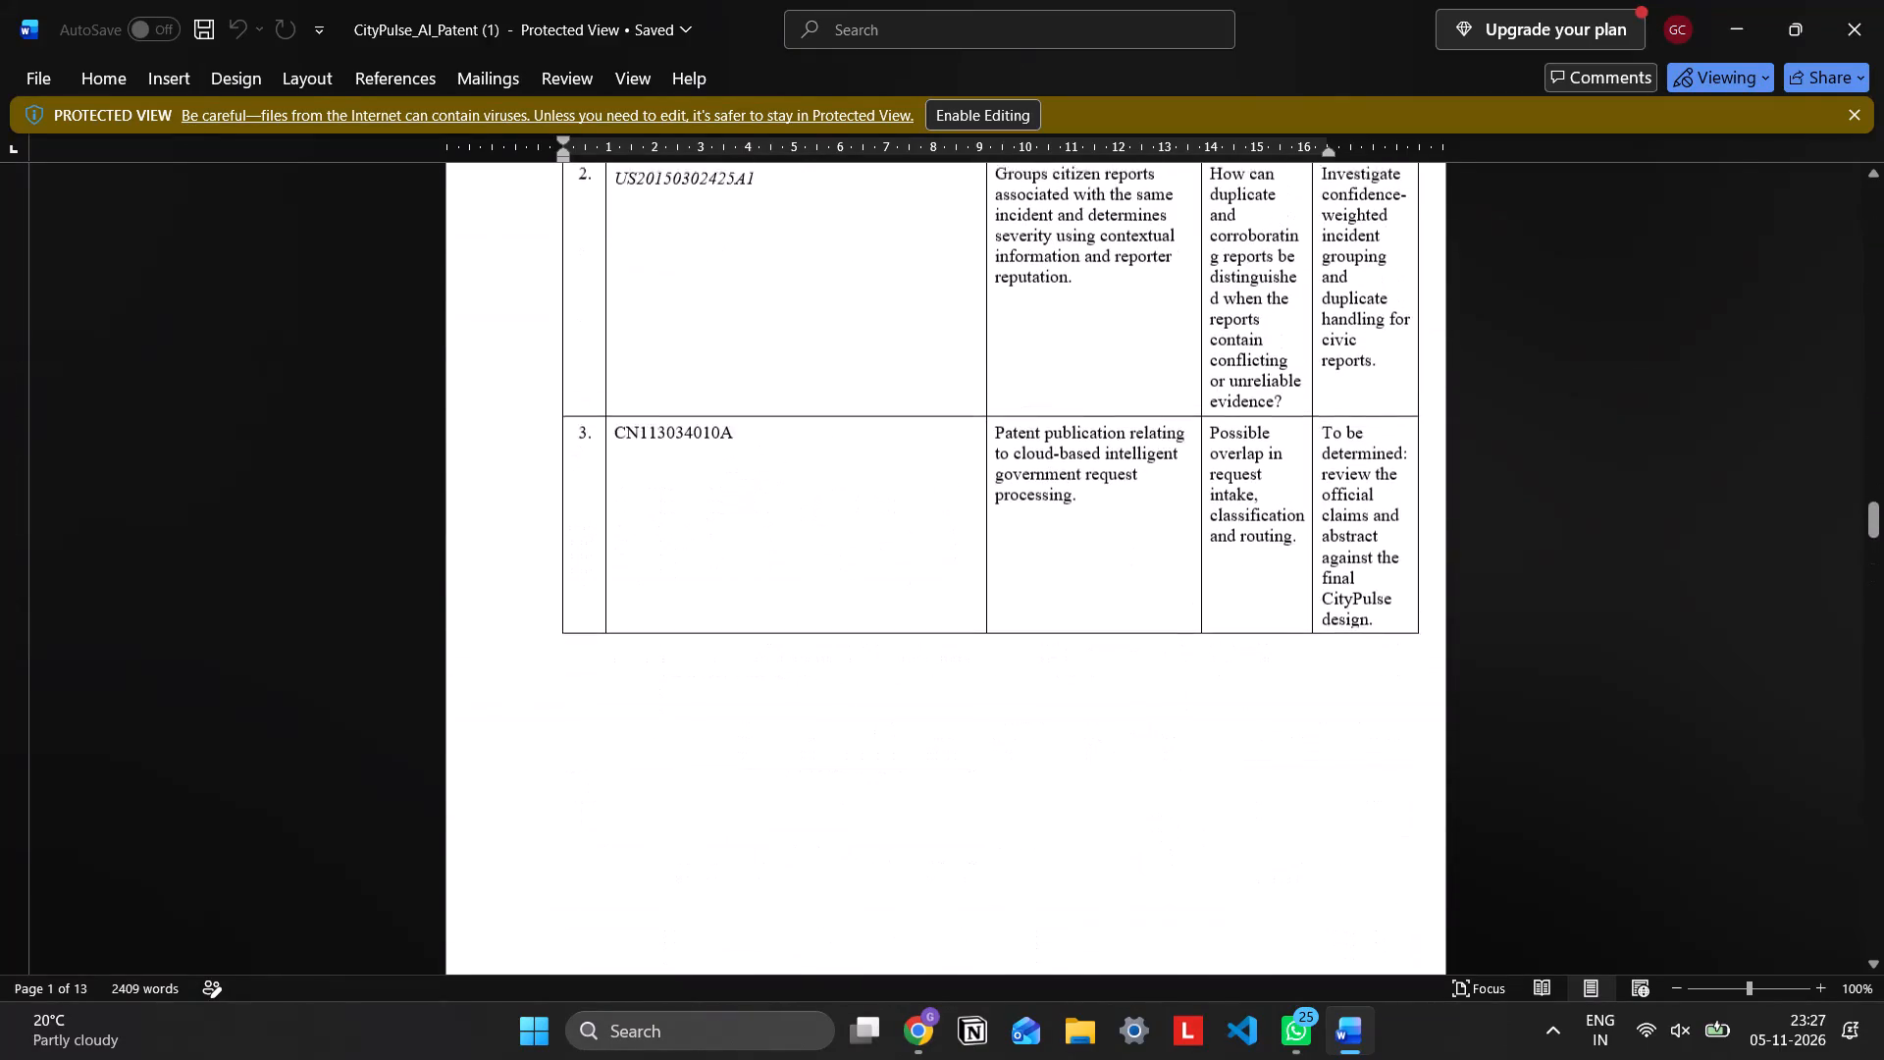
{"action": "scroll", "coordinate": [1115, 716], "scroll_direction": "down", "scroll_amount": 2}
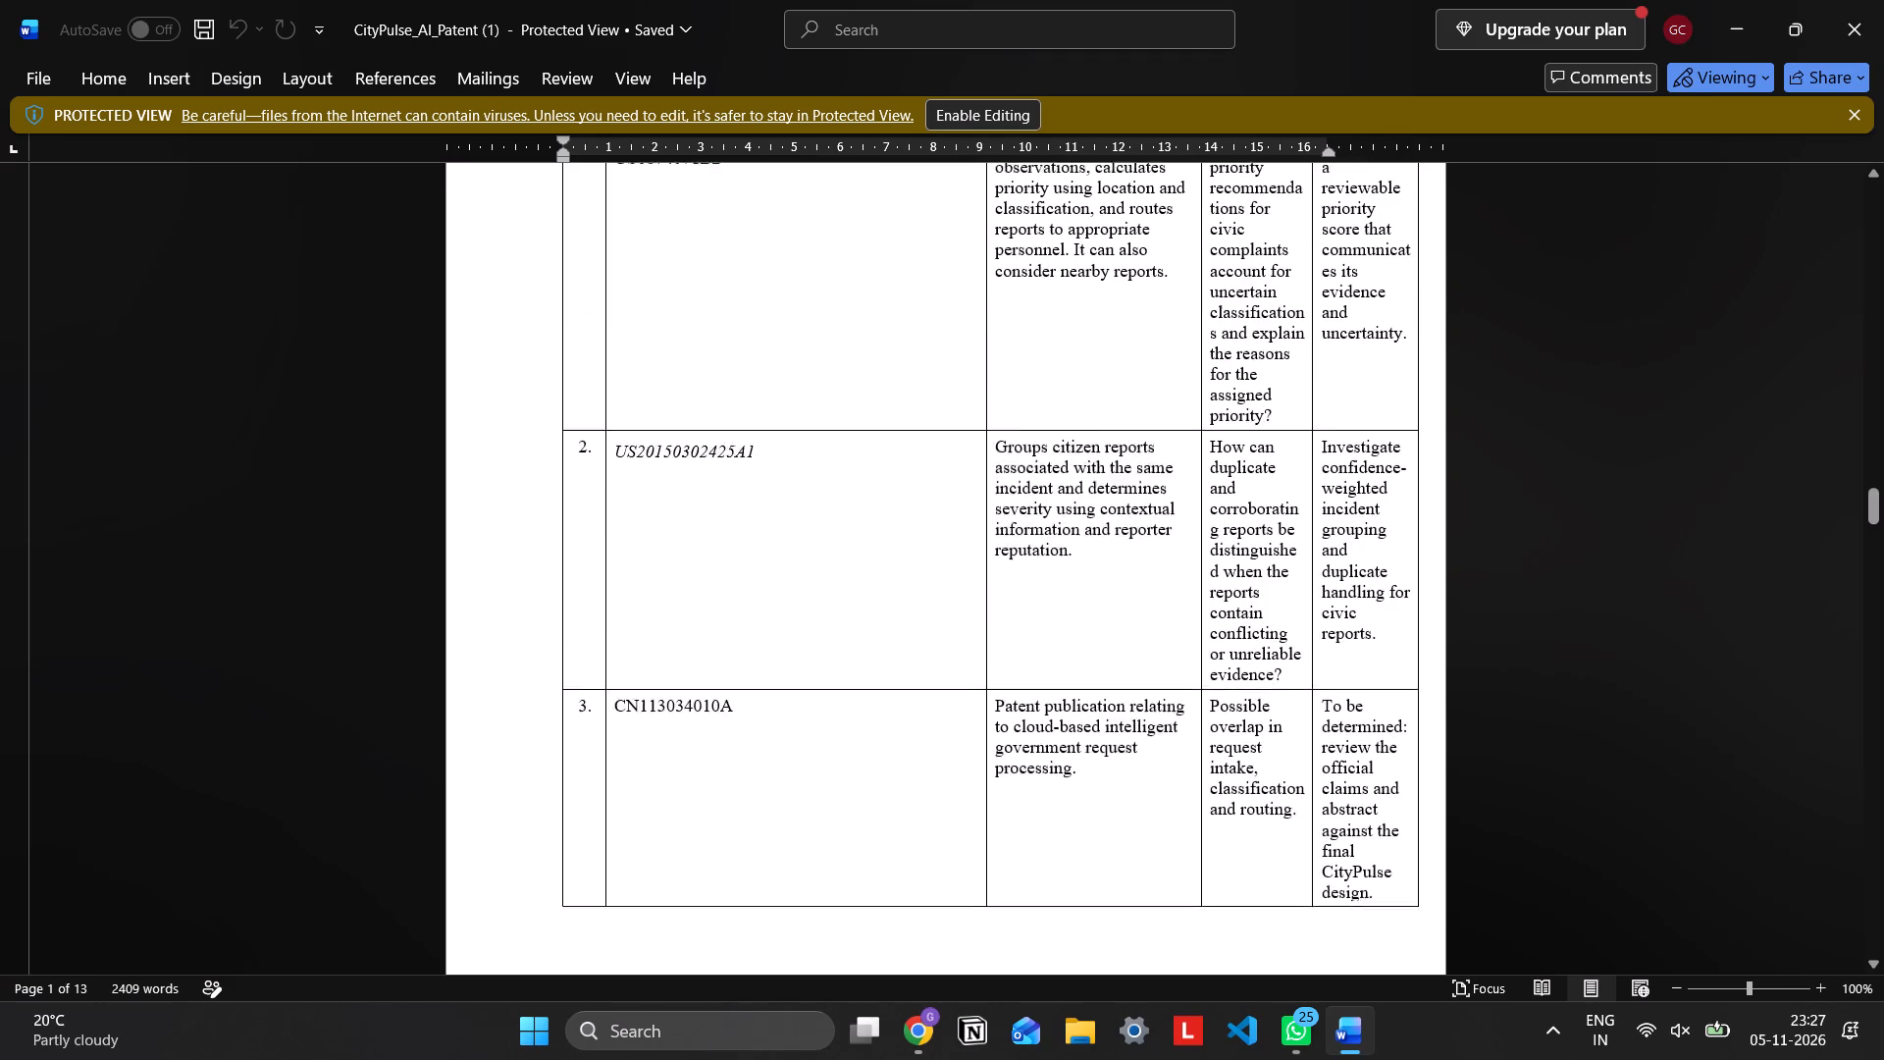
{"action": "scroll", "coordinate": [1115, 716], "scroll_direction": "down", "scroll_amount": 1}
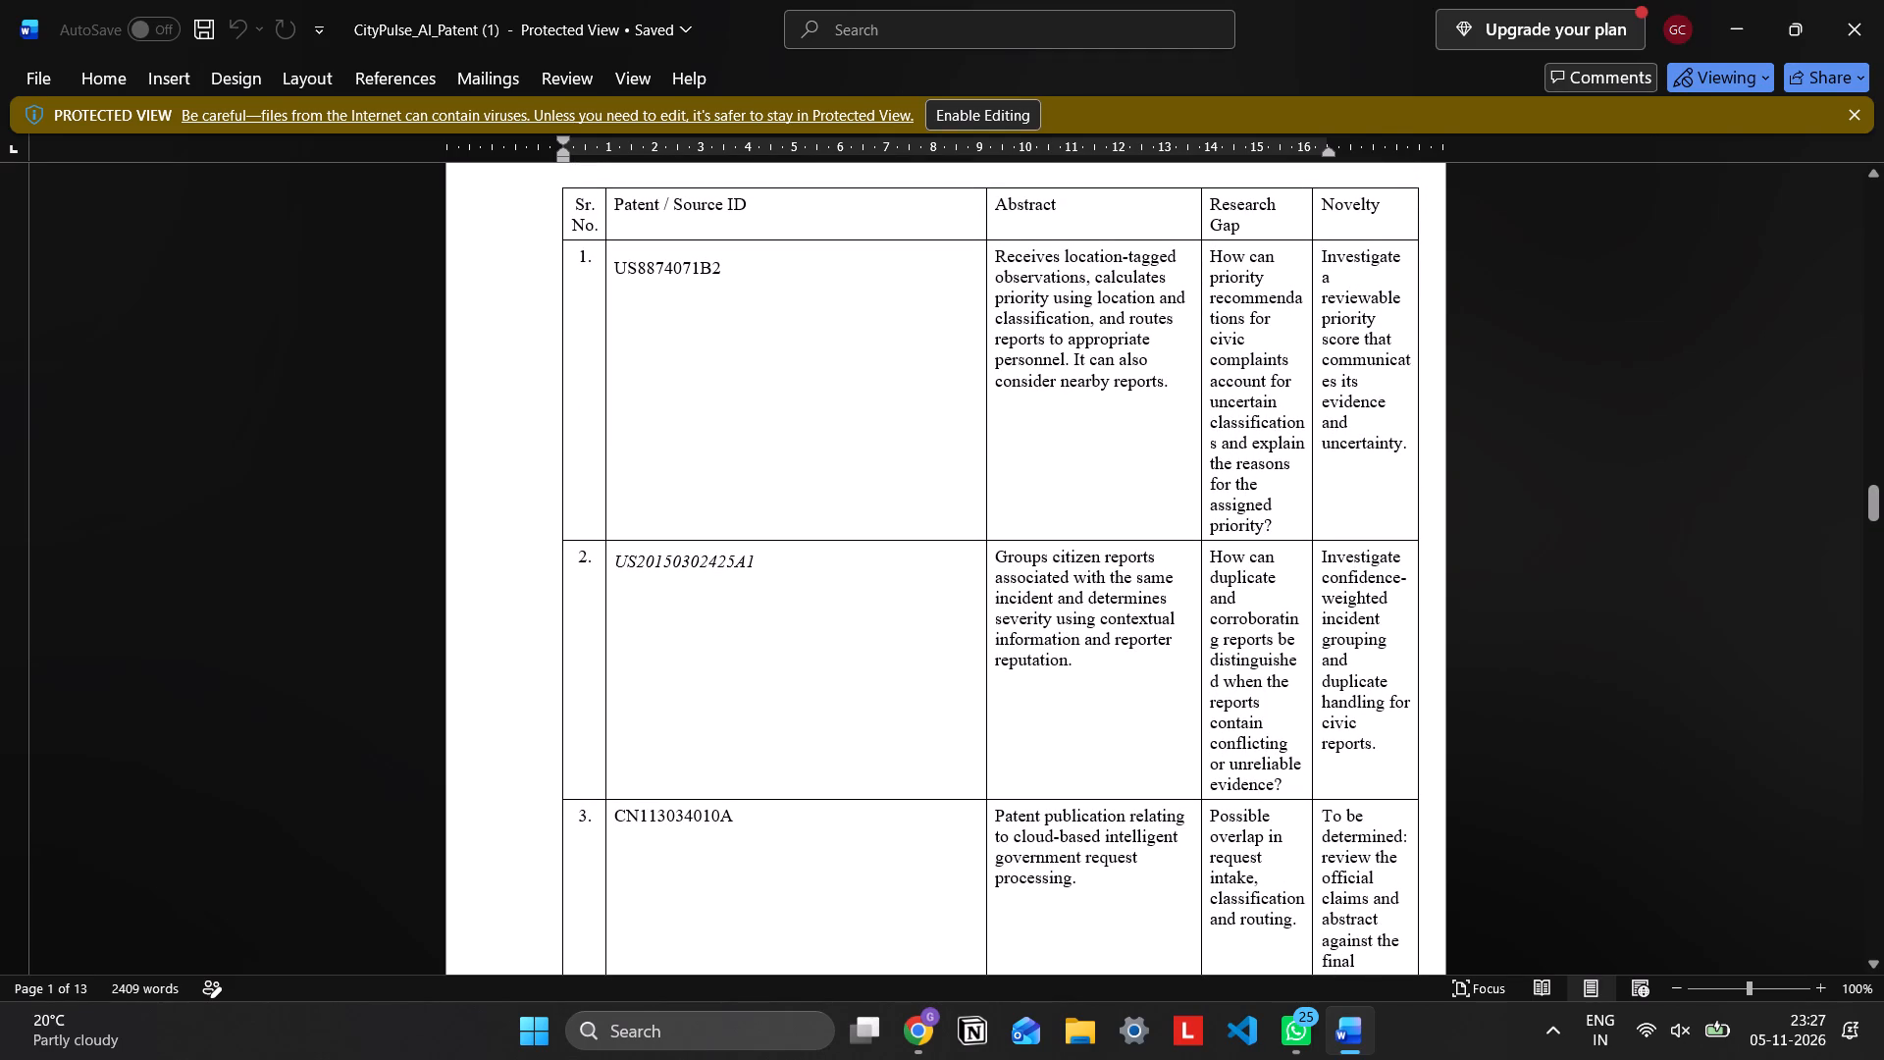
{"action": "scroll", "coordinate": [1115, 716], "scroll_direction": "down", "scroll_amount": 2}
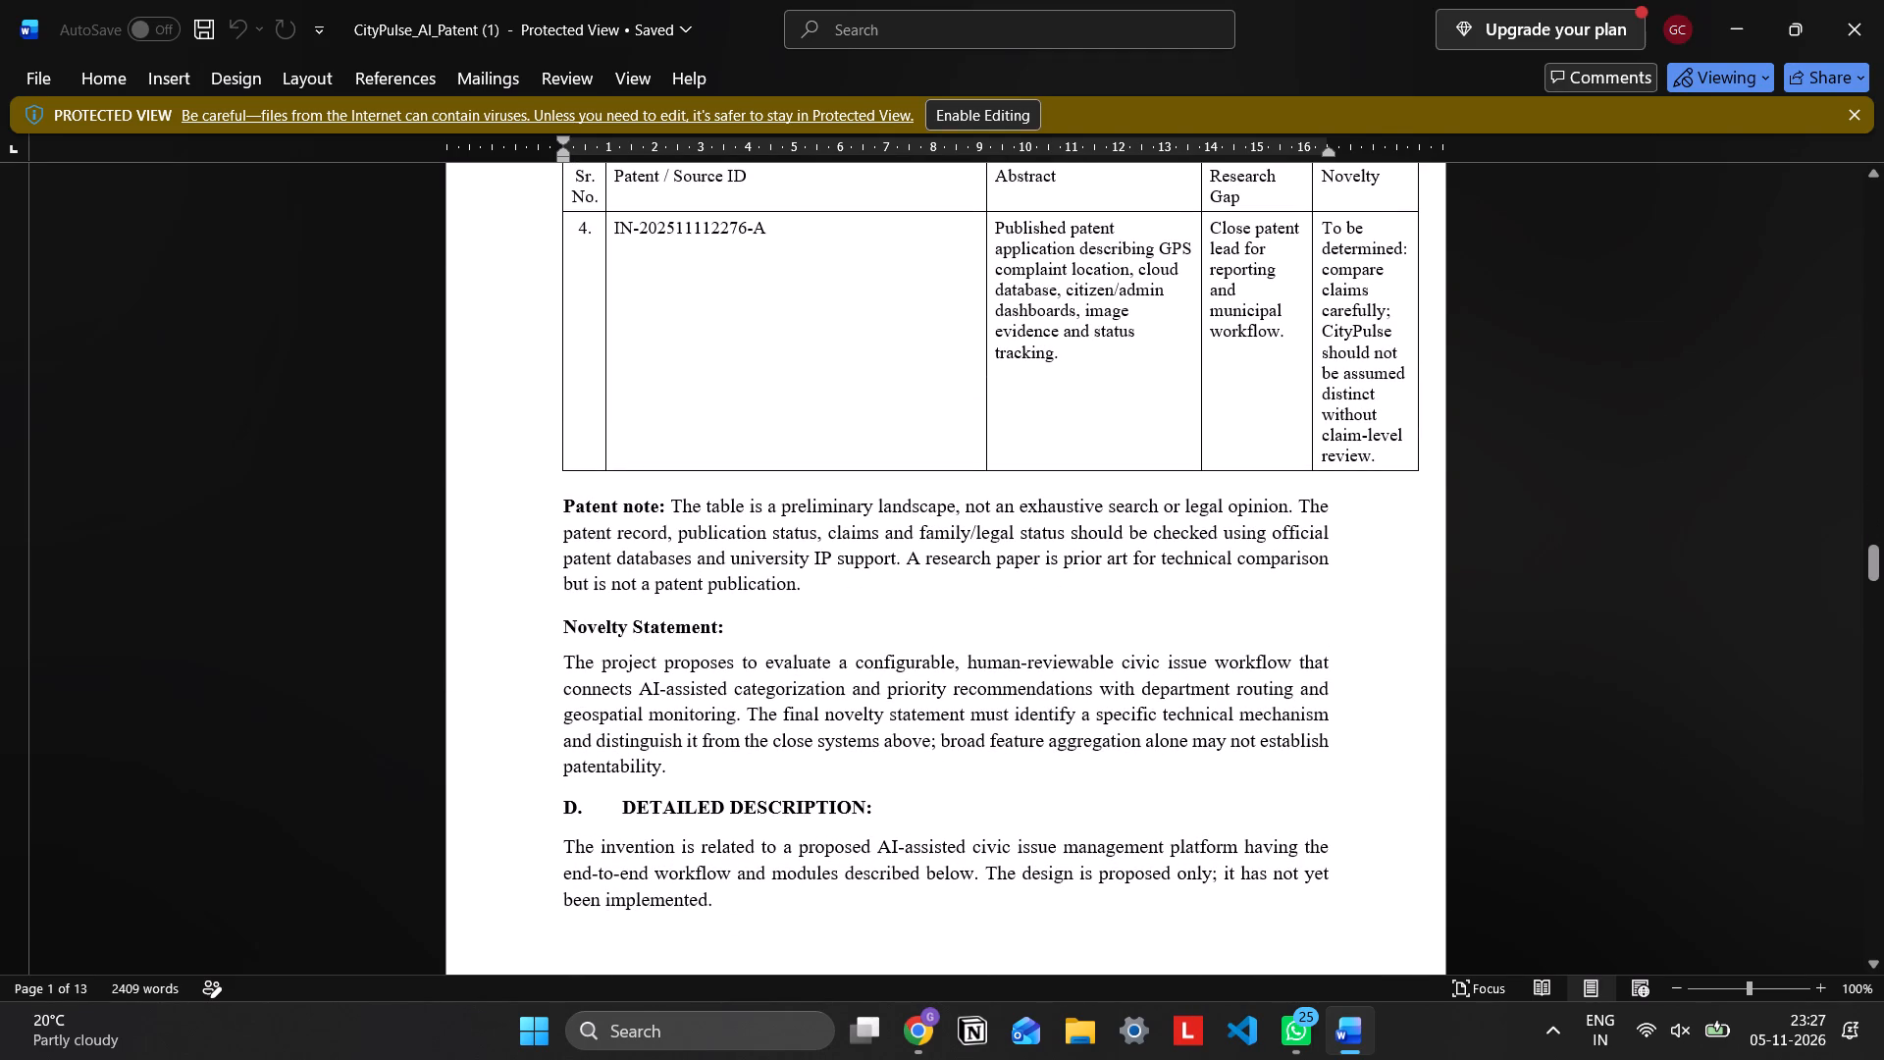
{"action": "scroll", "coordinate": [1115, 716], "scroll_direction": "down", "scroll_amount": 1}
{"action": "left_click_drag", "start_coordinate": [766, 234], "coordinate": [620, 234]}
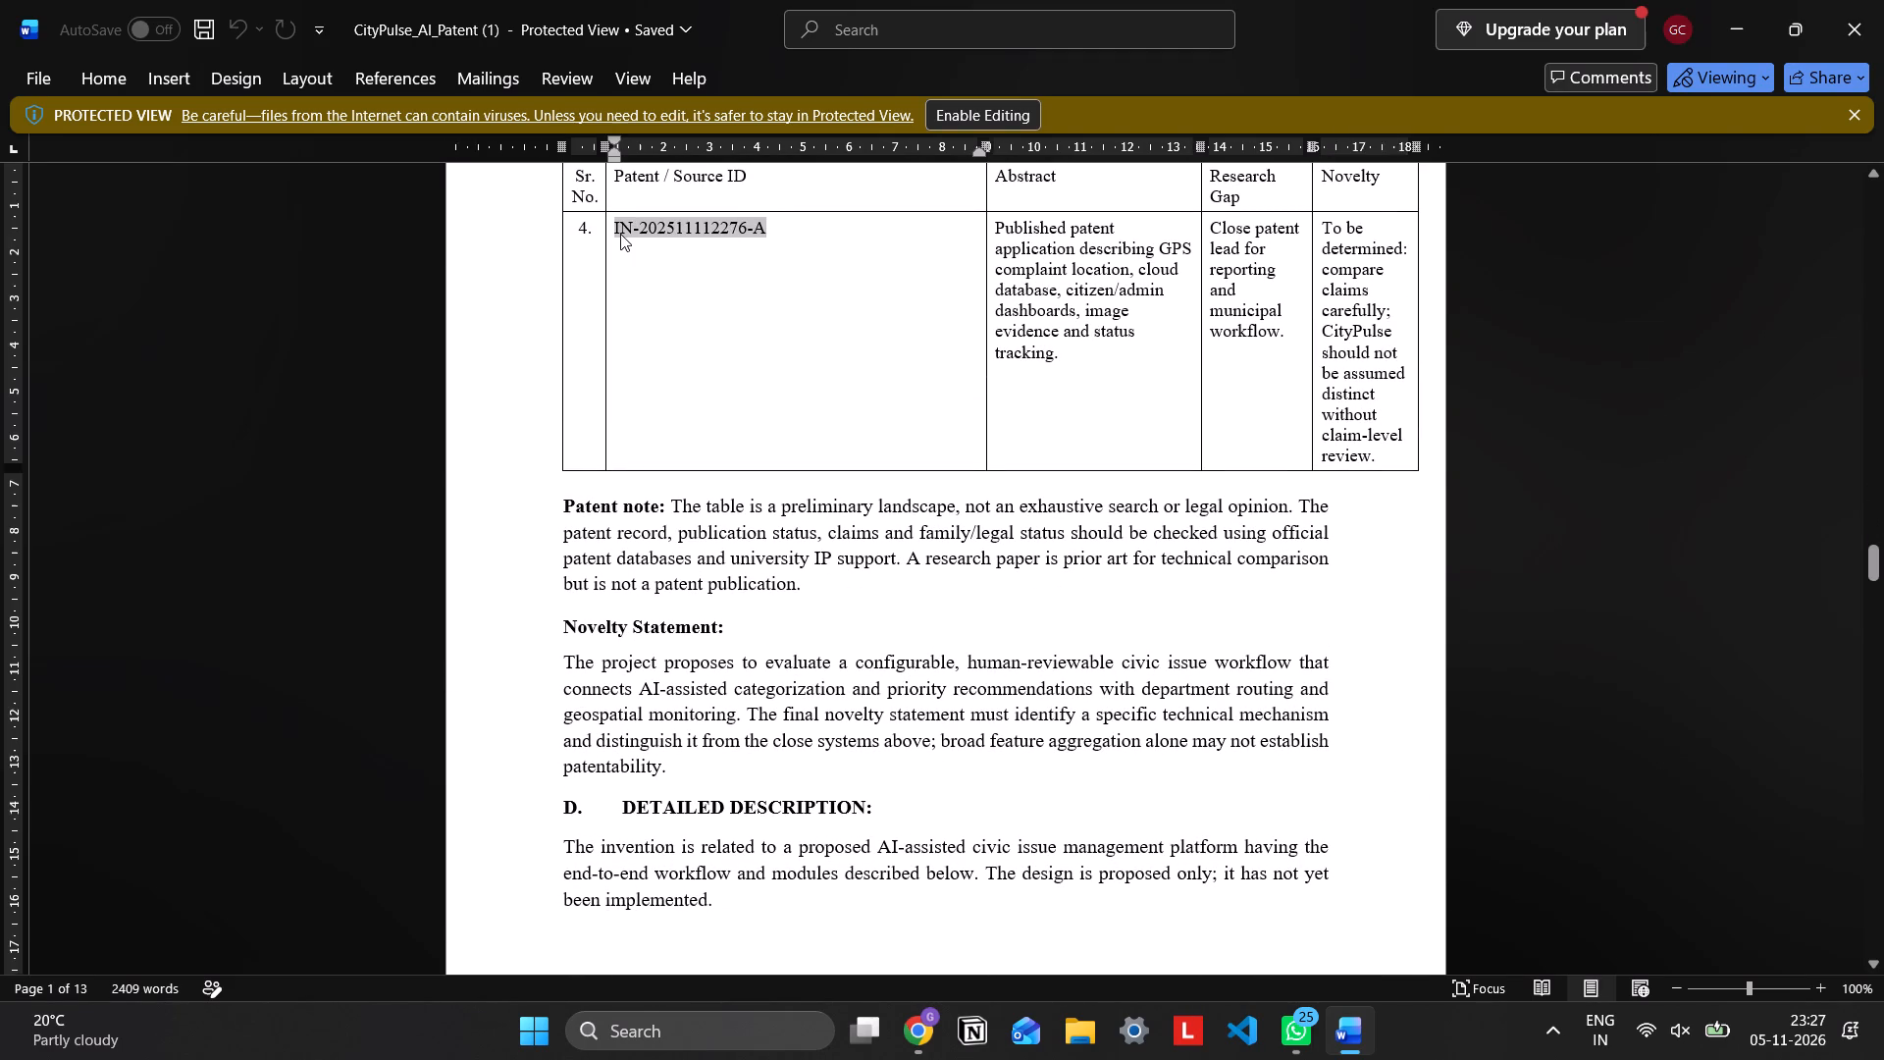
{"action": "key", "text": "ctrl+c"}
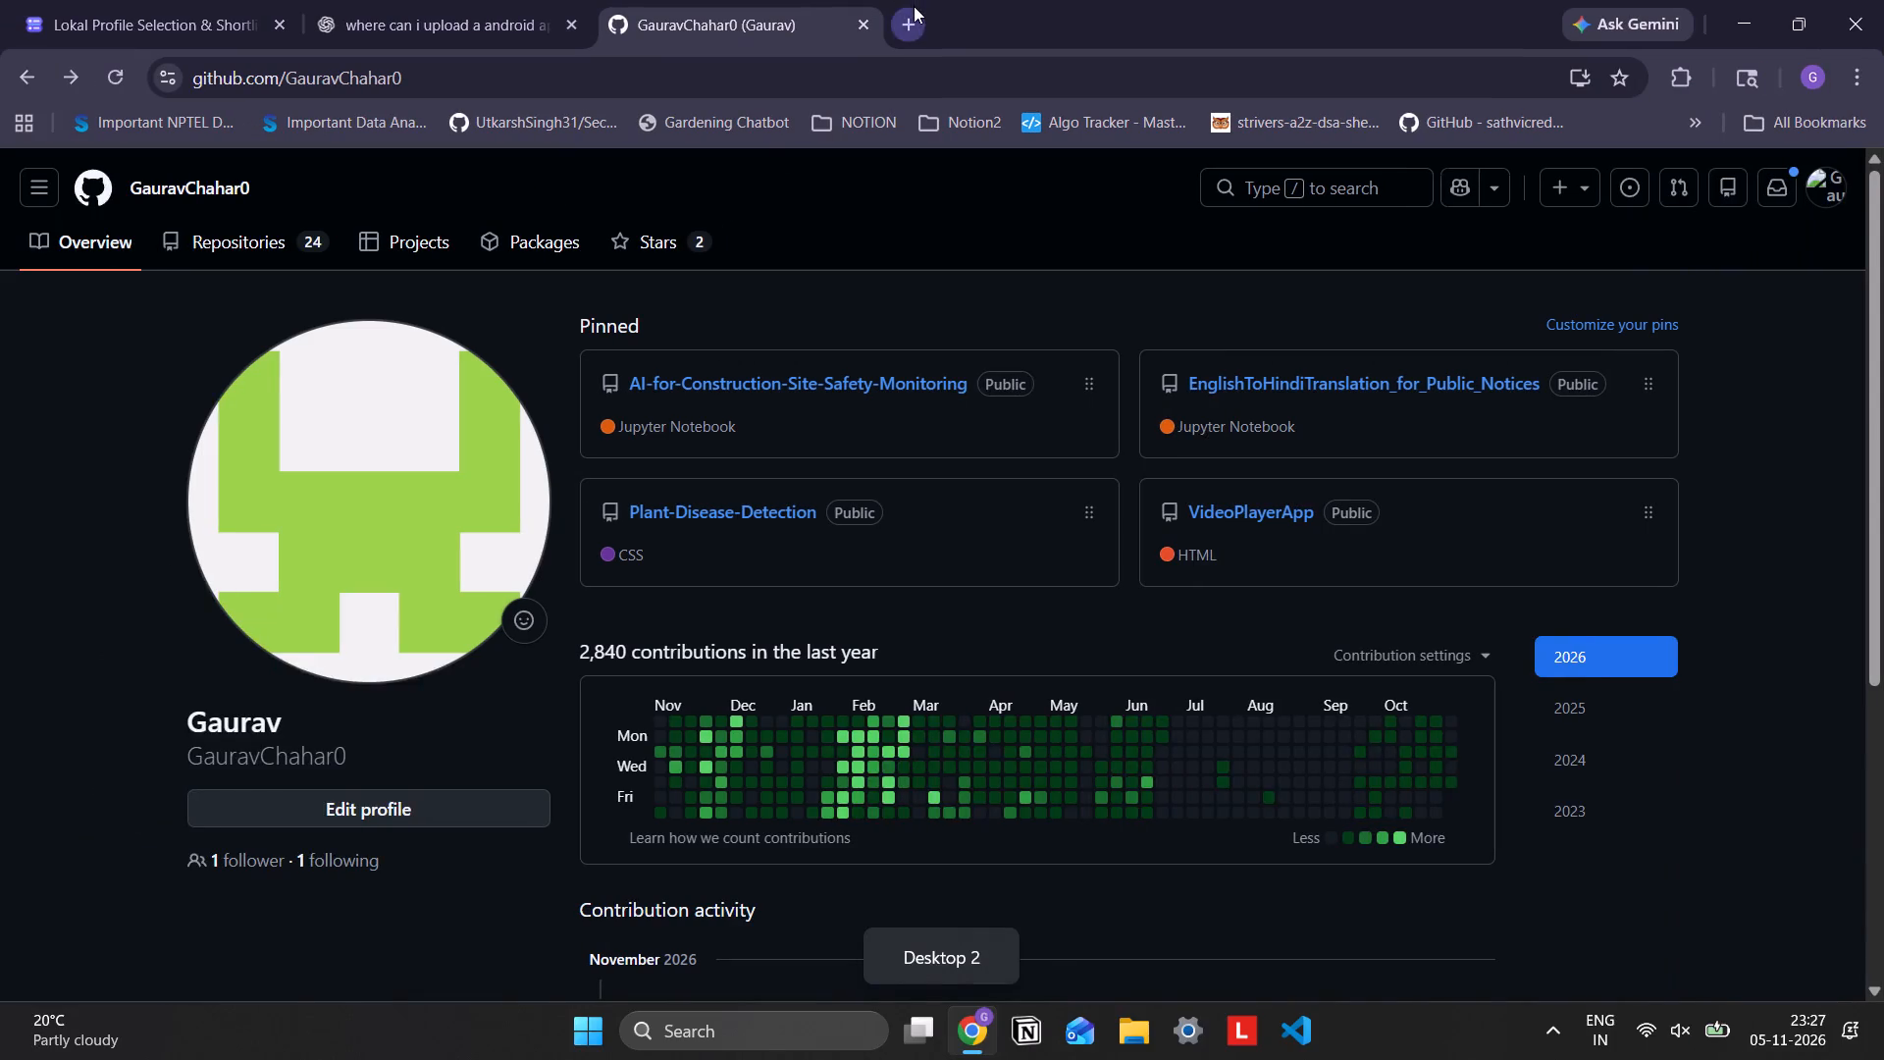
{"action": "left_click", "coordinate": [914, 6]}
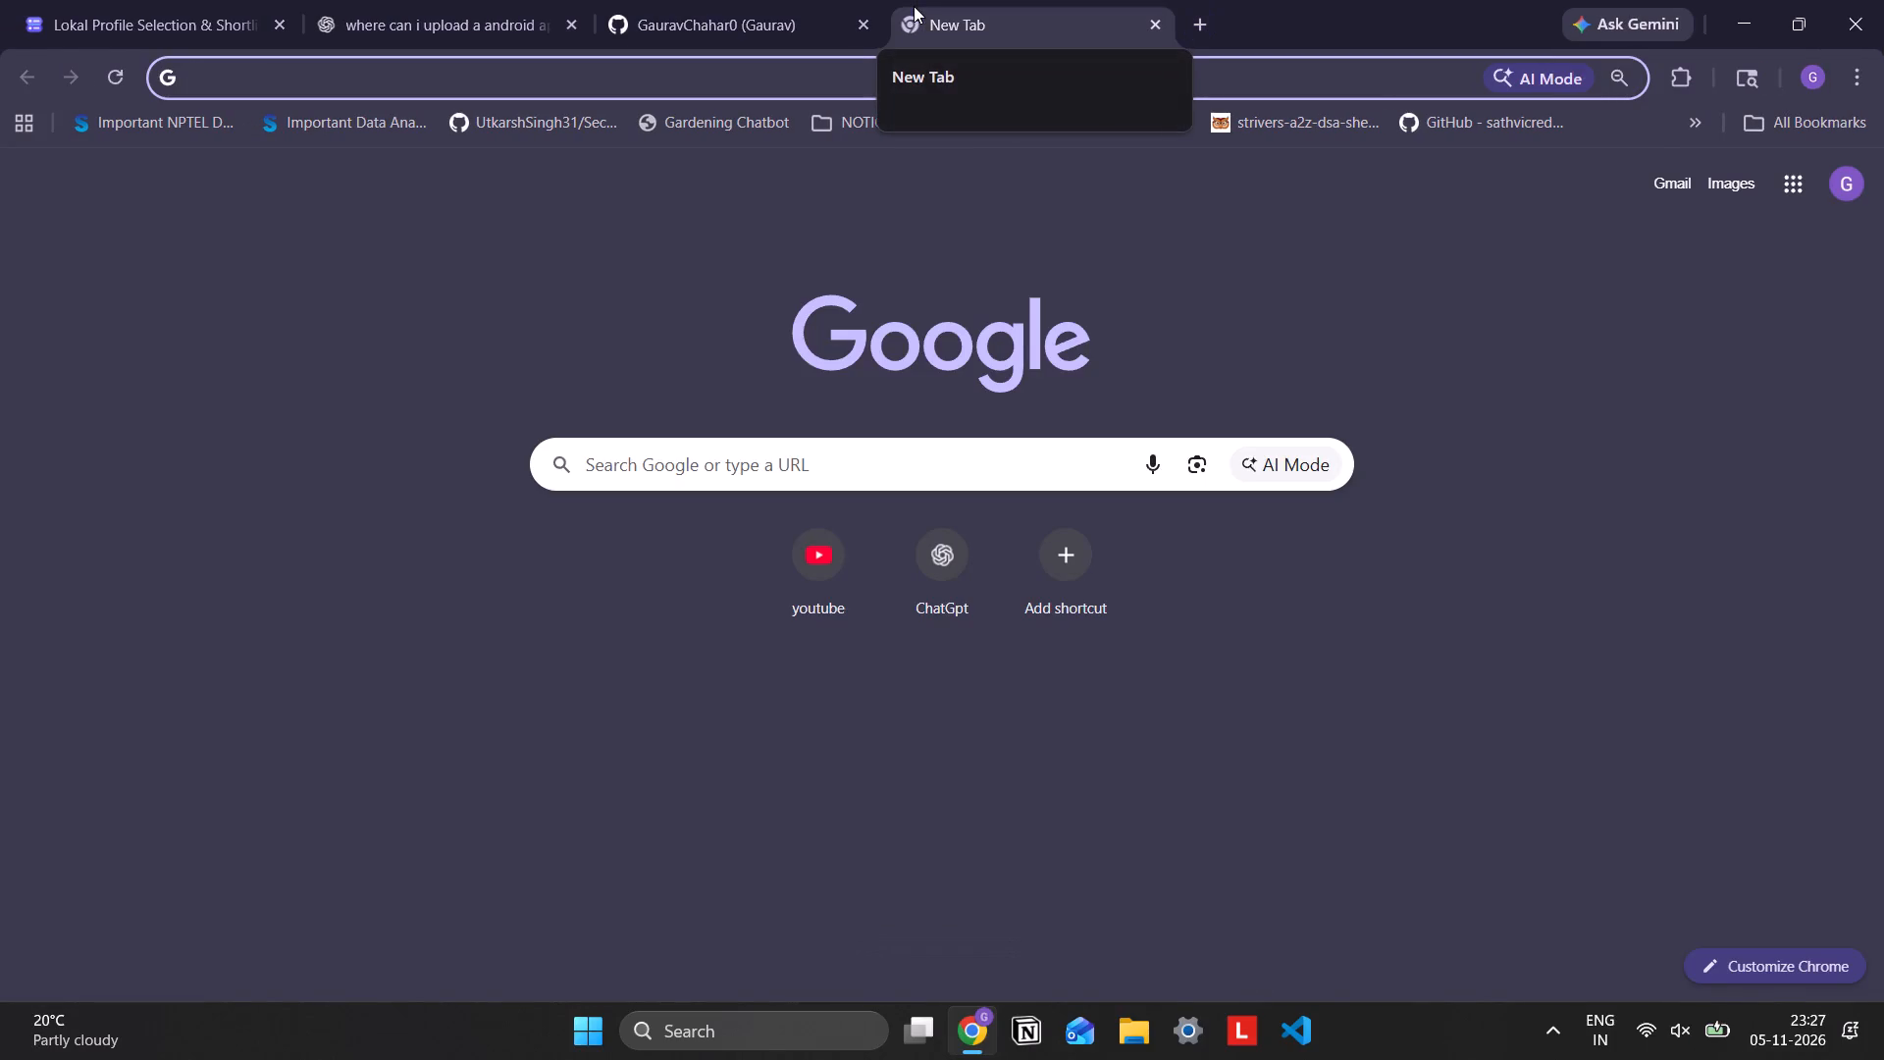
{"action": "type", "text": "google patent"}
{"action": "key", "text": "Return"}
{"action": "left_click", "coordinate": [388, 405]}
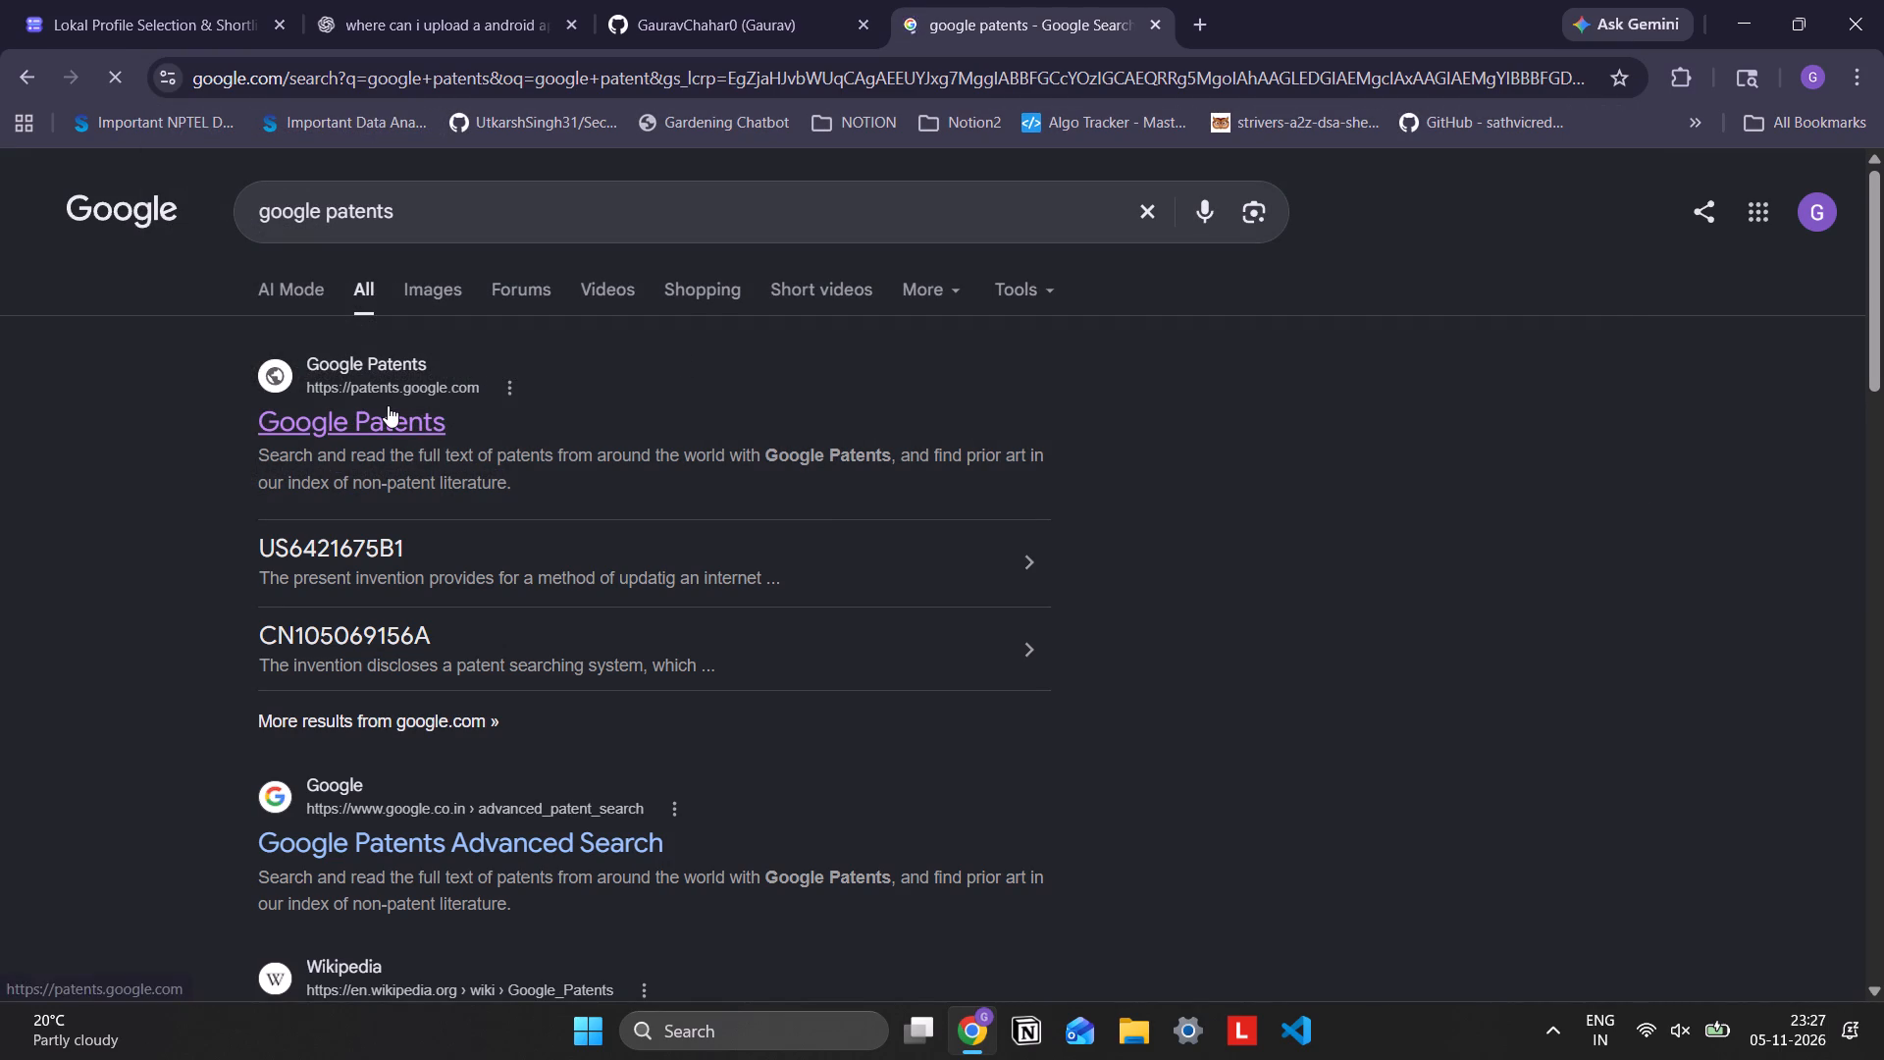
{"action": "key", "text": "ctrl+v"}
{"action": "key", "text": "Return"}
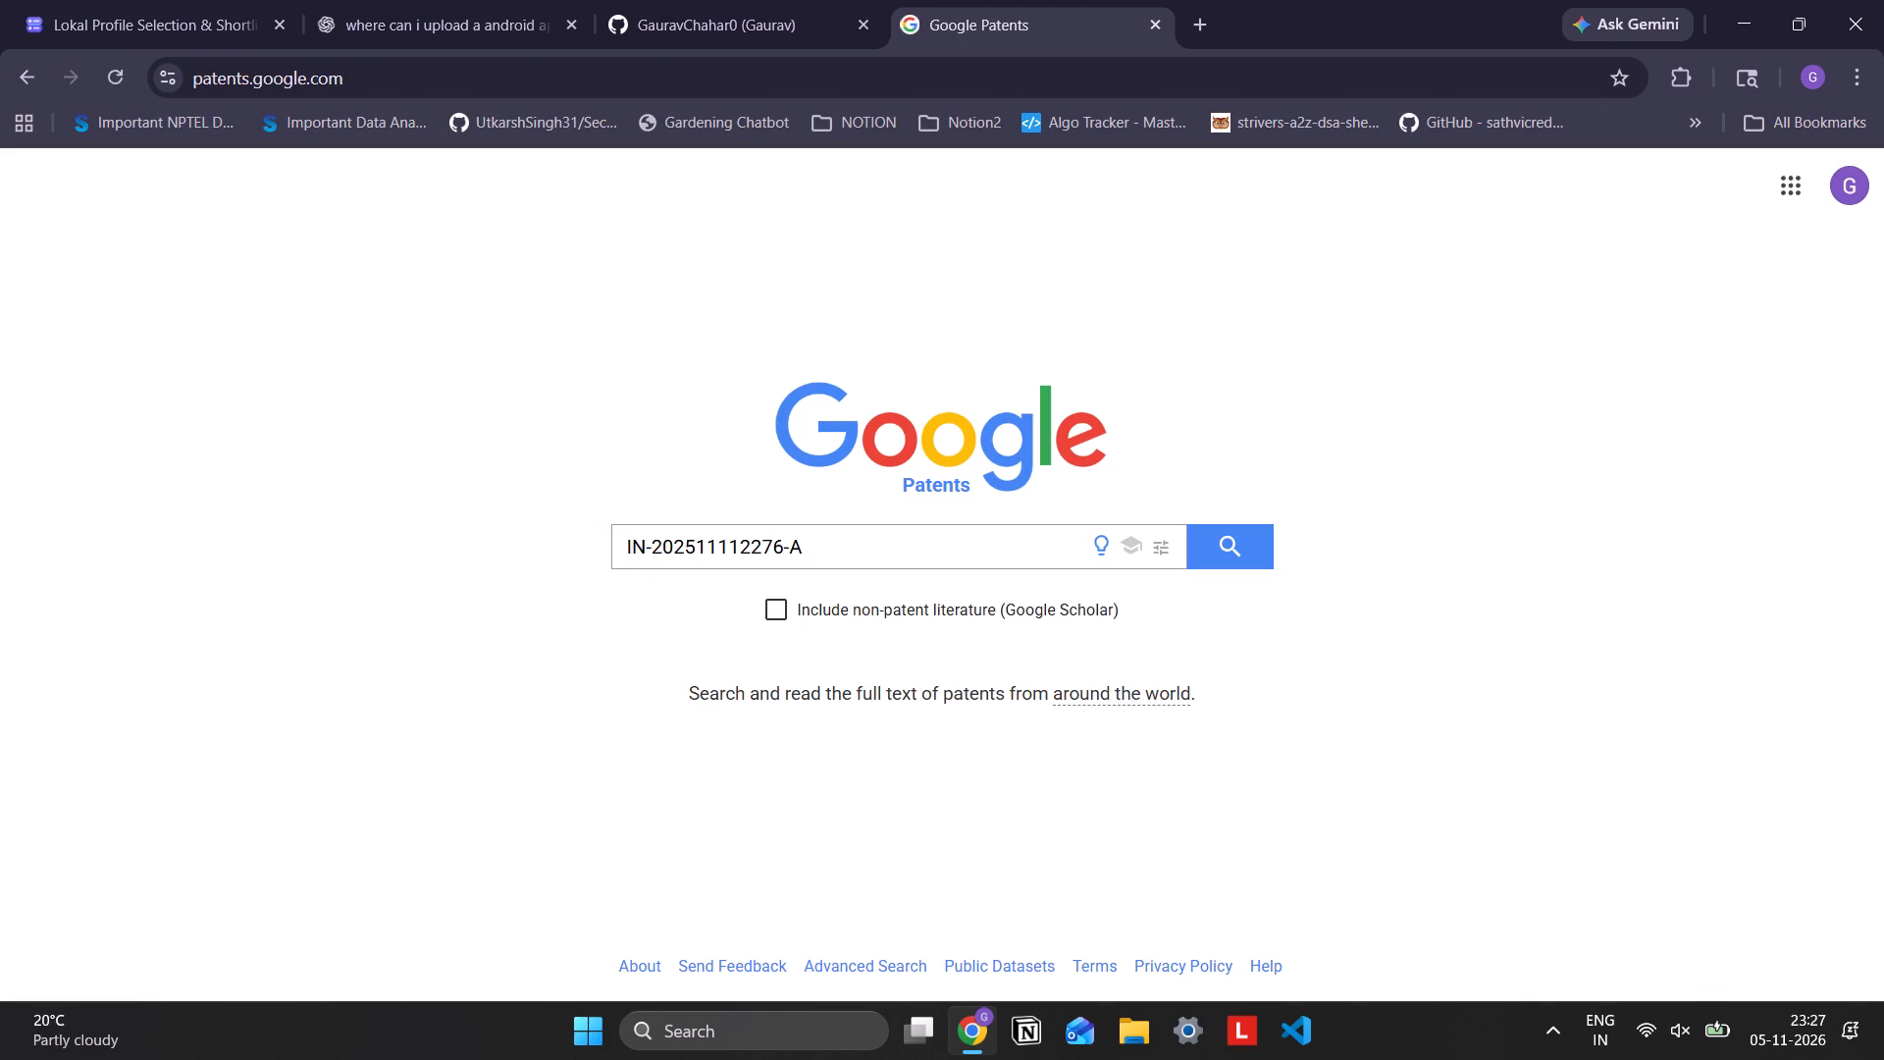
{"action": "left_click", "coordinate": [852, 549]}
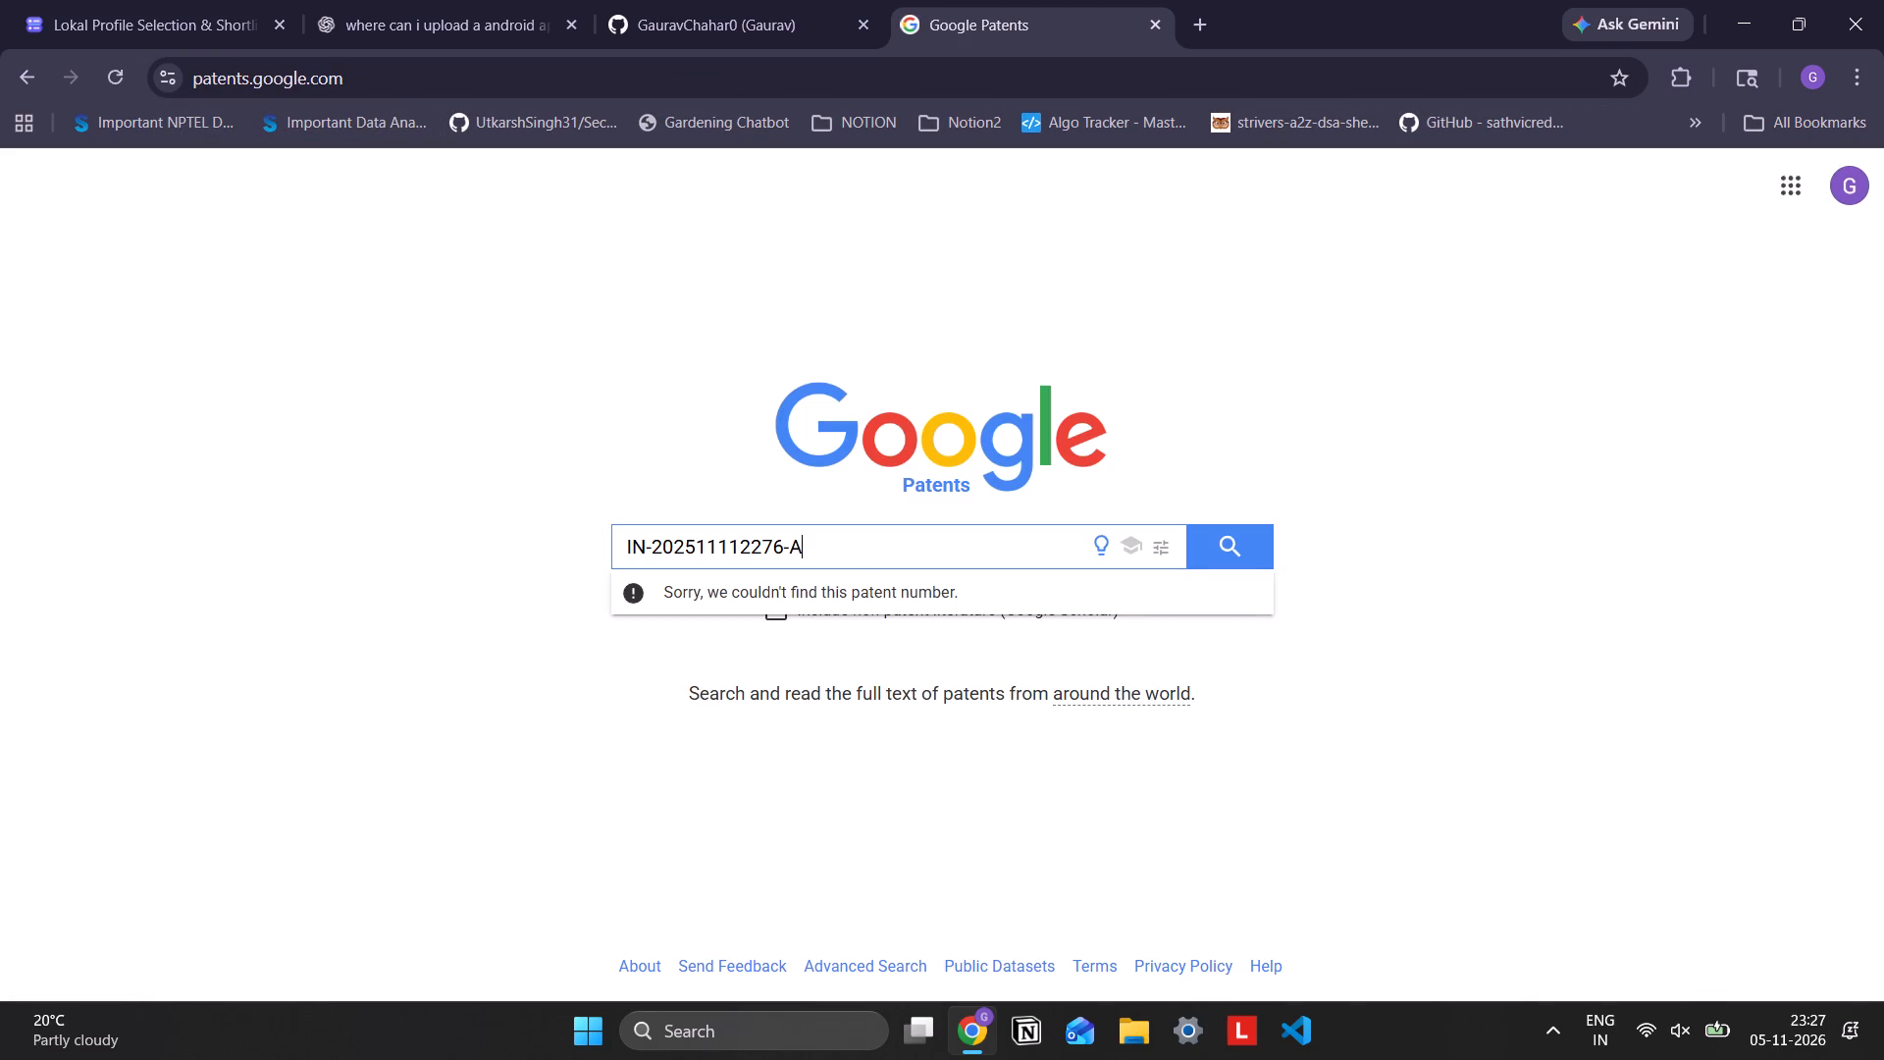